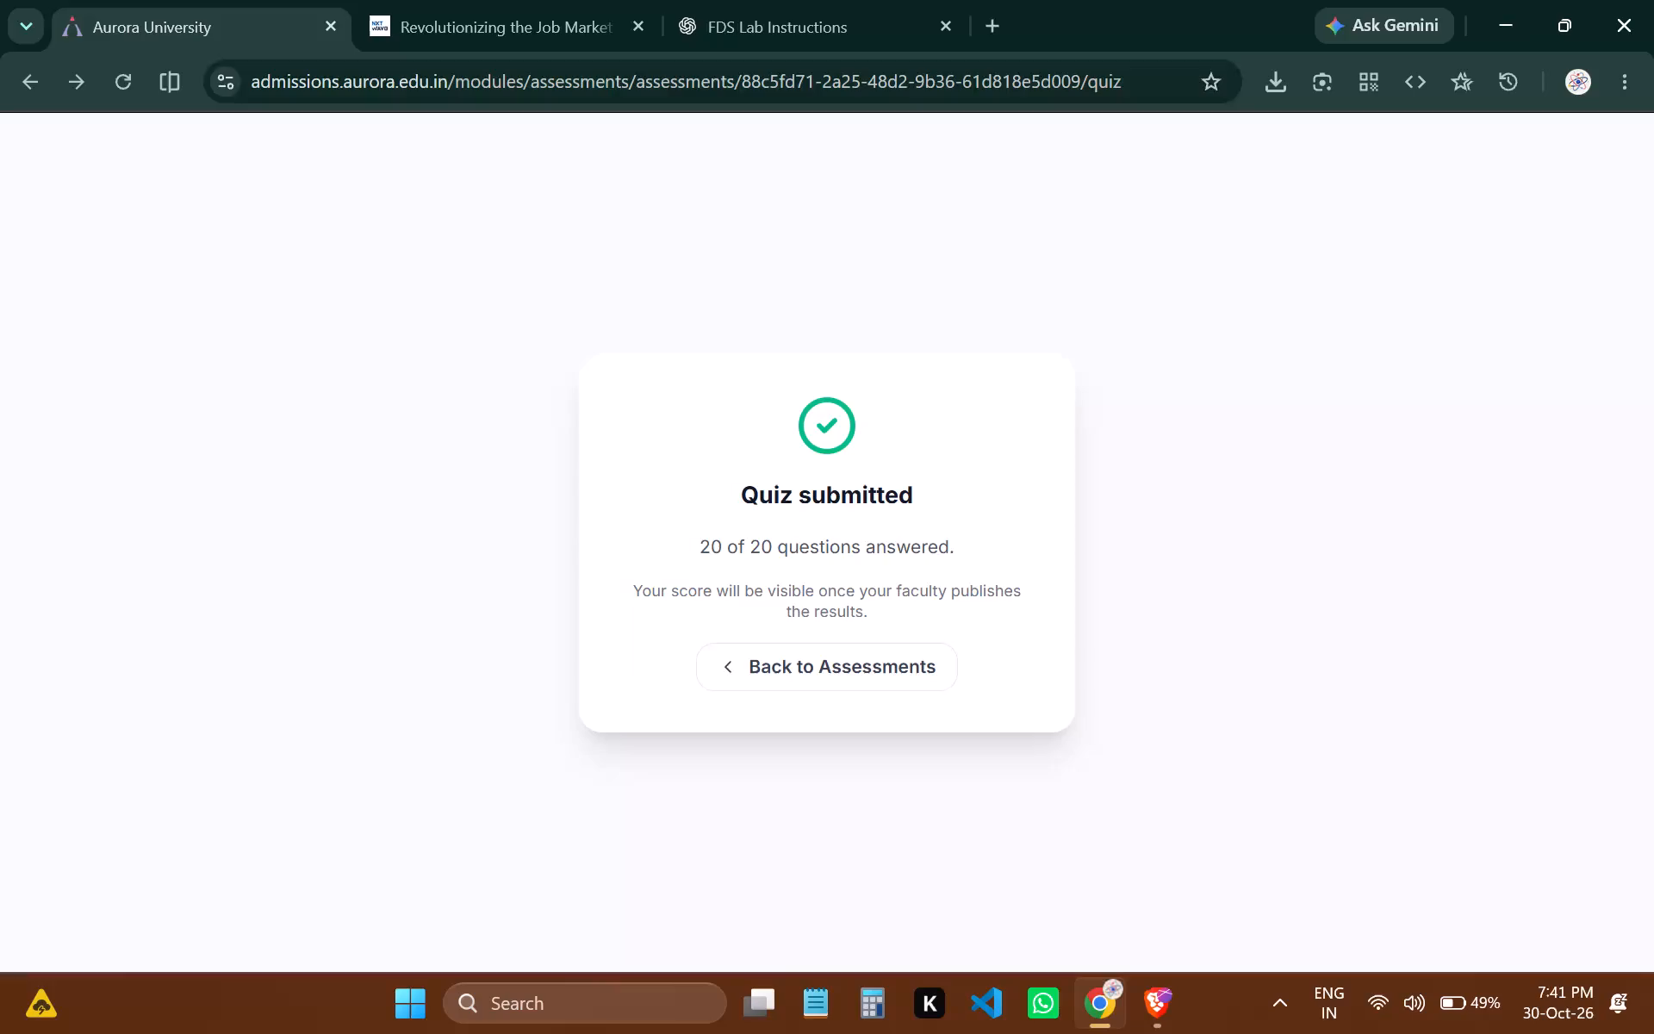
Leave the Pre Learning Quiz1 page, reload the assessments page and review the Advanced Data Structures assessment list.
click(110, 94)
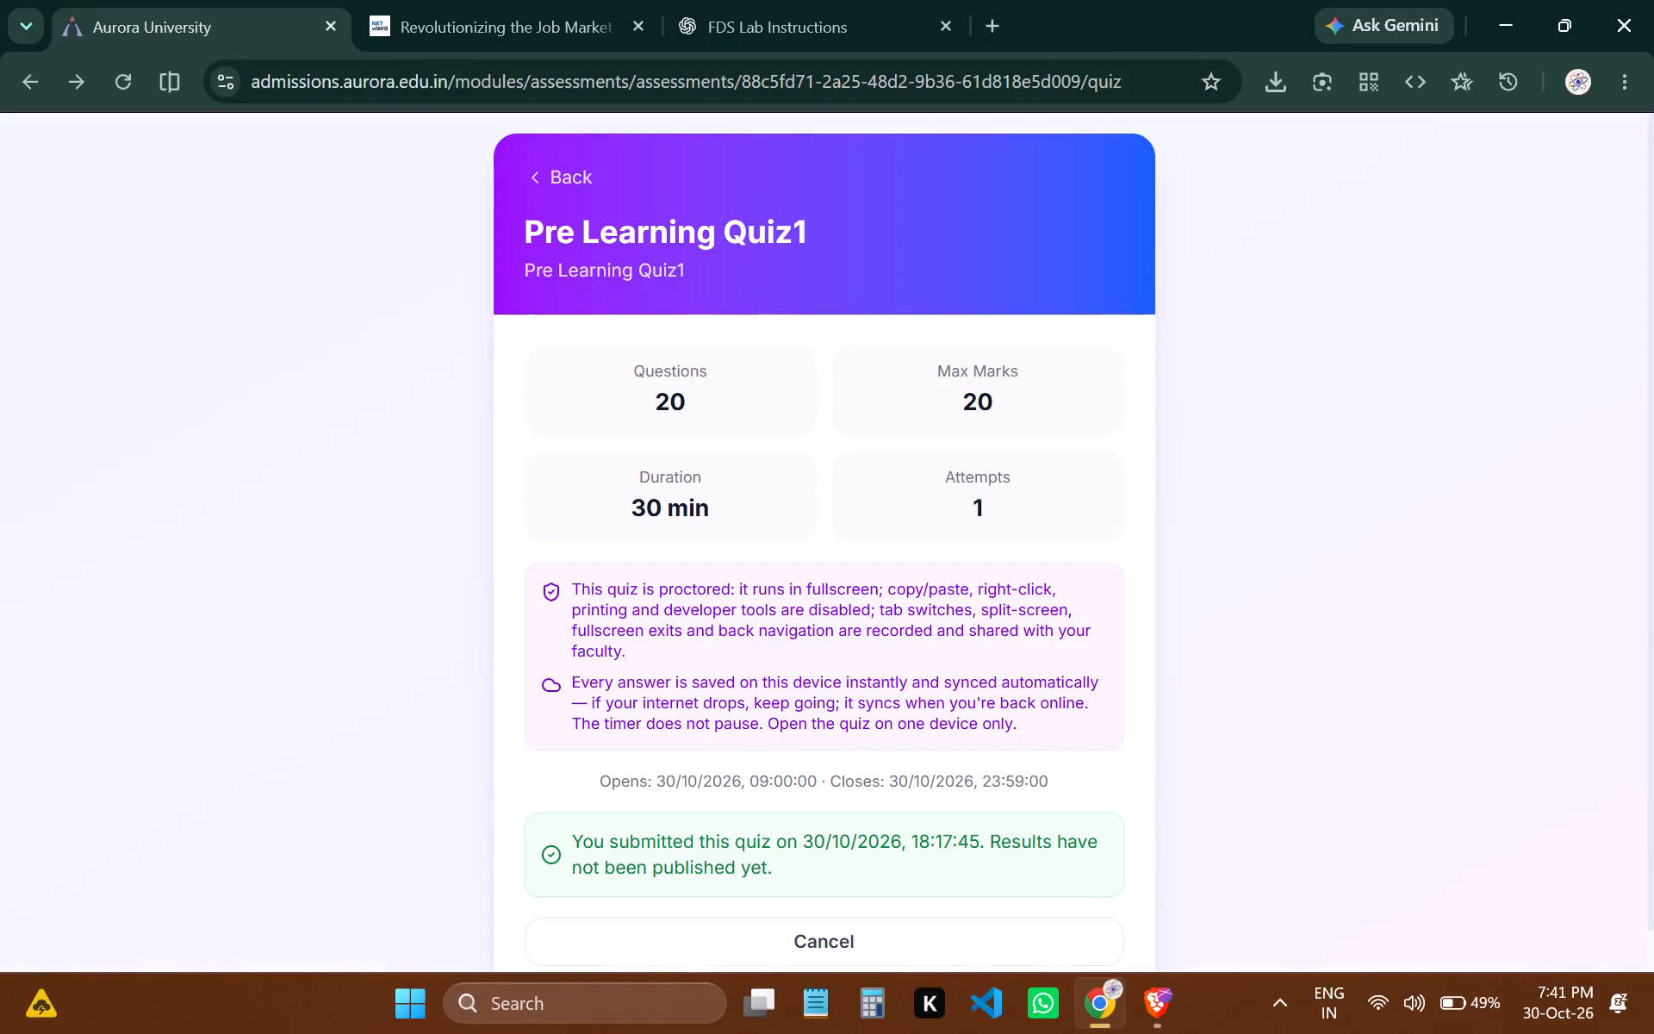
scroll(782, 660, down, 2)
click(757, 882)
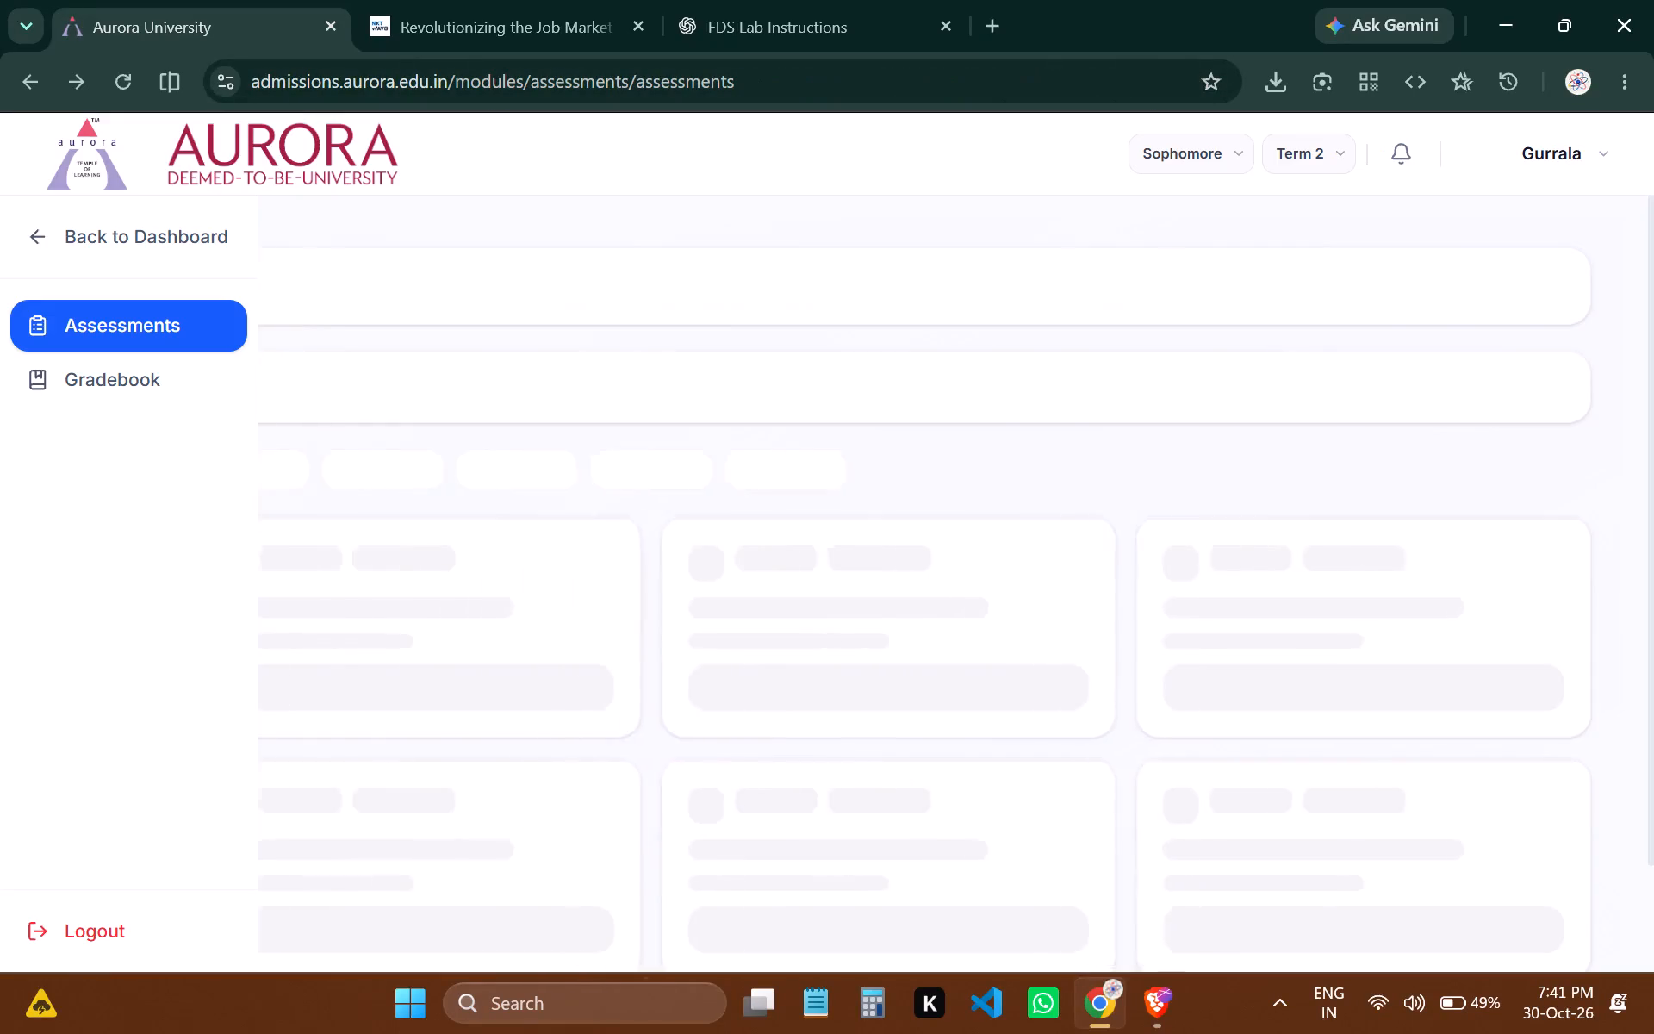
click(120, 83)
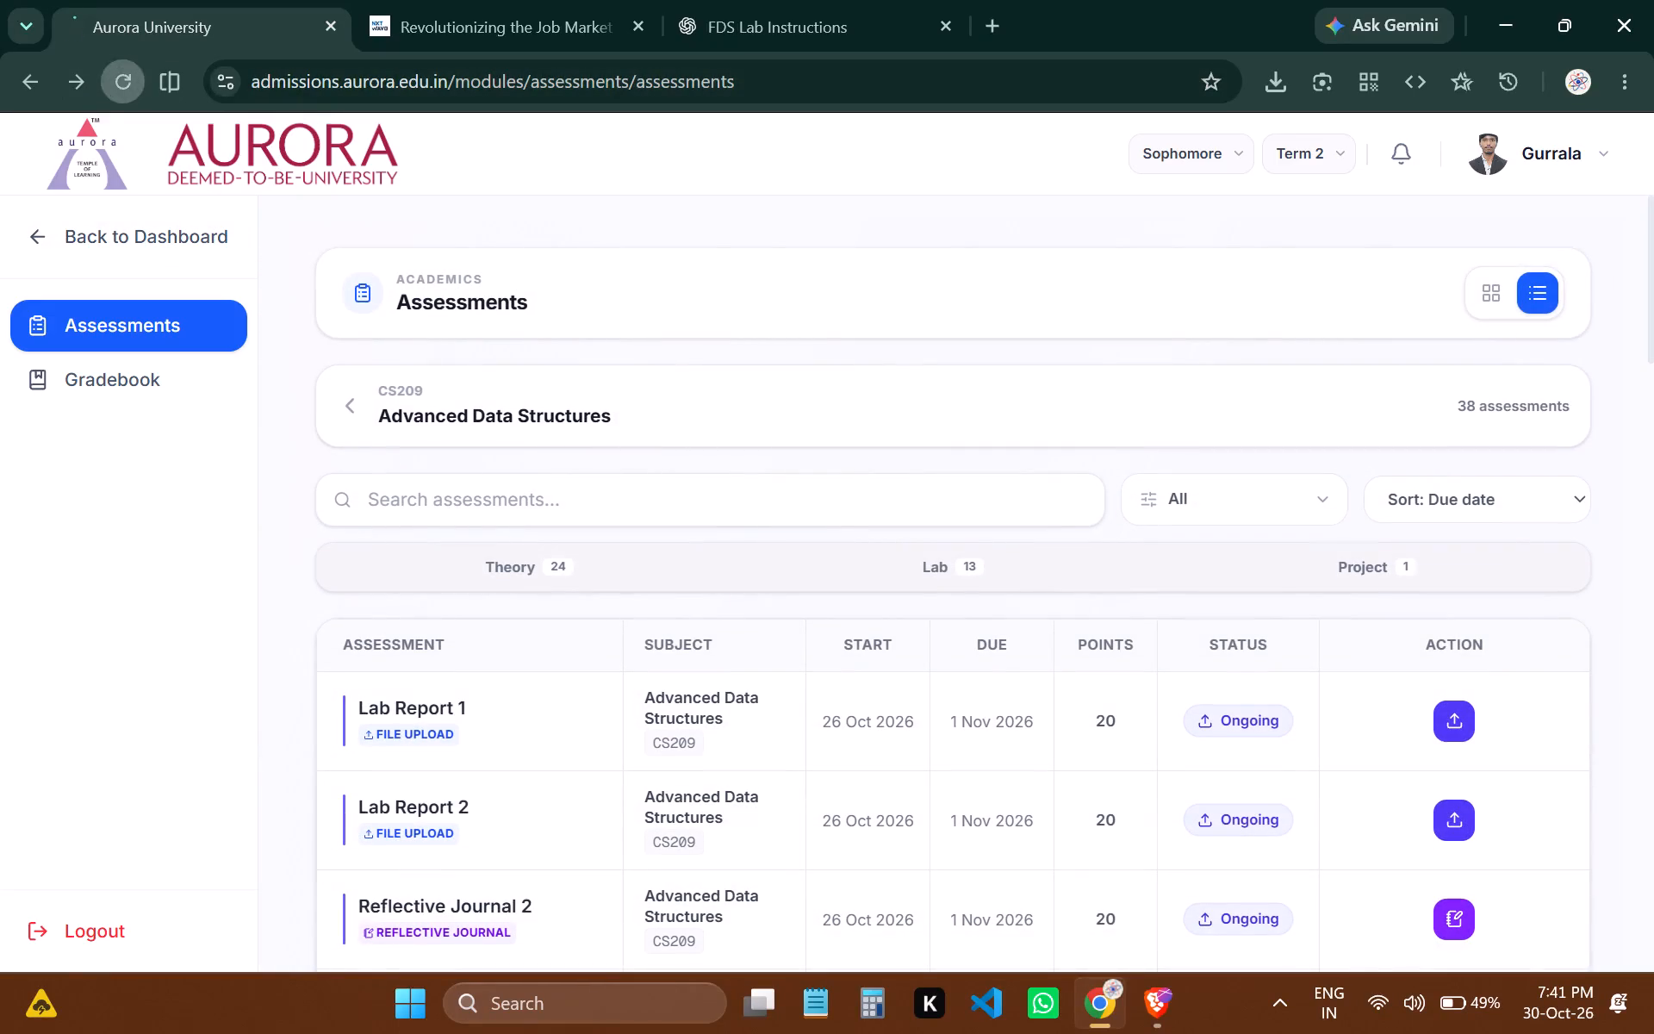
scroll(964, 738, down, 2)
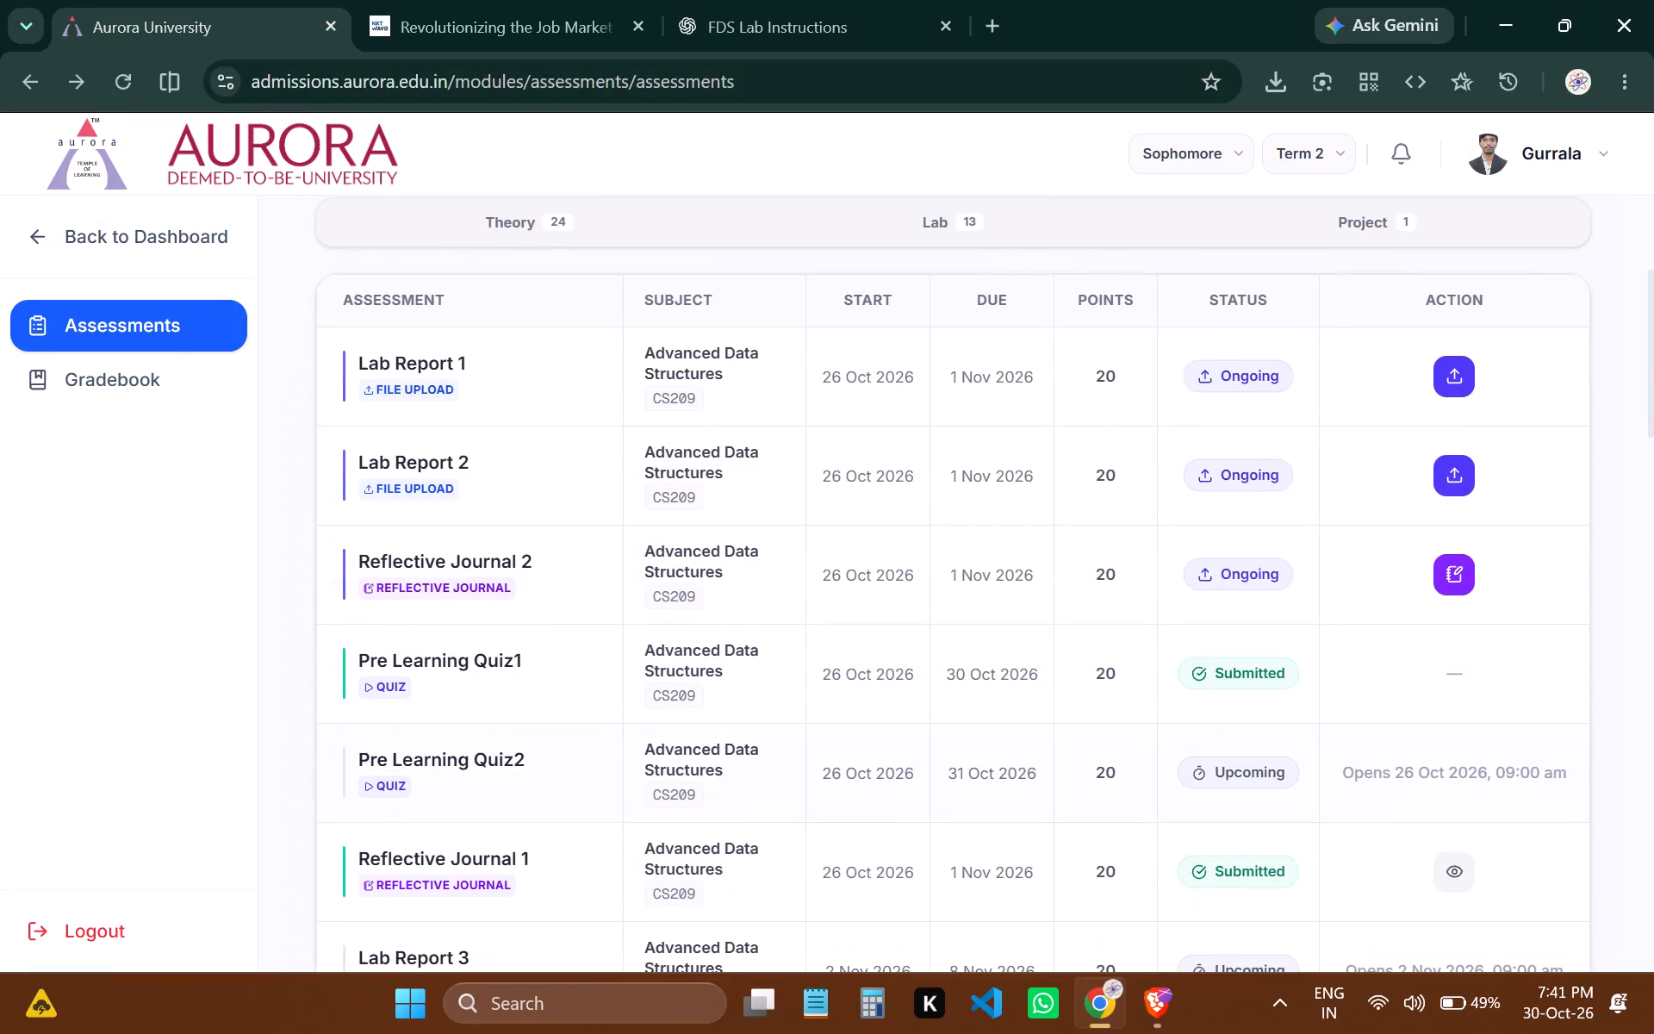
scroll(664, 557, up, 3)
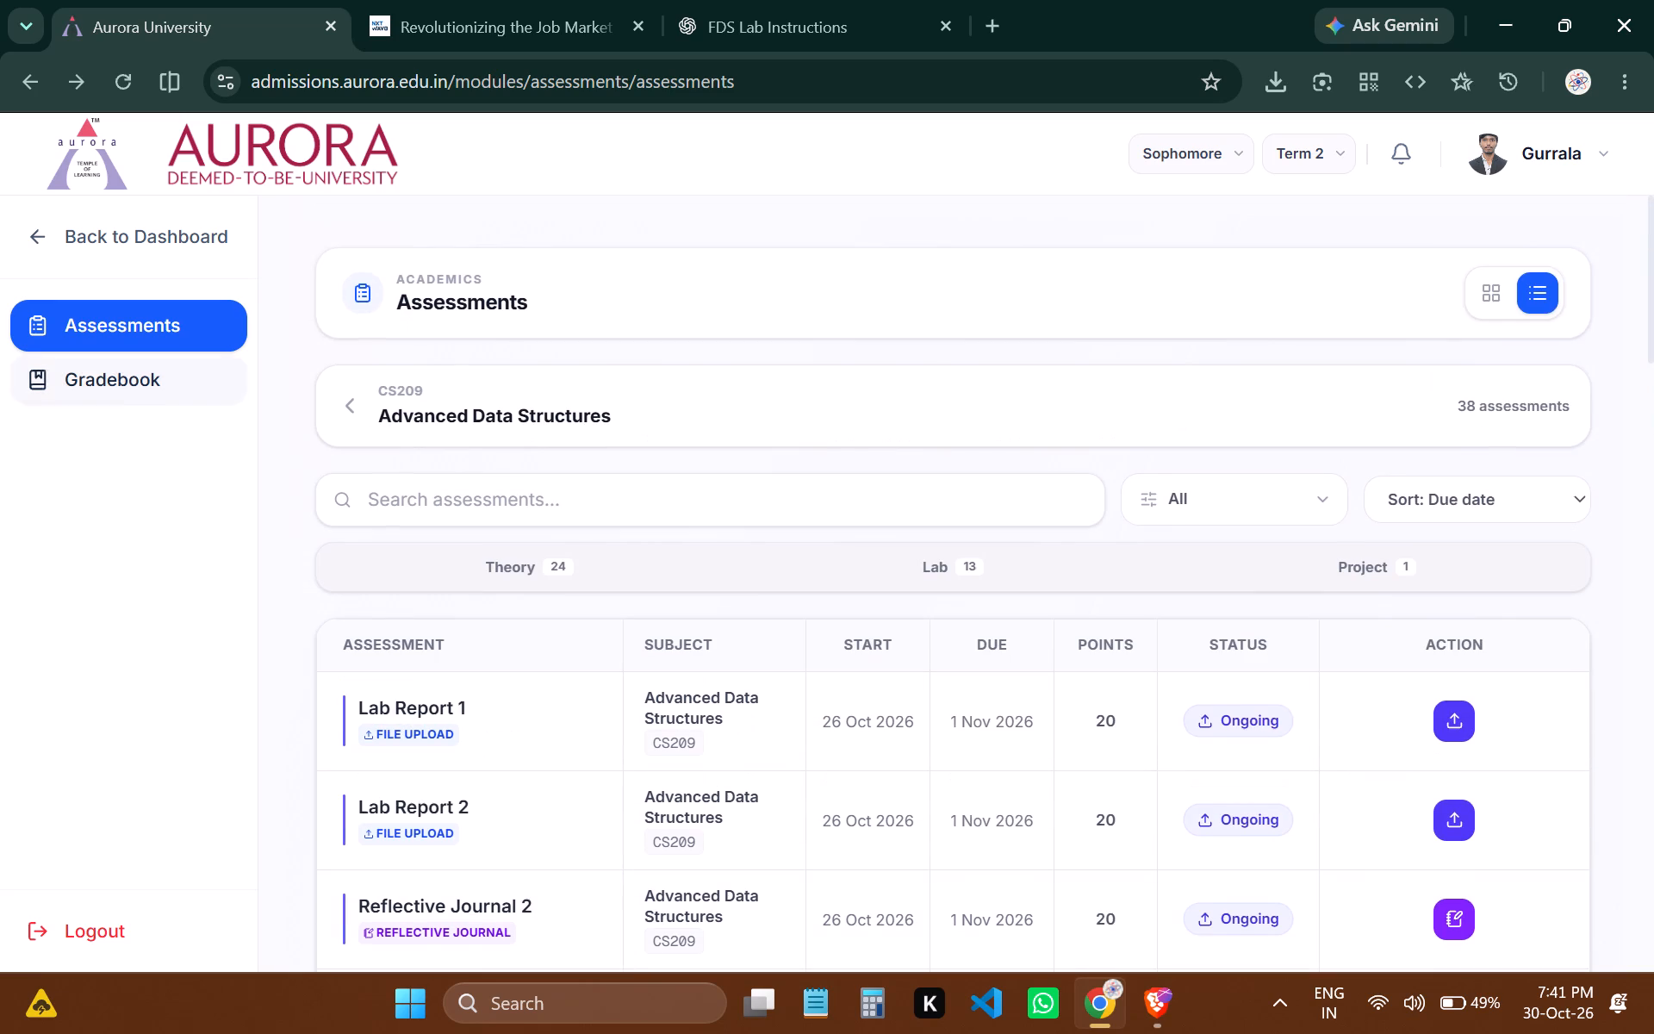
Return to the dashboard, reopen Assessments and go back to the overview of all courses.
click(49, 225)
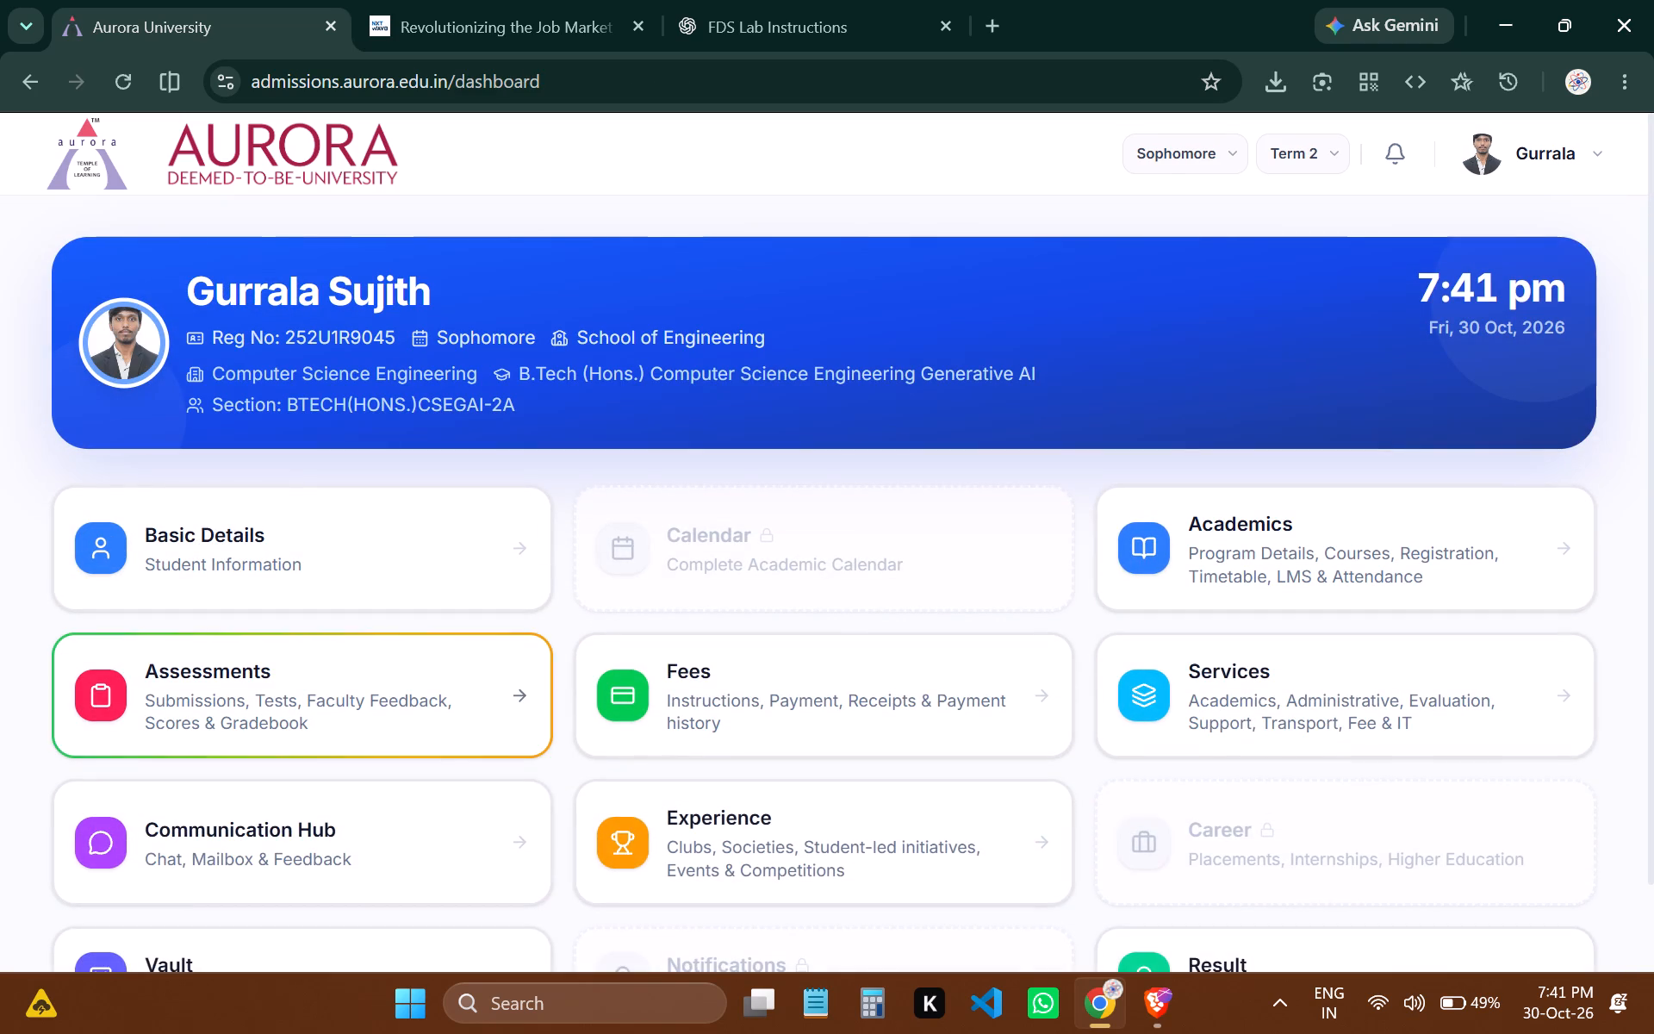
click(436, 681)
scroll(1006, 658, down, 2)
scroll(947, 595, up, 3)
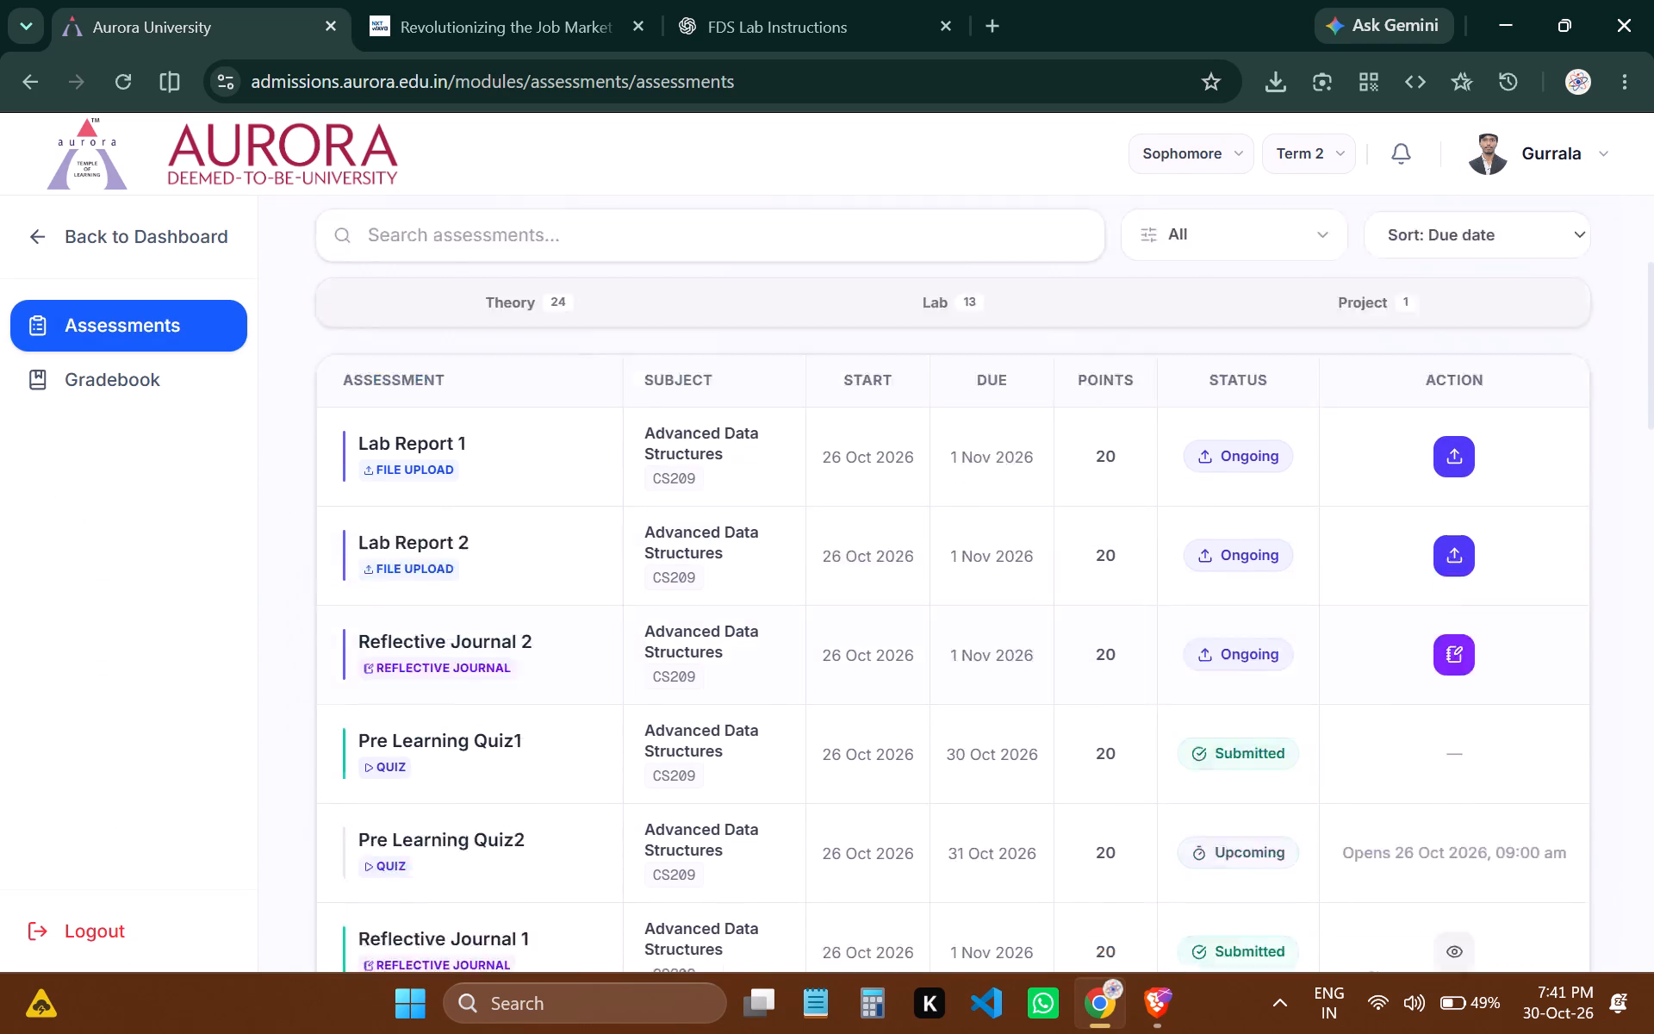
scroll(767, 501, up, 1)
click(364, 406)
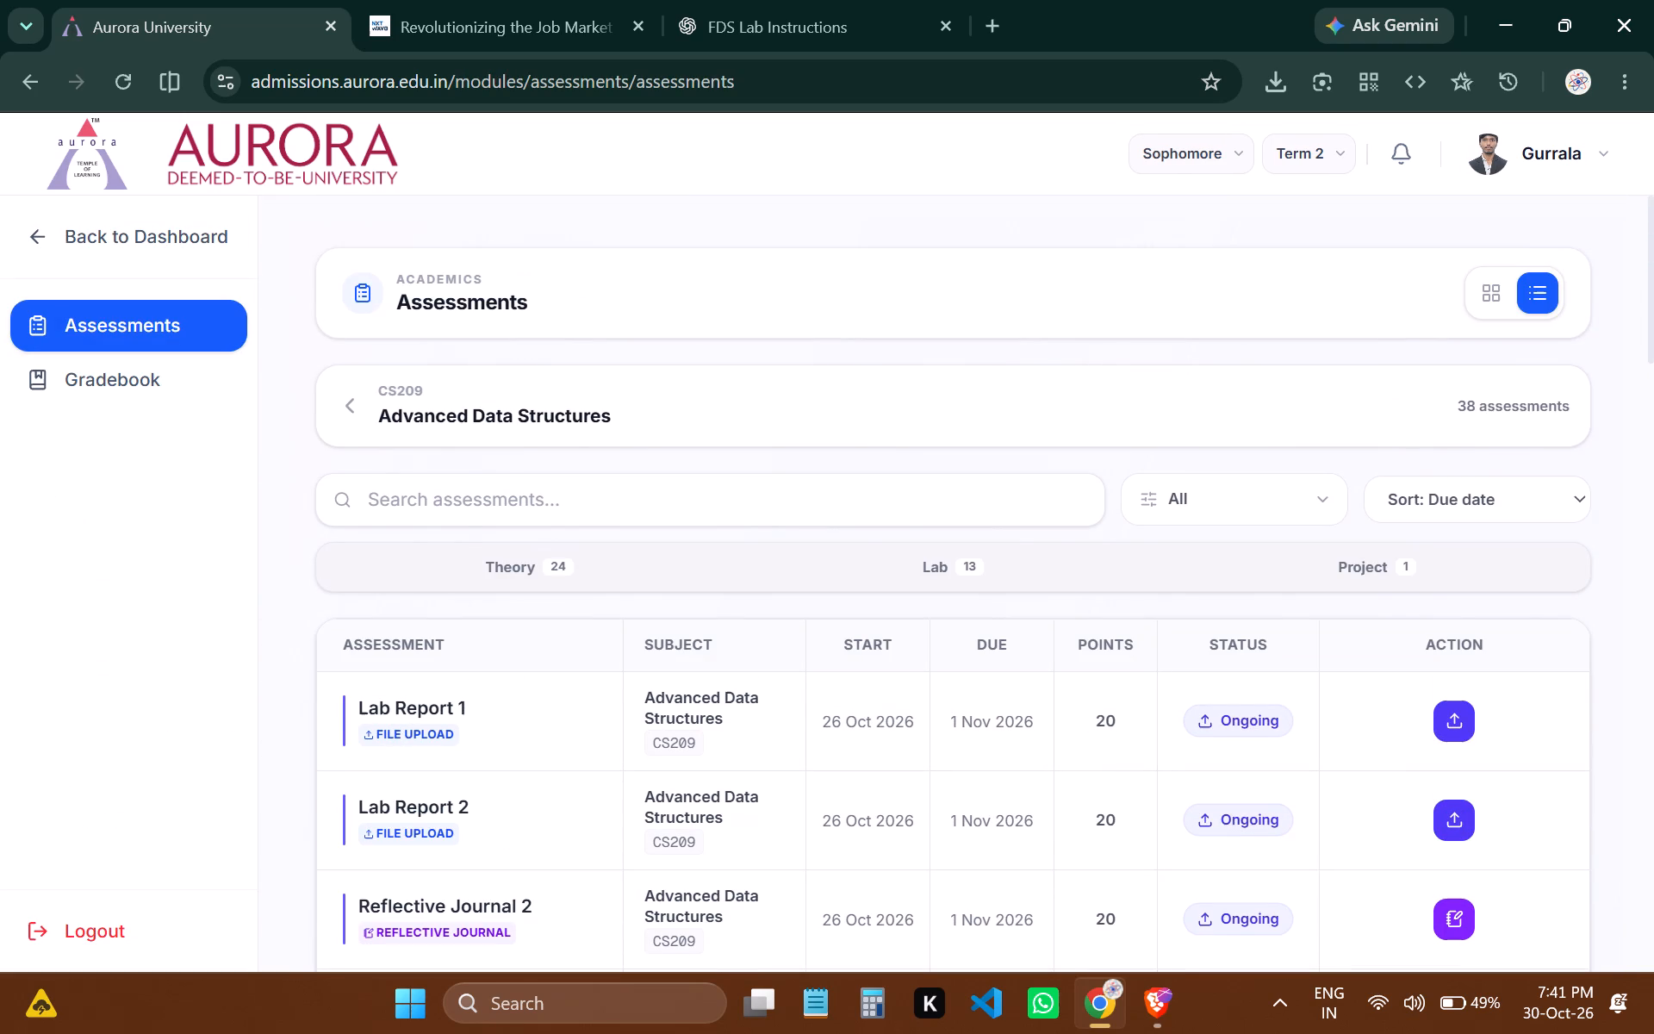
click(333, 402)
click(361, 396)
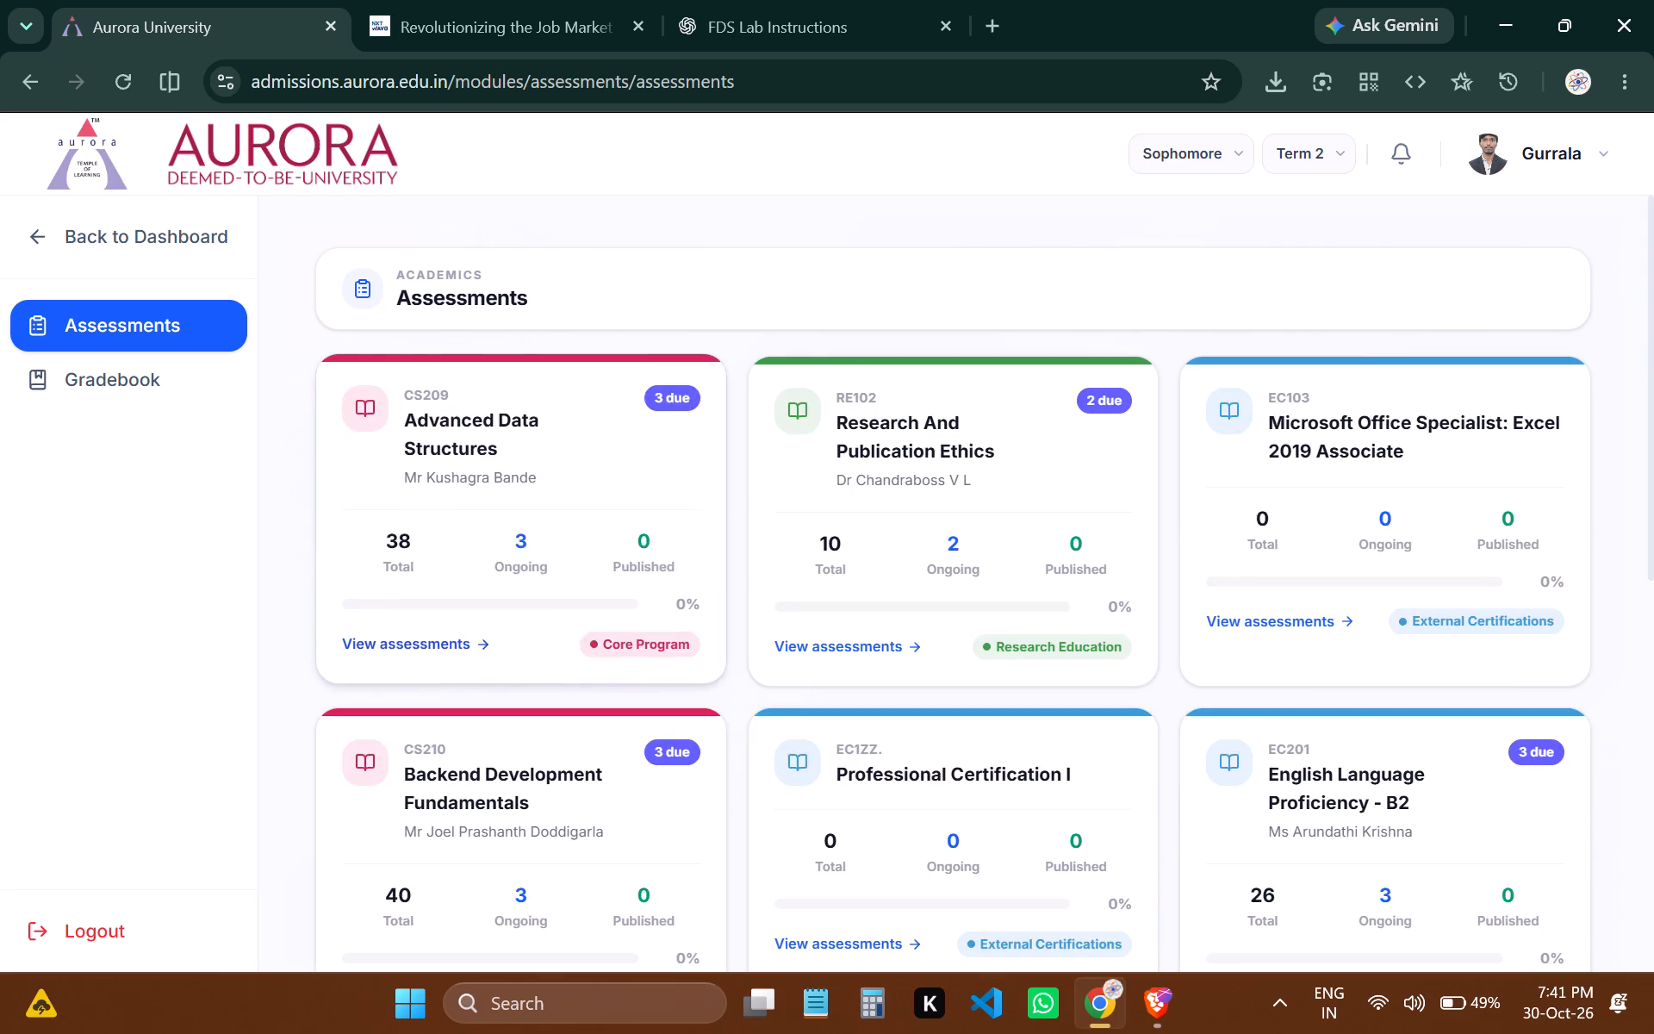
Look through the courses, open Research And Publication Ethics and start RE Quiz 1.
scroll(617, 469, down, 2)
scroll(1079, 548, down, 1)
scroll(823, 742, down, 2)
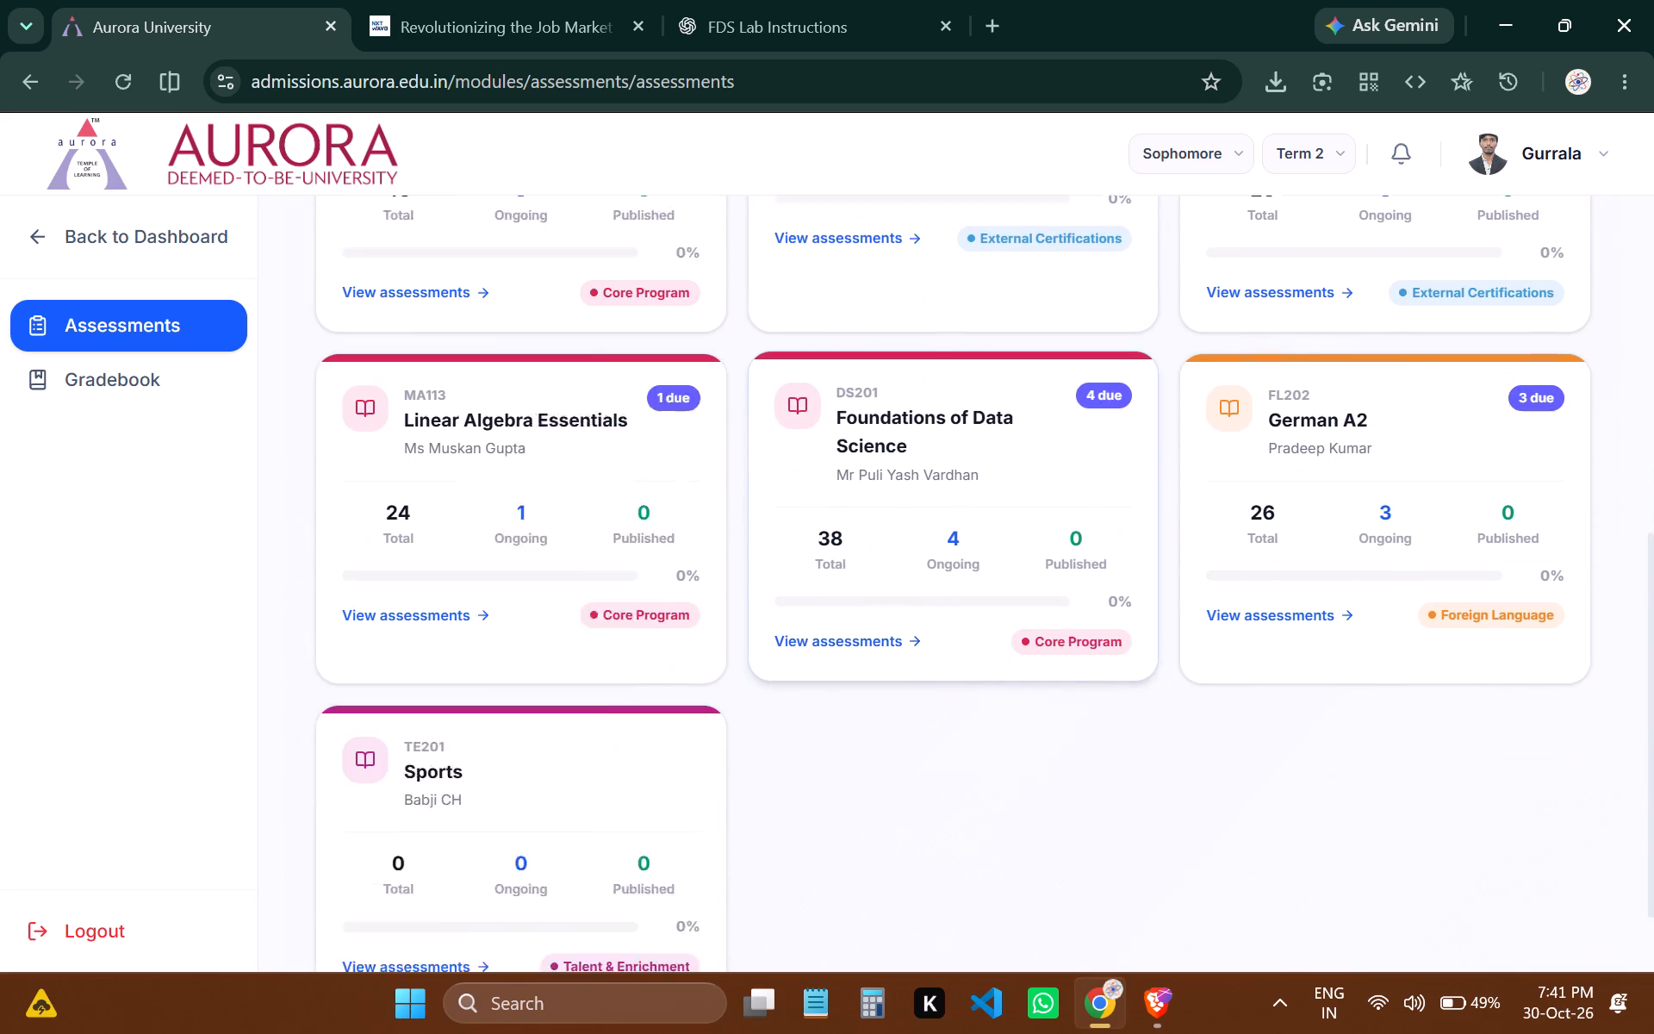
scroll(789, 779, up, 2)
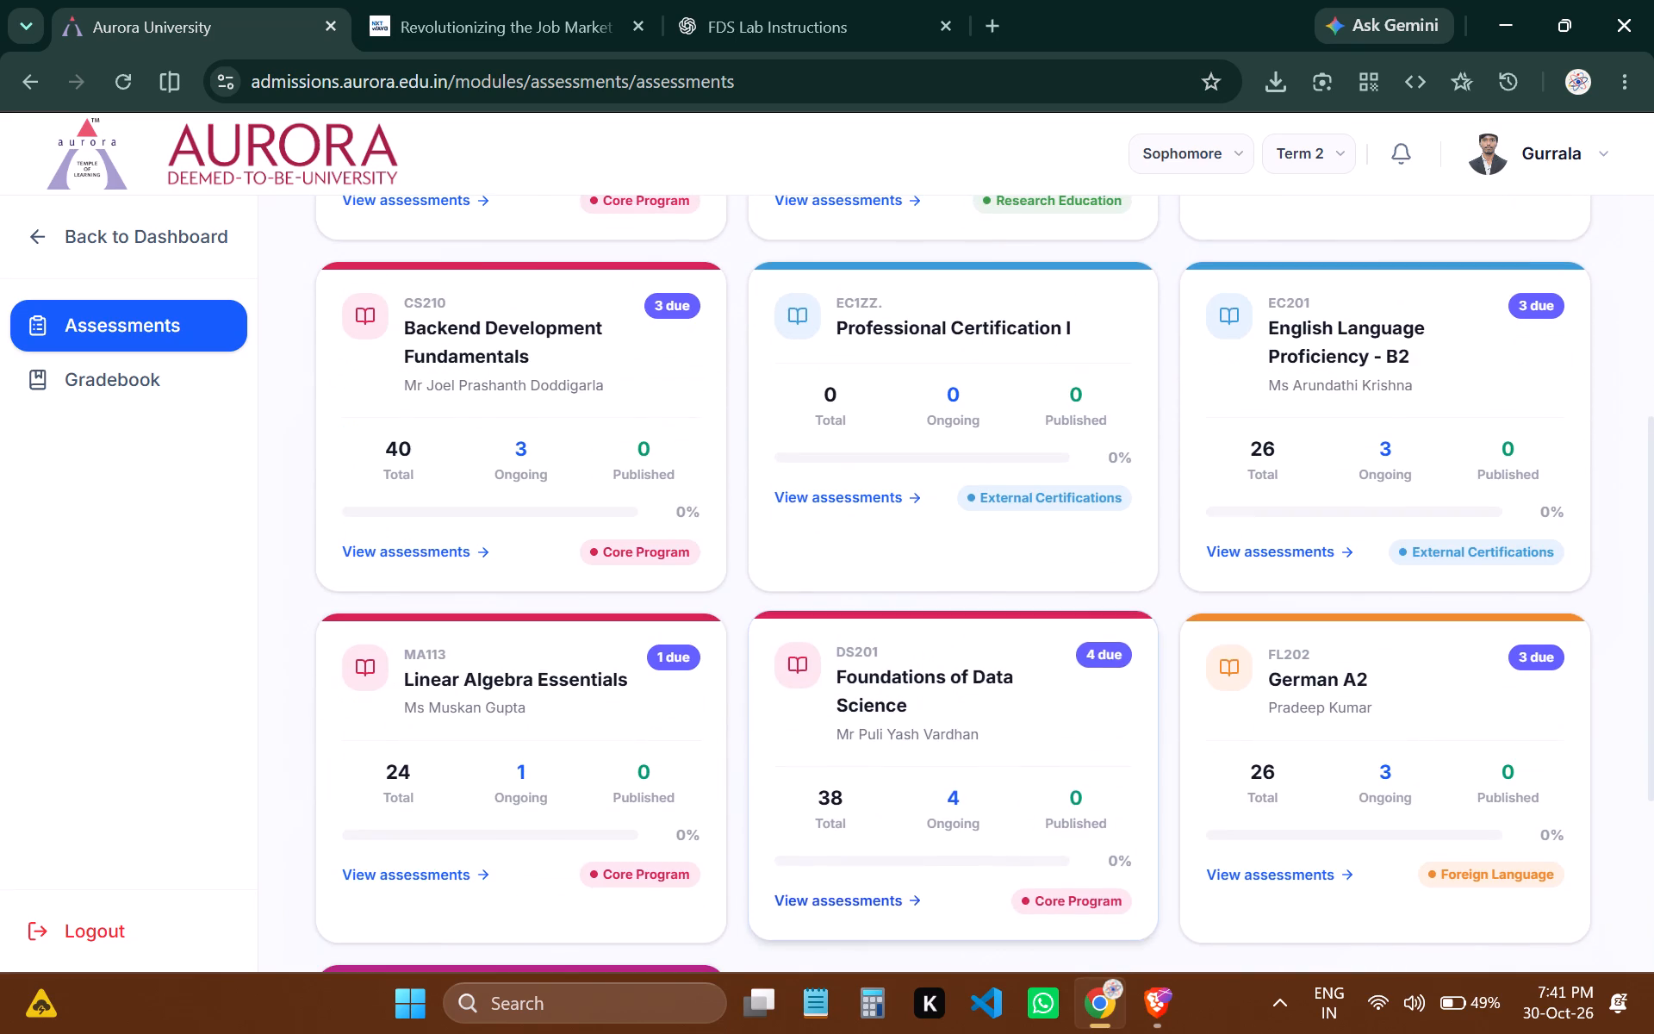
scroll(767, 733, up, 1)
scroll(1057, 659, up, 1)
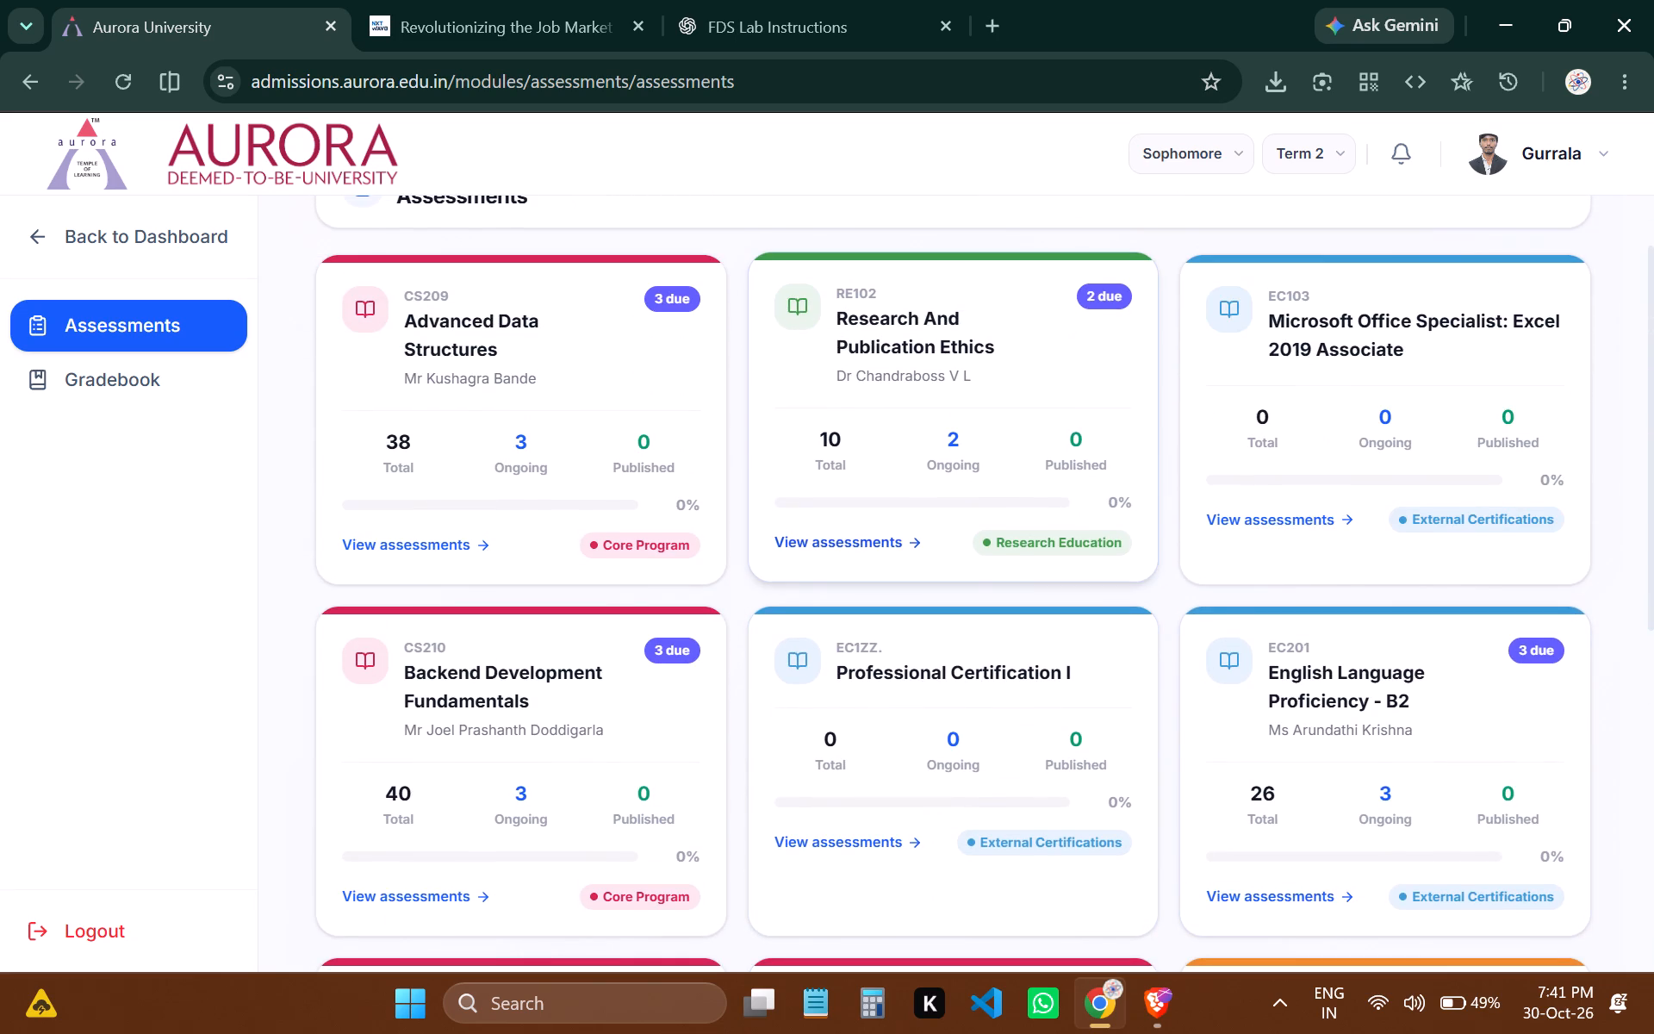
click(860, 557)
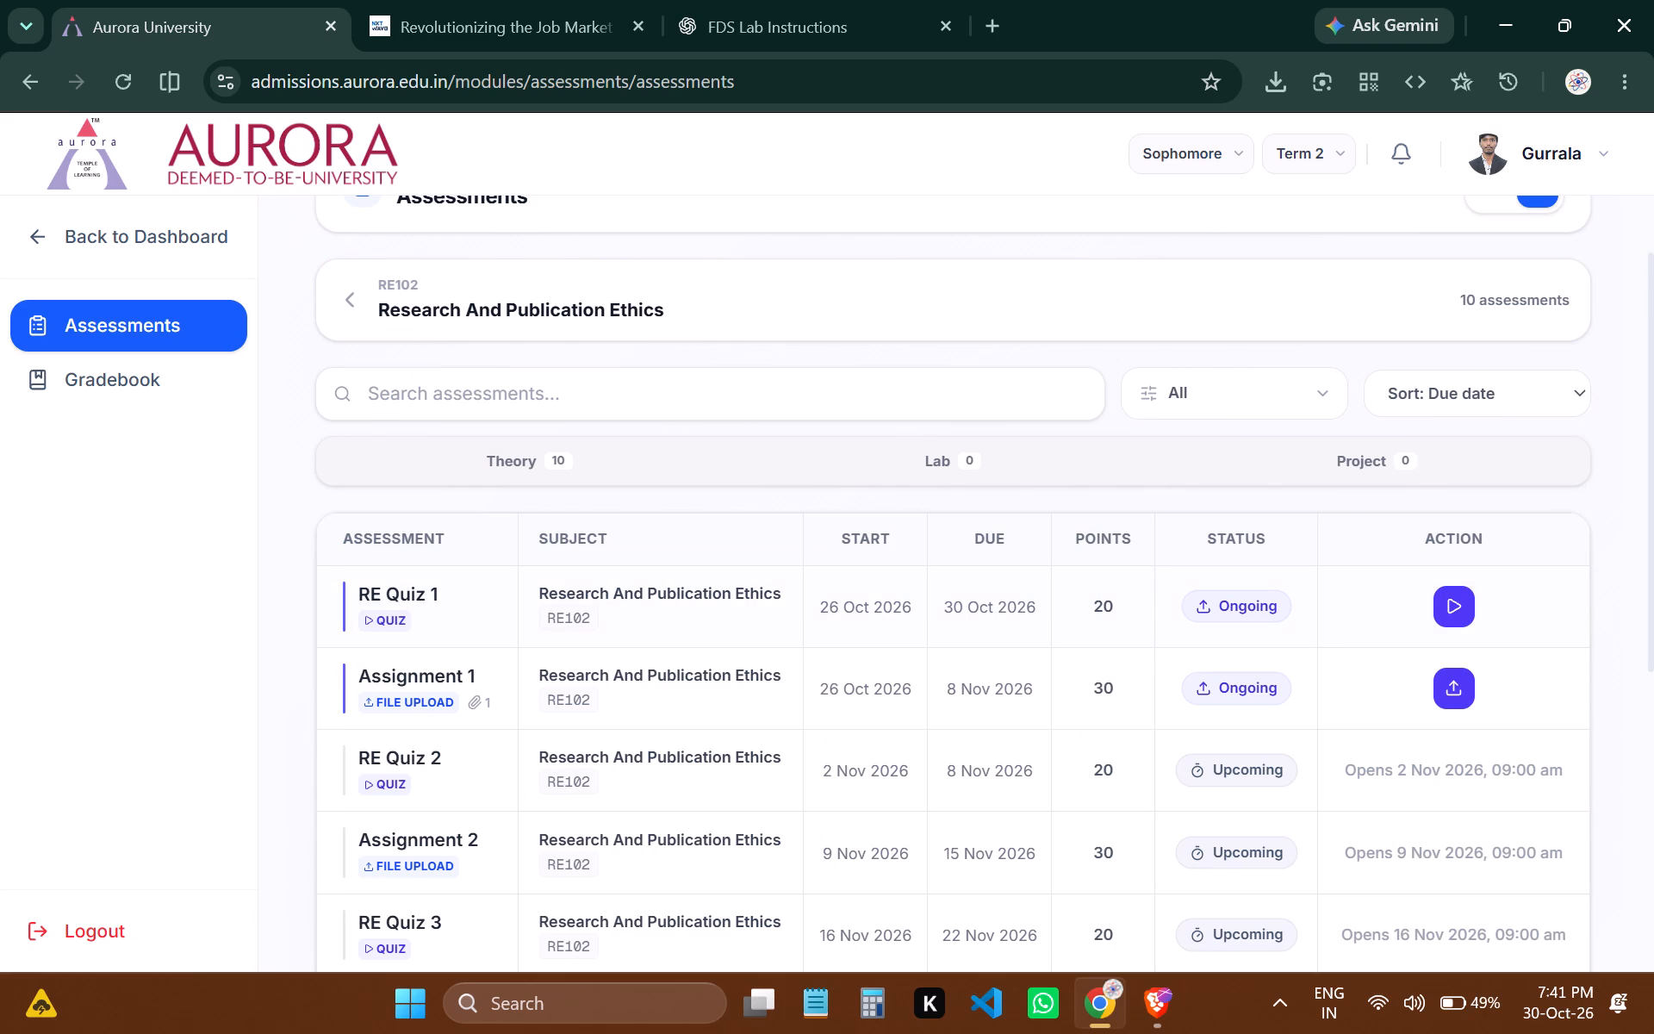
click(1456, 618)
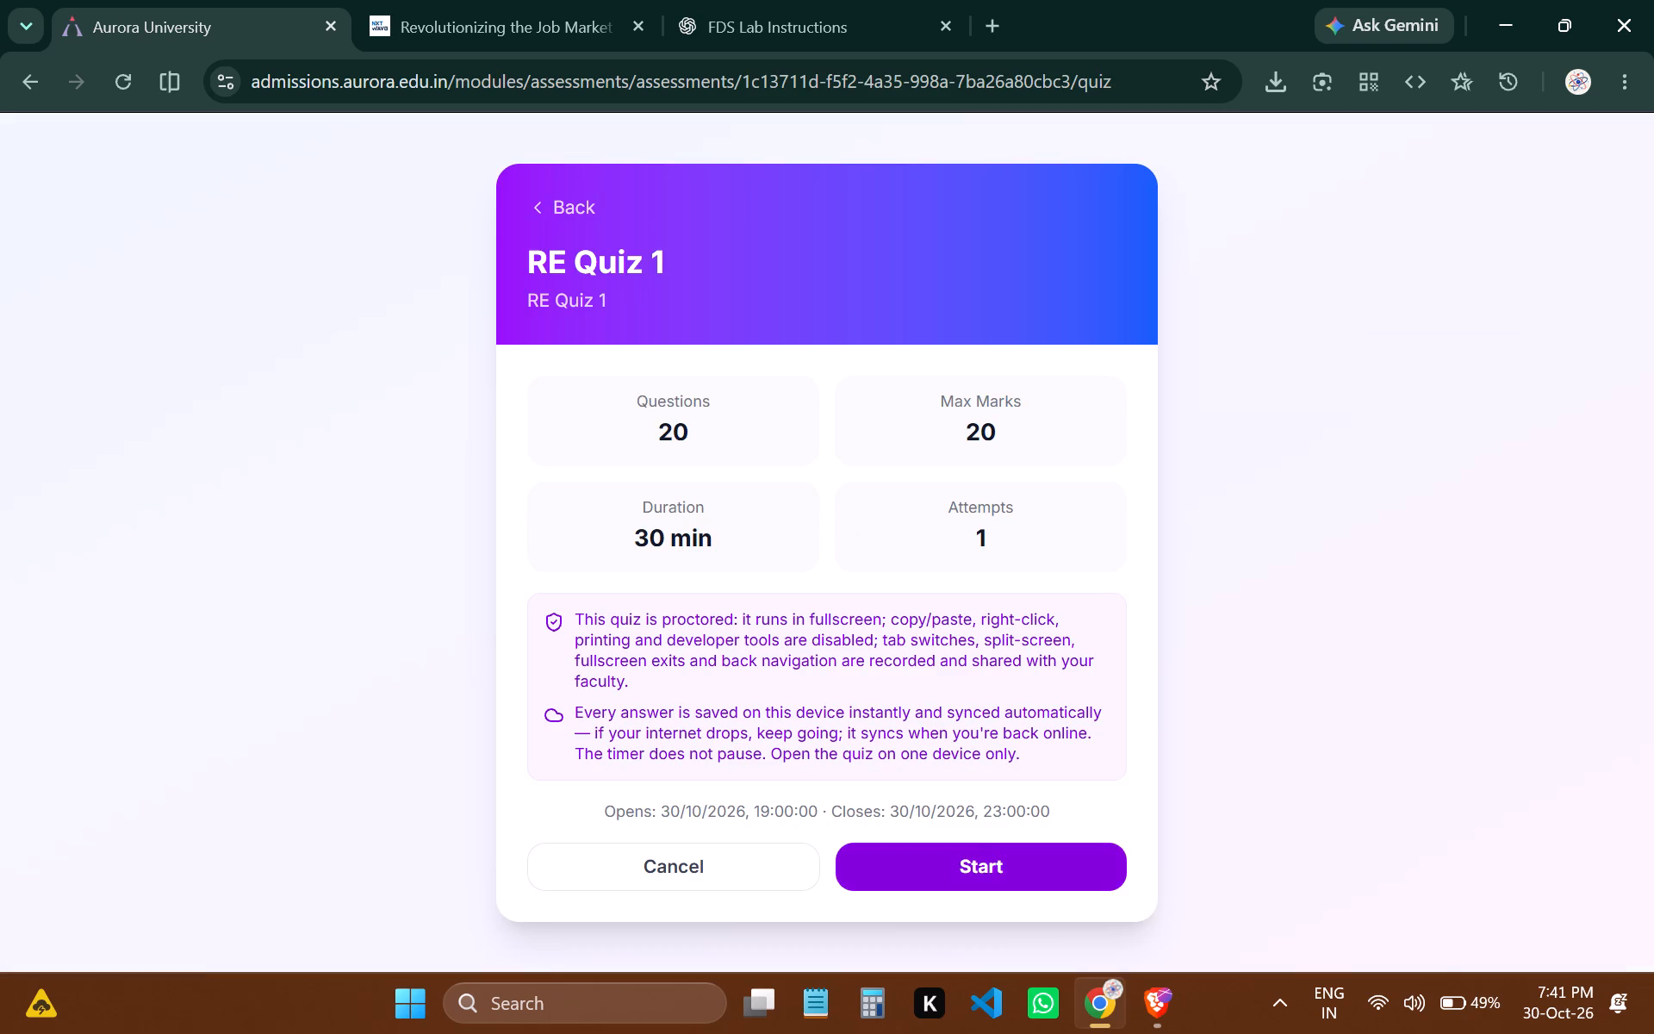
click(1030, 842)
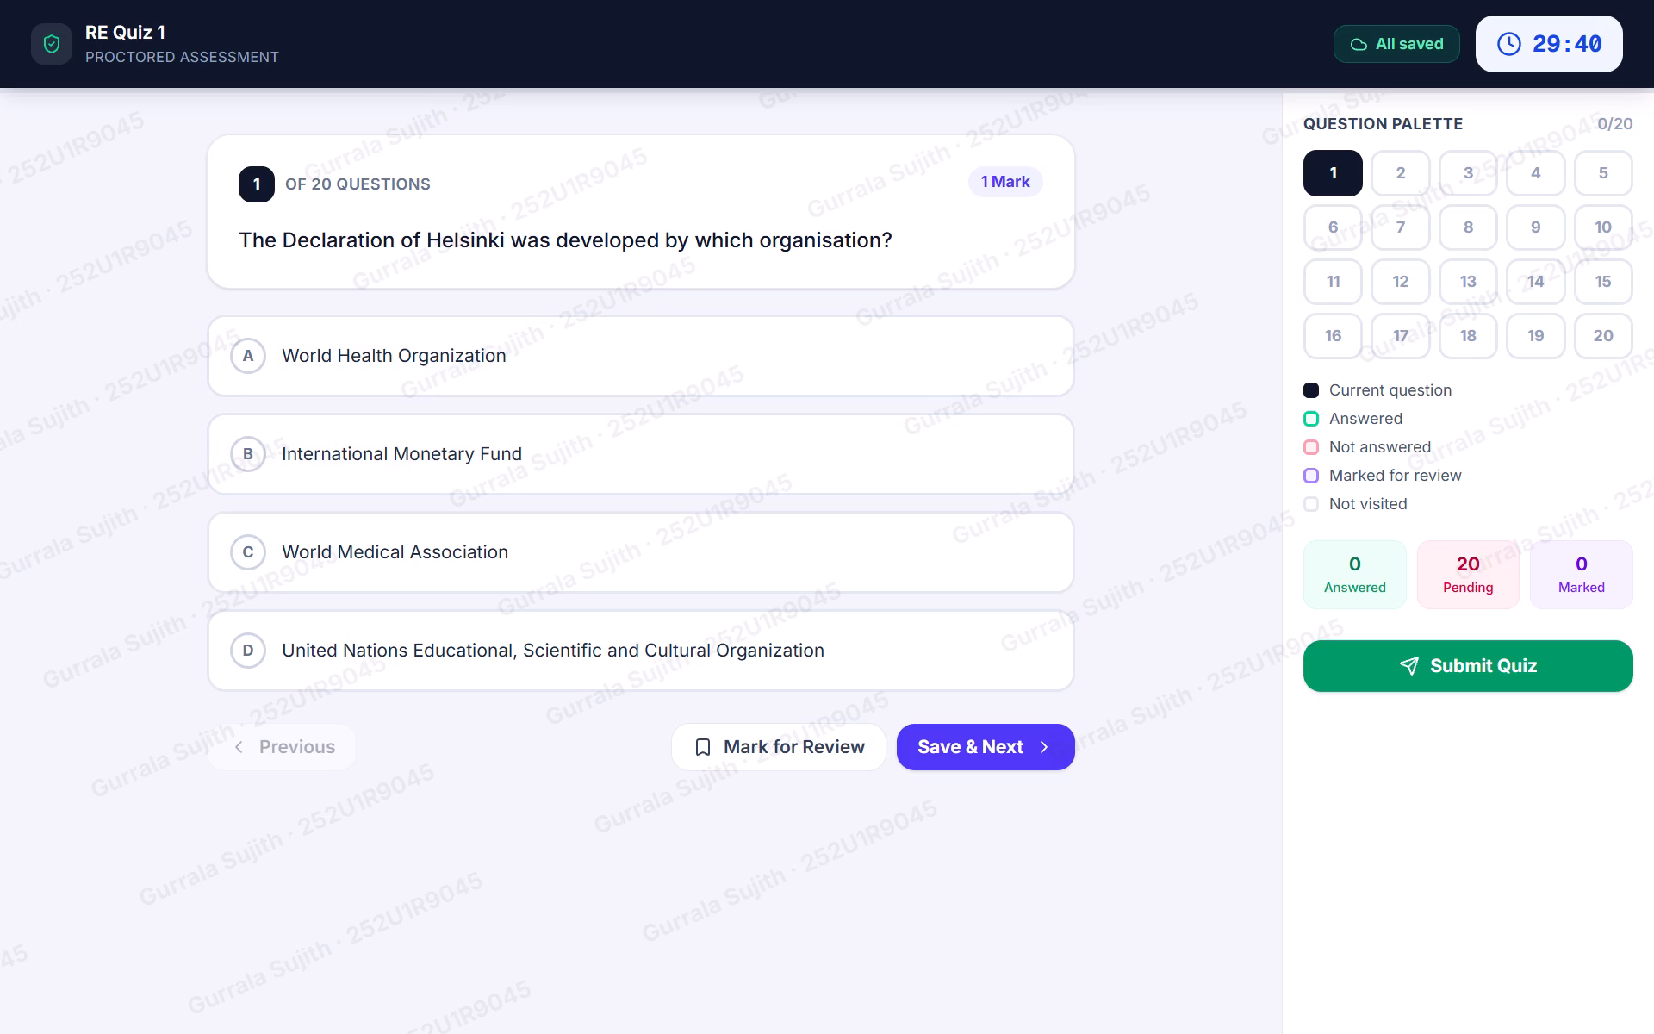
Answer question 1 on who developed the Declaration of Helsinki with "World Medical Association" and save it.
click(493, 556)
click(1019, 747)
click(1154, 674)
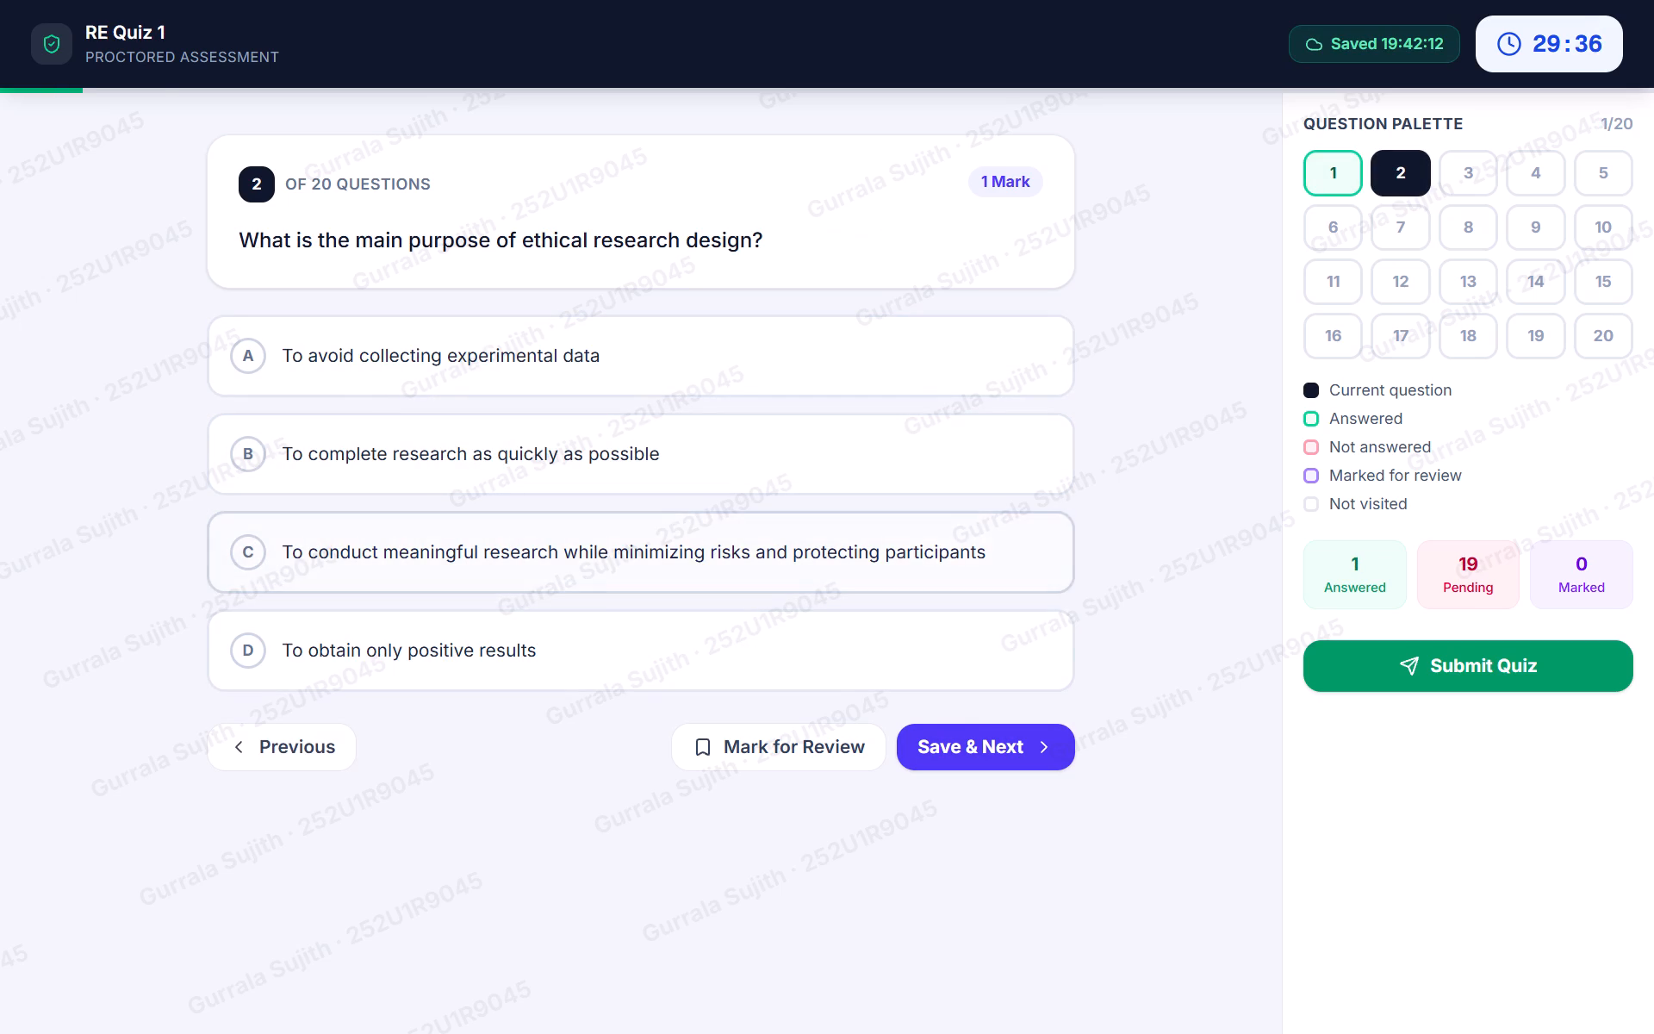
Answer question 2 with "To conduct meaningful research while minimizing risks and protecting participants" and save it.
click(663, 557)
click(1039, 751)
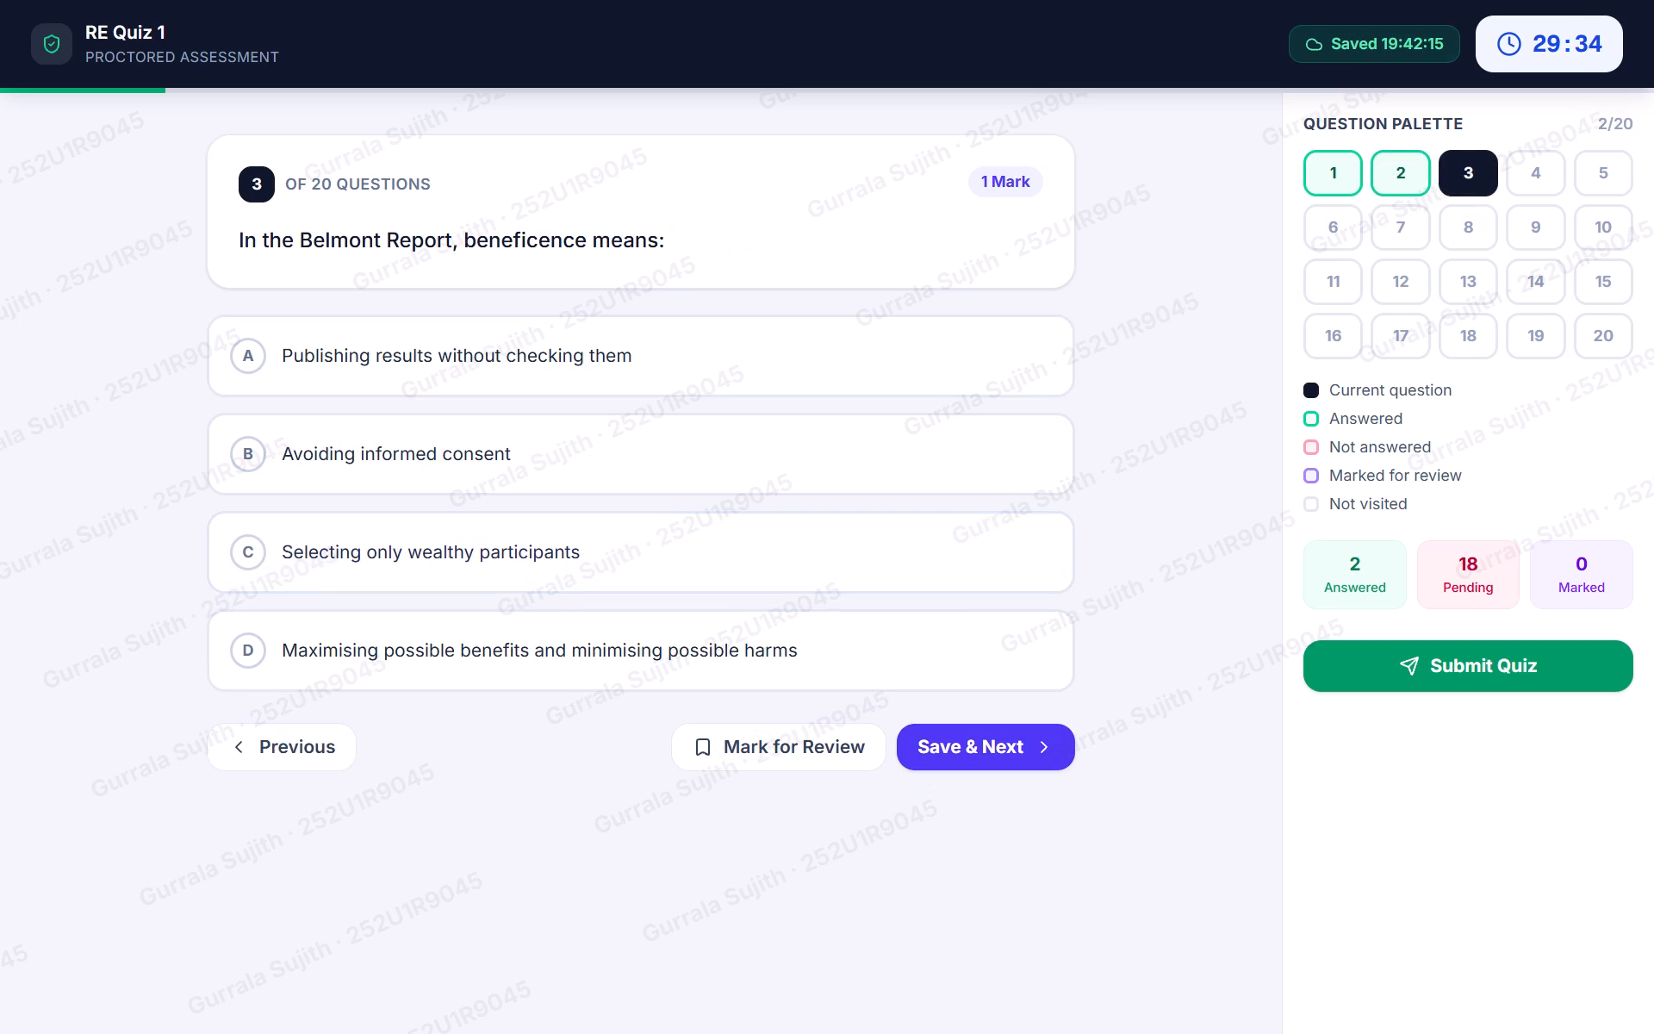
click(1139, 632)
Answer question 3 on beneficence with "Maximising possible benefits and minimising possible harms" and save it.
click(567, 647)
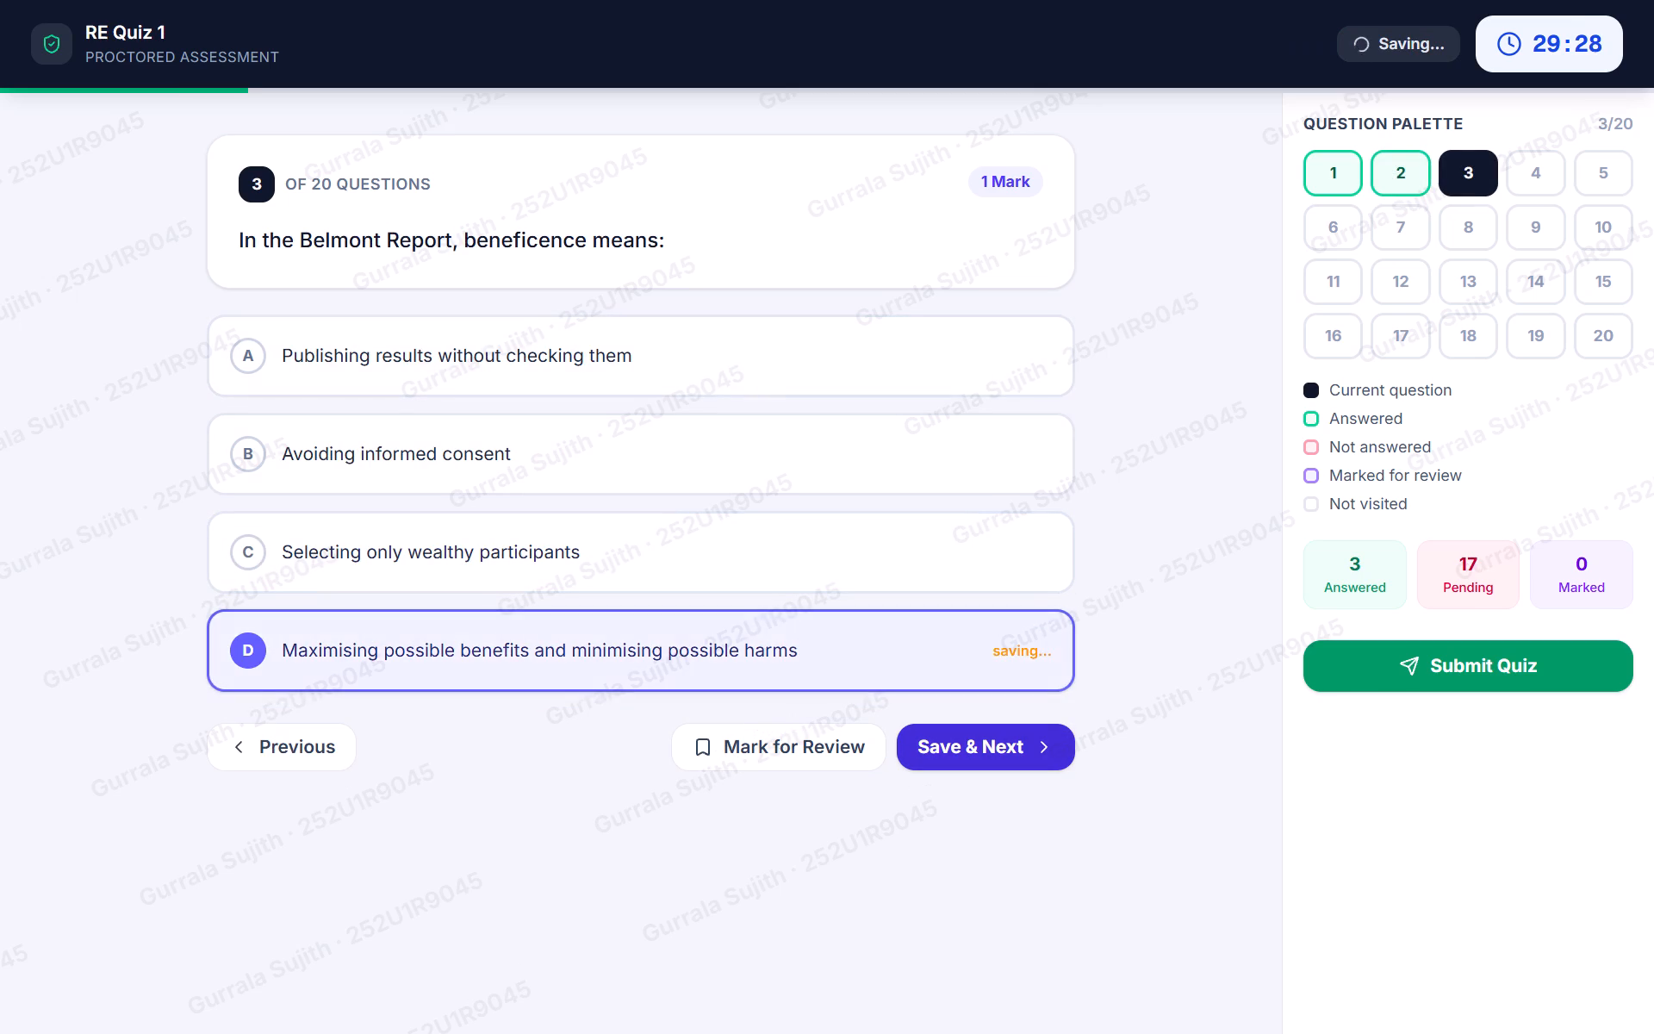
click(996, 751)
click(1124, 571)
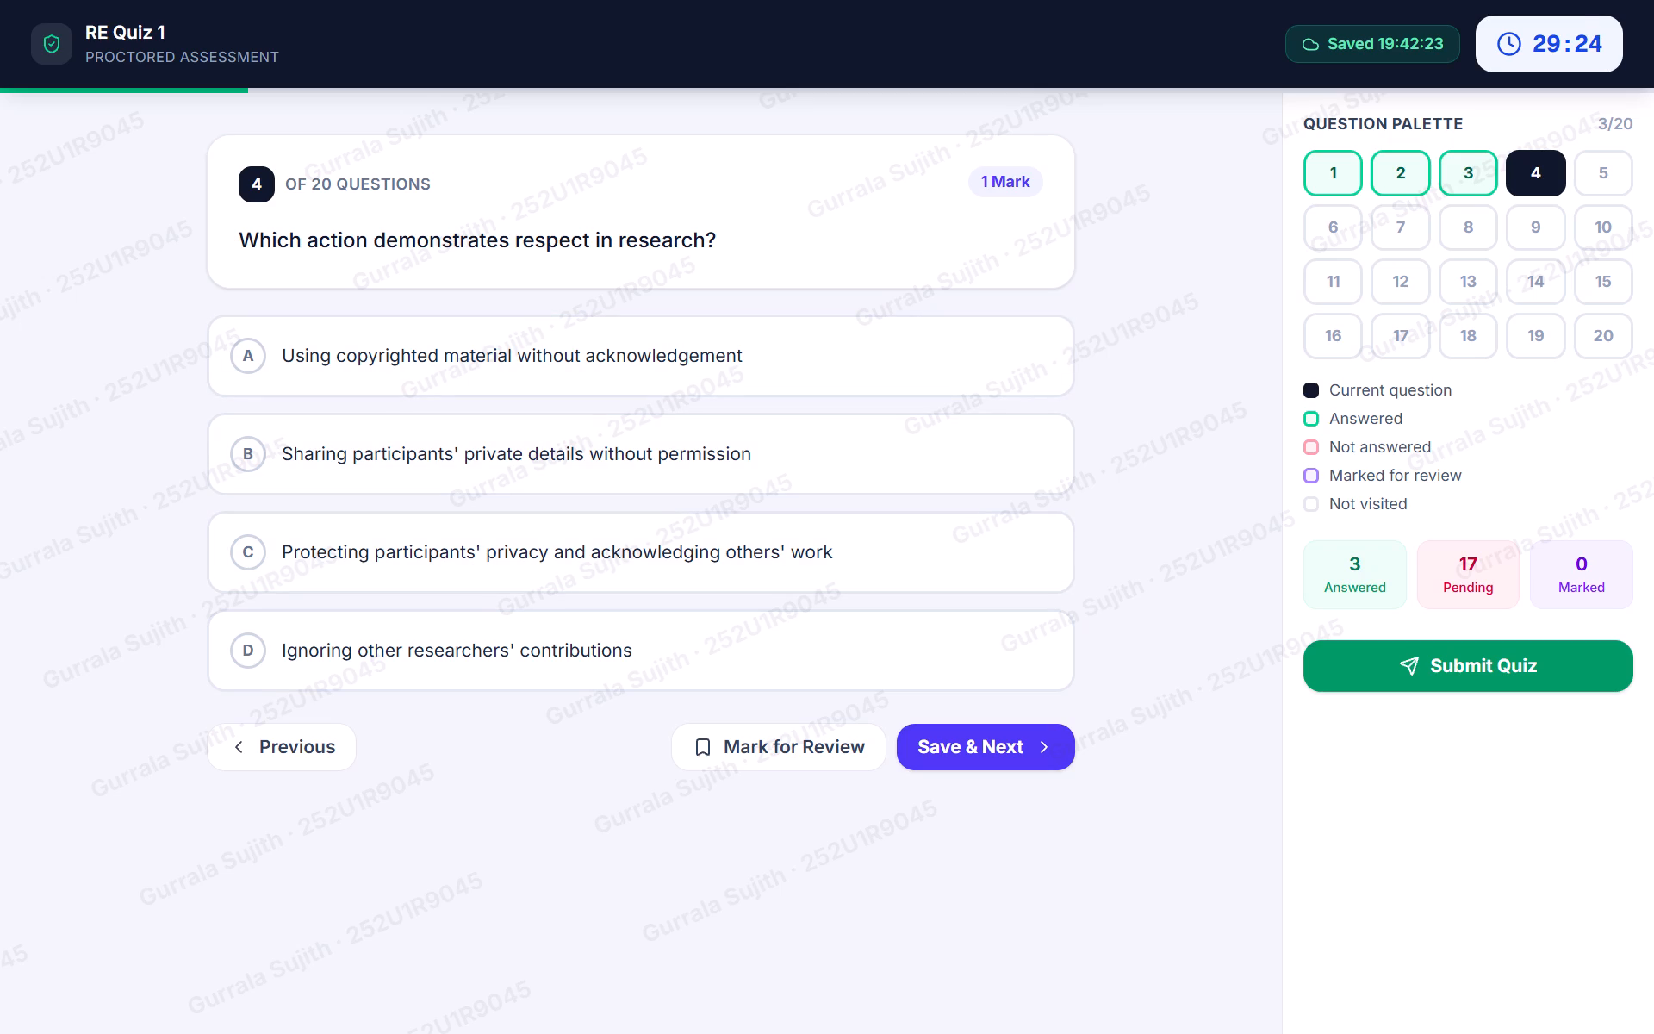
Answer question 4 on respect in research with "Protecting participants' privacy and acknowledging others' work" and save it.
click(589, 550)
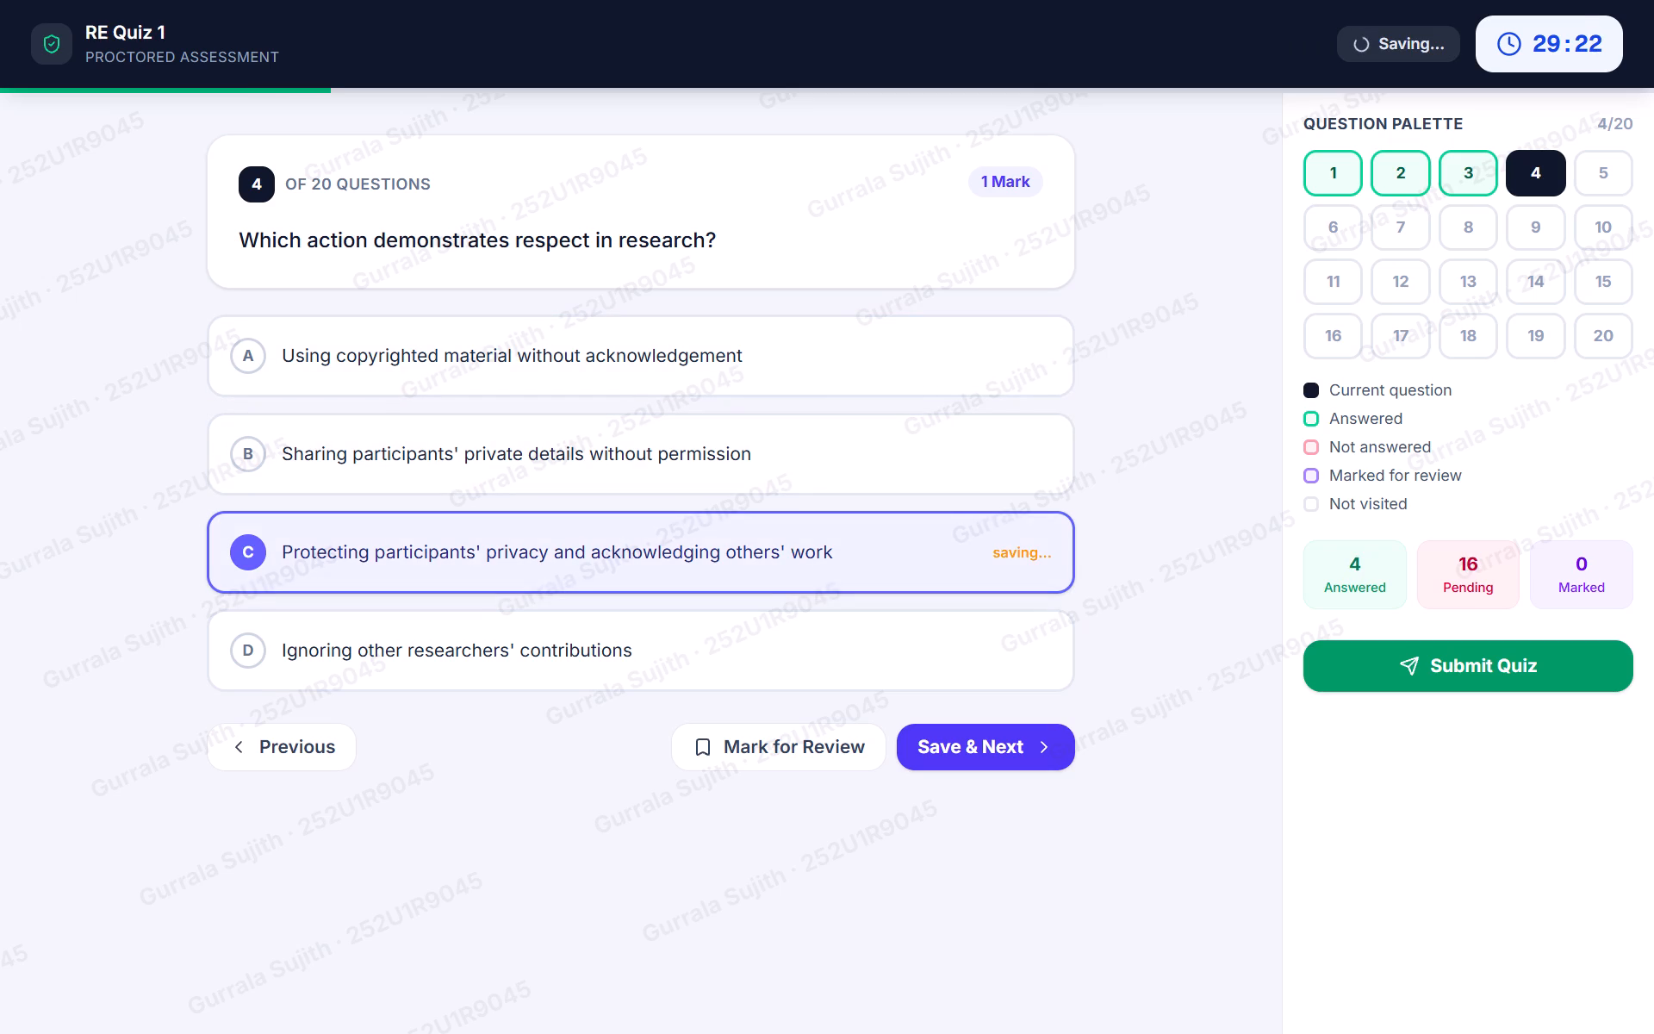
click(1082, 744)
click(1055, 742)
click(1127, 588)
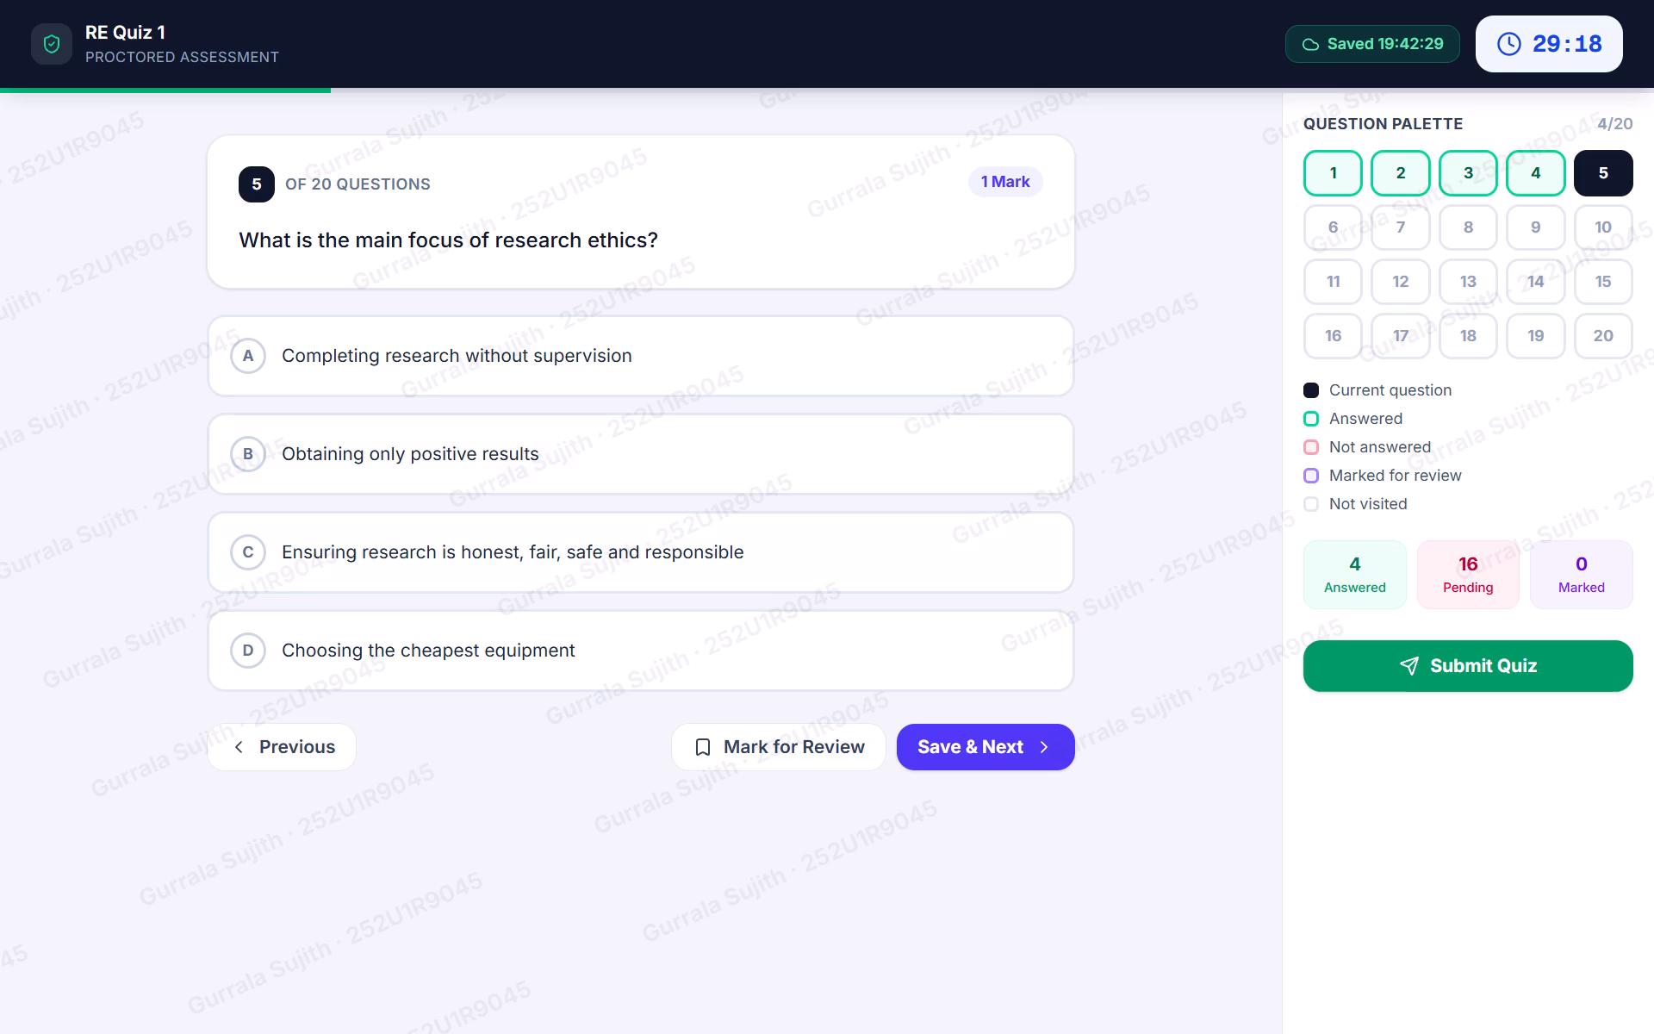
Answer question 5 on the main focus of research ethics with "Ensuring research is honest, fair, safe and responsible" and save it.
click(440, 565)
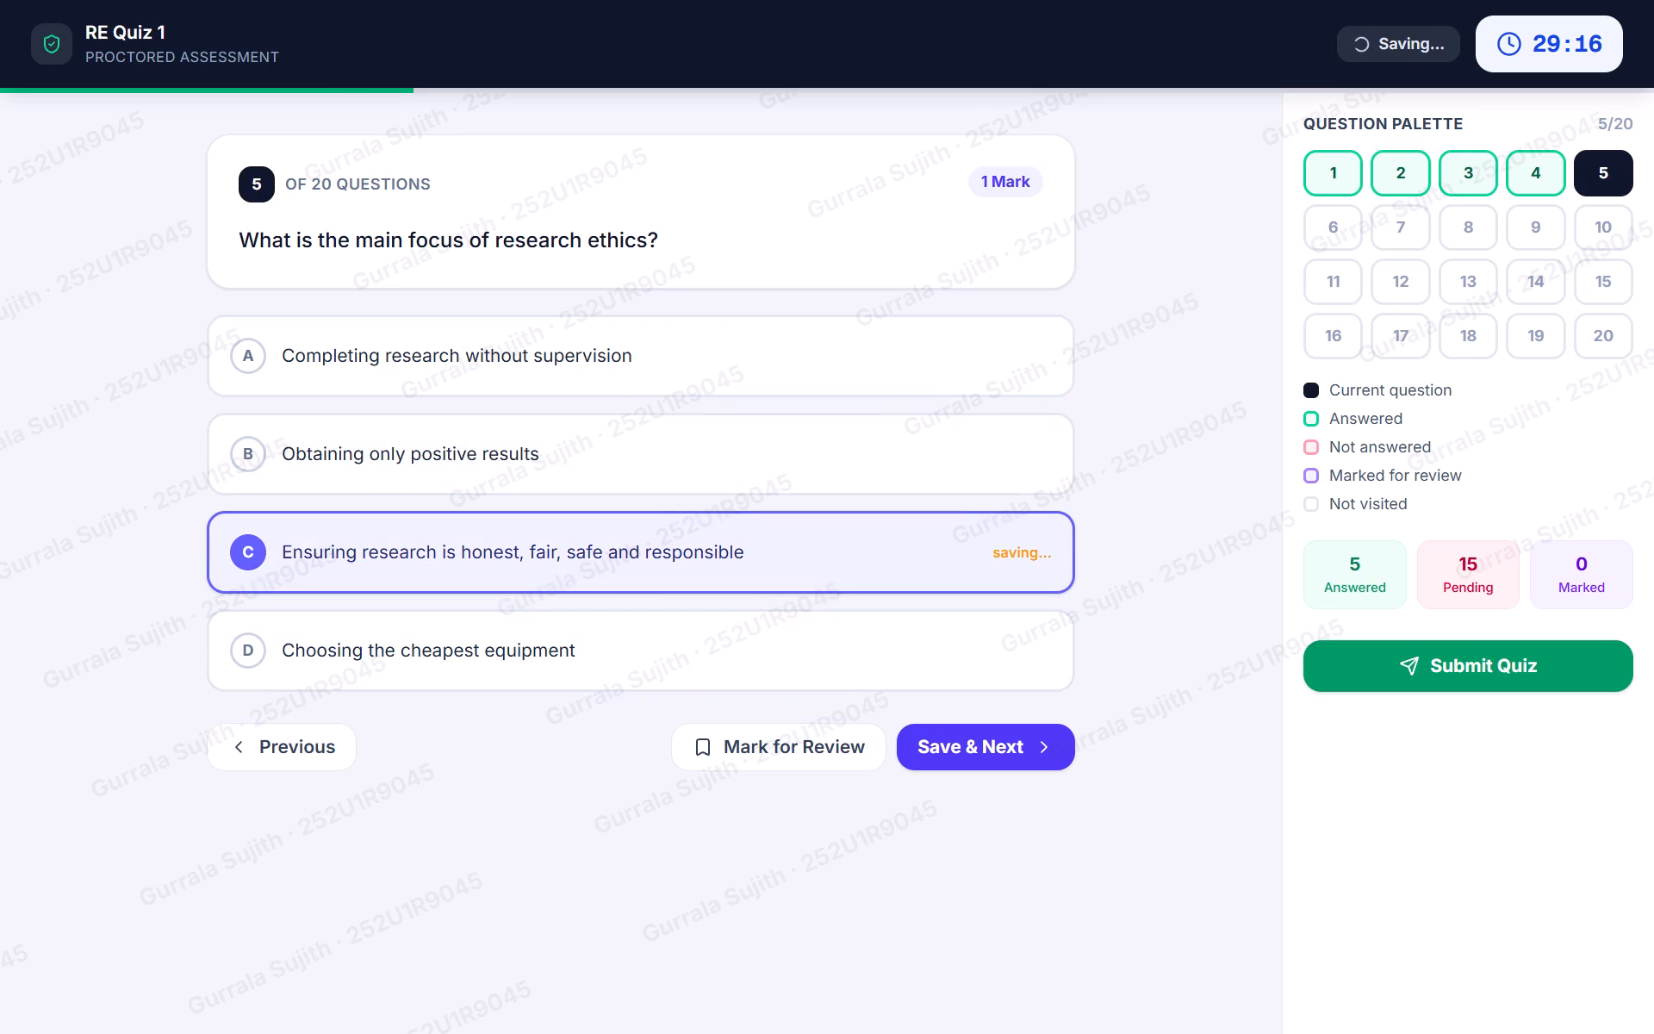
click(916, 734)
click(1116, 601)
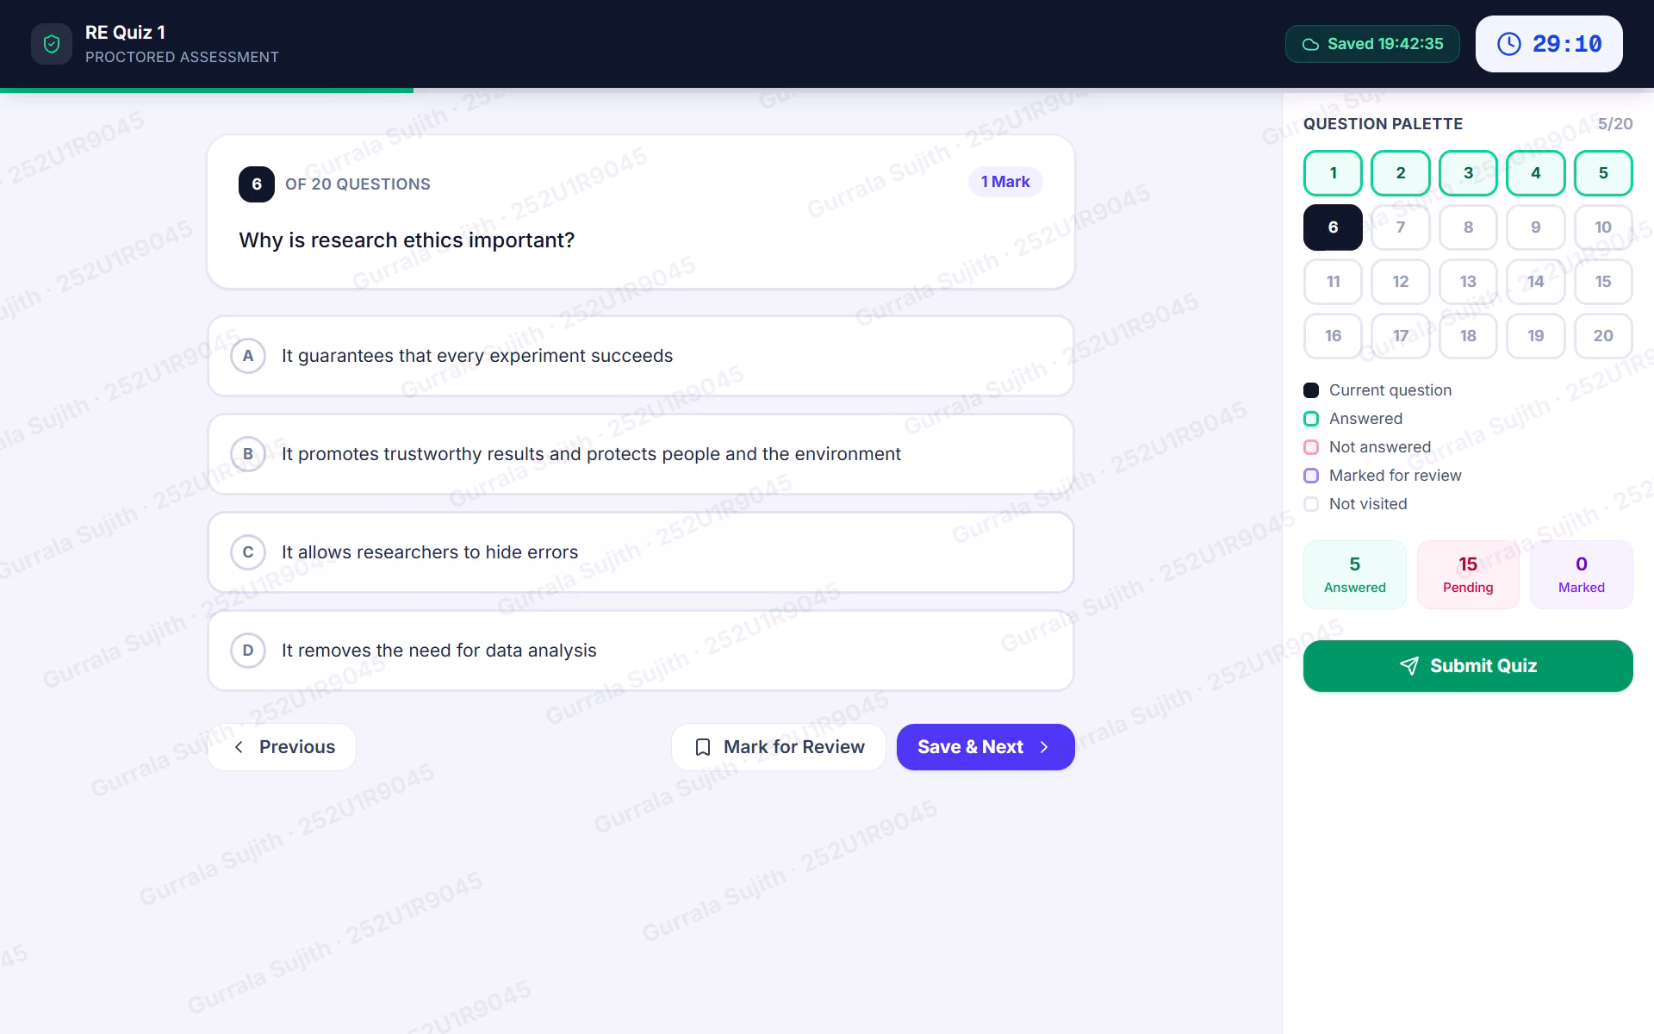
Answer question 6 with "It promotes trustworthy results and protects people and the environment" and save it.
click(538, 470)
click(992, 745)
click(1212, 614)
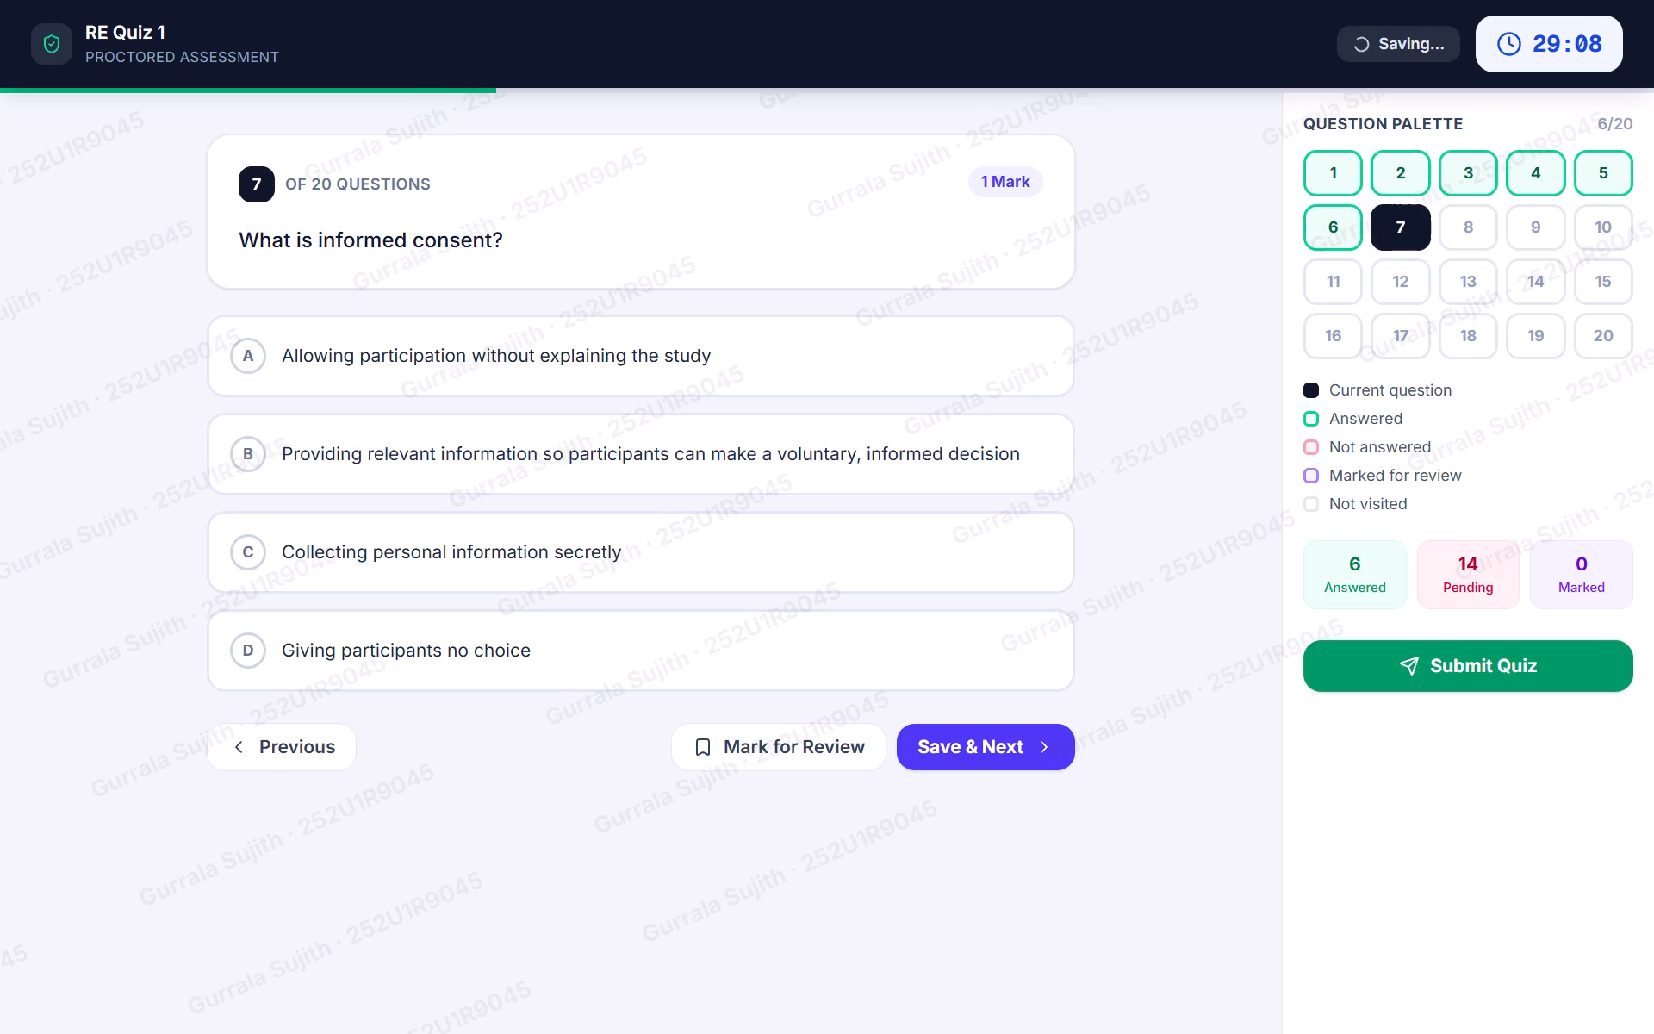
Answer question 7 with "Providing relevant information so participants can make a voluntary, informed decision" and save it.
click(762, 453)
click(990, 755)
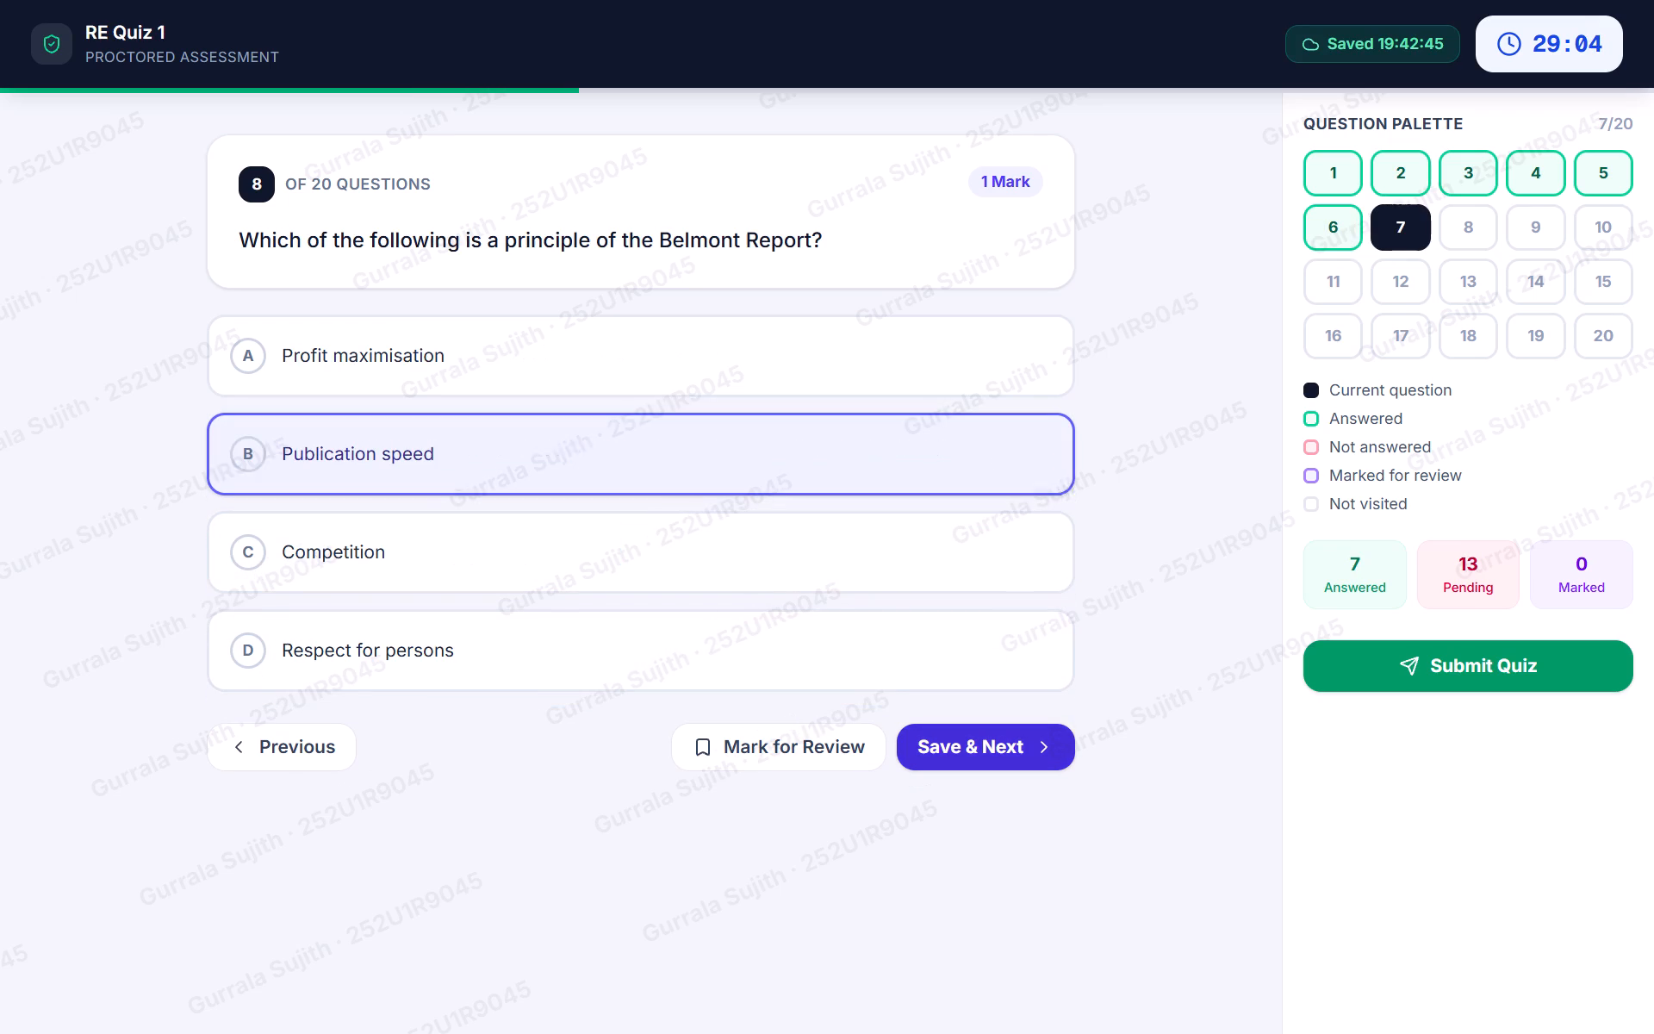
click(1118, 640)
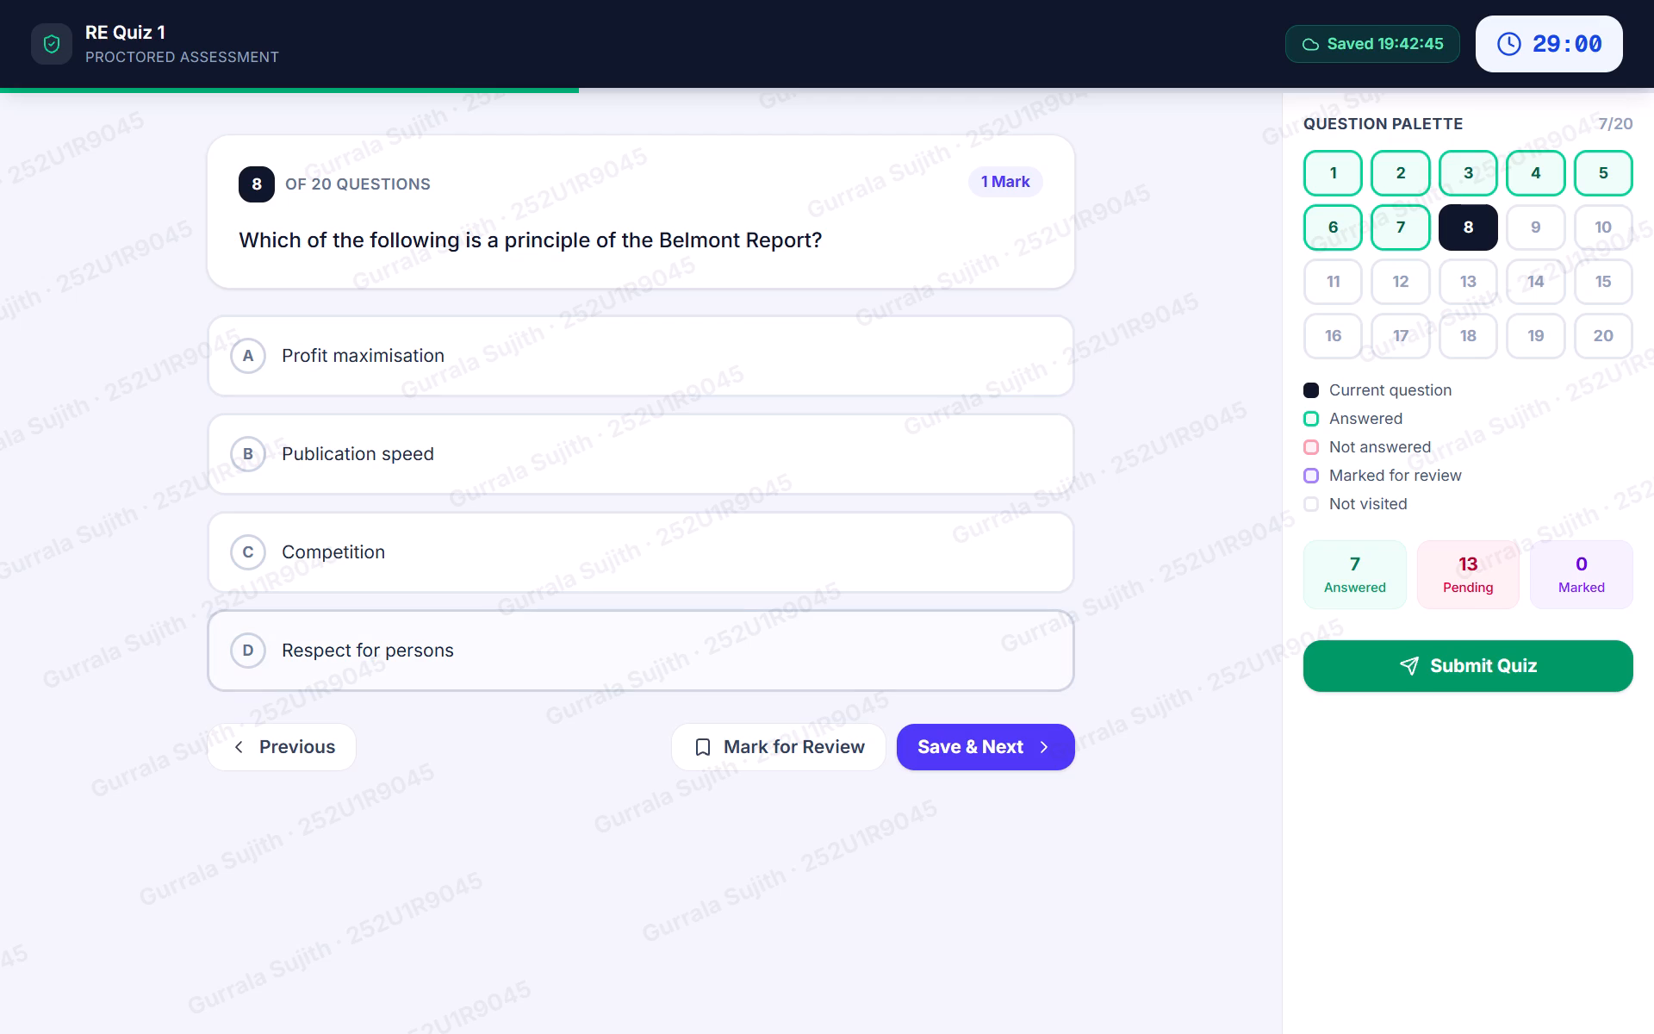
Answer question 8 on the principles of the Belmont Report with "Respect for persons" and save it.
click(529, 637)
click(947, 740)
click(1111, 650)
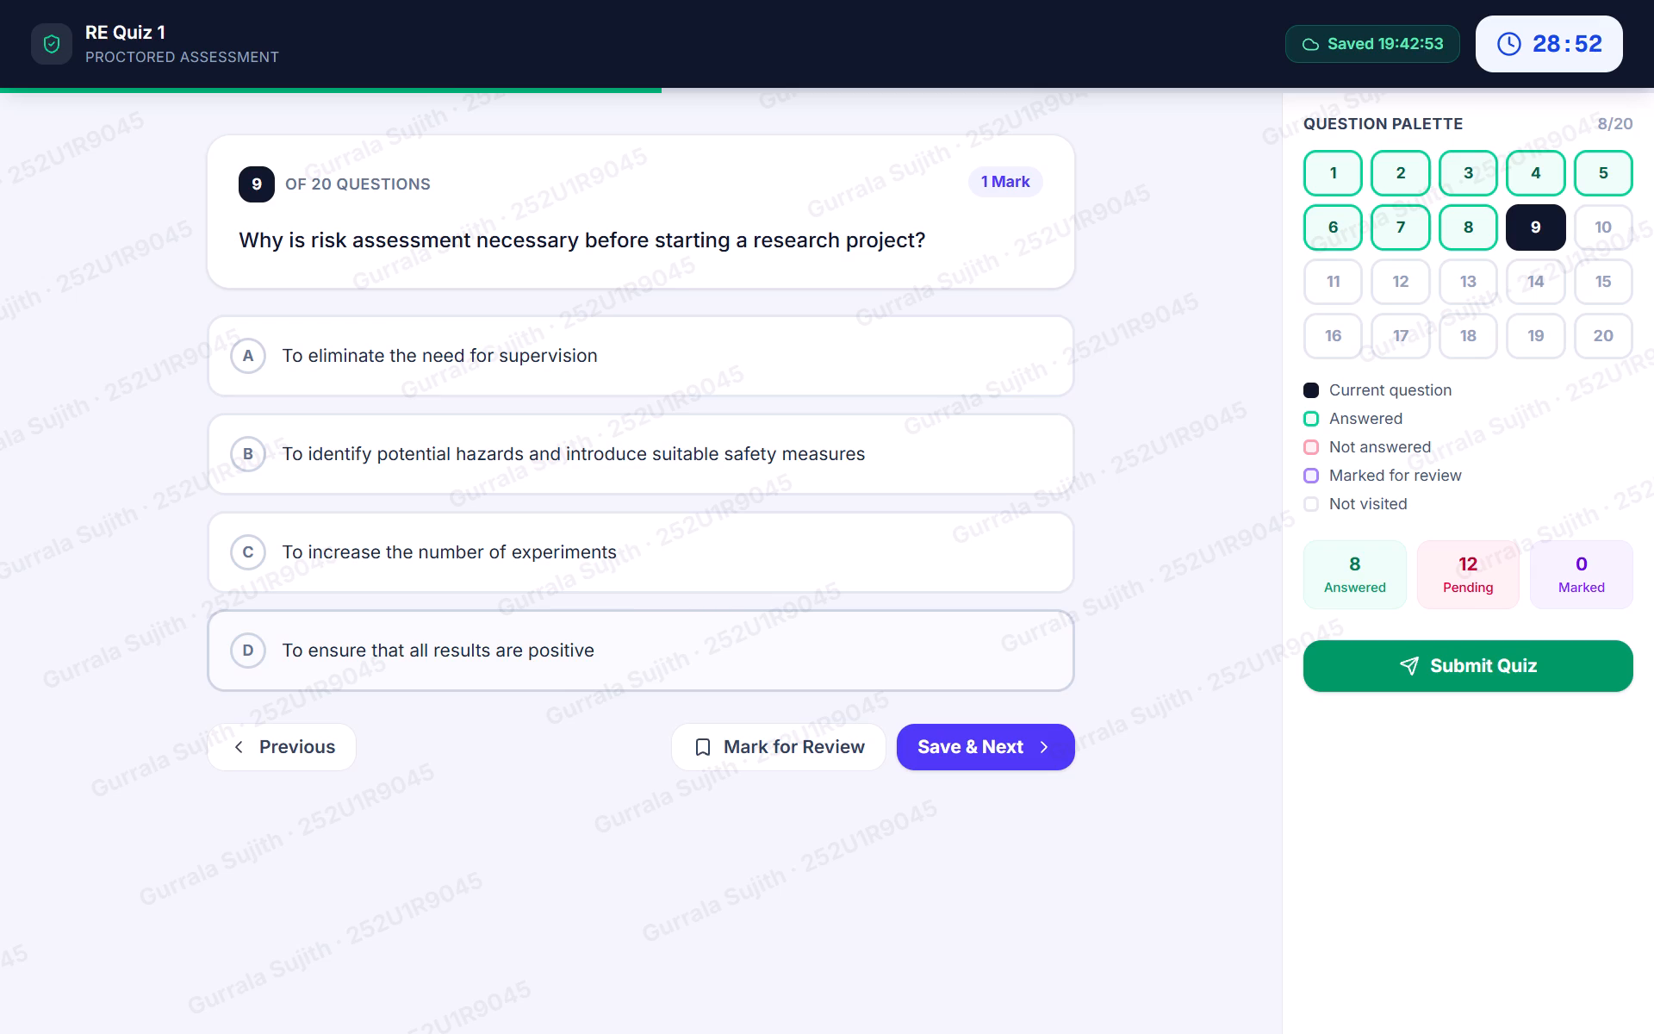
Answer question 9 on risk assessment with "To identify potential hazards and introduce suitable safety measures" and save it.
click(701, 475)
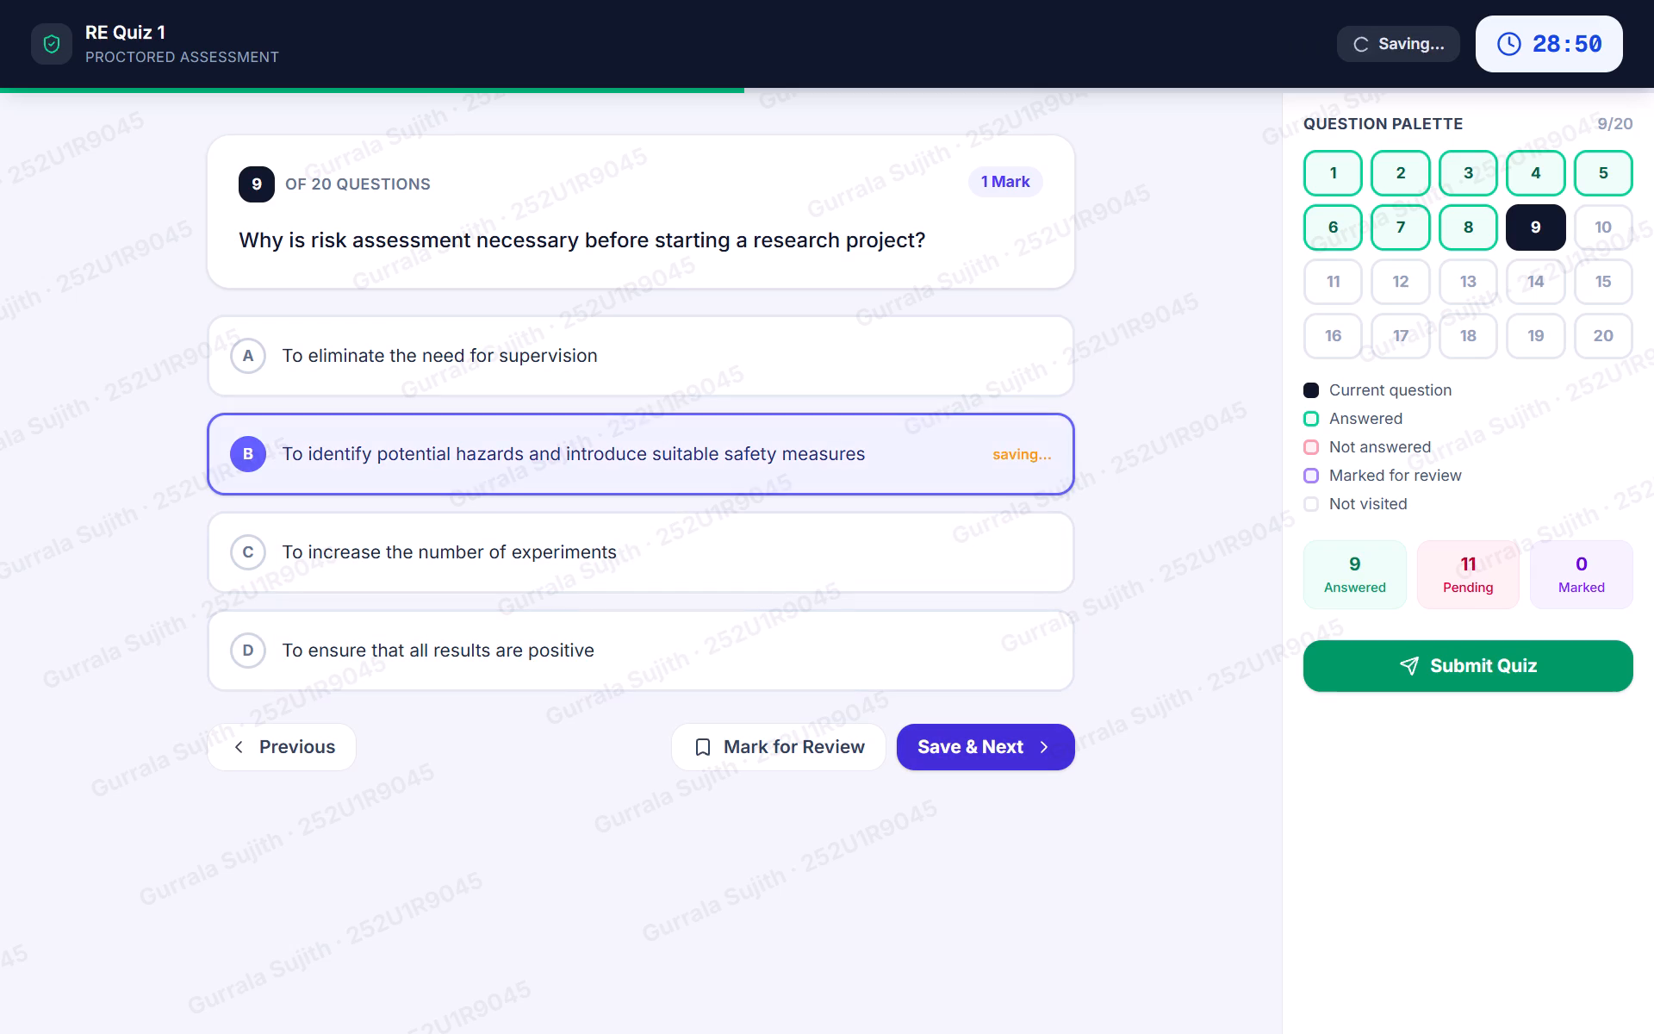
click(996, 728)
click(1147, 662)
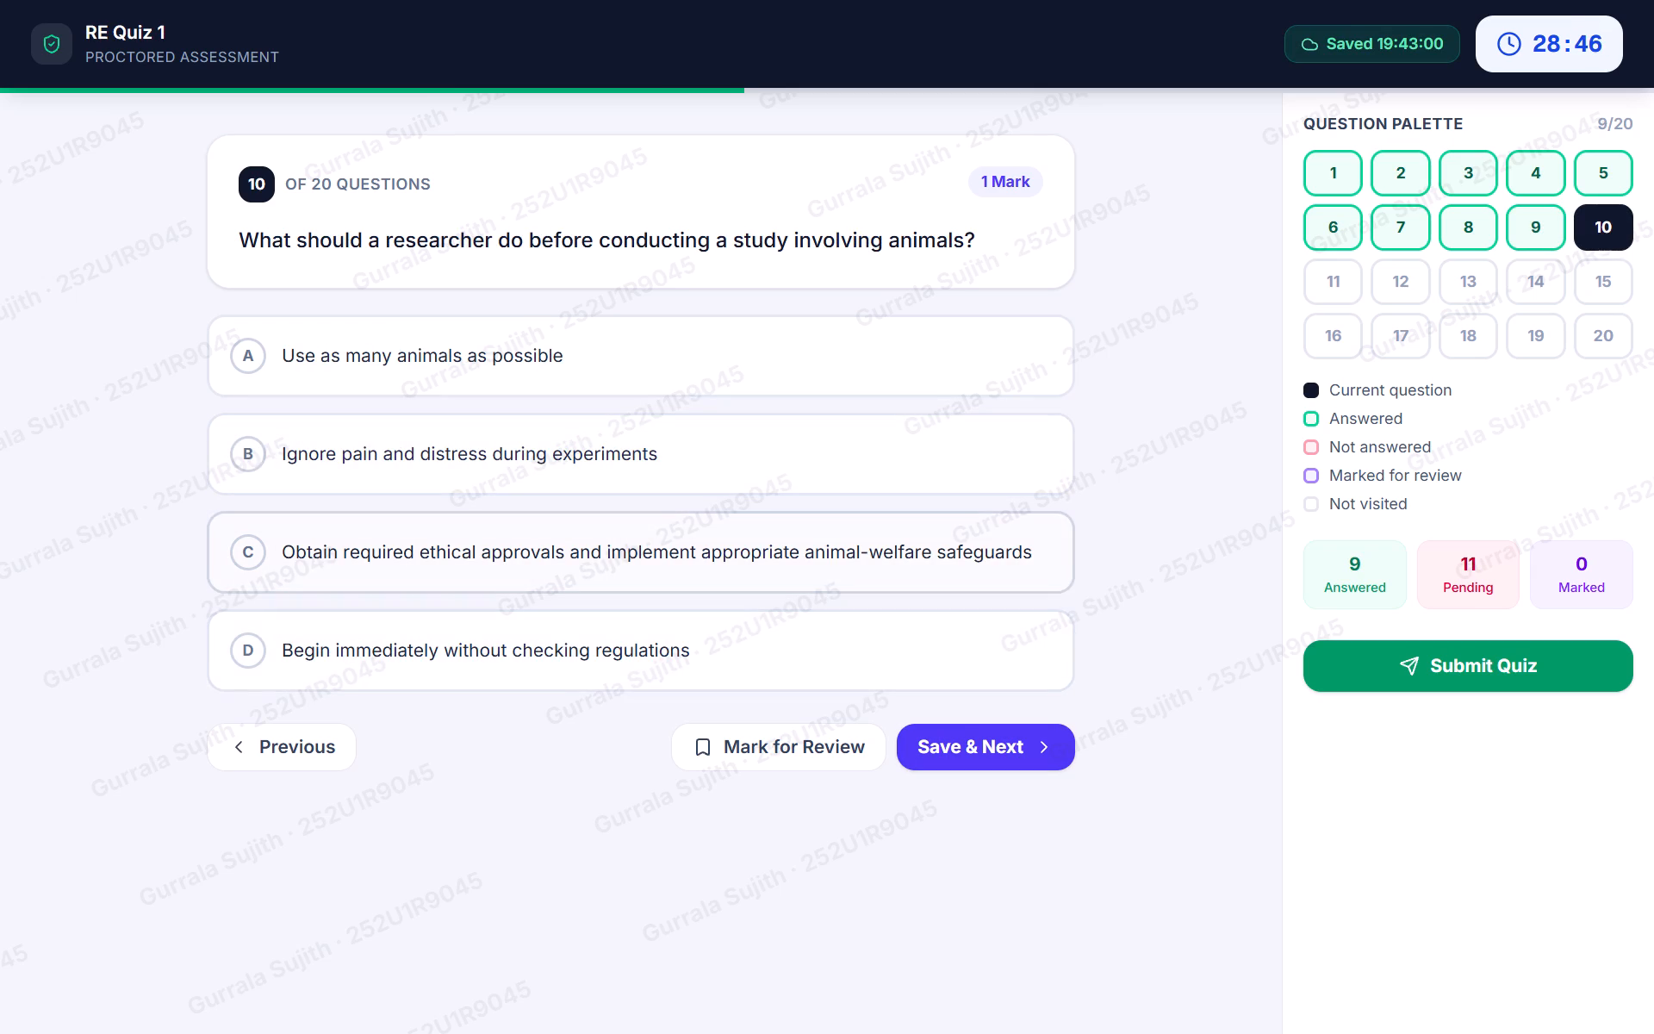
Answer question 10 with "Obtain required ethical approvals and implement appropriate animal-welfare safeguards" and save it.
click(787, 556)
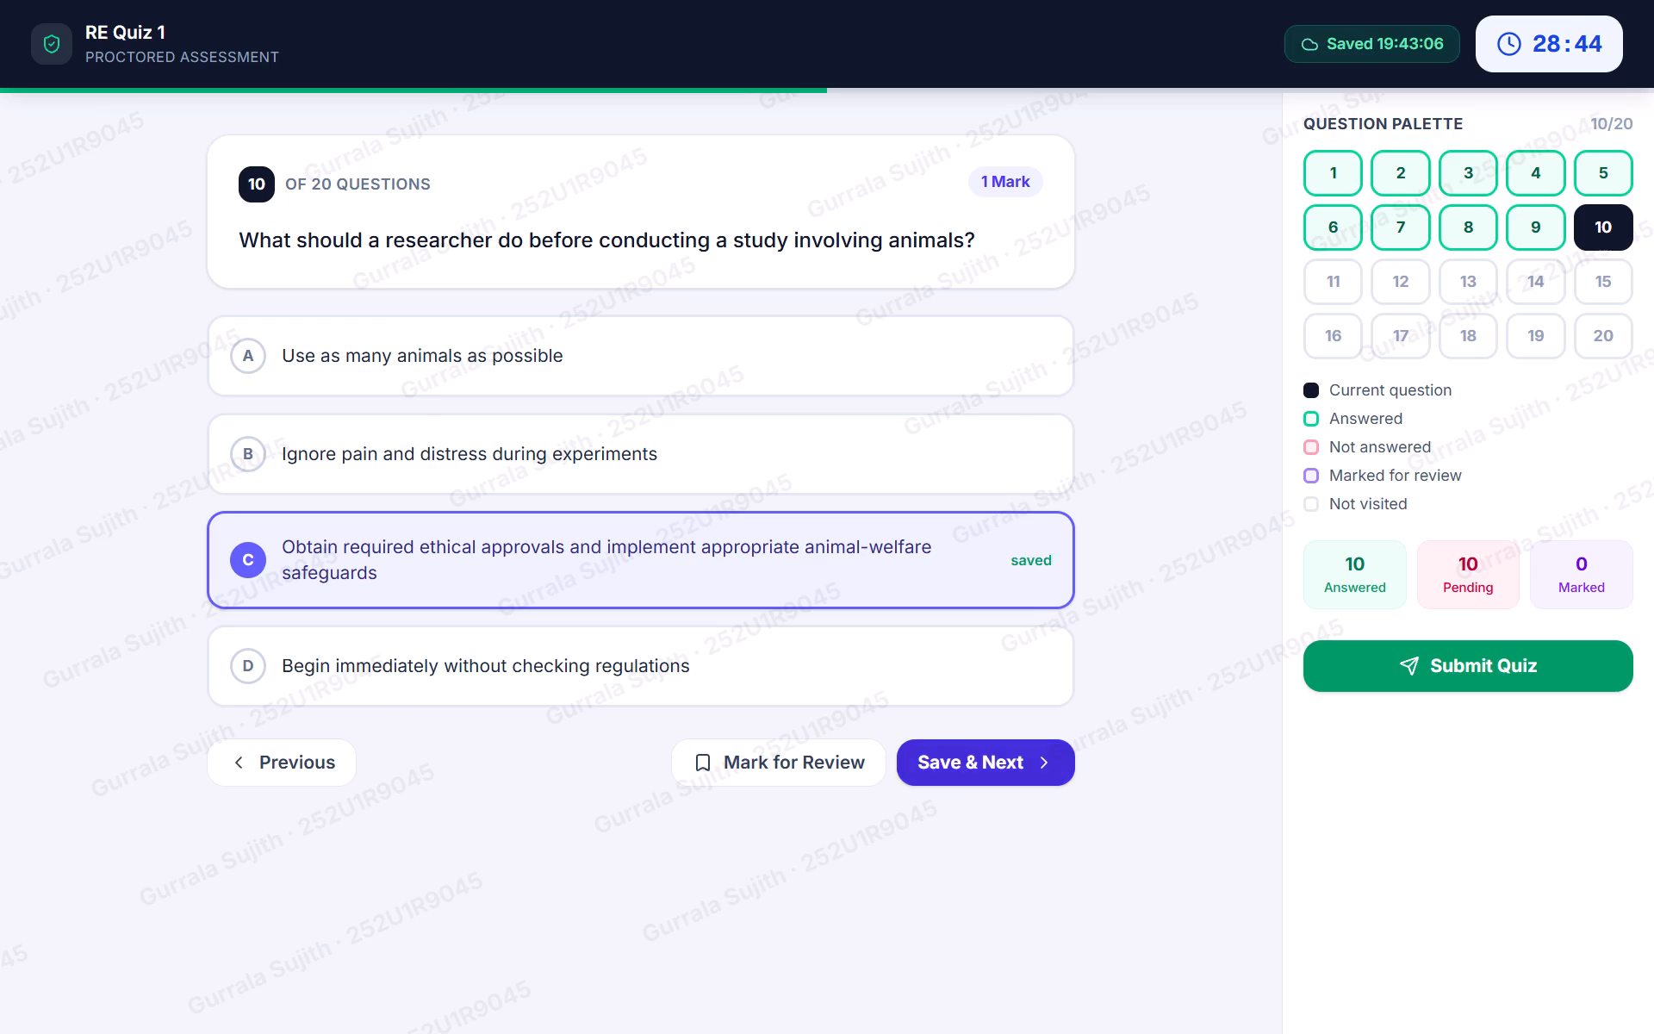
click(1049, 762)
click(1179, 582)
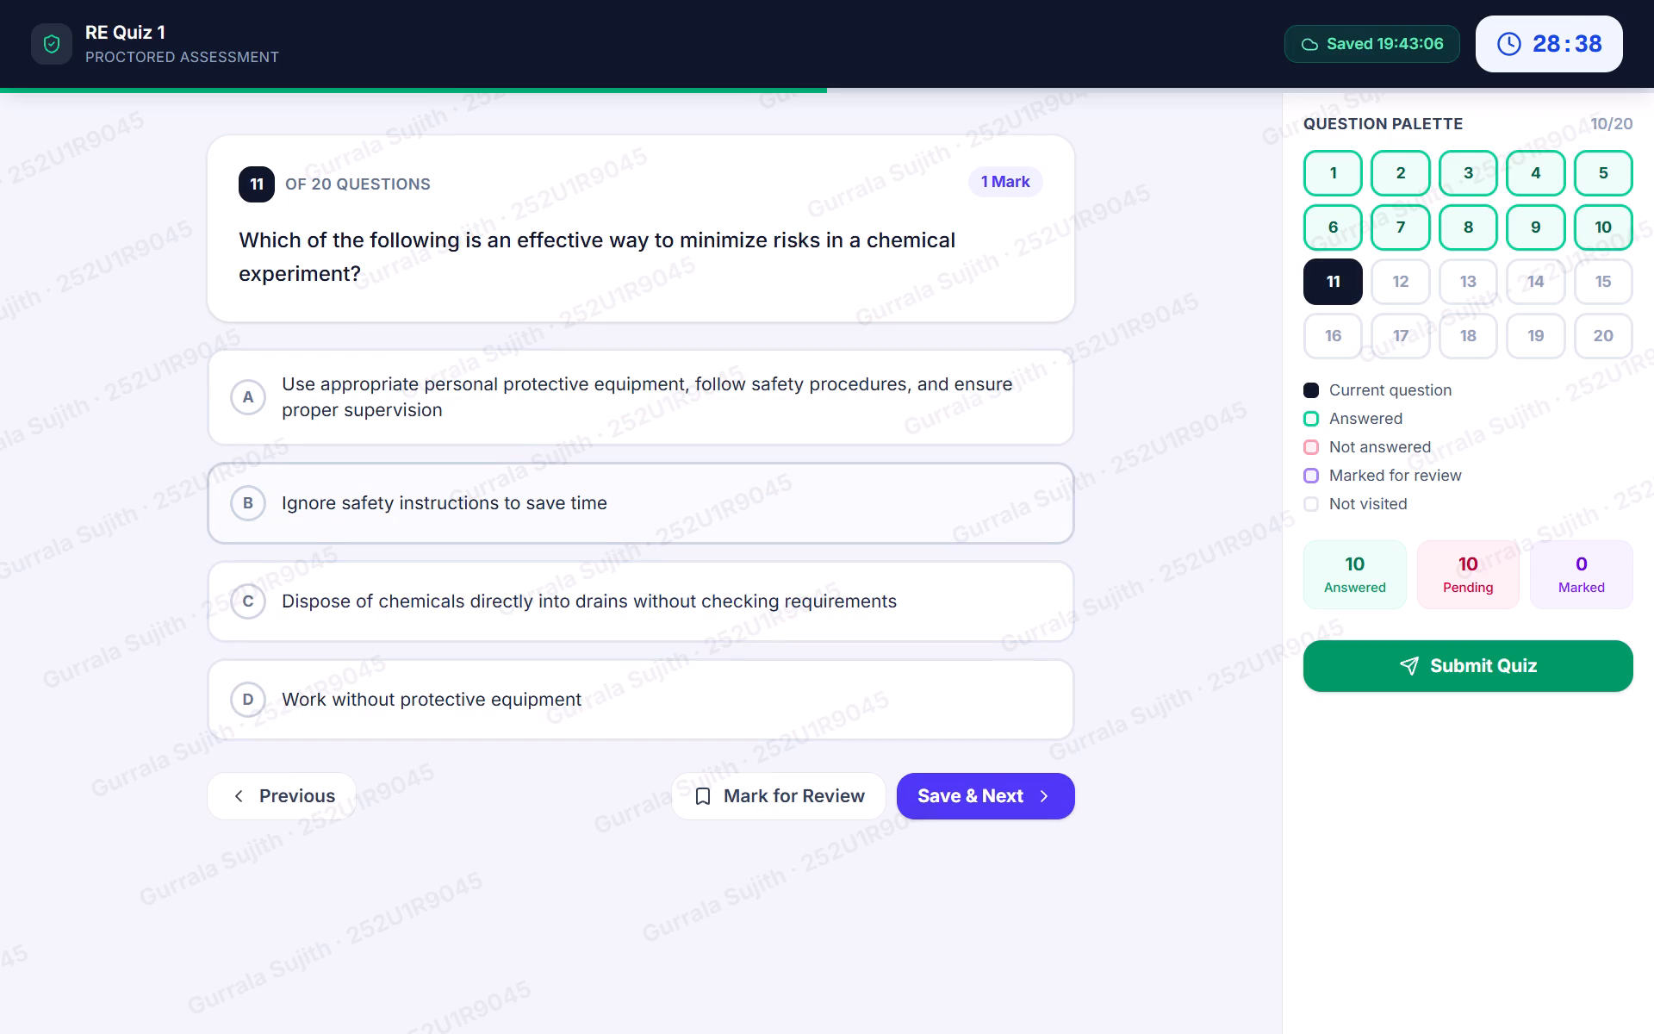
Answer question 11 with "Use appropriate personal protective equipment, follow safety procedures, and ensure proper supervision" and save it.
drag(451, 426, 462, 432)
click(969, 804)
click(1123, 676)
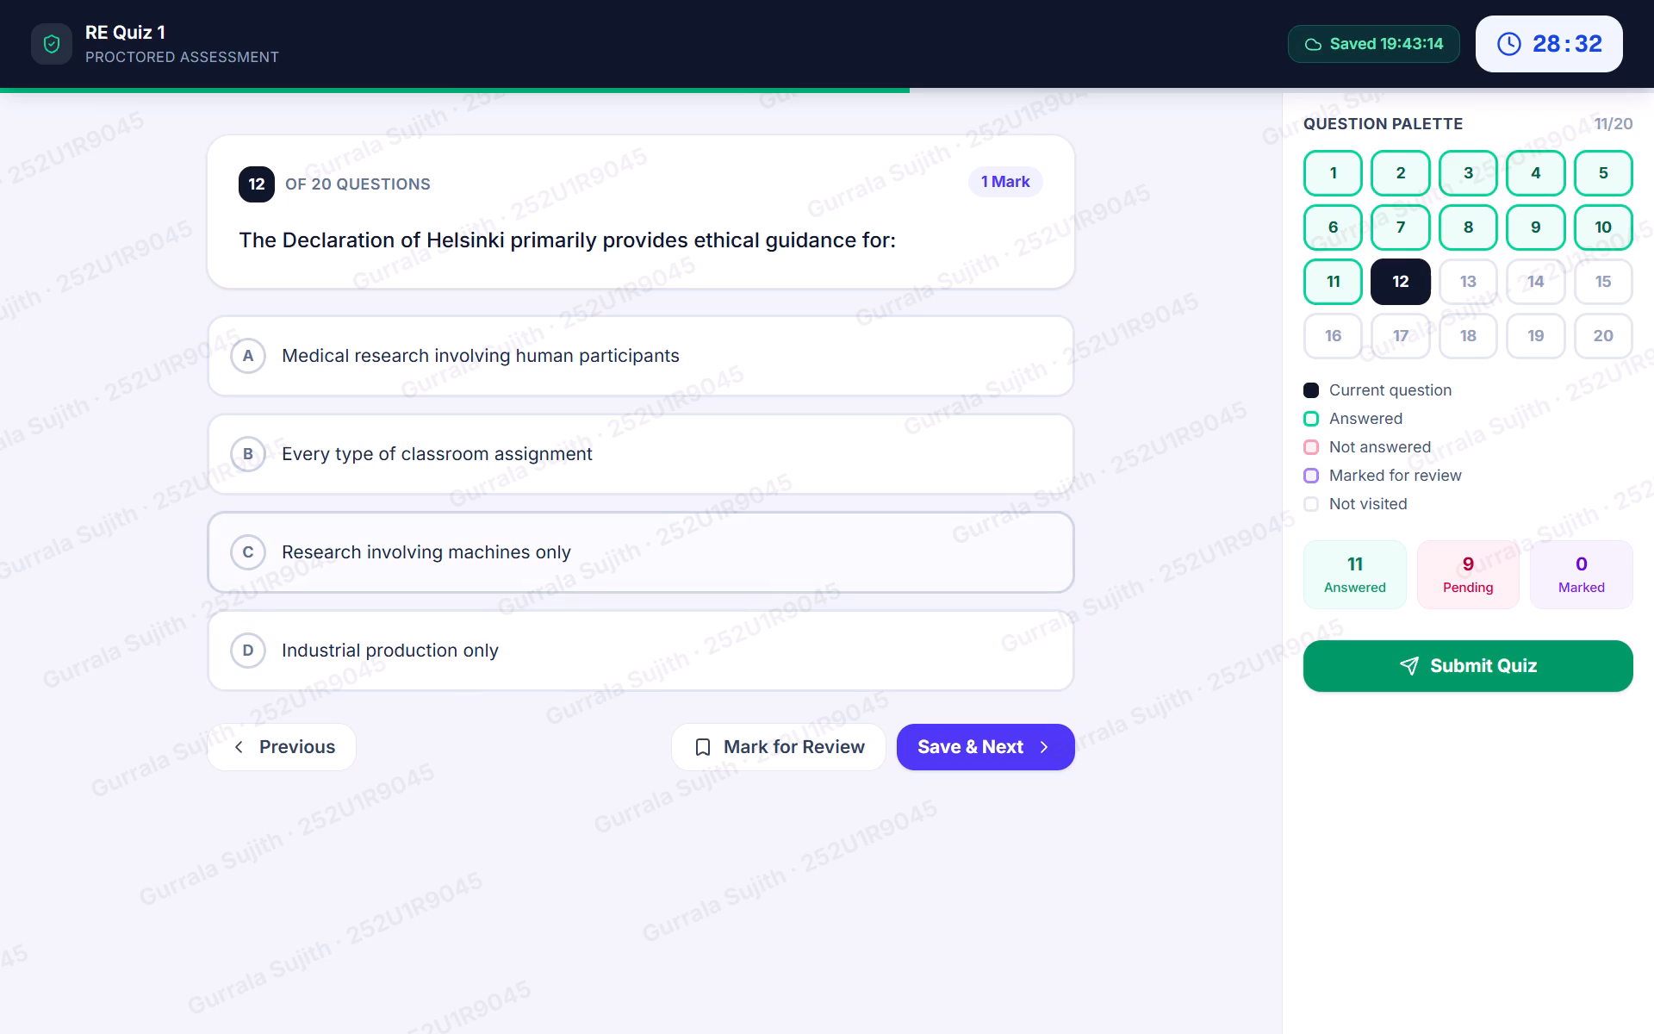
Answer question 12 on the Declaration of Helsinki's guidance with "Medical research involving human participants" and save it.
click(530, 348)
click(929, 752)
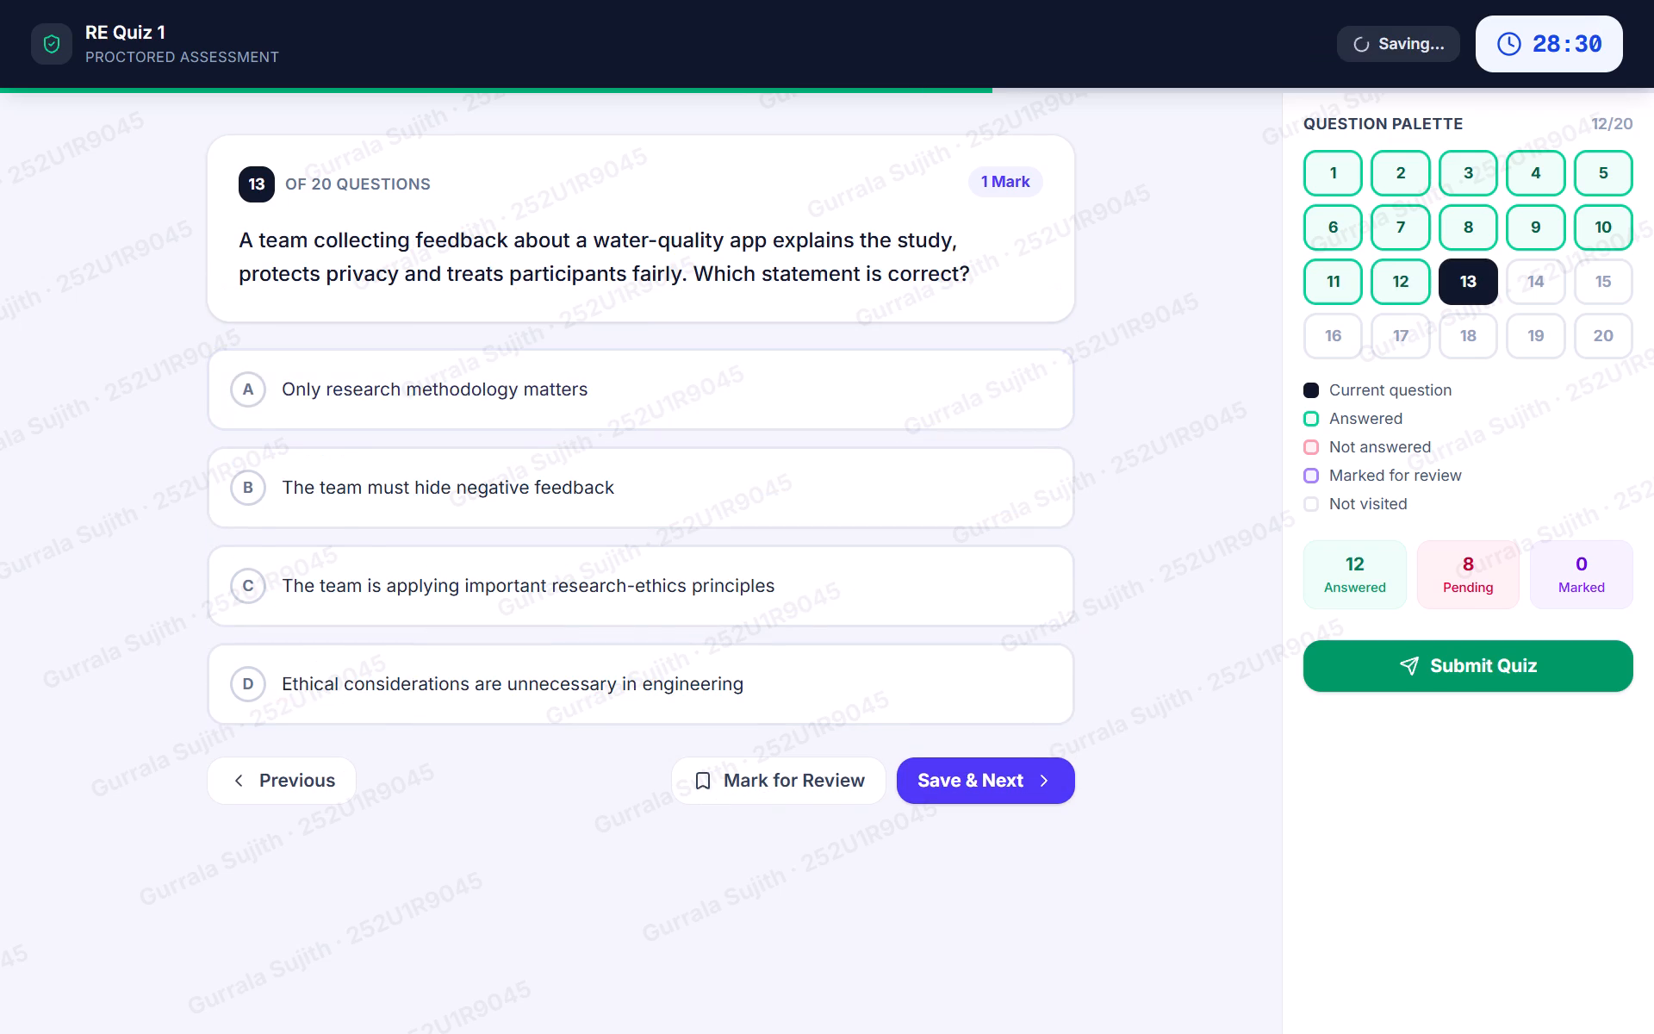
click(1125, 642)
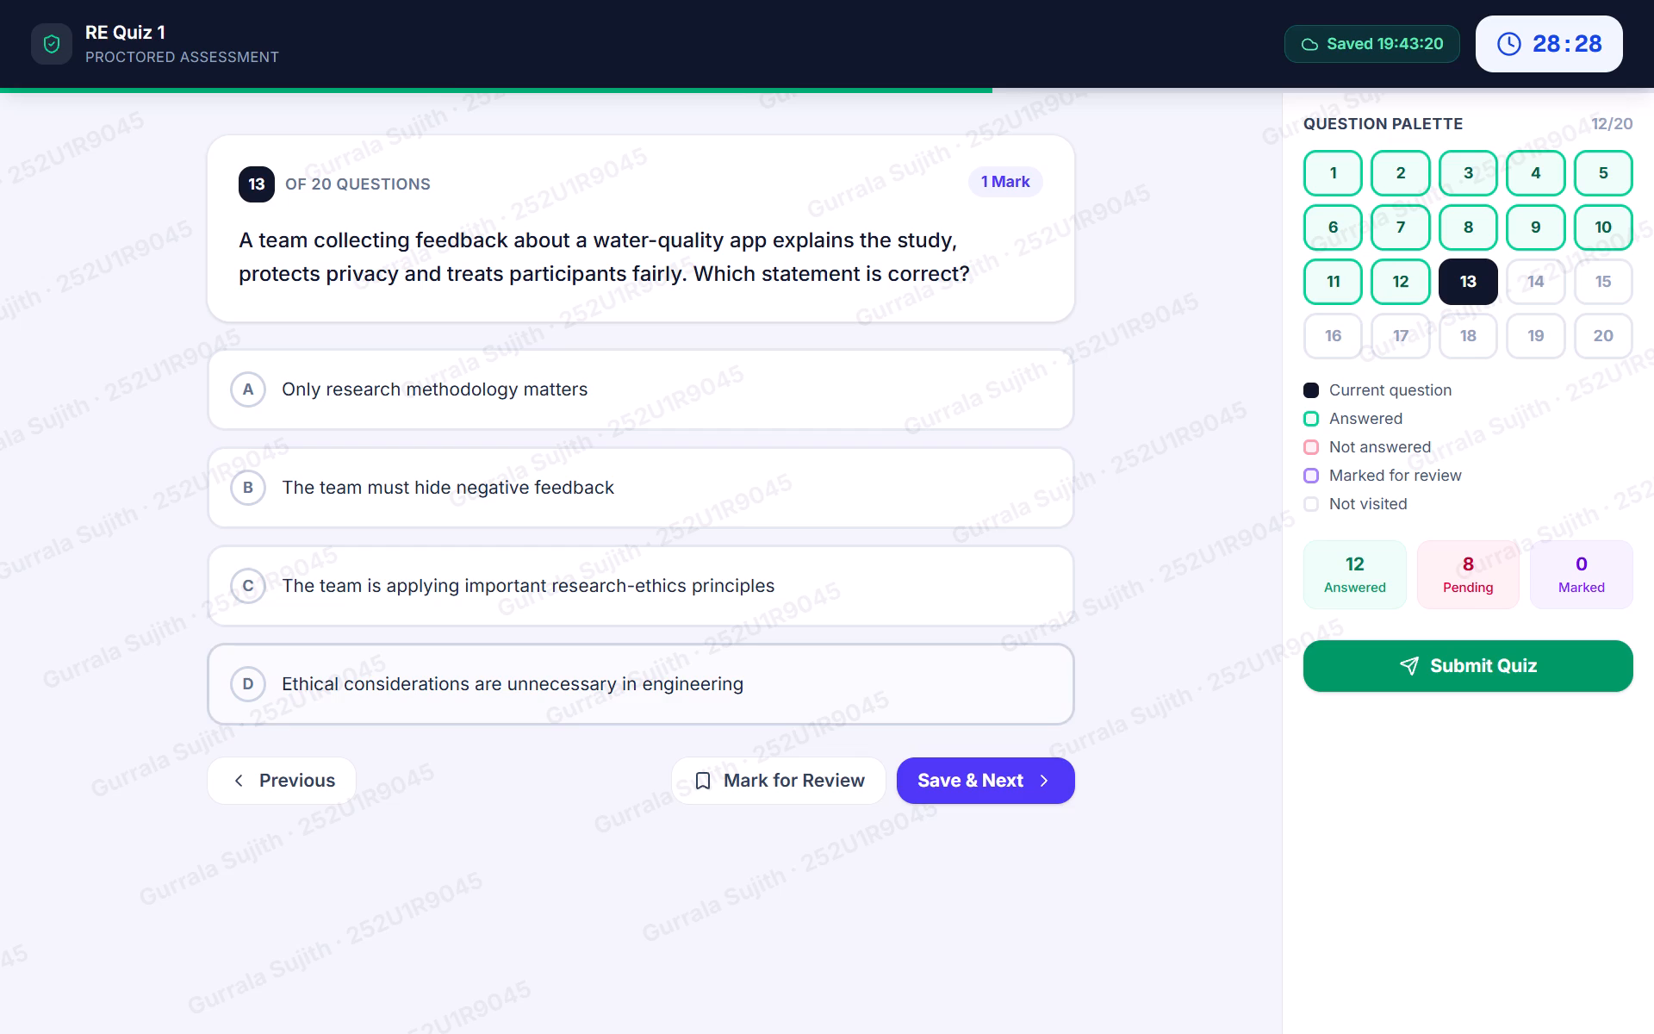
Answer question 13 on the water-quality app feedback with "The team is applying important research-ethics principles" and save it.
click(576, 402)
click(635, 577)
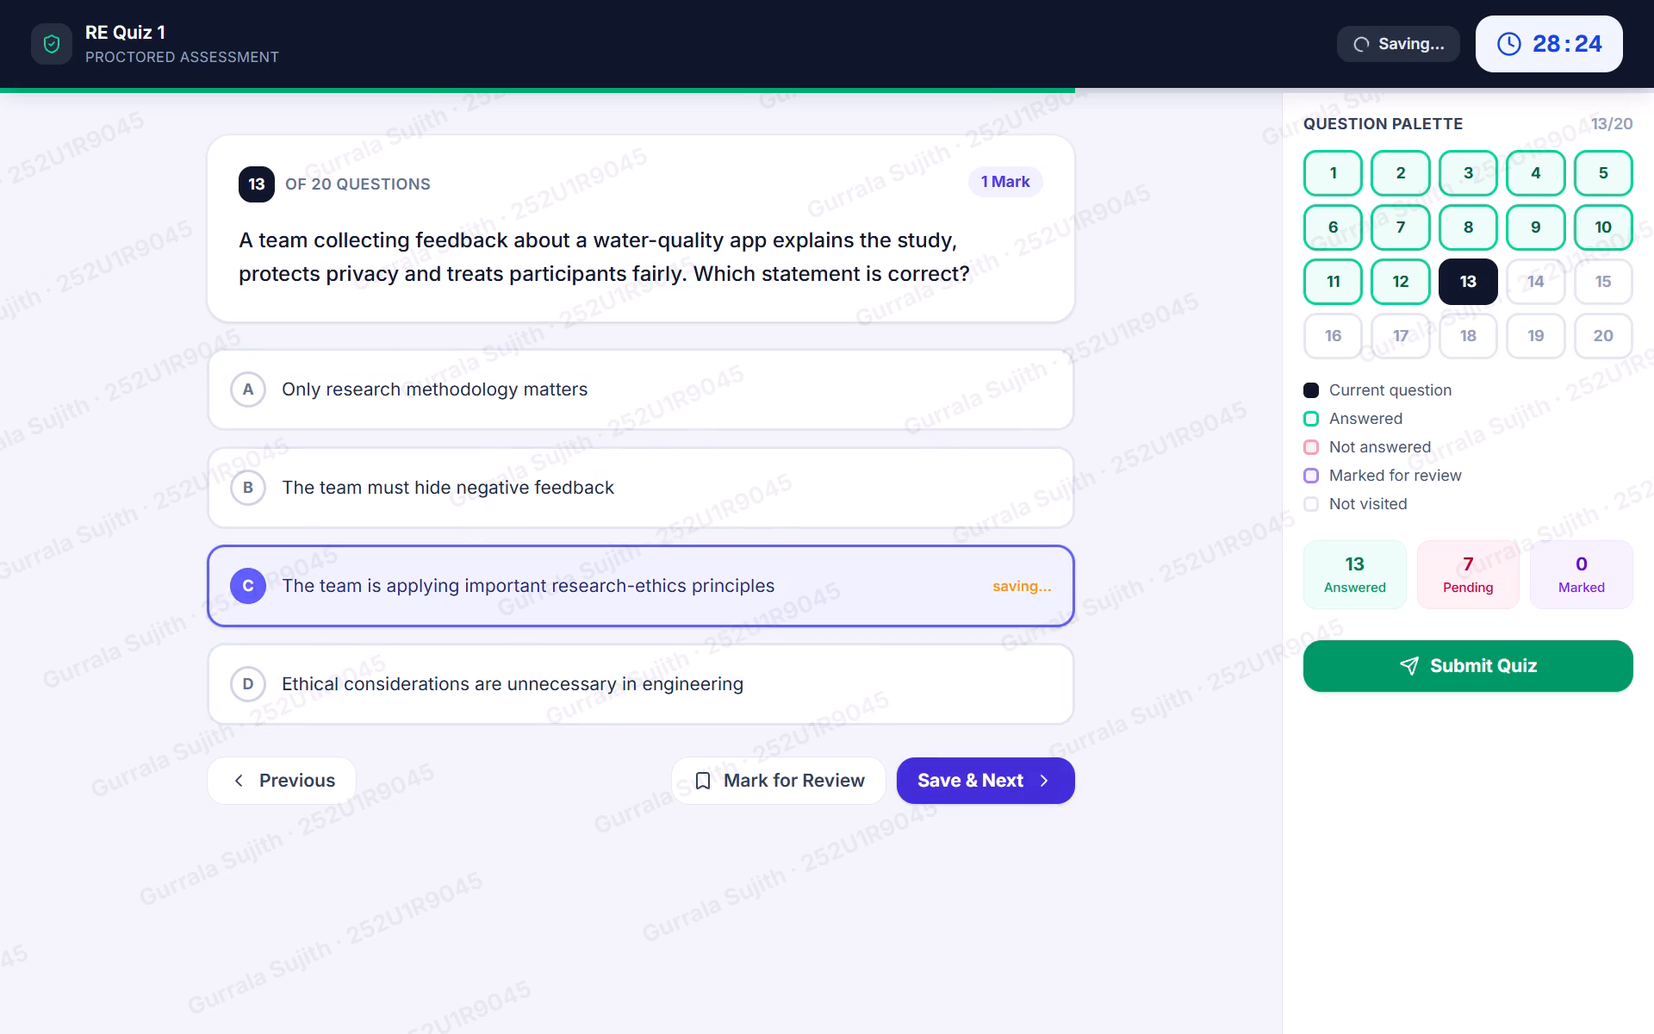
click(930, 790)
click(1173, 591)
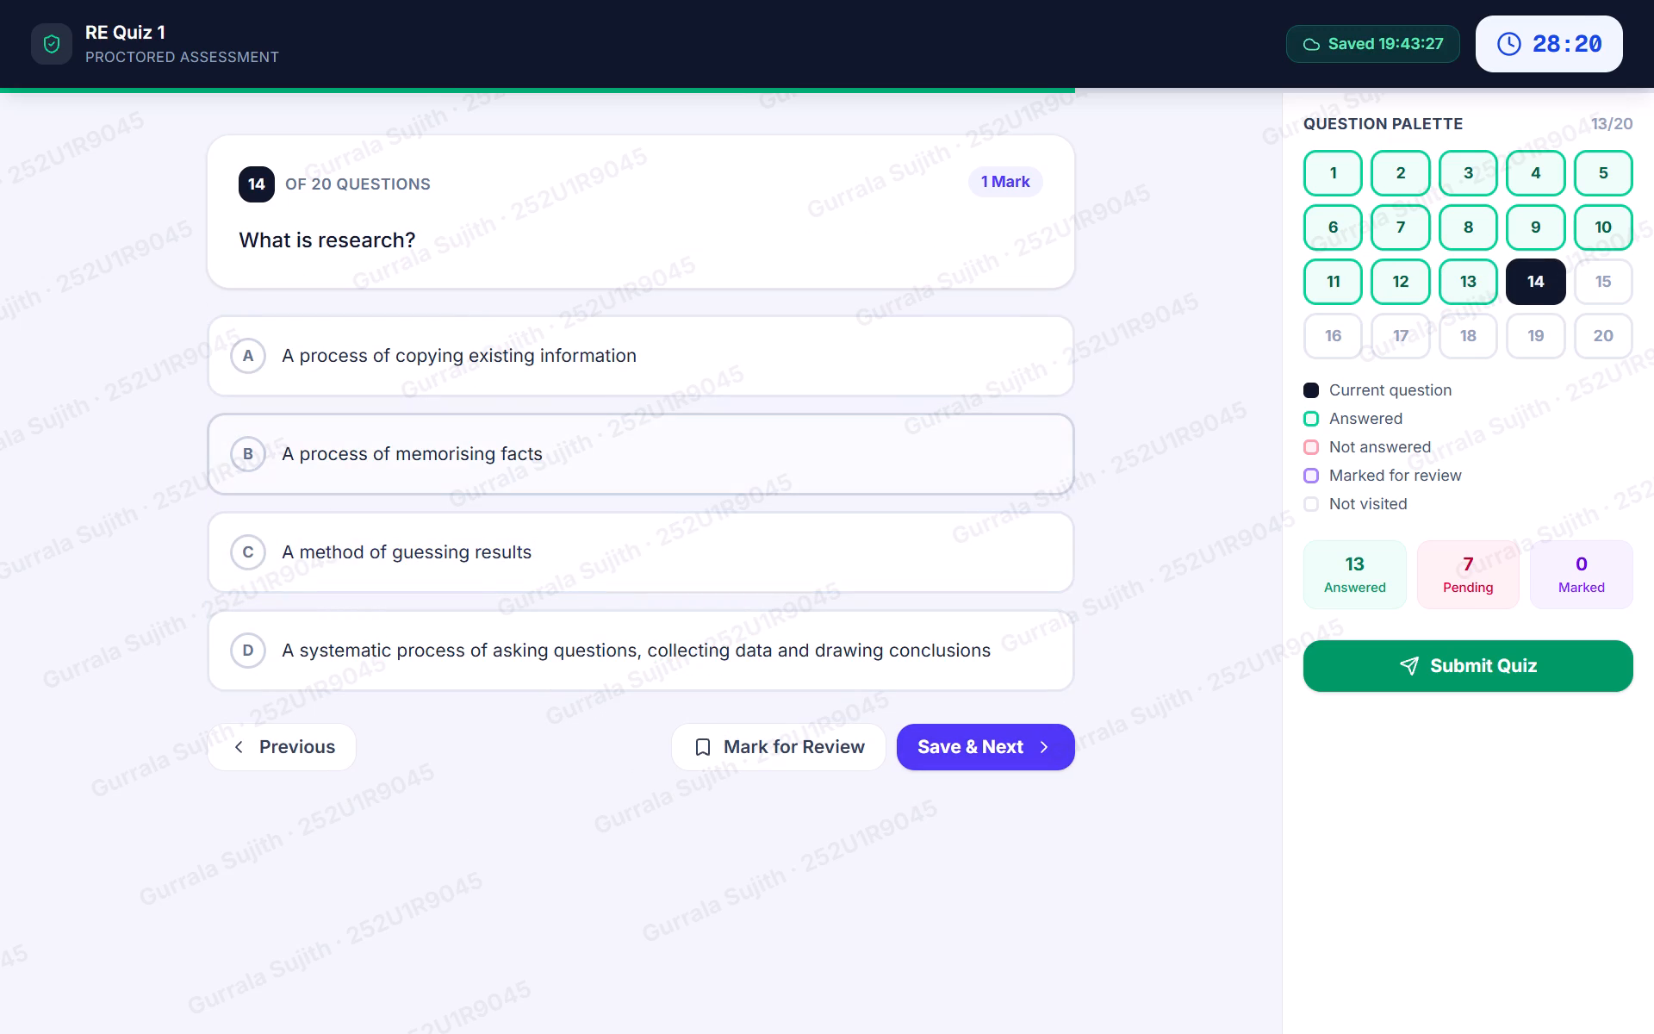
Answer question 14 with "A systematic process of asking questions, collecting data and drawing conclusions" and save it.
click(595, 654)
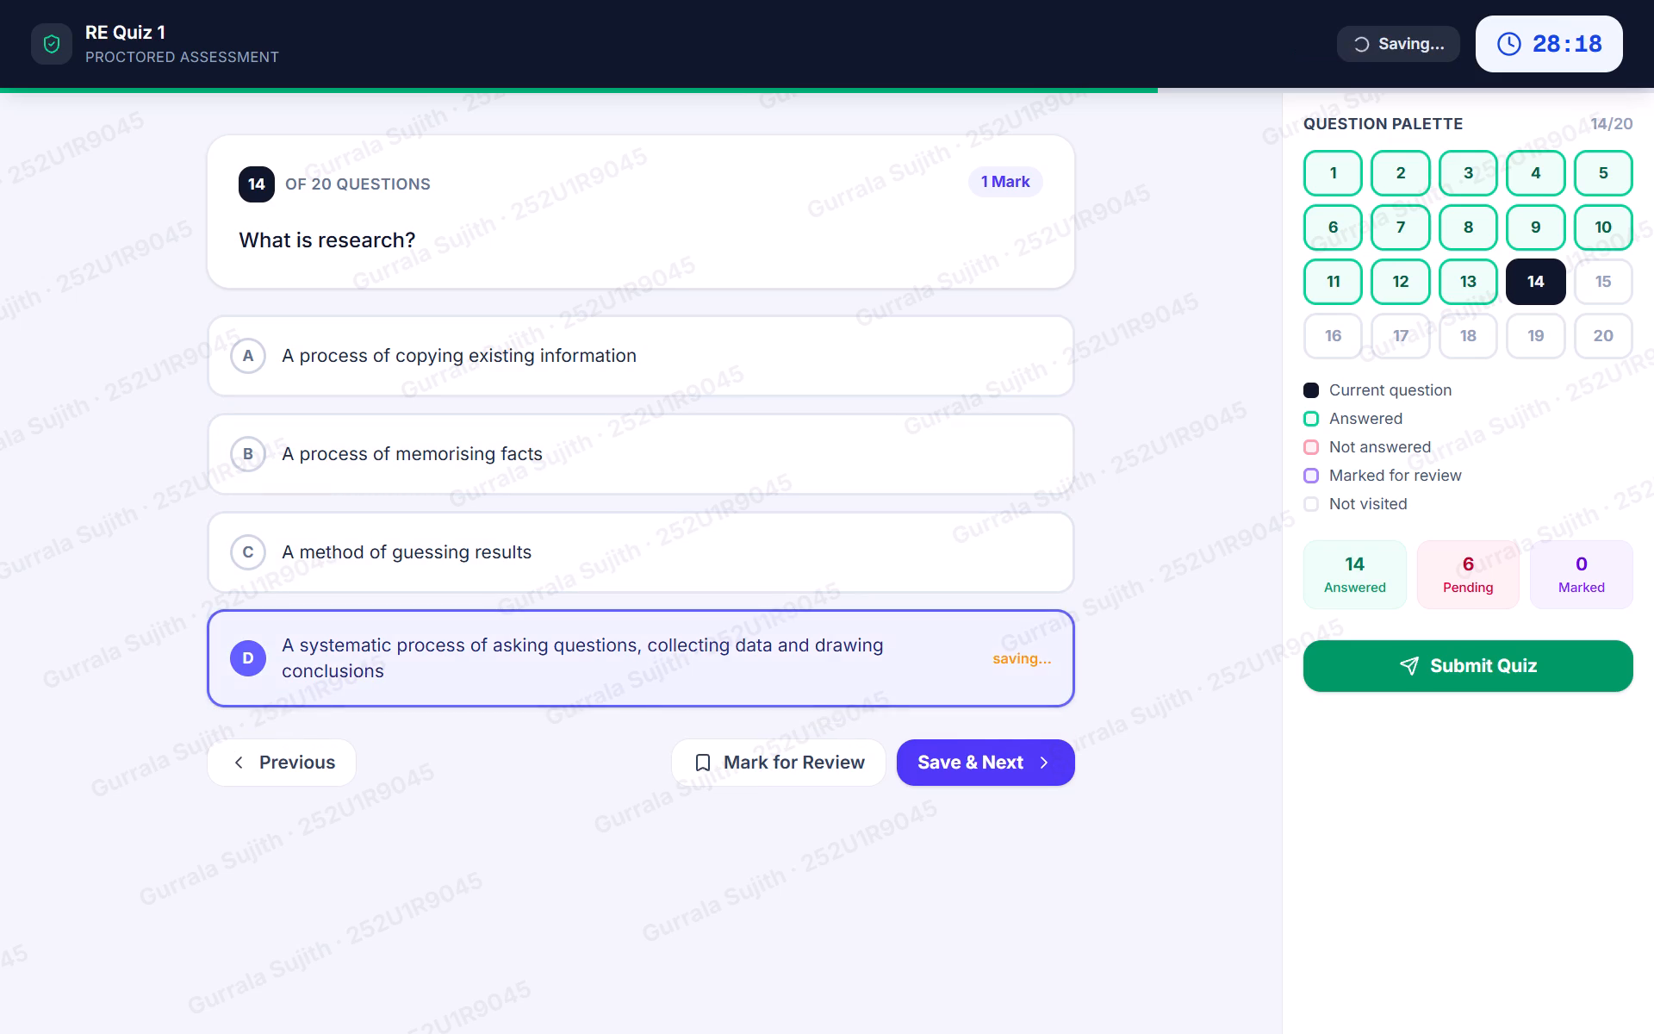
click(945, 751)
click(1141, 601)
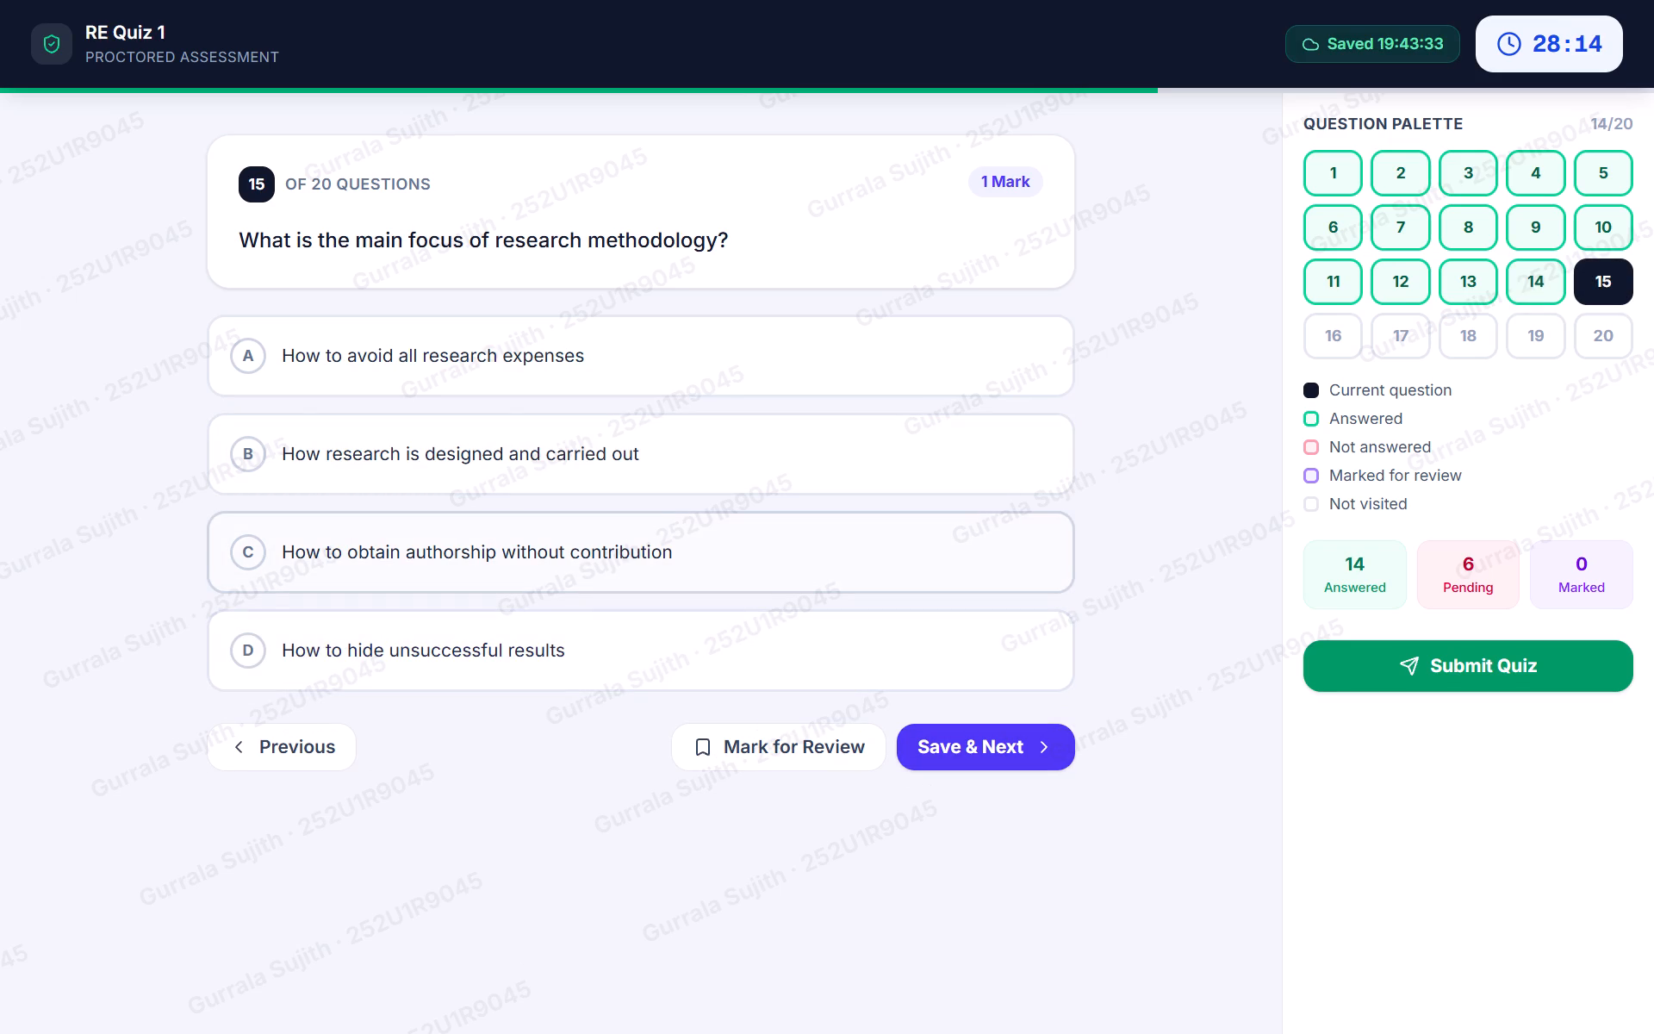
Answer question 15 on research methodology's main focus with "How research is designed and carried out" and save it.
click(545, 561)
click(680, 464)
click(959, 744)
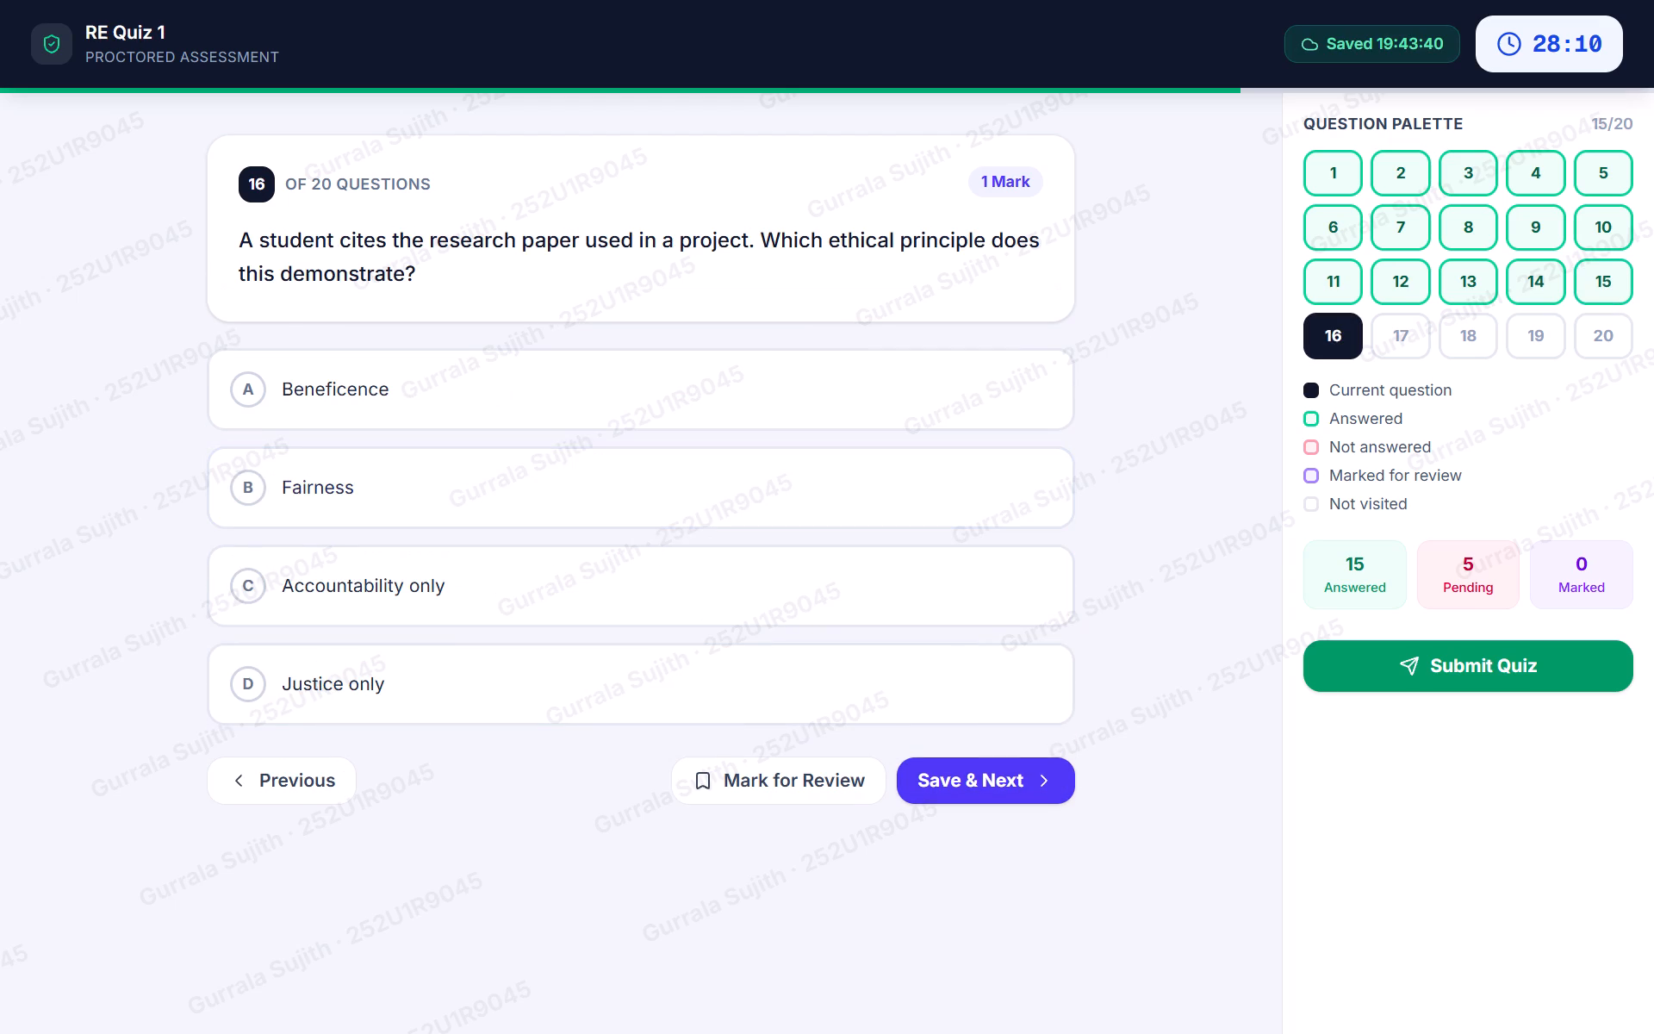
click(1141, 662)
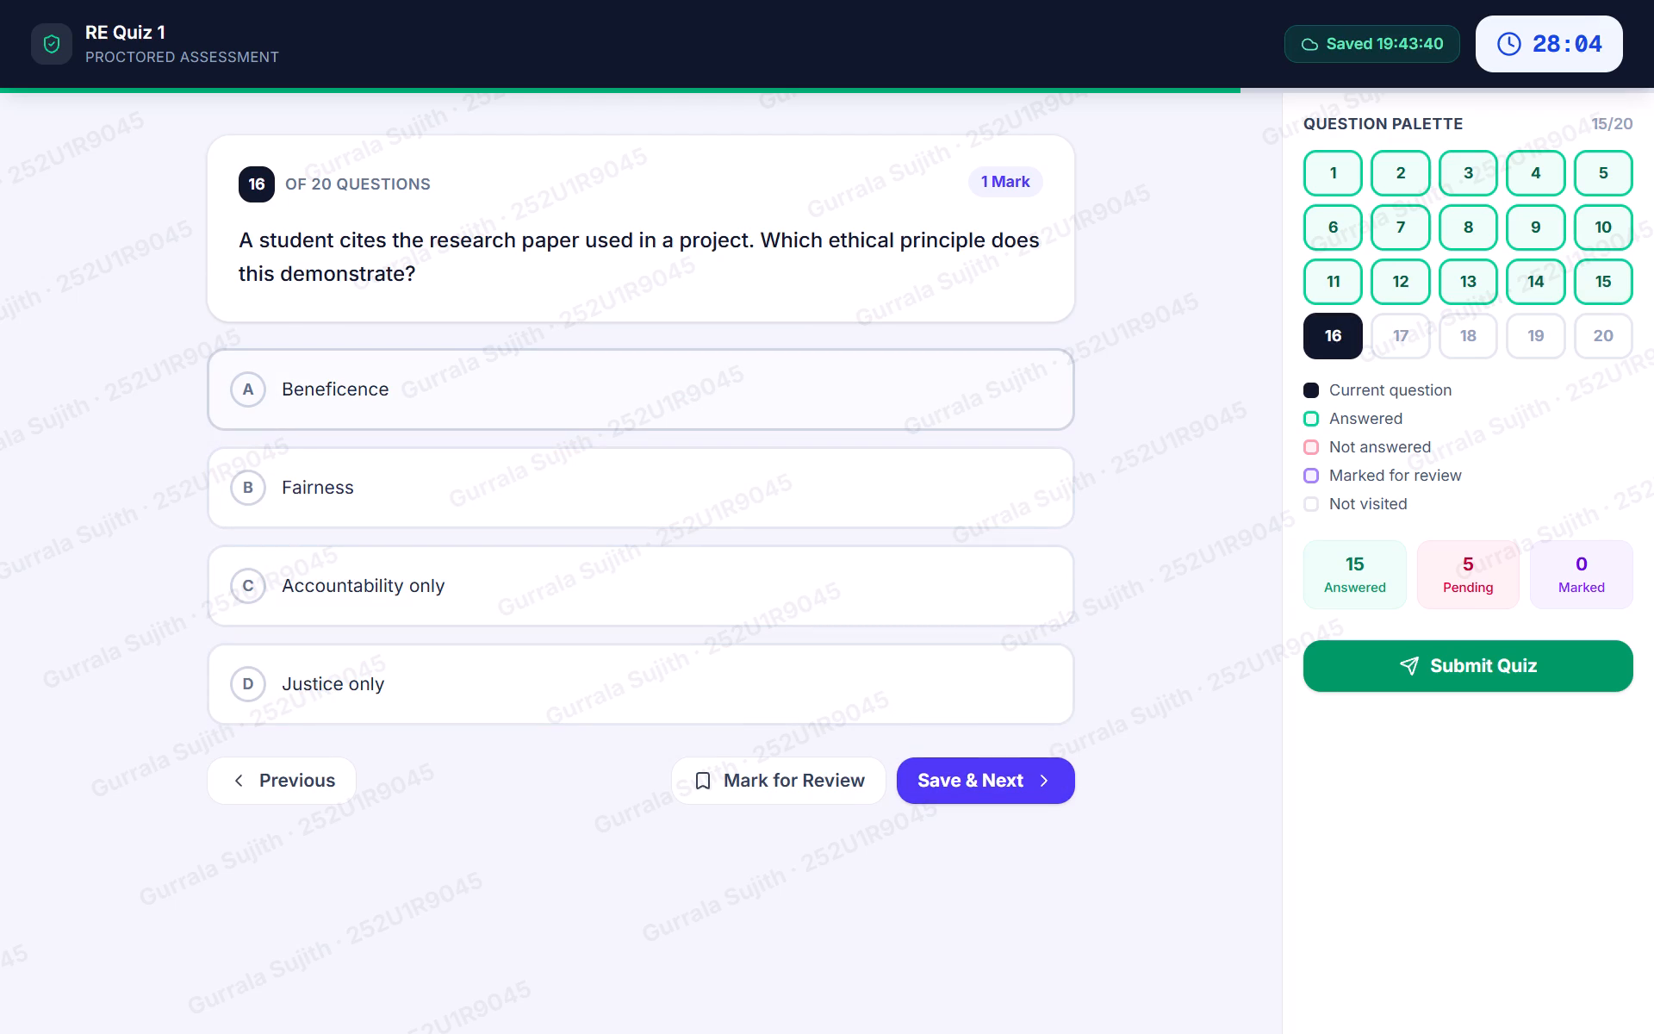
Answer question 16 on citing a research paper with "Fairness" and save it.
click(507, 504)
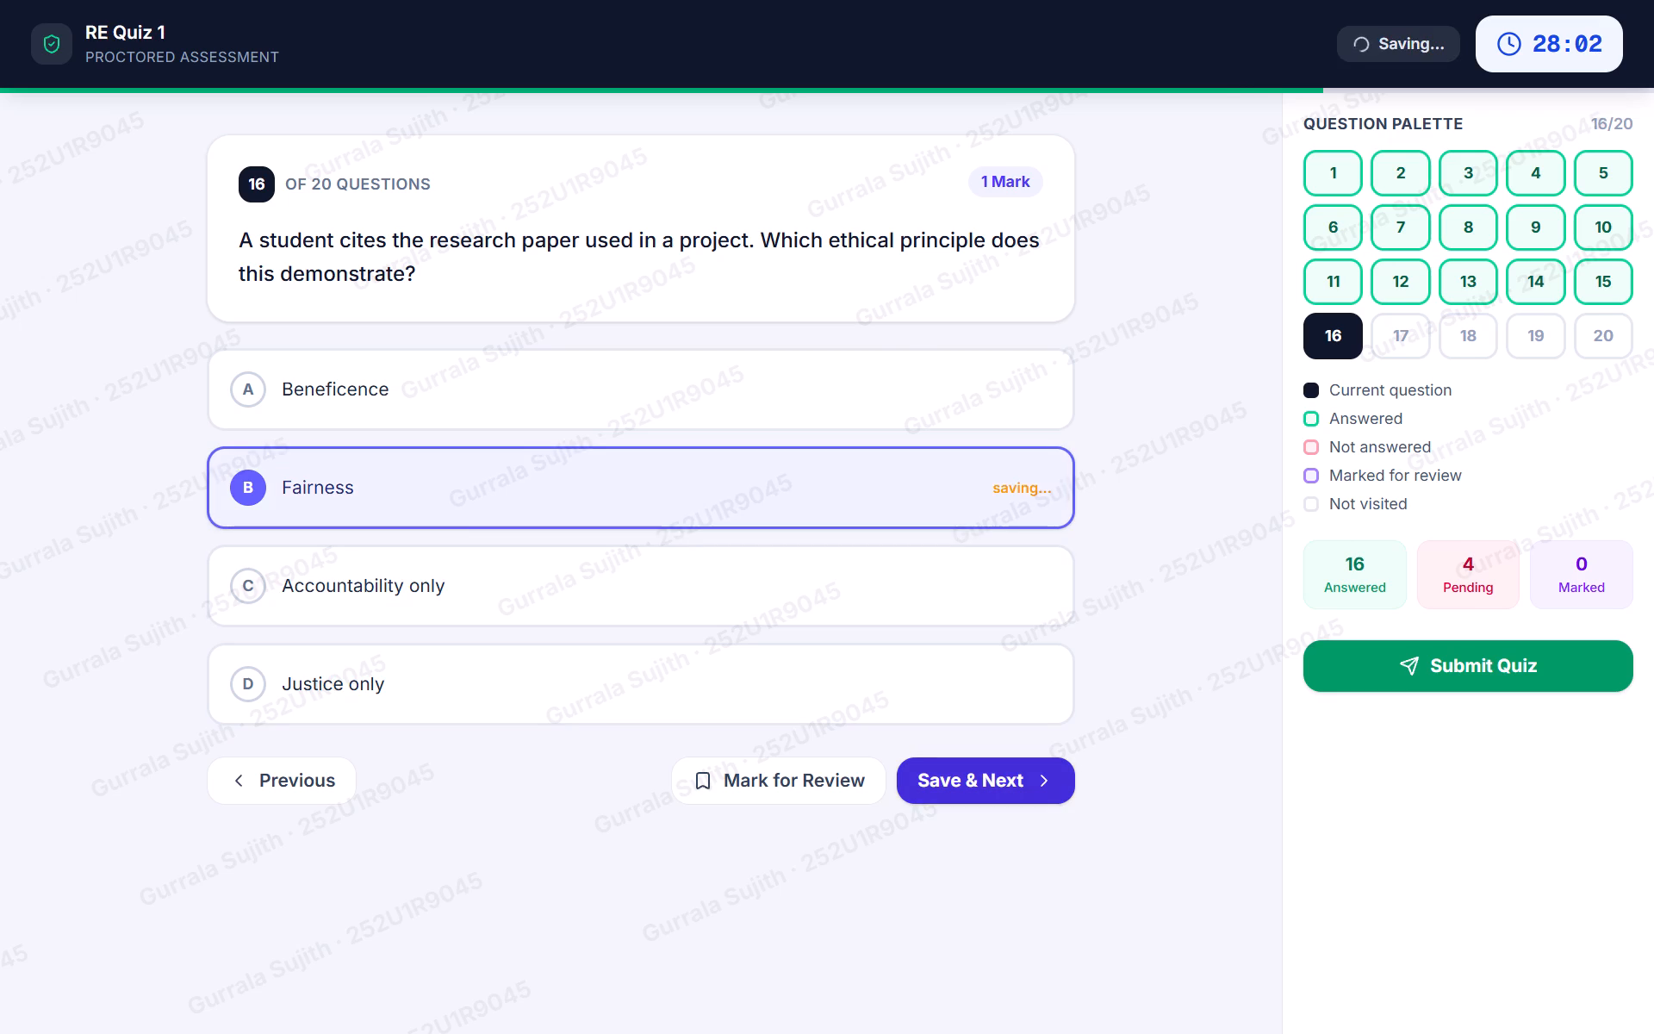
click(996, 794)
click(1207, 702)
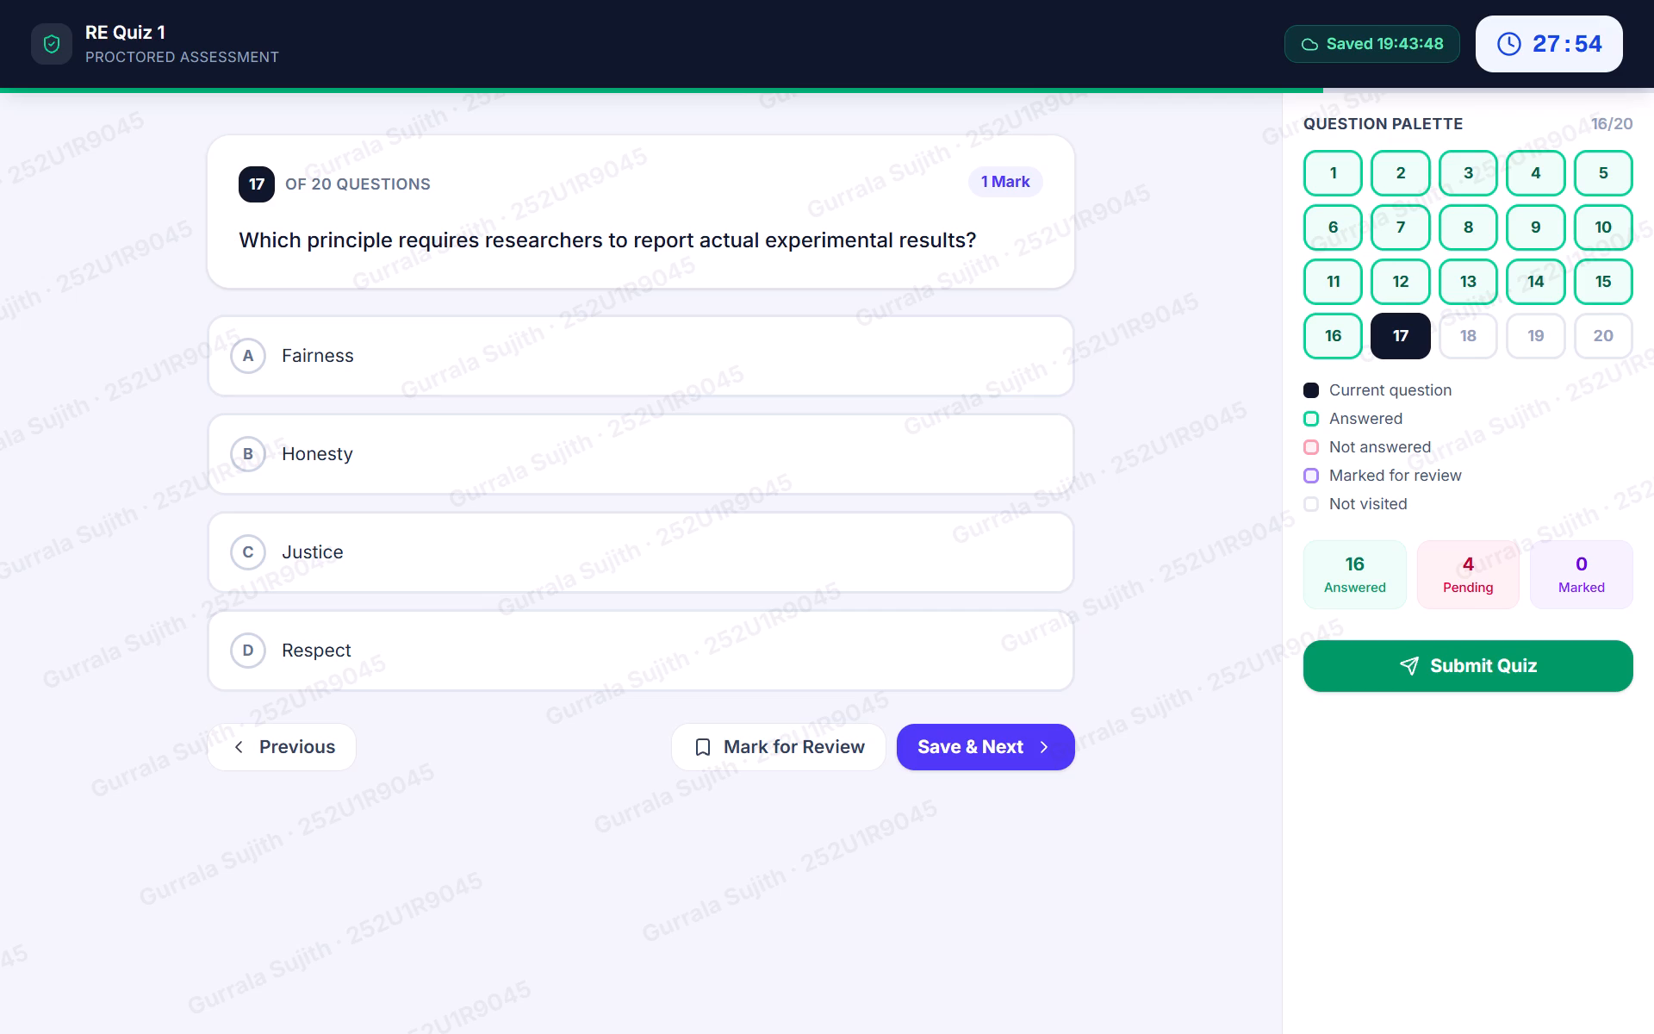
Answer question 17 on reporting actual experimental results with "Honesty" and save it.
click(590, 477)
click(967, 747)
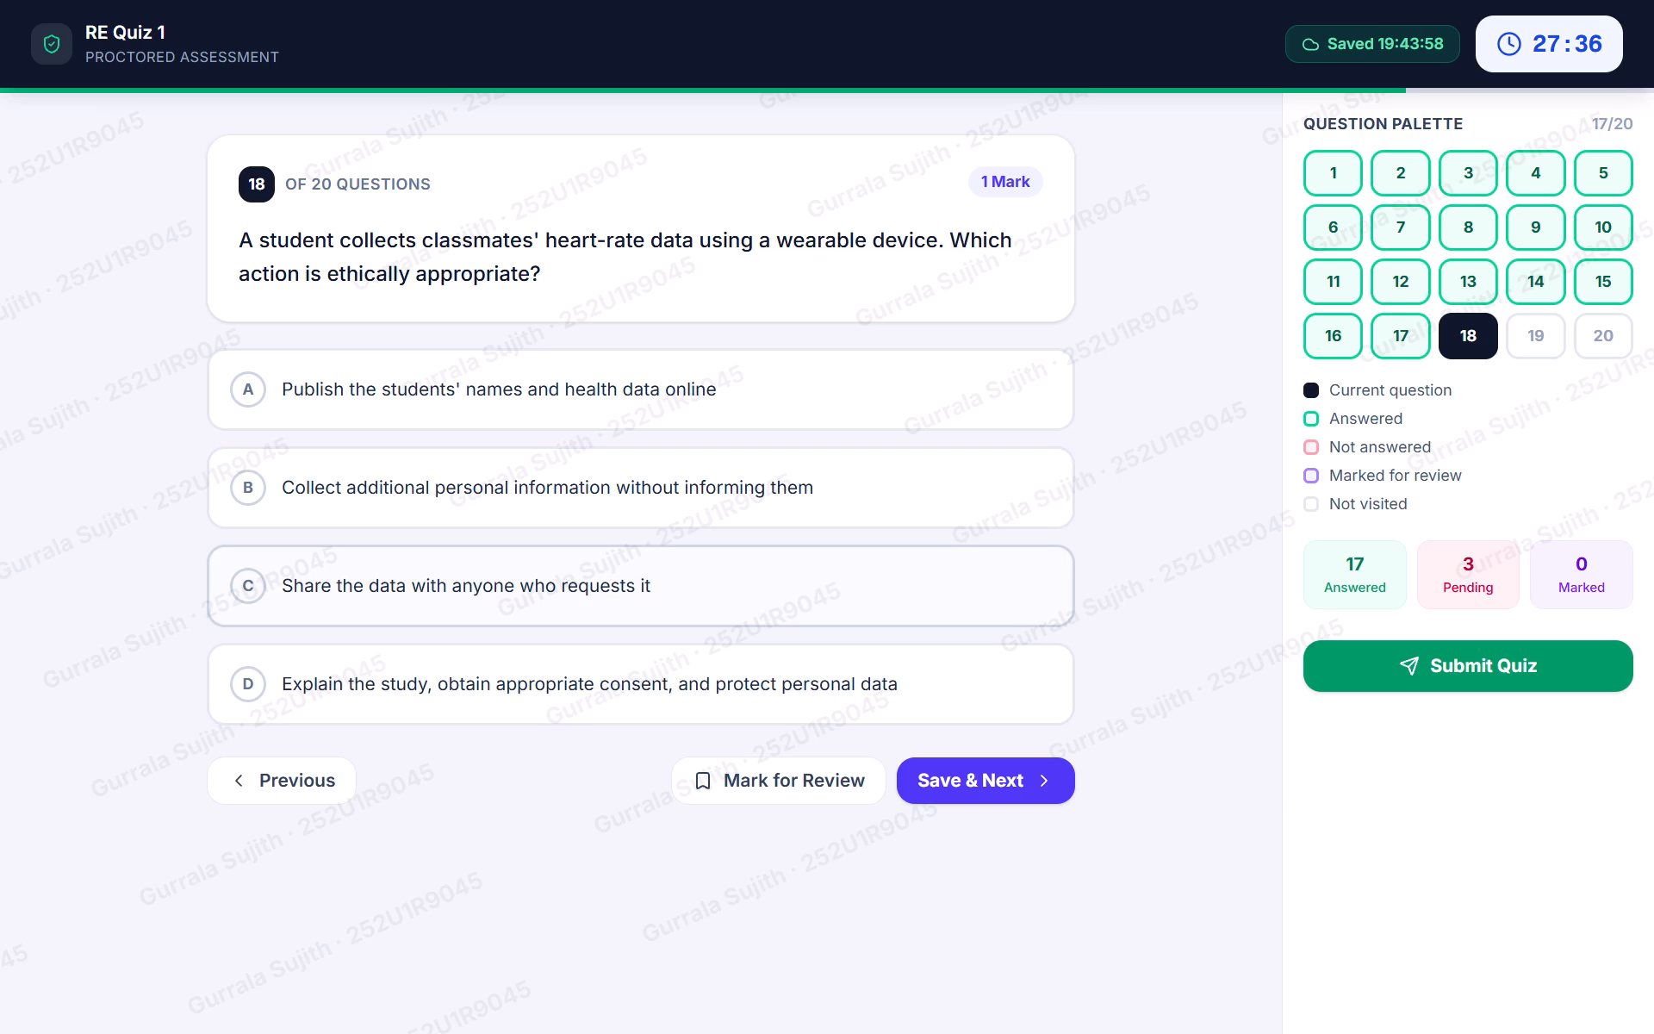
Answer question 18 with "Explain the study, obtain appropriate consent, and protect personal data" and save it.
click(364, 692)
click(943, 769)
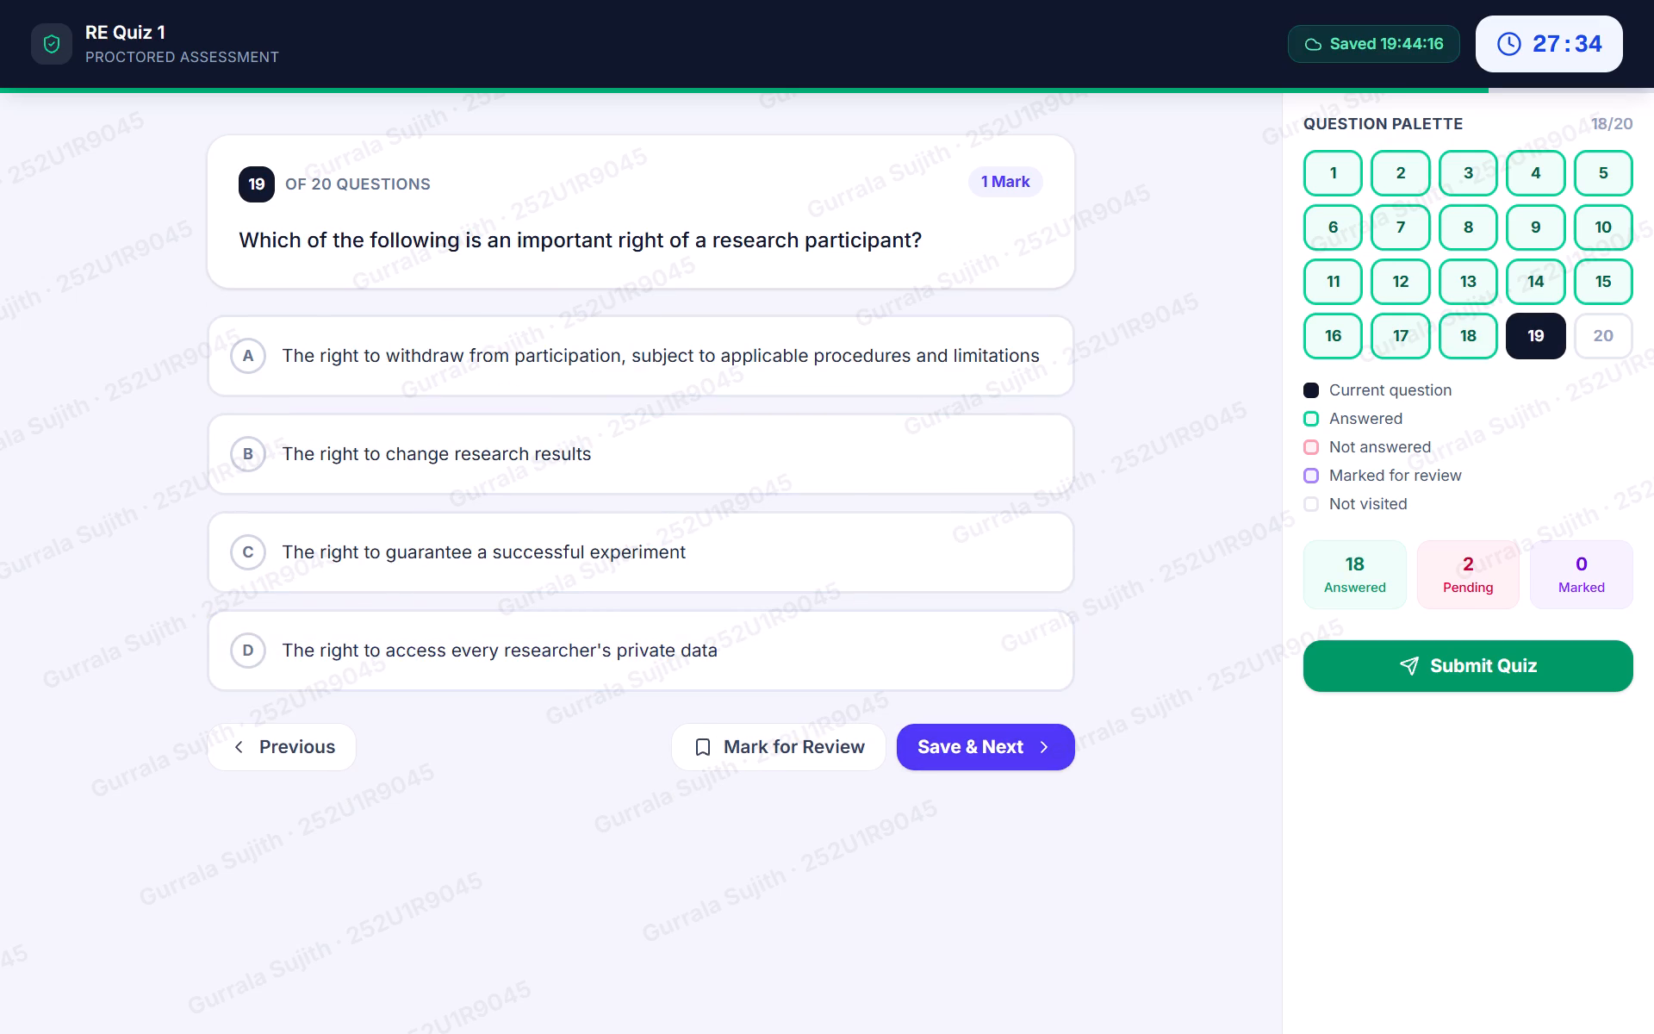
click(1147, 551)
Answer question 19 with "The right to withdraw from participation, subject to applicable procedures and limitations" and save it.
click(415, 362)
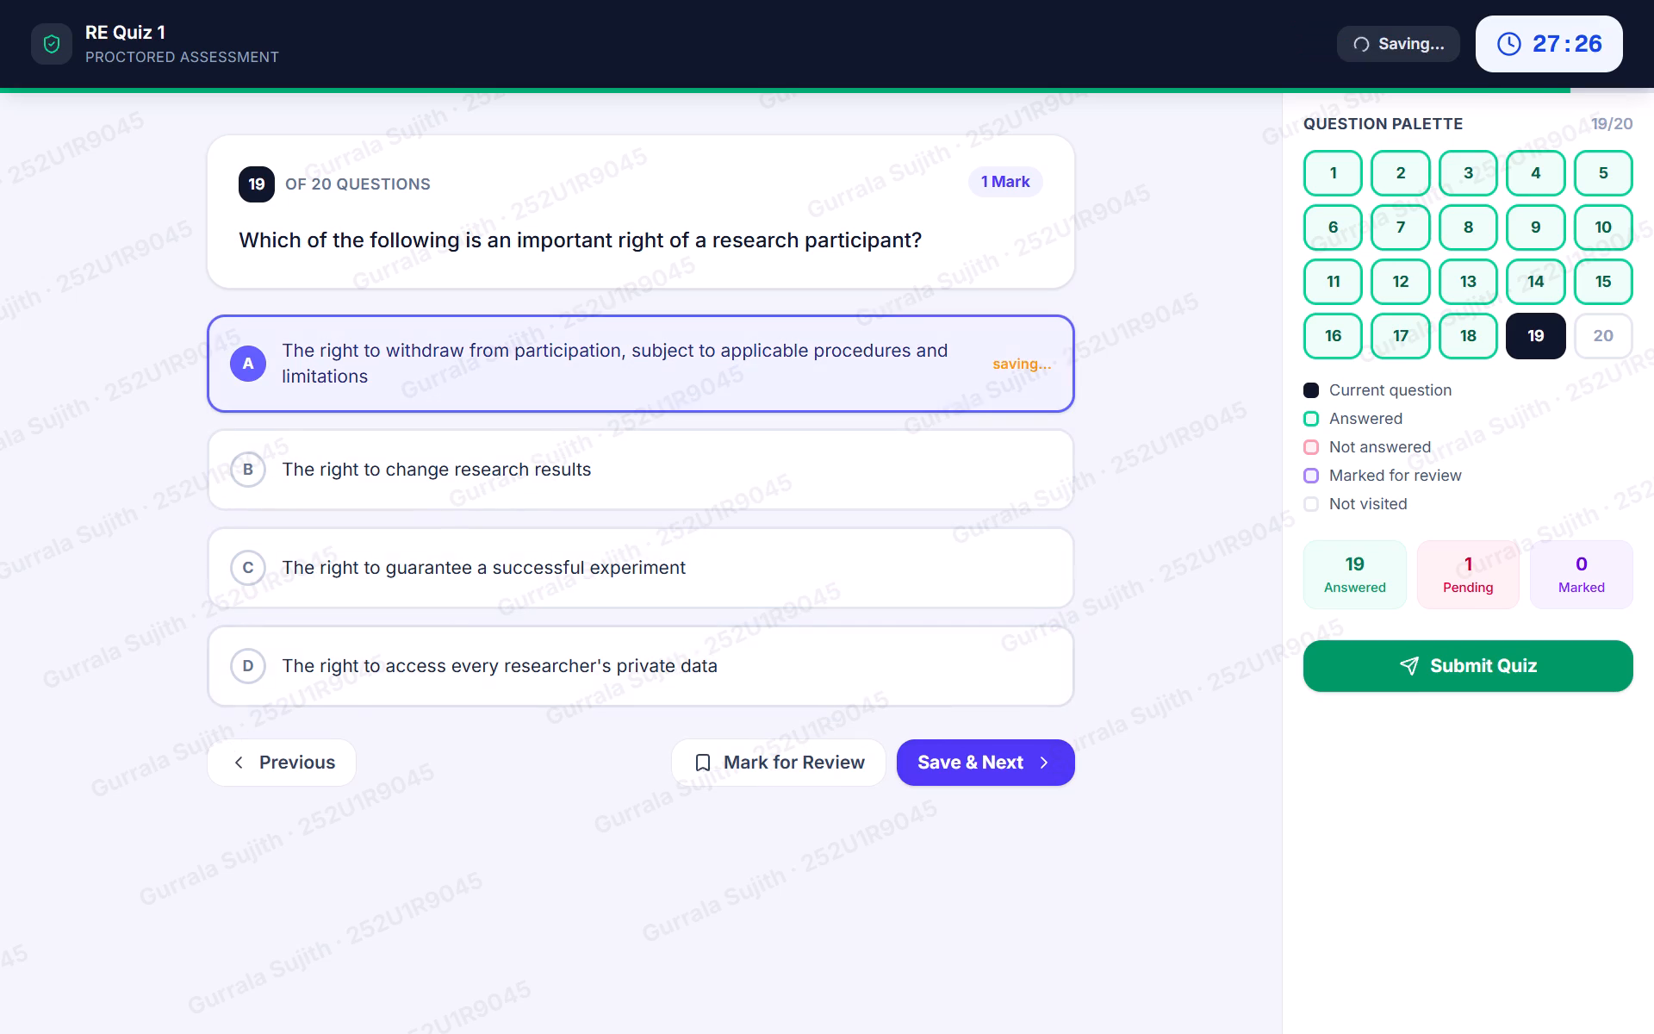
click(991, 754)
click(1153, 629)
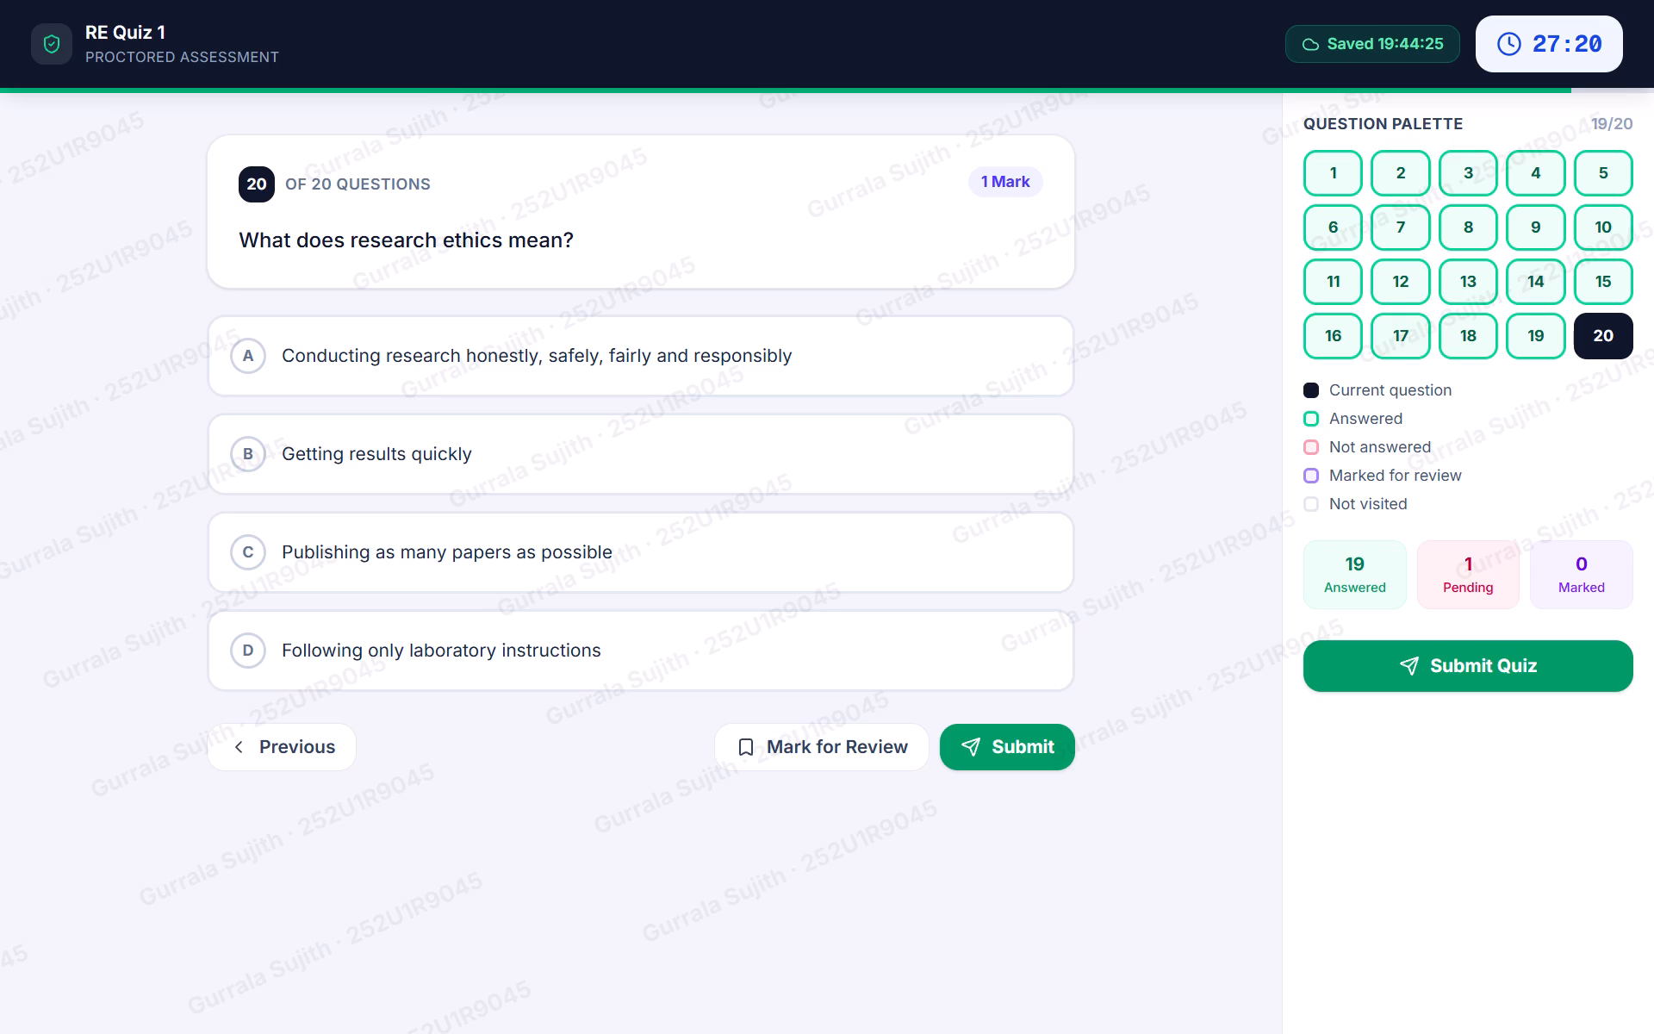
Answer question 20 on the meaning of research ethics with "Conducting research honestly, safely, fairly and responsibly".
click(449, 377)
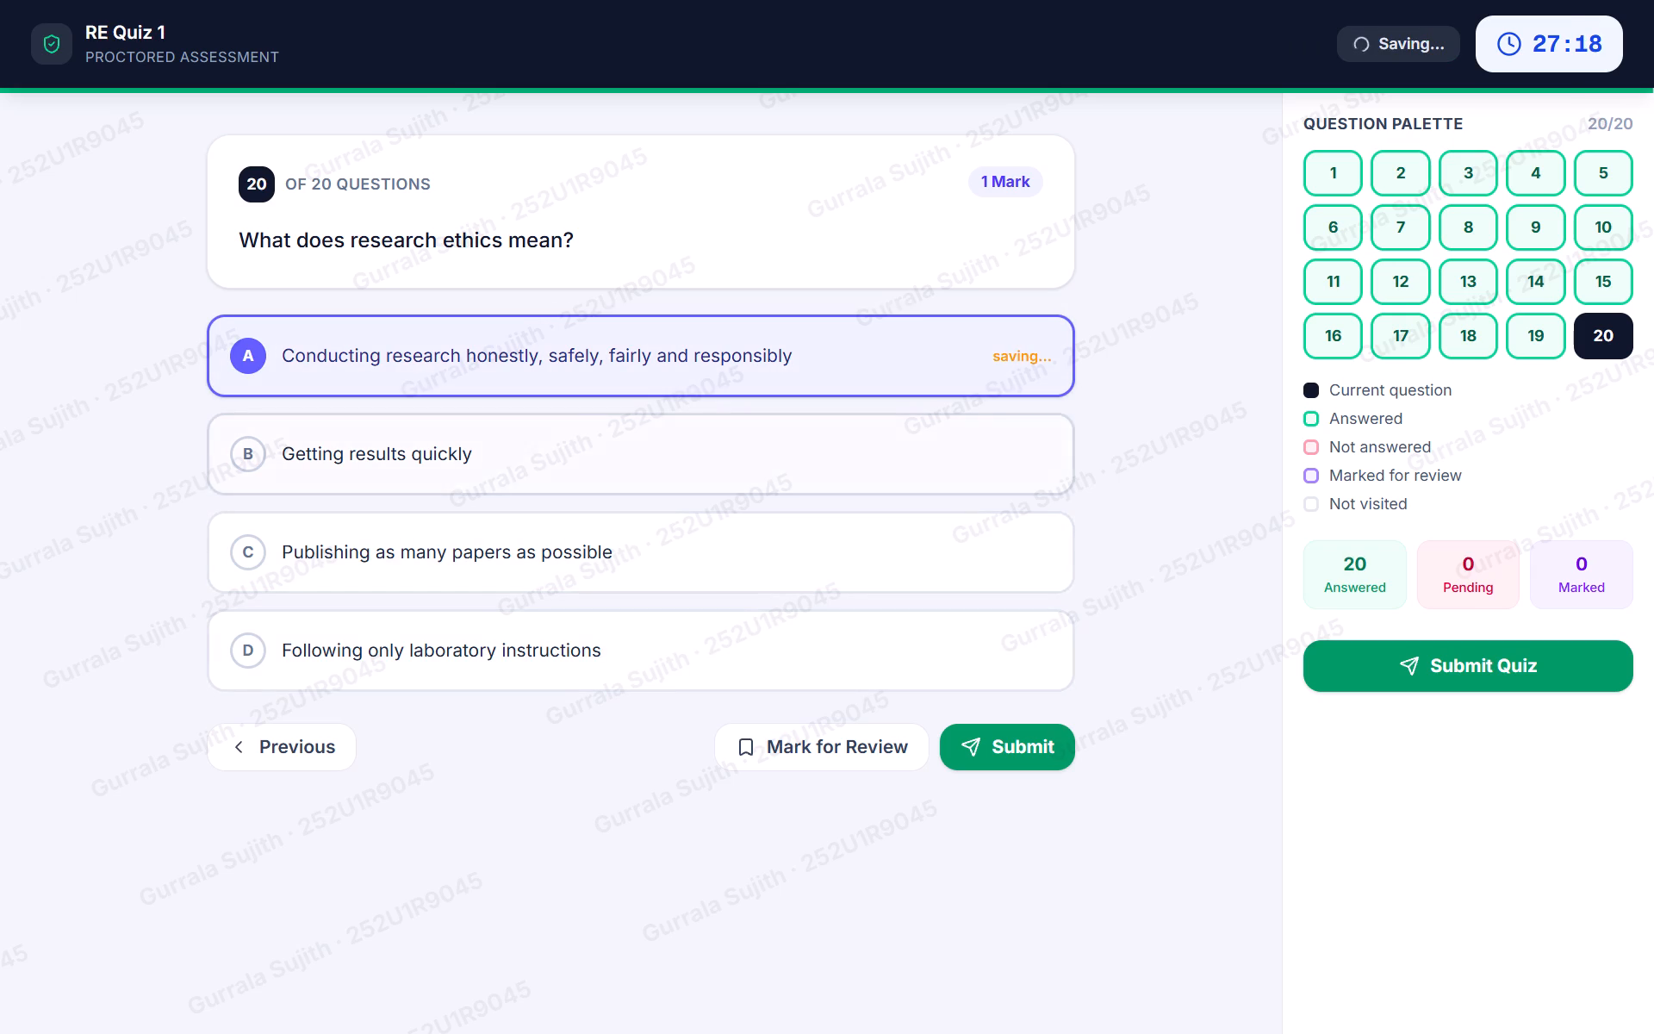
Submit RE Quiz 1 for final grading.
click(1035, 736)
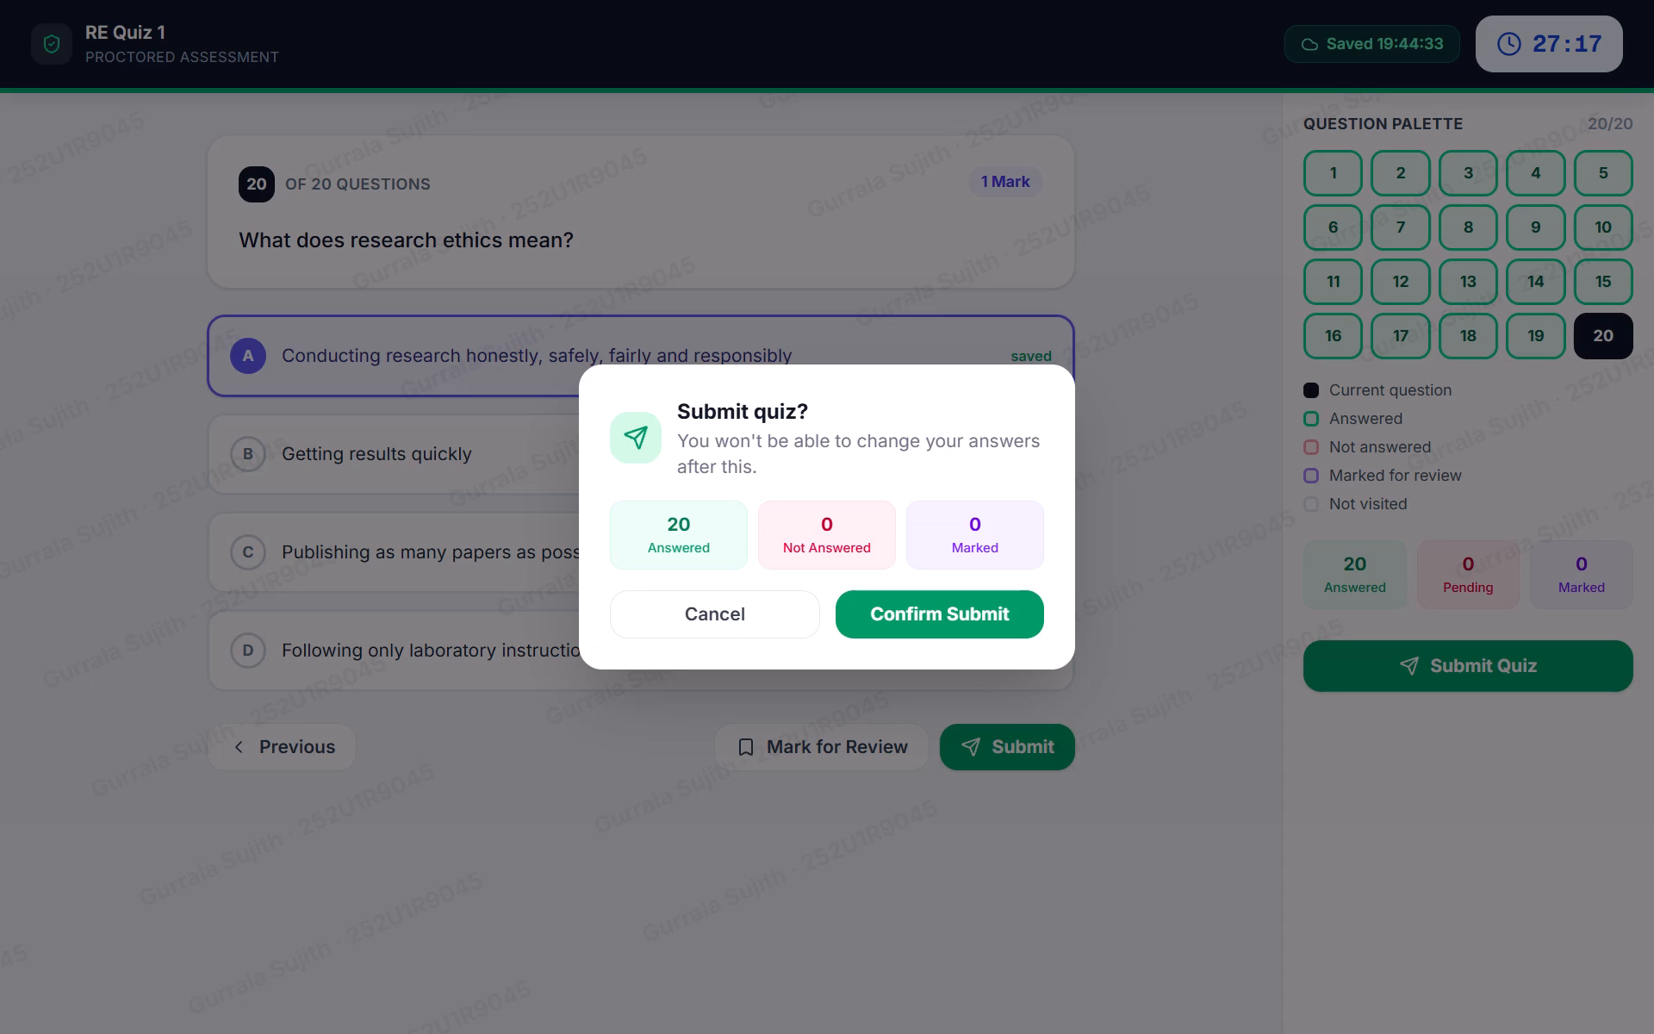
click(901, 614)
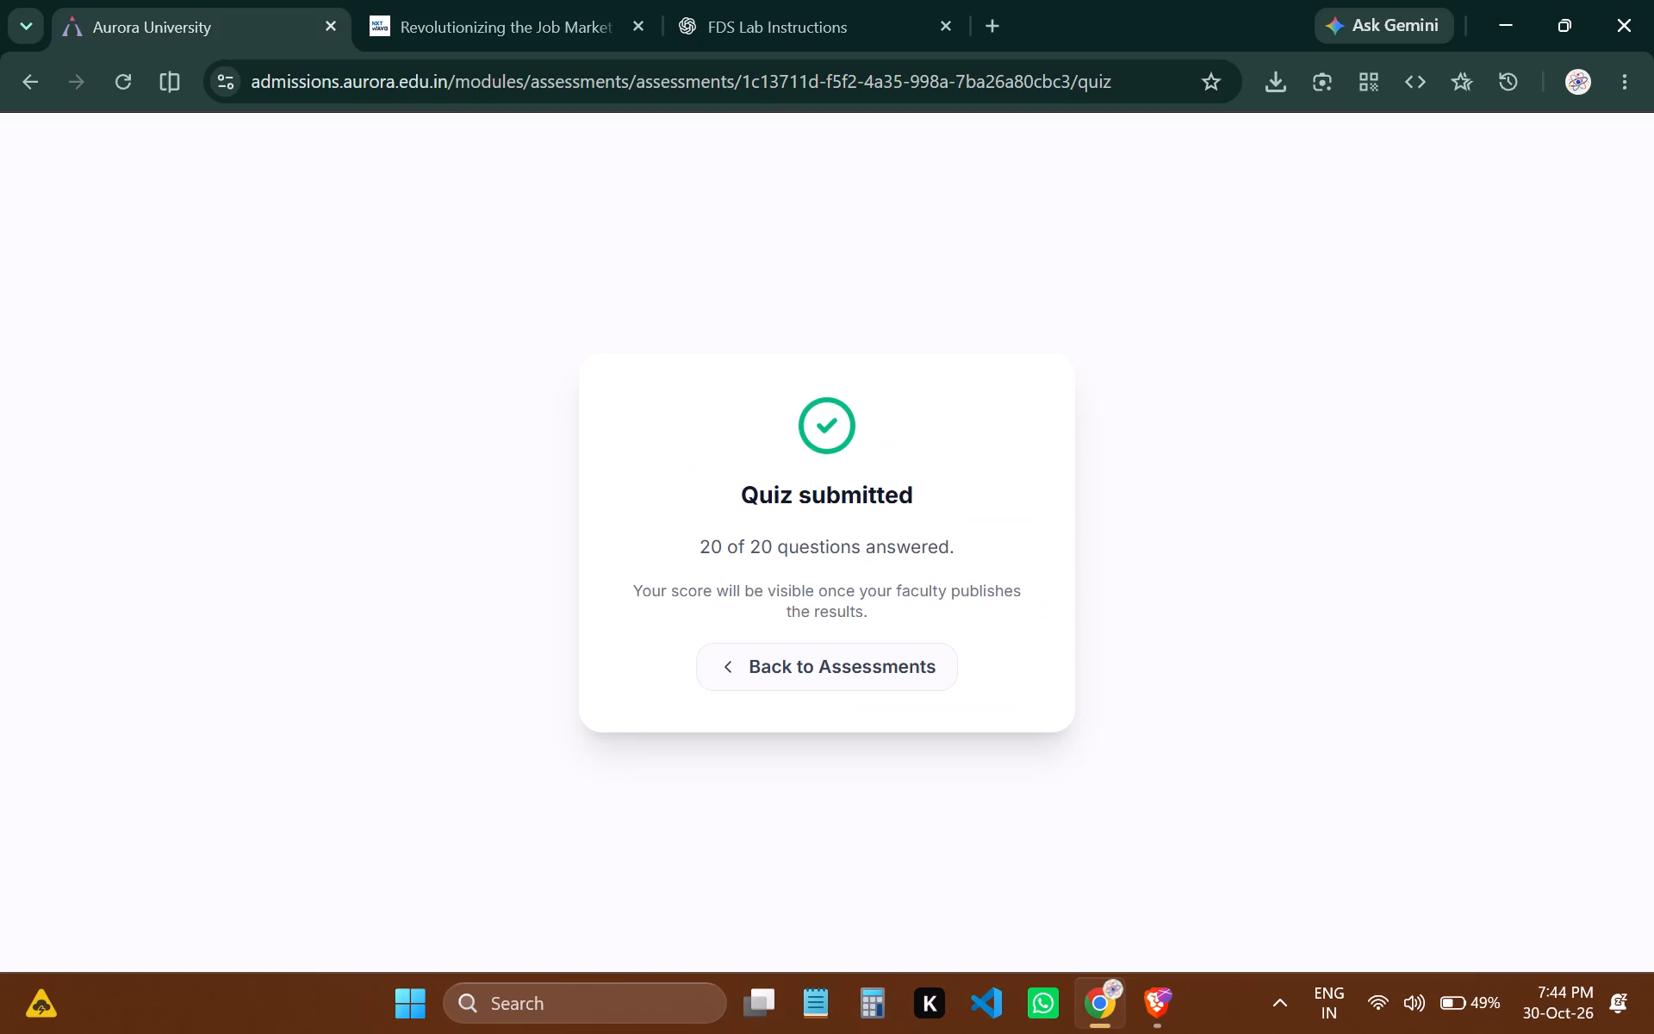
Leave the quiz submission page and return to the Research And Publication Ethics assessments list.
click(796, 661)
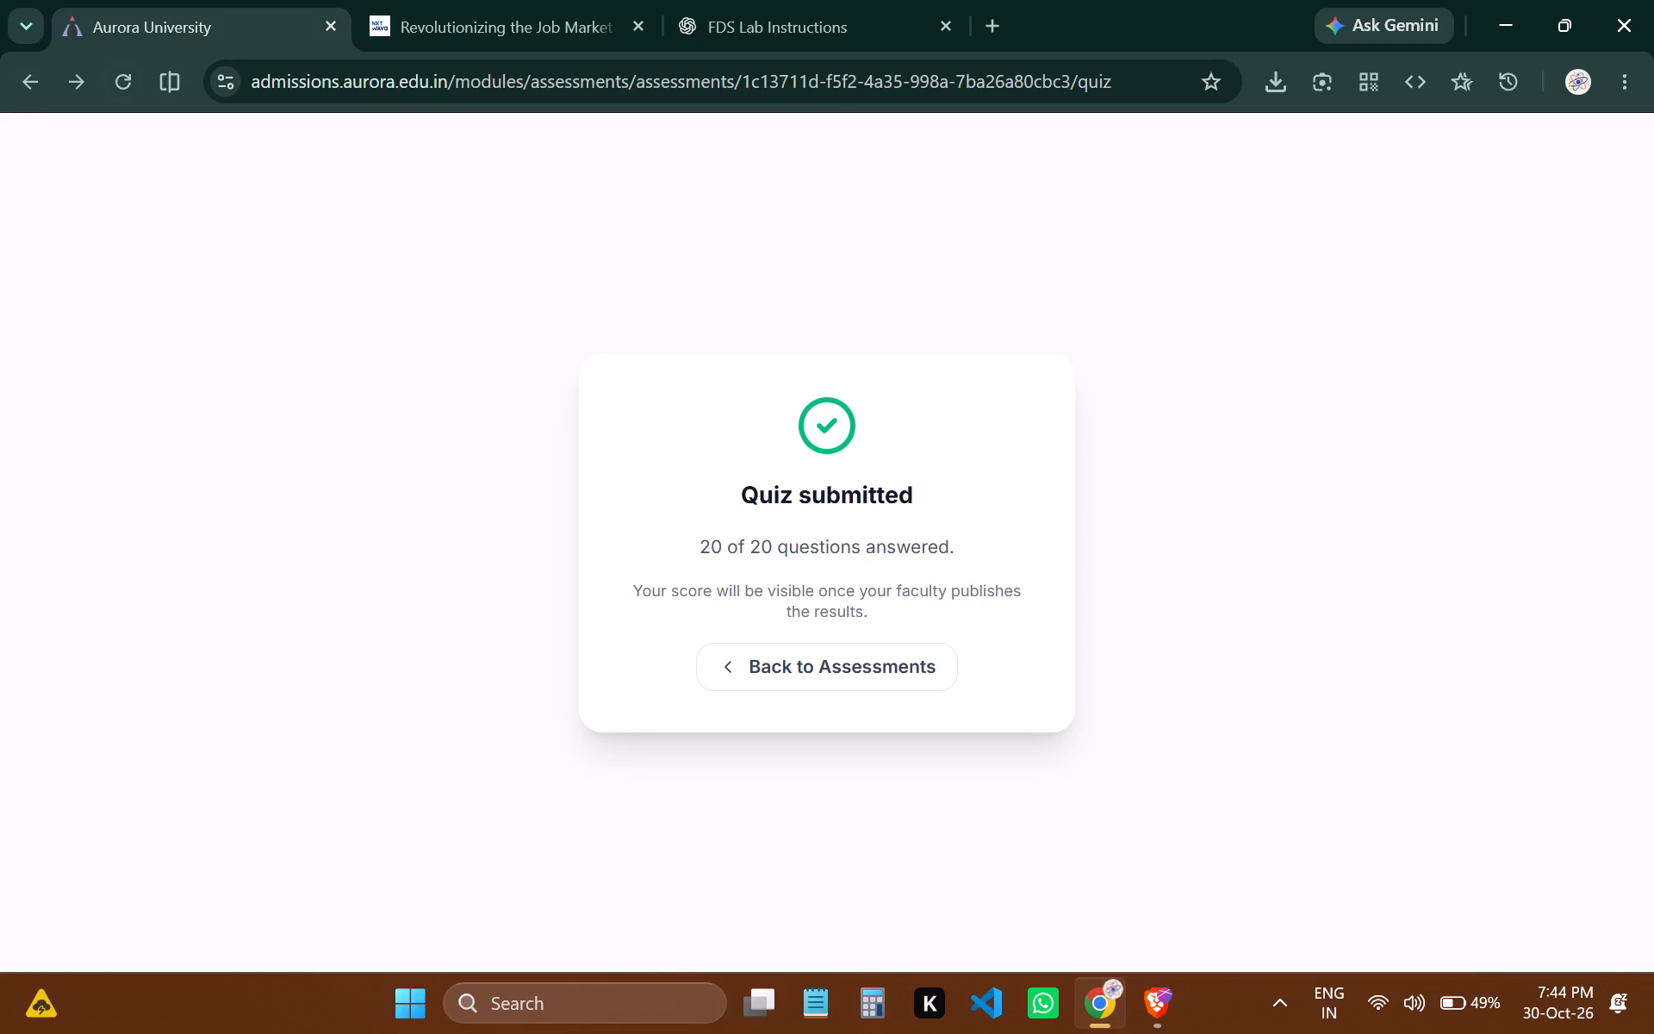
click(154, 78)
click(162, 79)
click(104, 82)
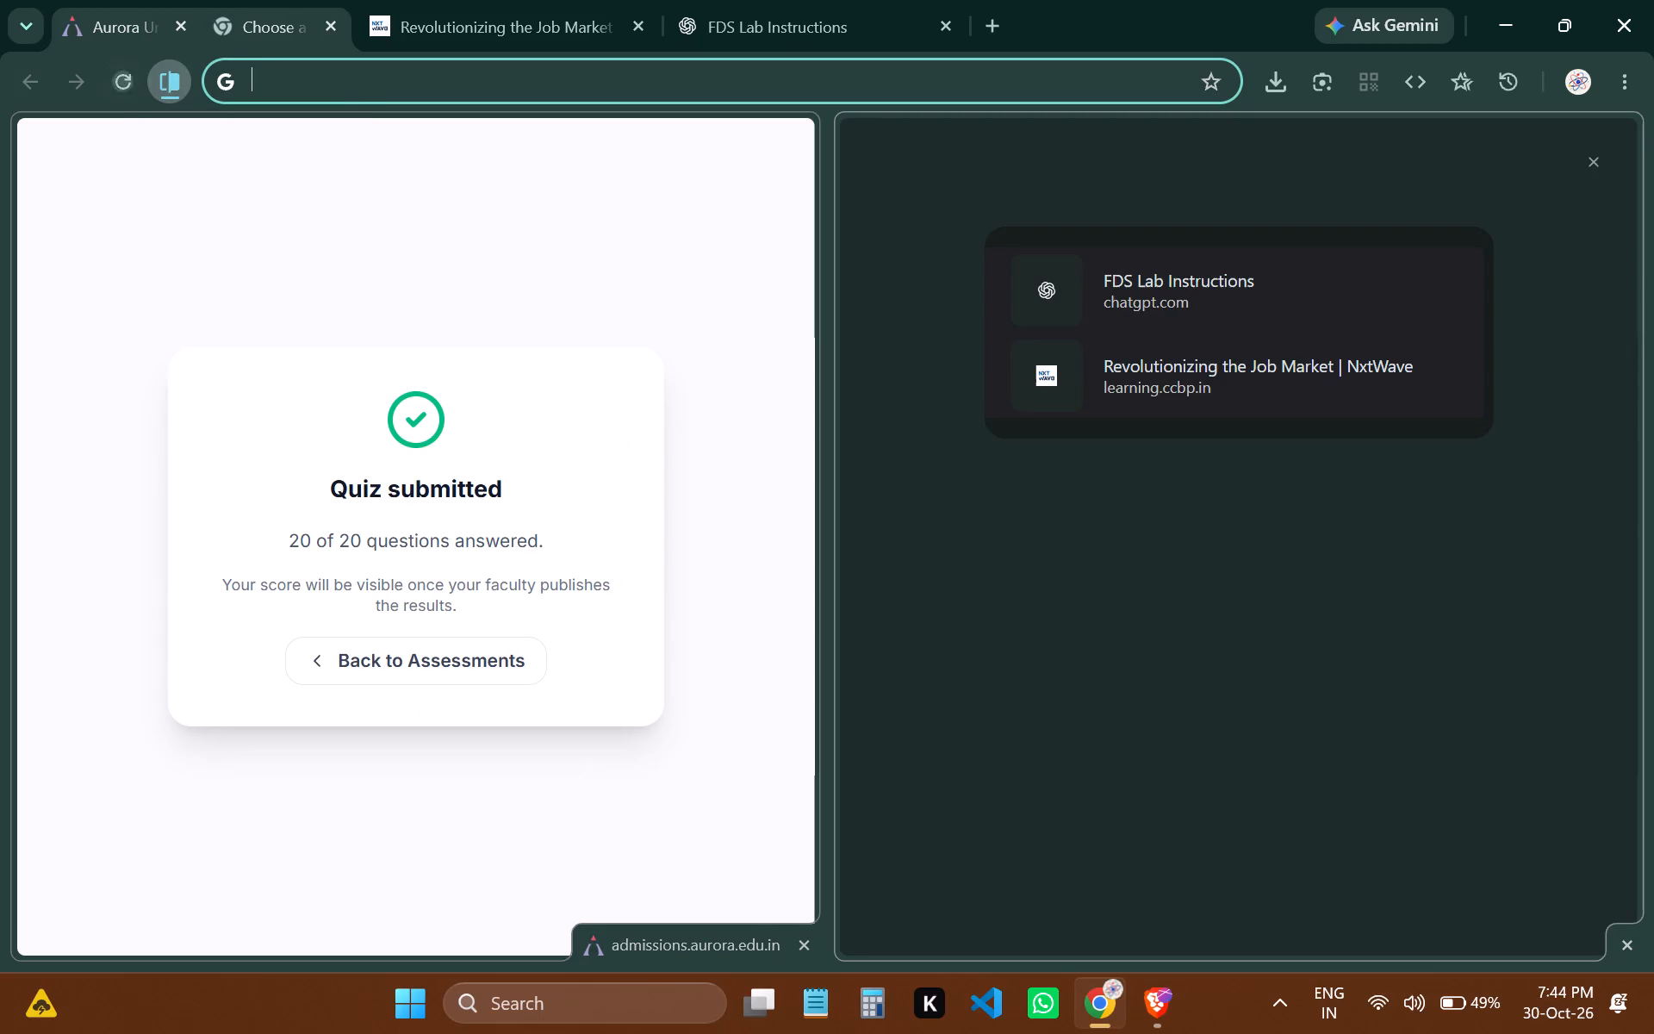
click(1589, 150)
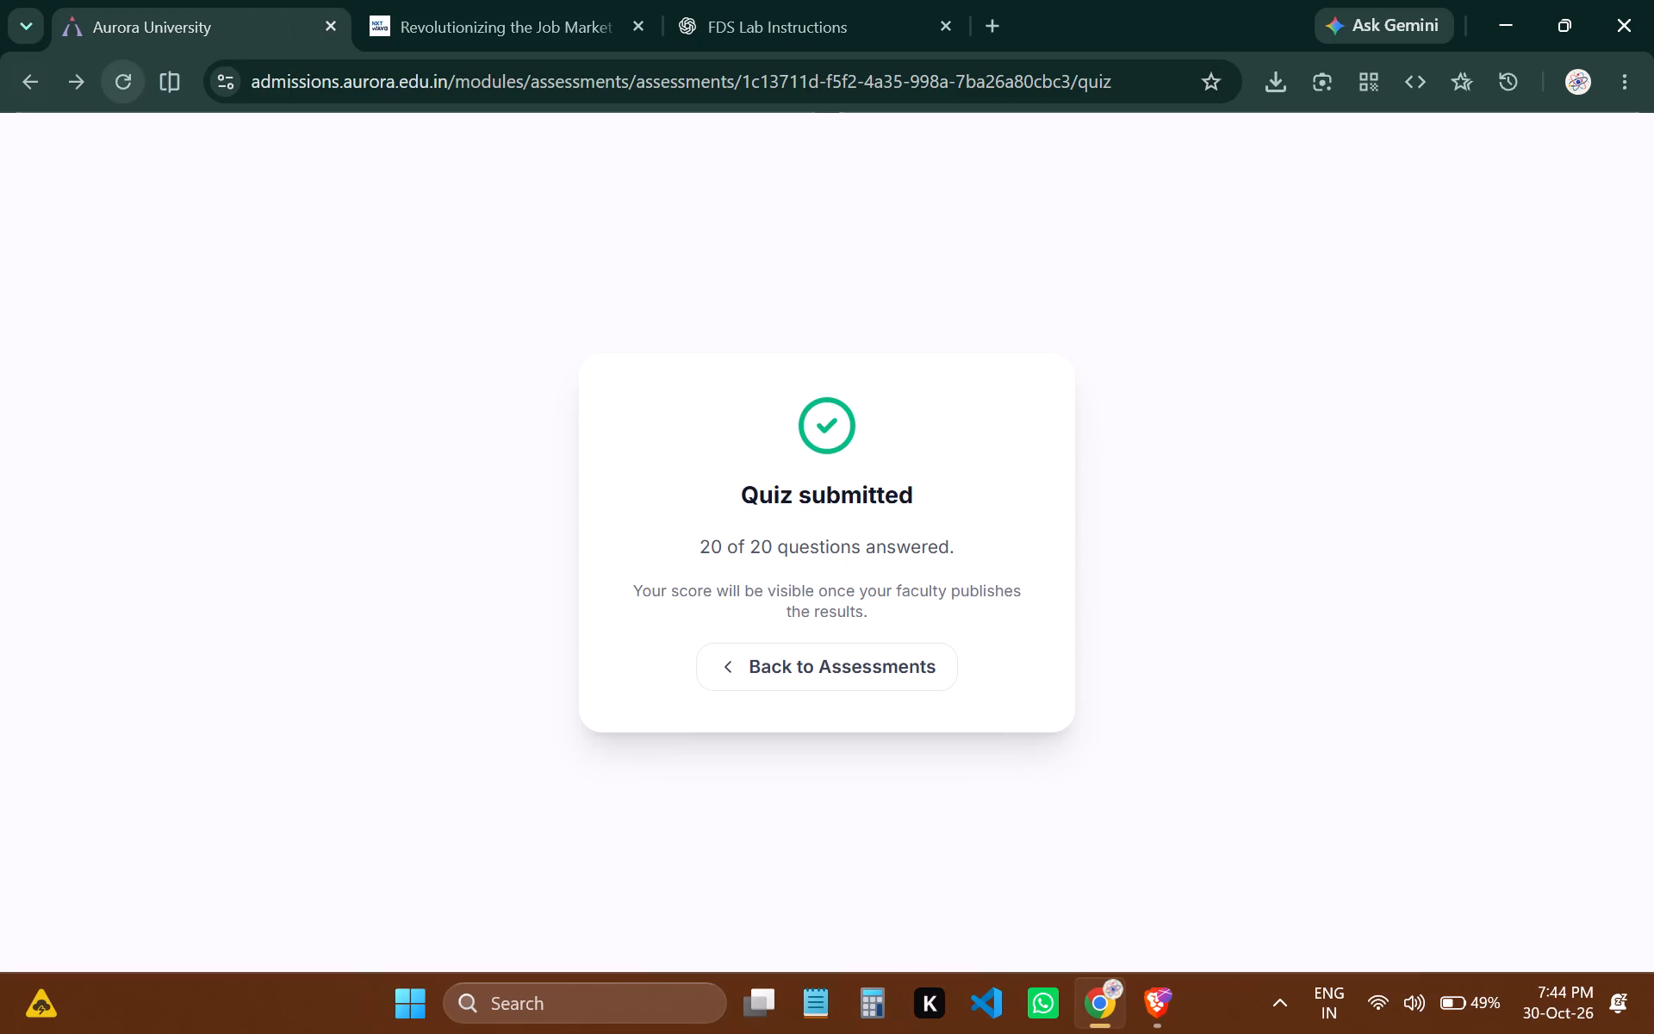
double_click(130, 89)
click(28, 90)
View the details of the ongoing Assignment 1 in Research And Publication Ethics and close them.
scroll(794, 584, down, 2)
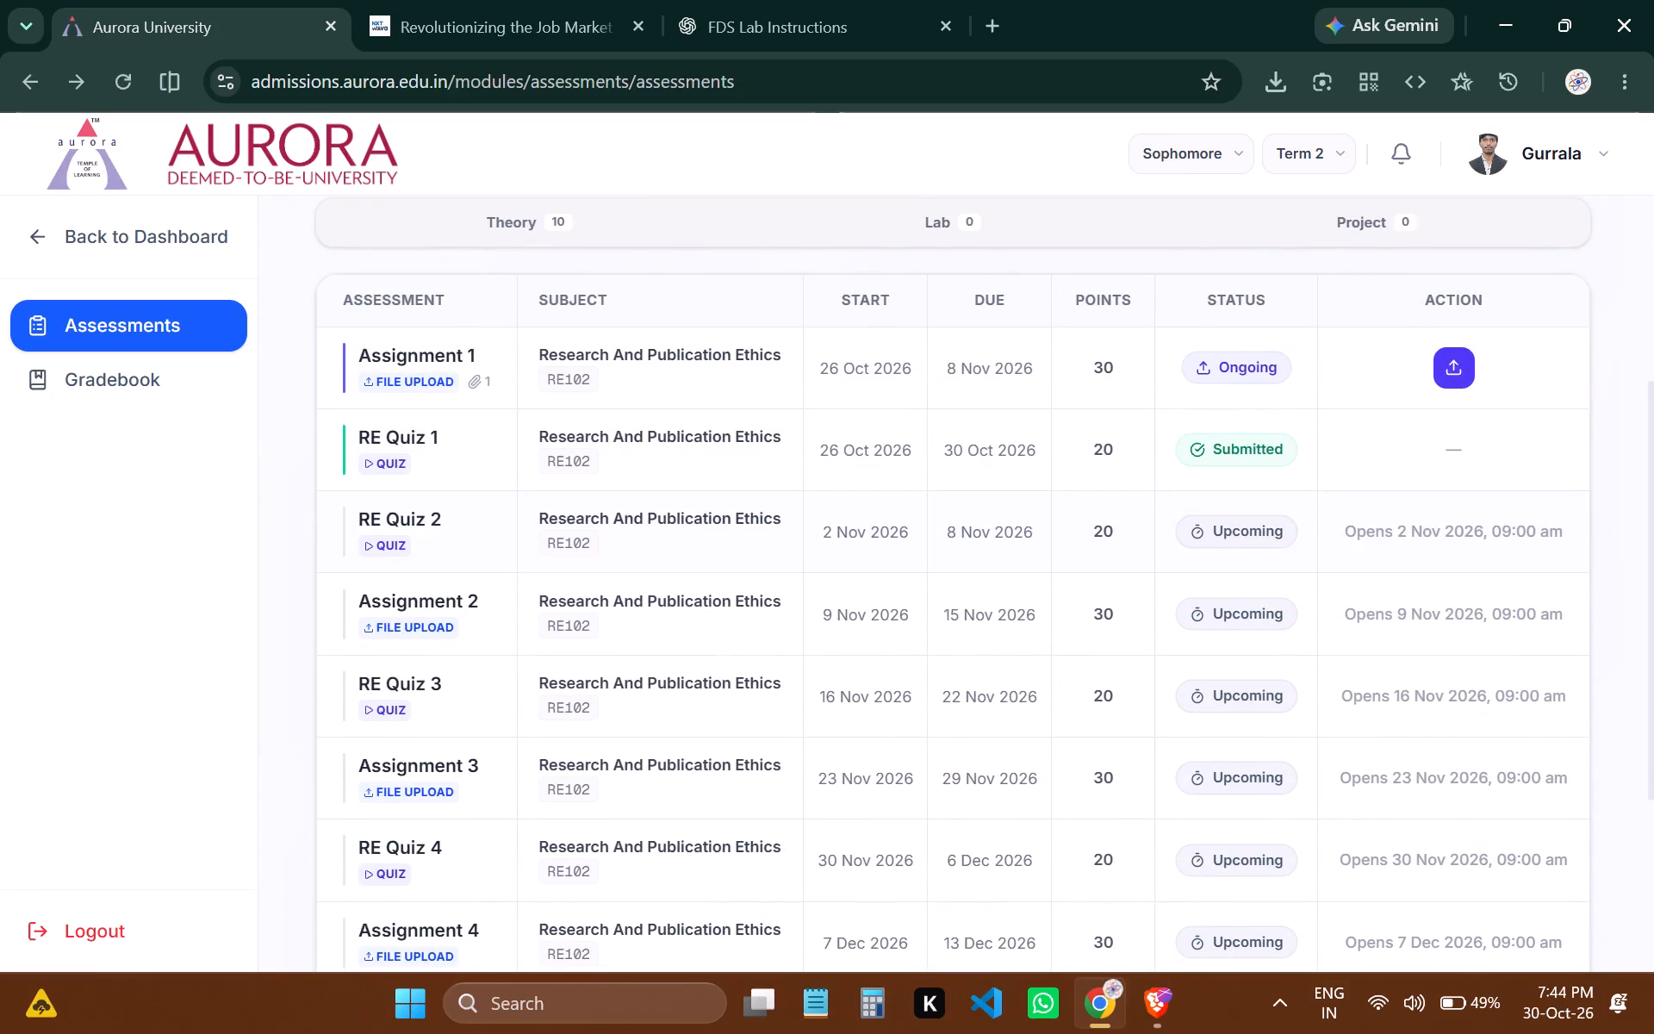
click(895, 378)
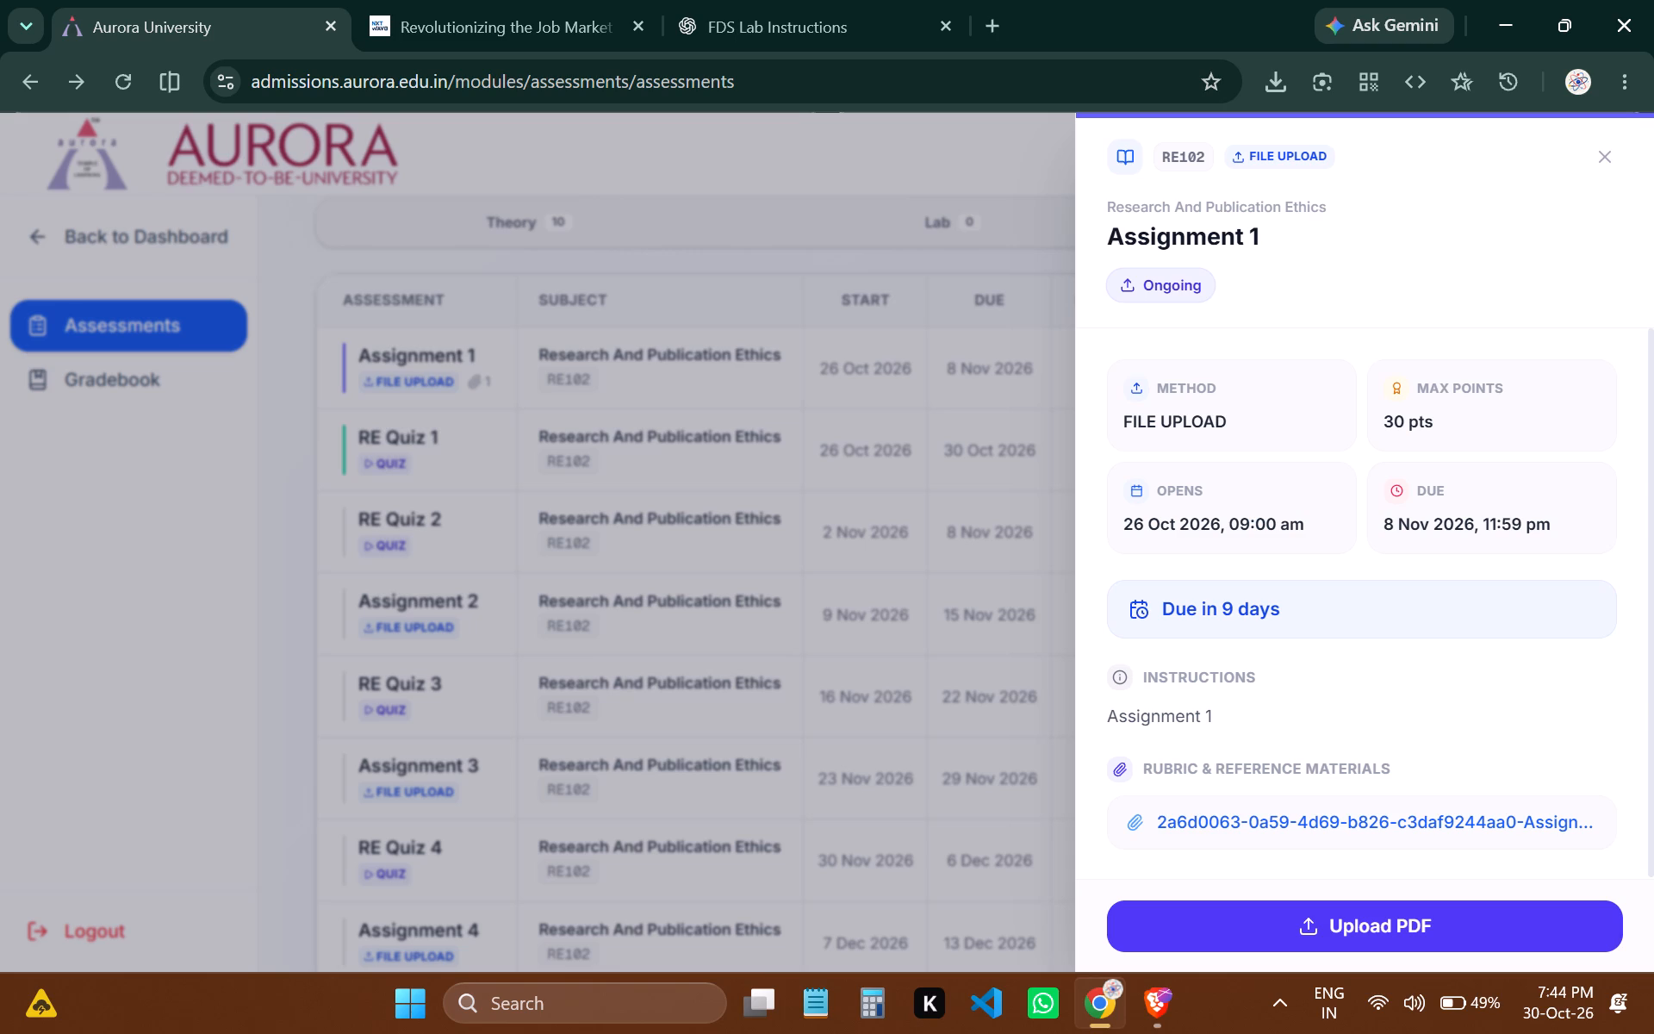
click(1597, 158)
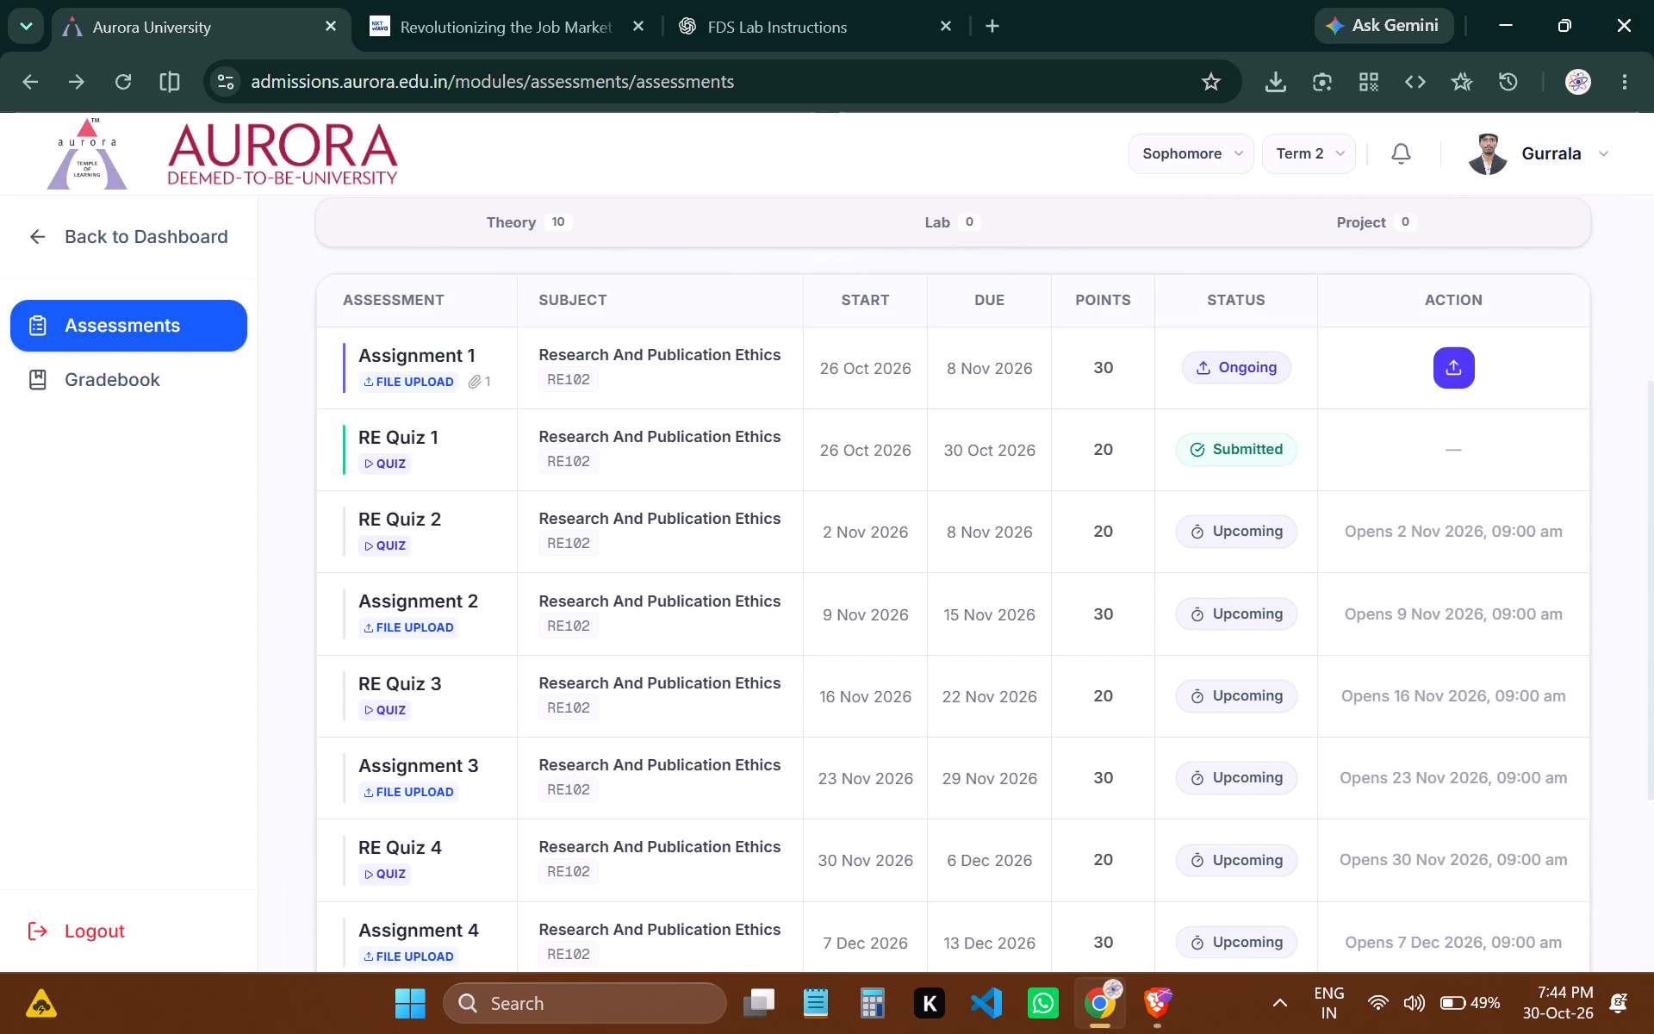
Go back to the all-courses assessments overview and look through the course cards for due work.
scroll(220, 257, up, 1)
scroll(333, 333, up, 4)
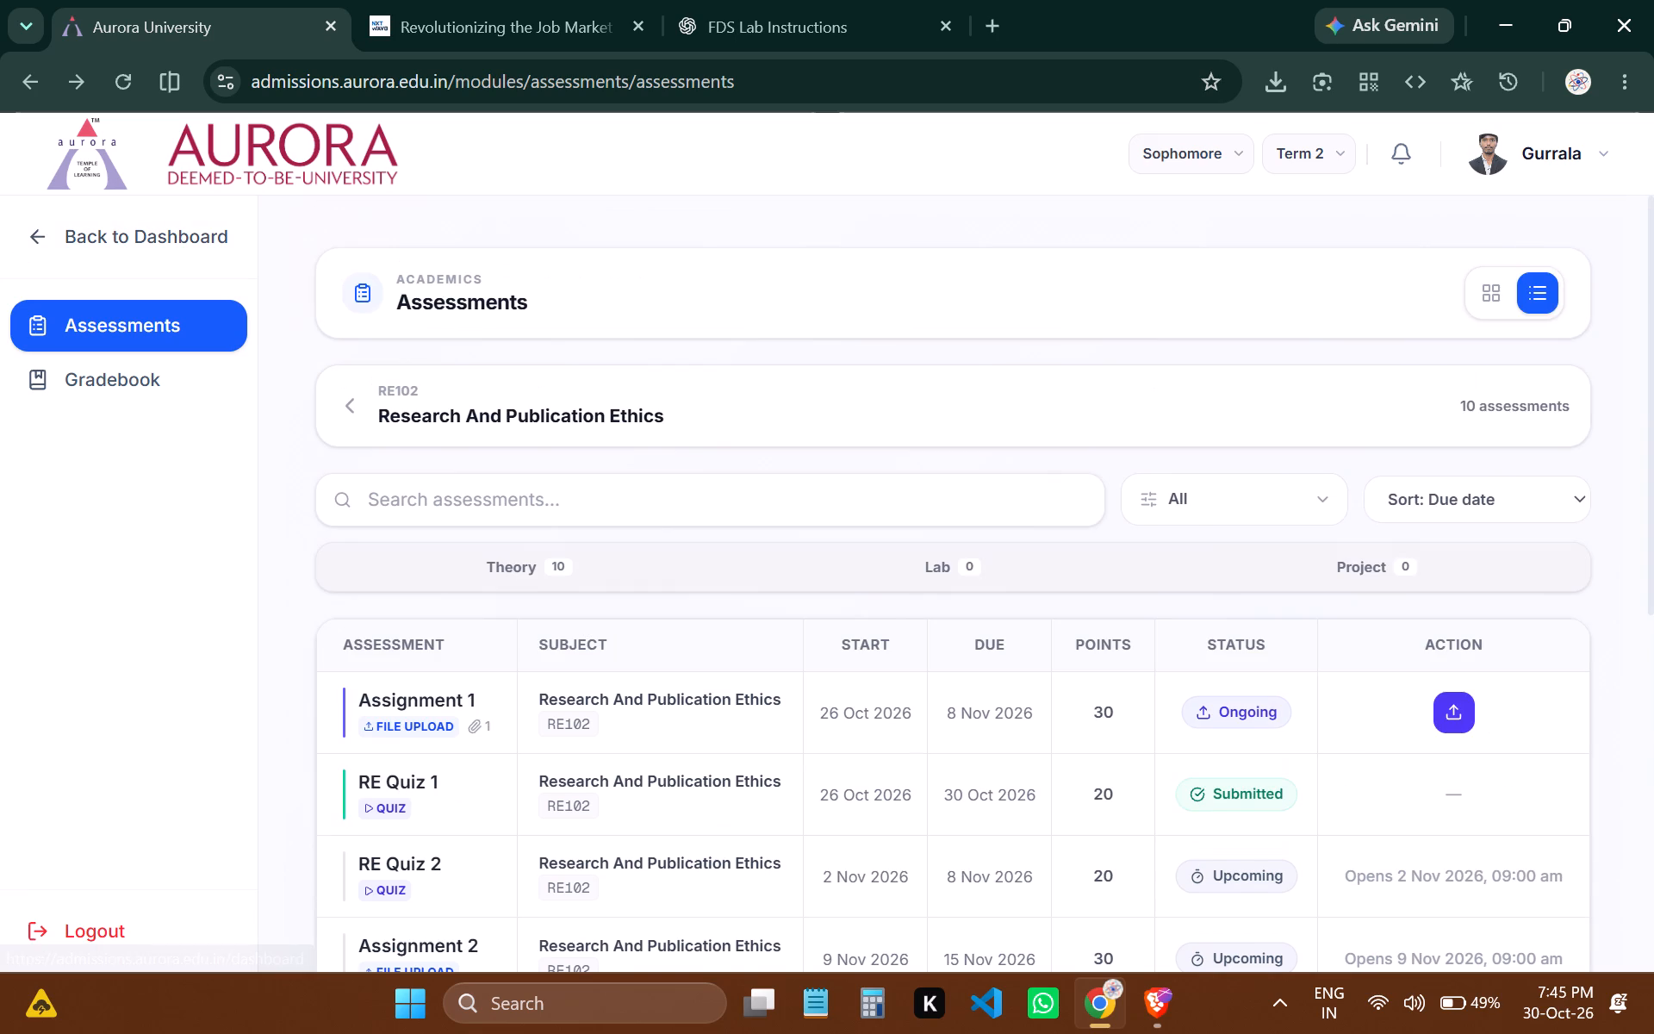
click(347, 405)
scroll(571, 501, down, 1)
scroll(571, 501, up, 1)
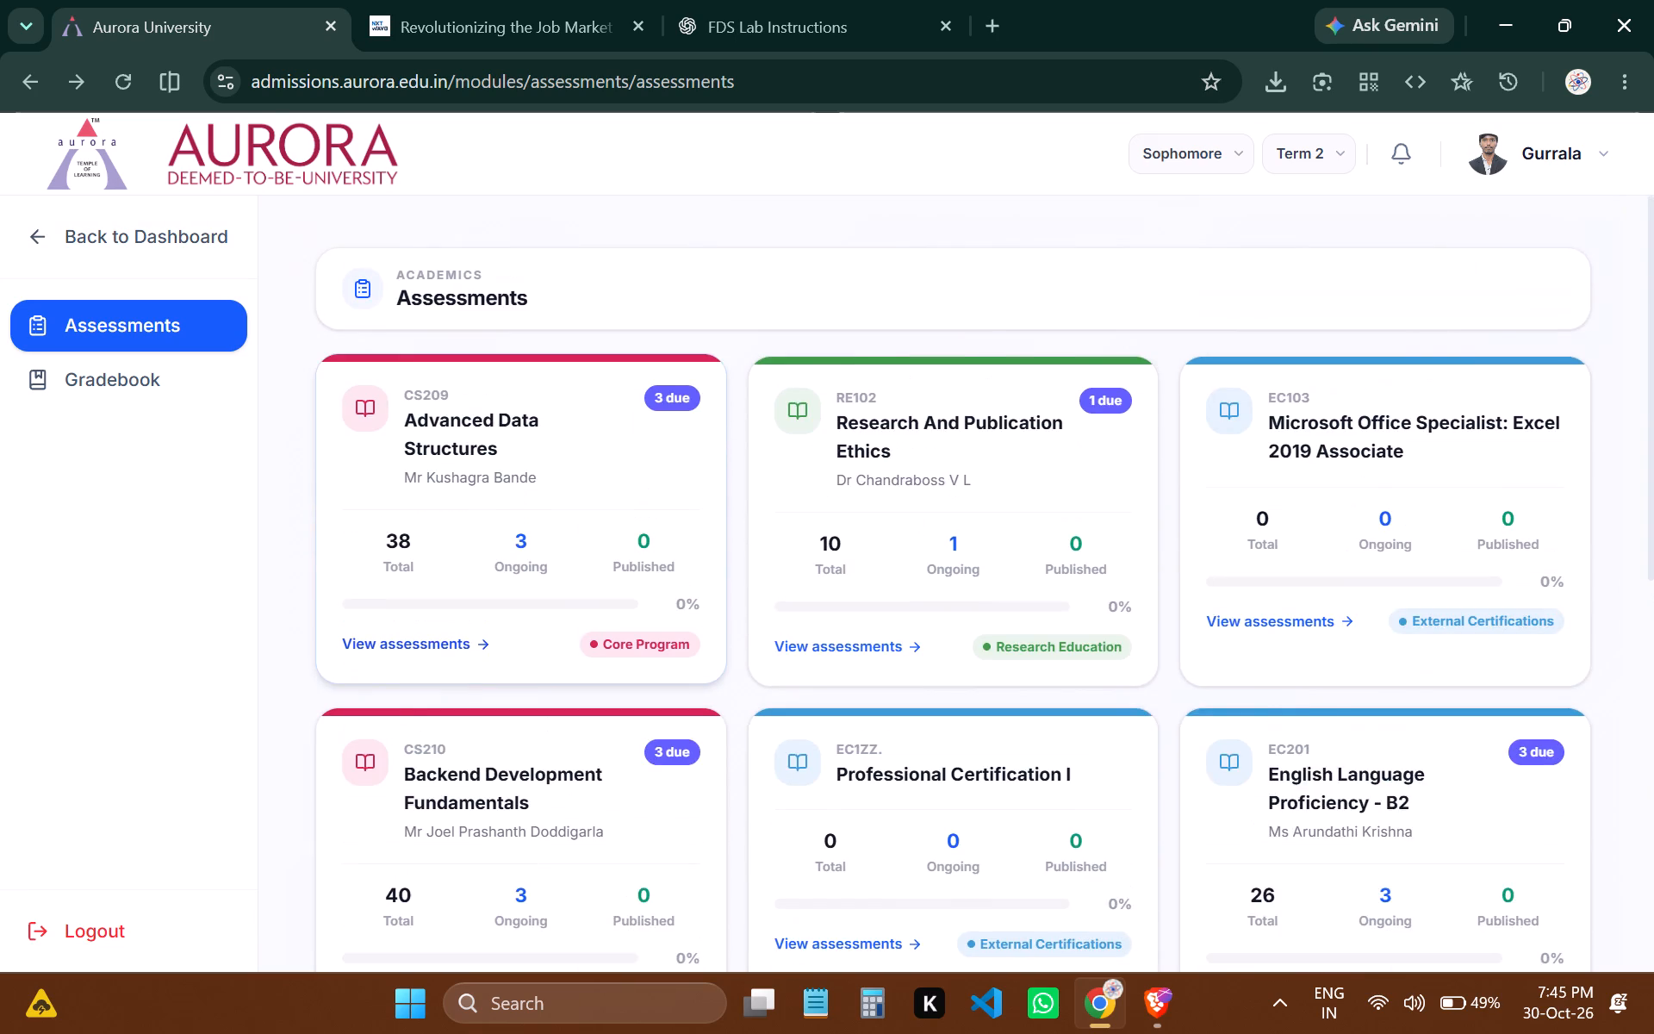
scroll(611, 561, down, 1)
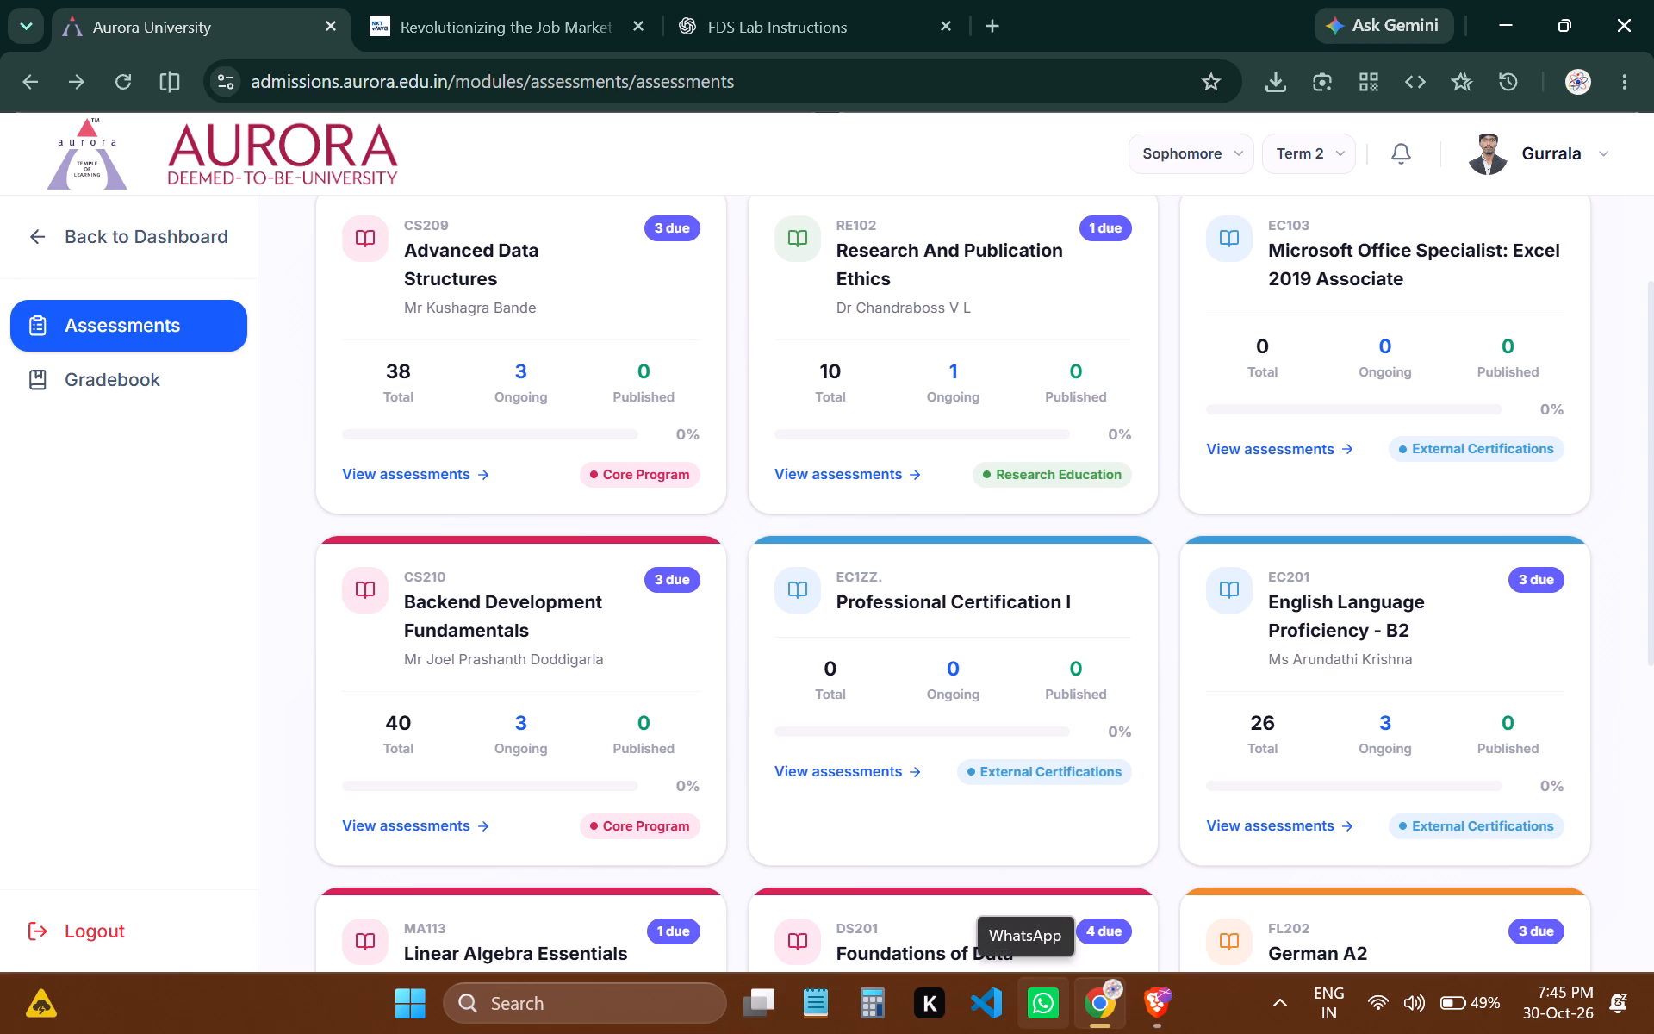
Switch to File Explorer, inspect FUNDAMENTALS OF AI LAB REPORT - 10 from Downloads in Word, and close the open Word documents.
key(super+e)
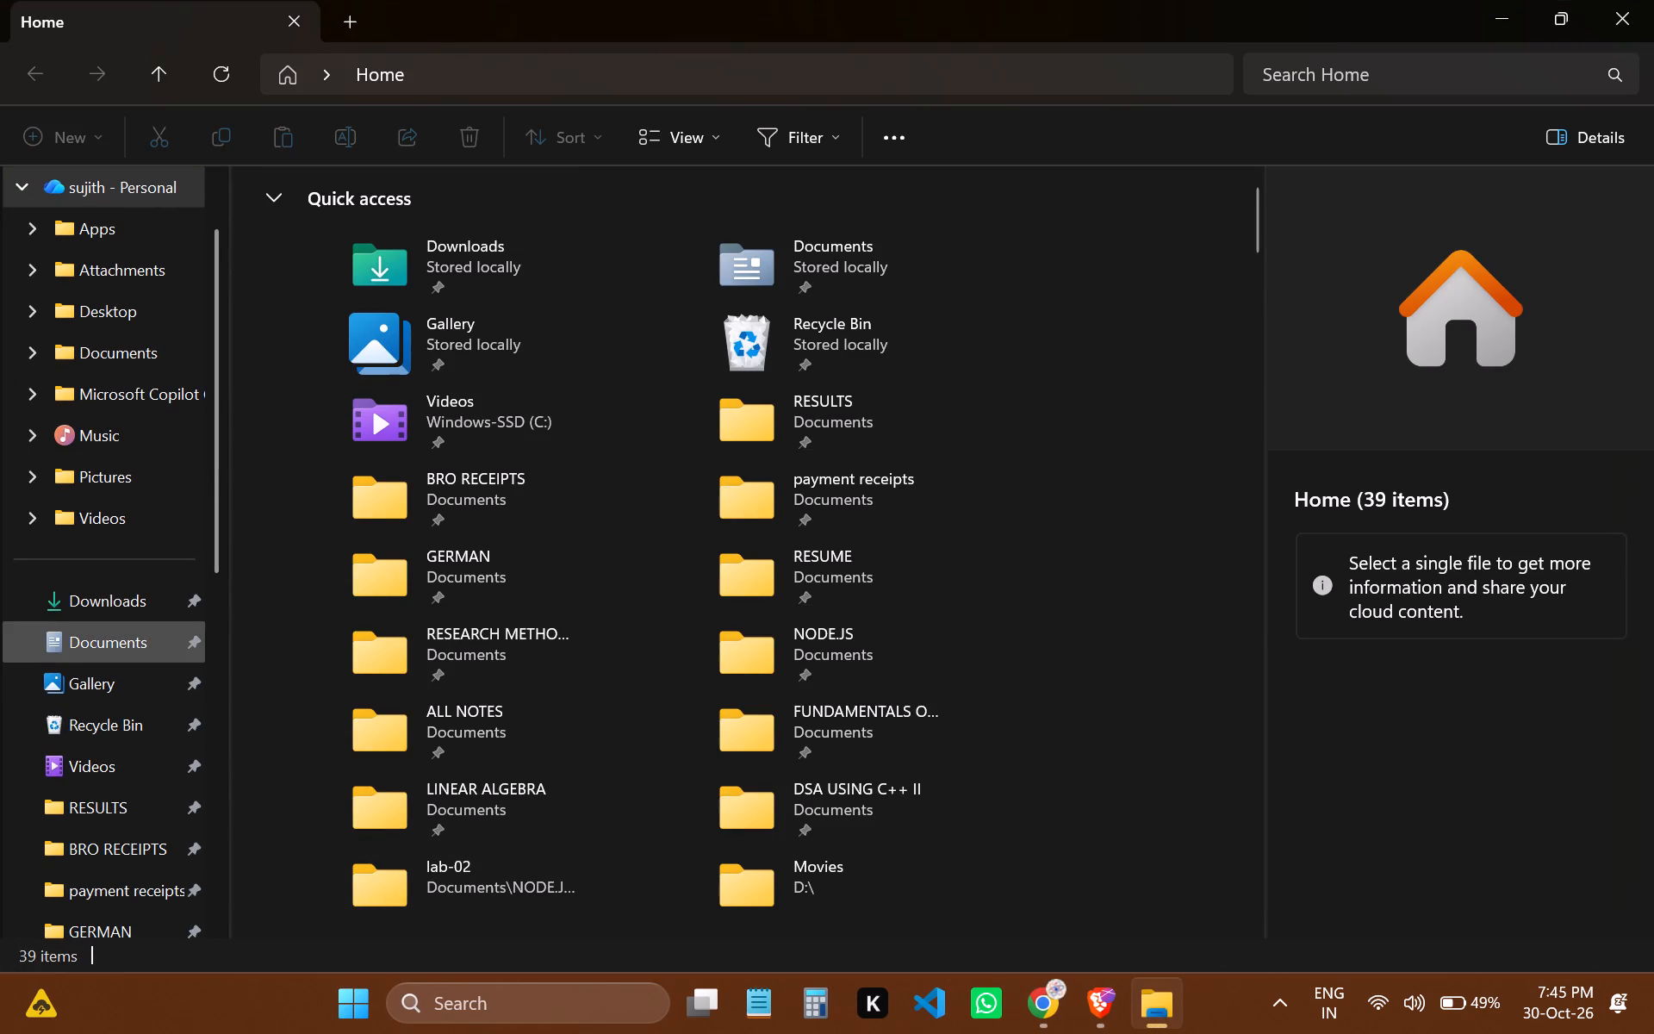
click(90, 610)
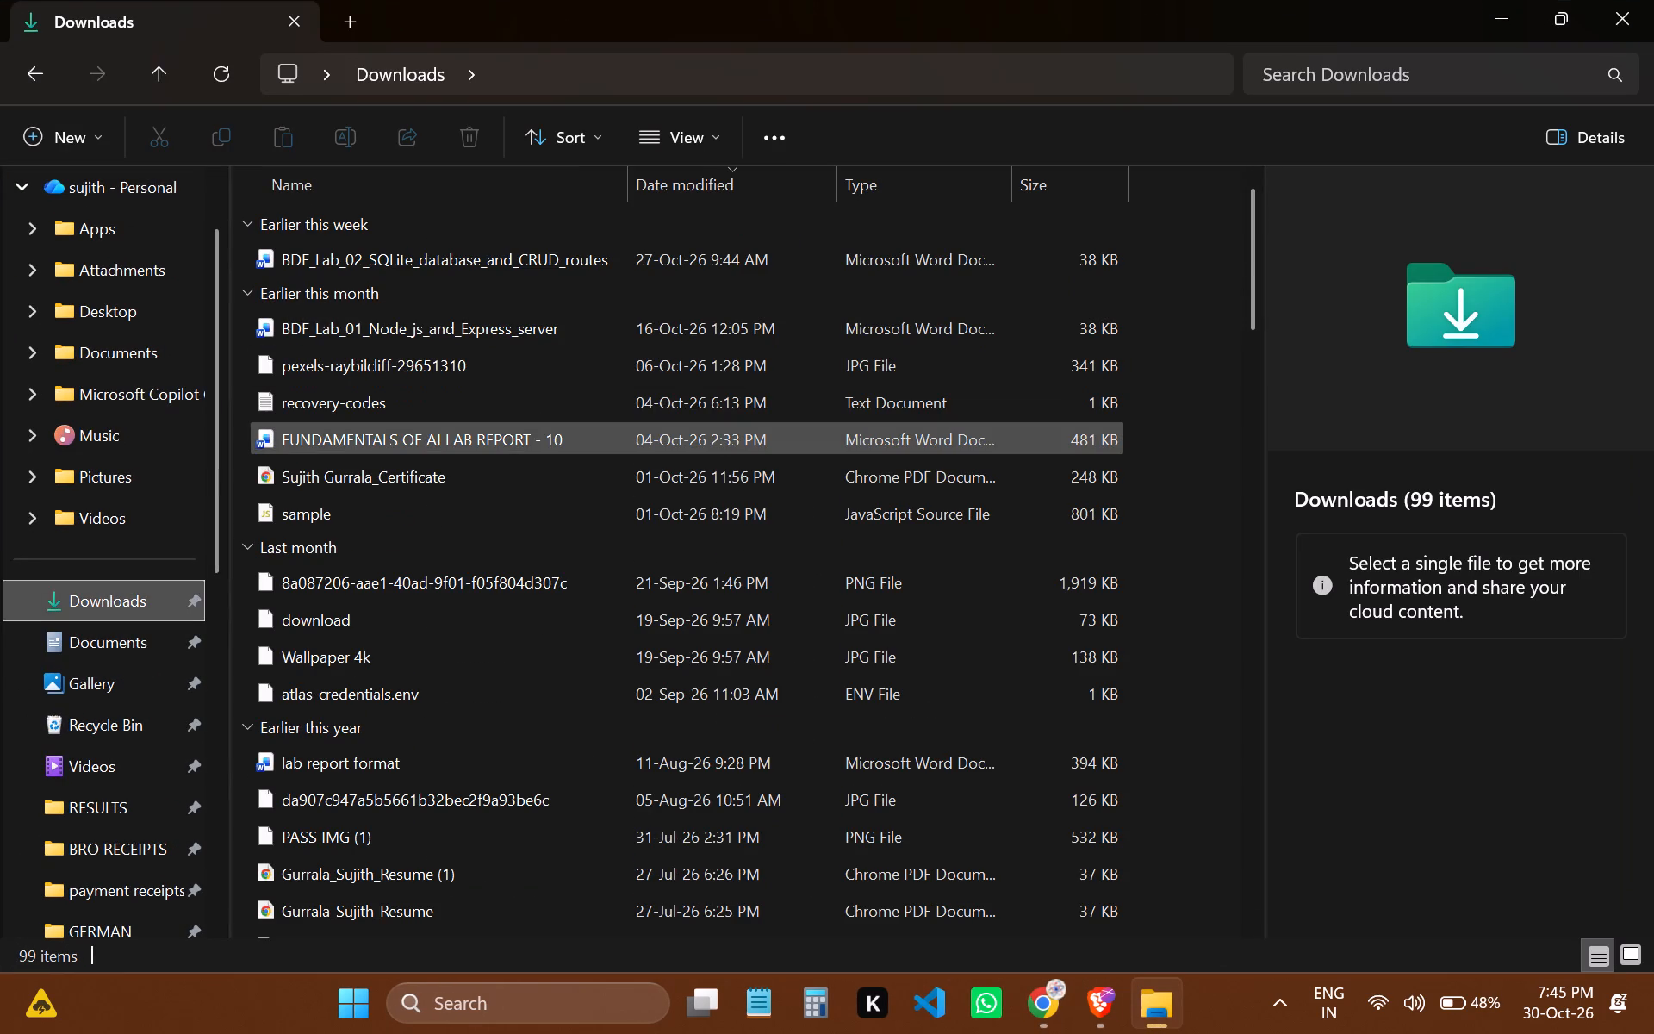
click(415, 436)
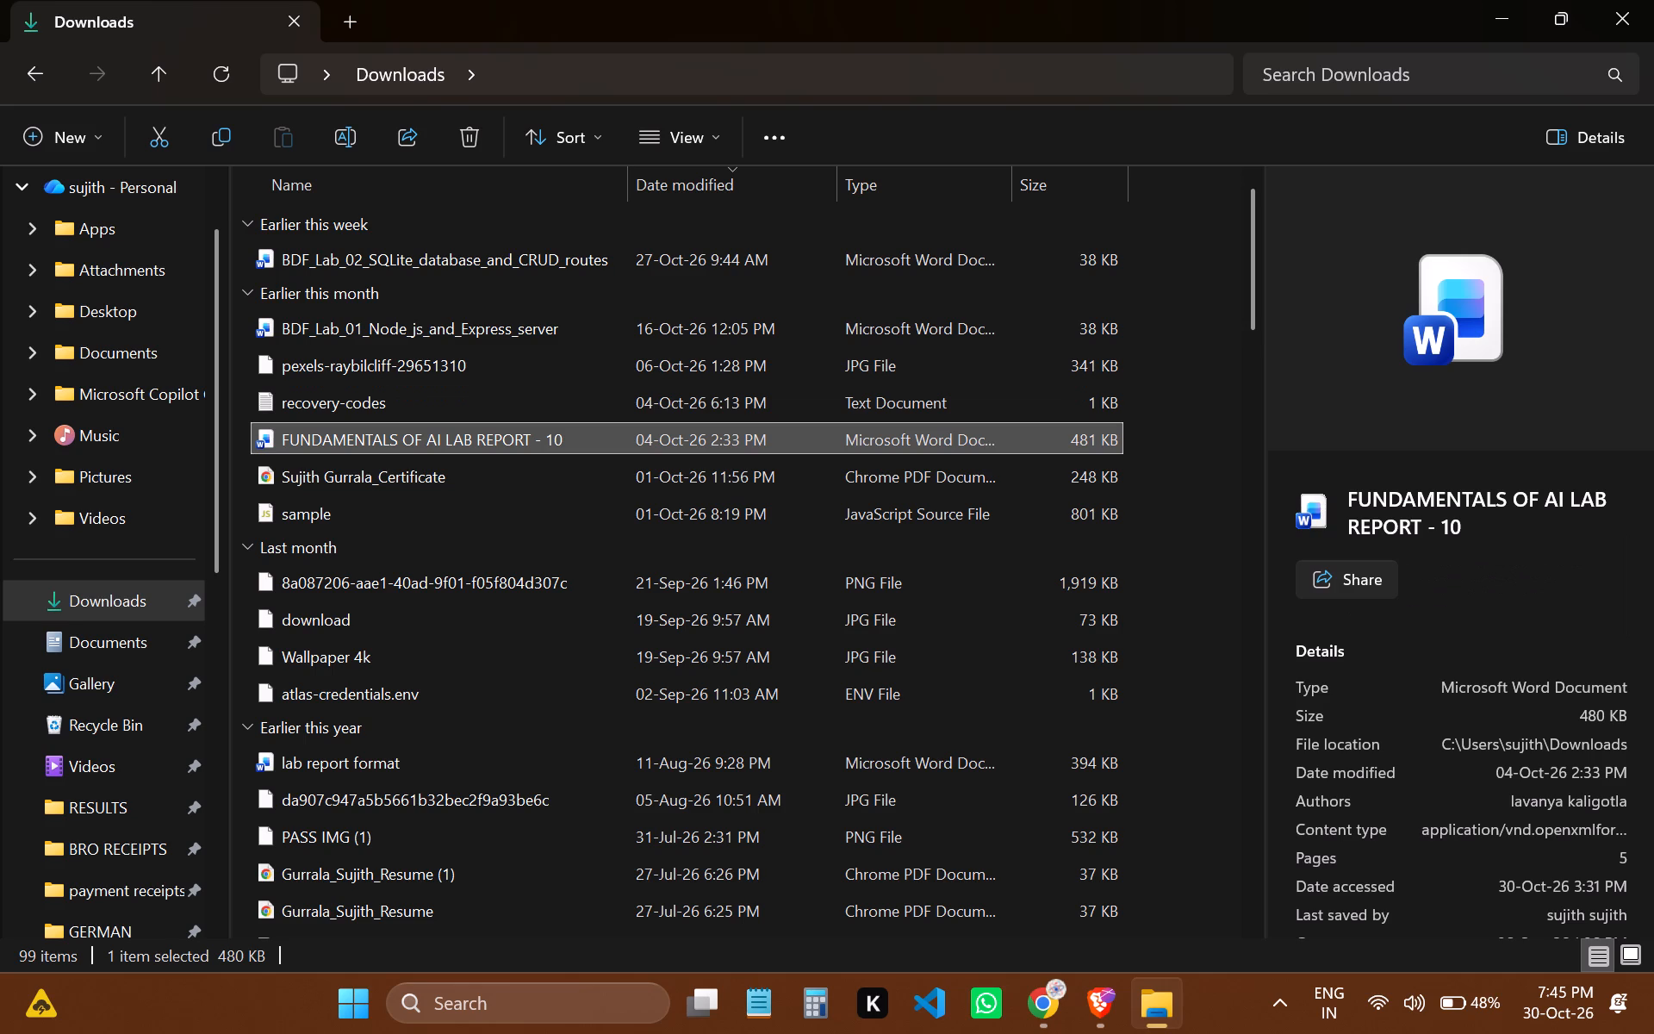
double_click(409, 439)
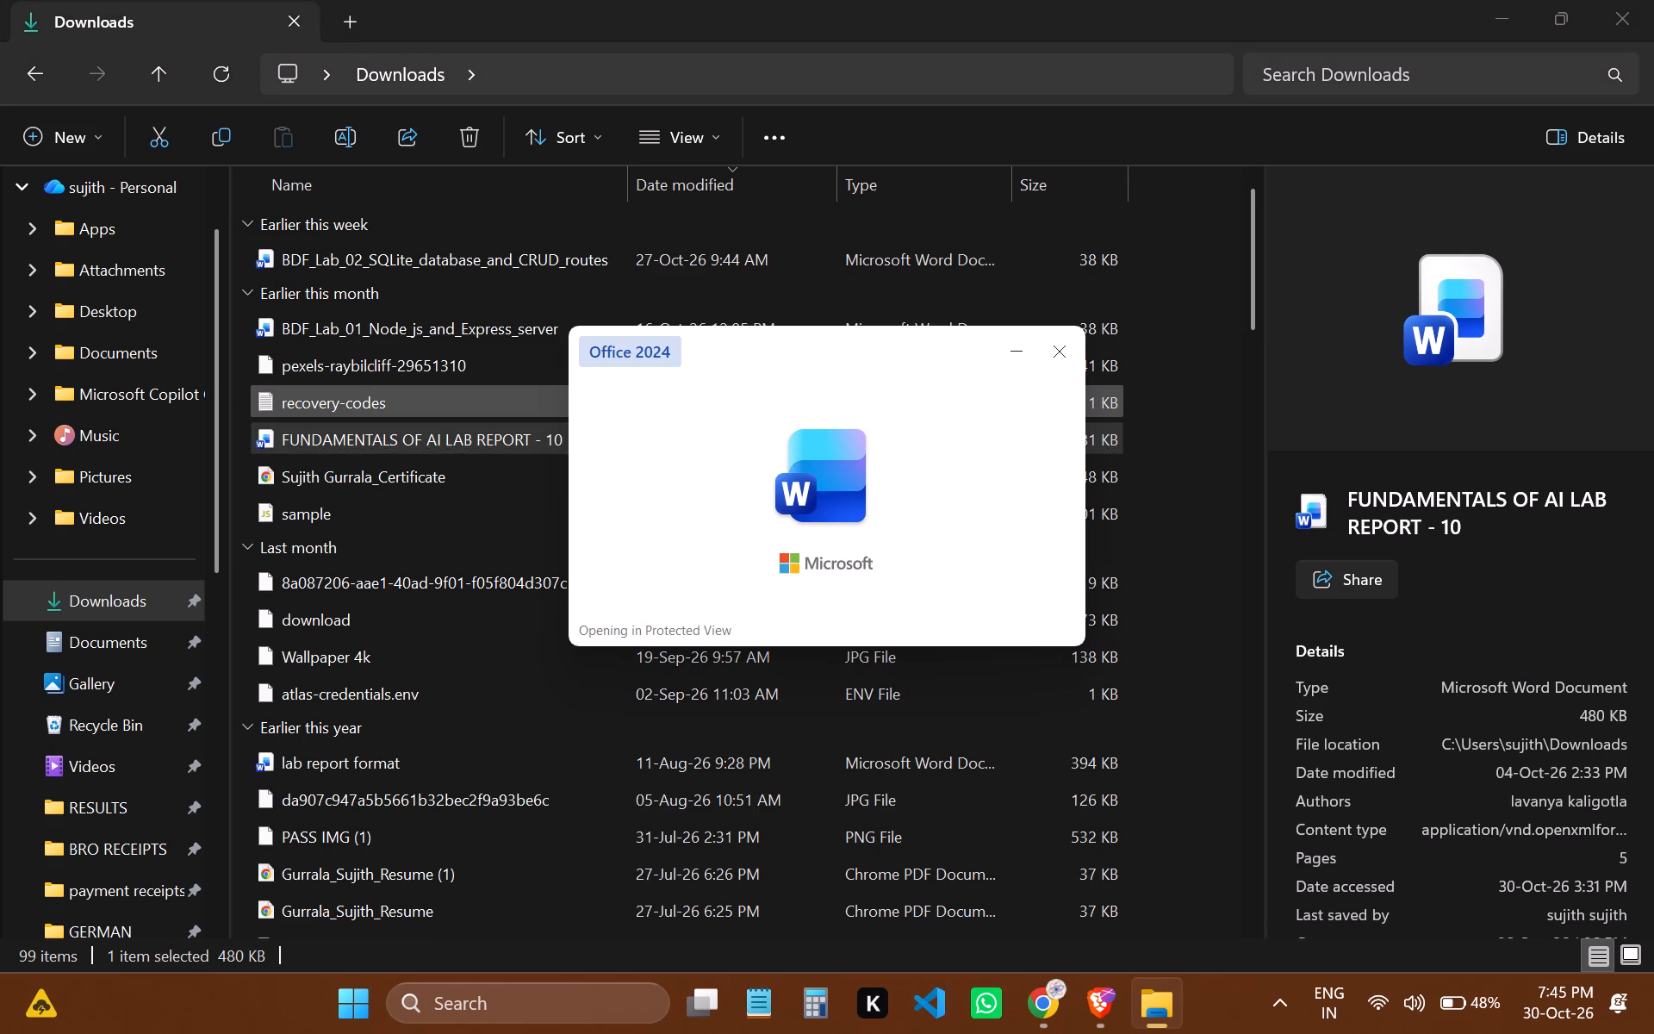
scroll(684, 312, down, 3)
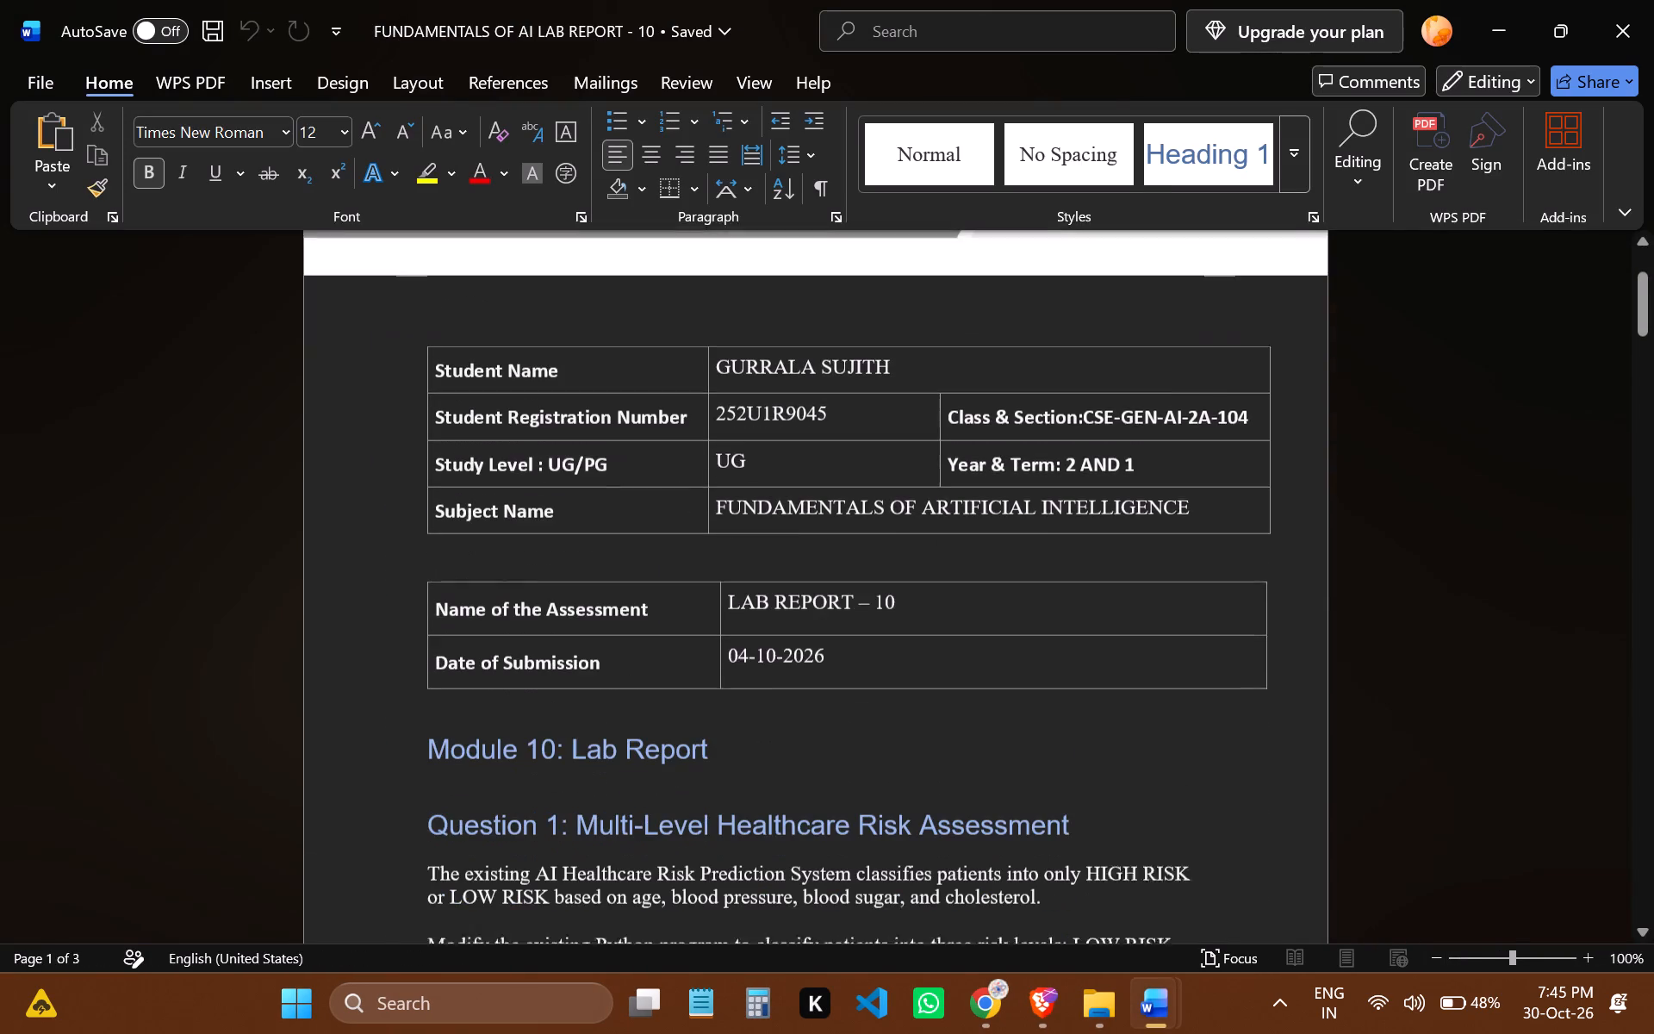
click(1653, 0)
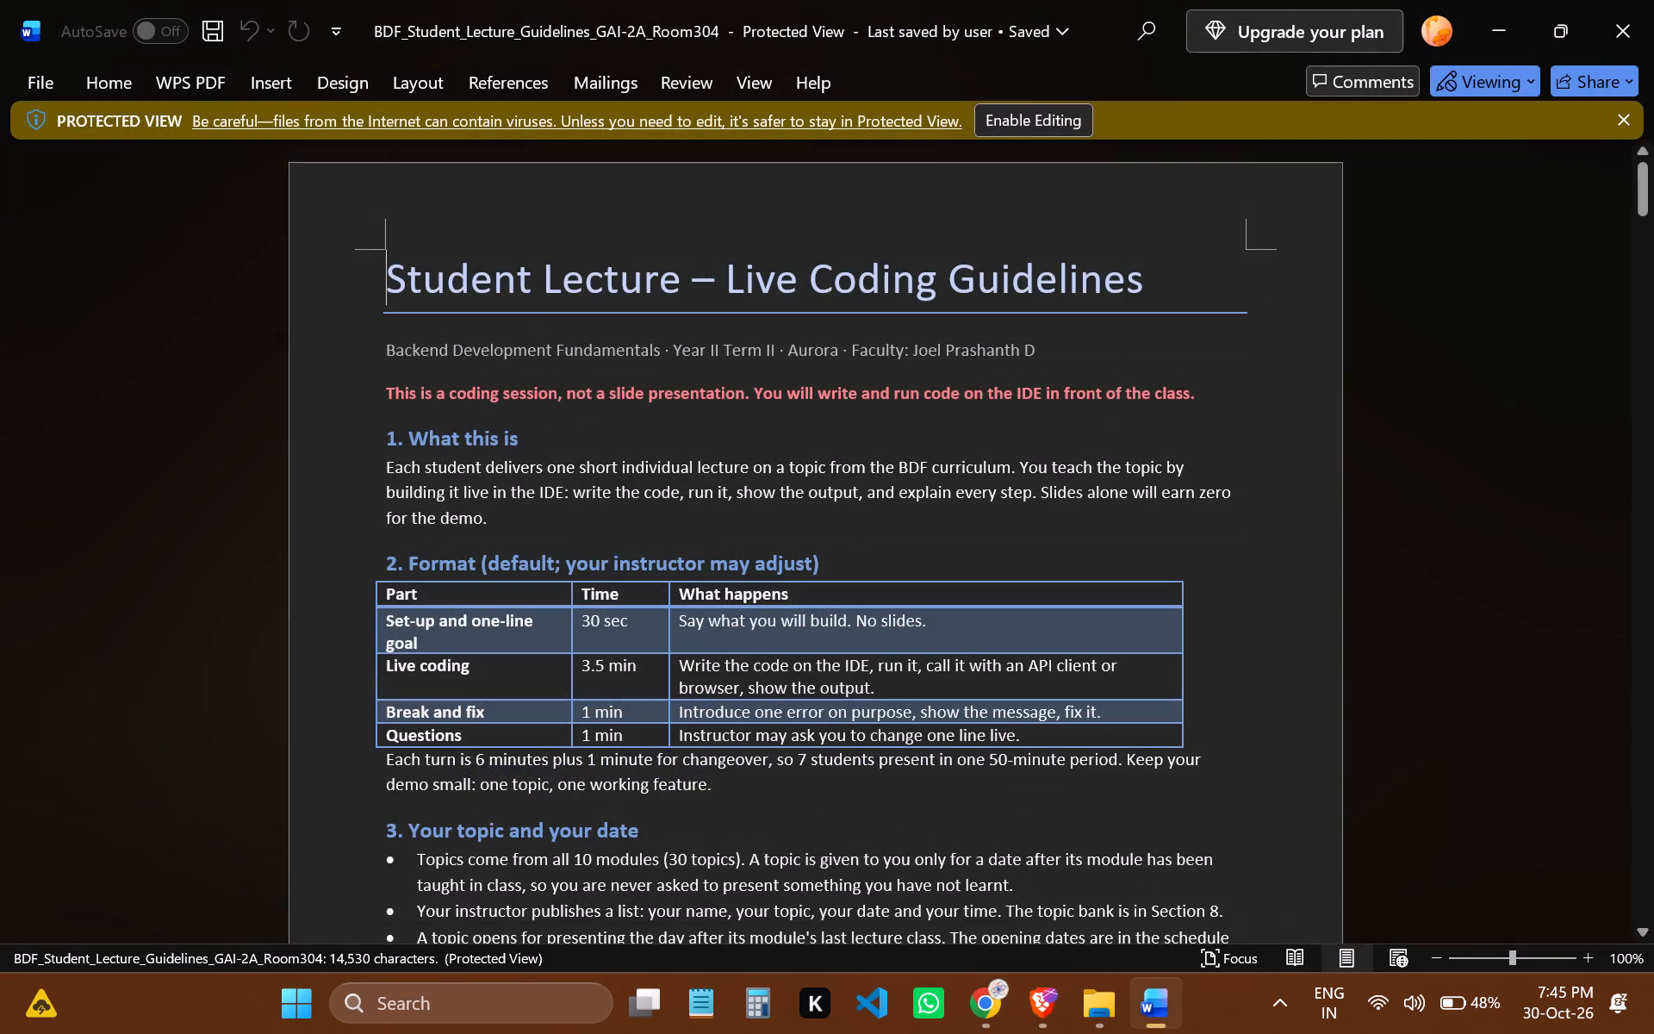
click(1653, 0)
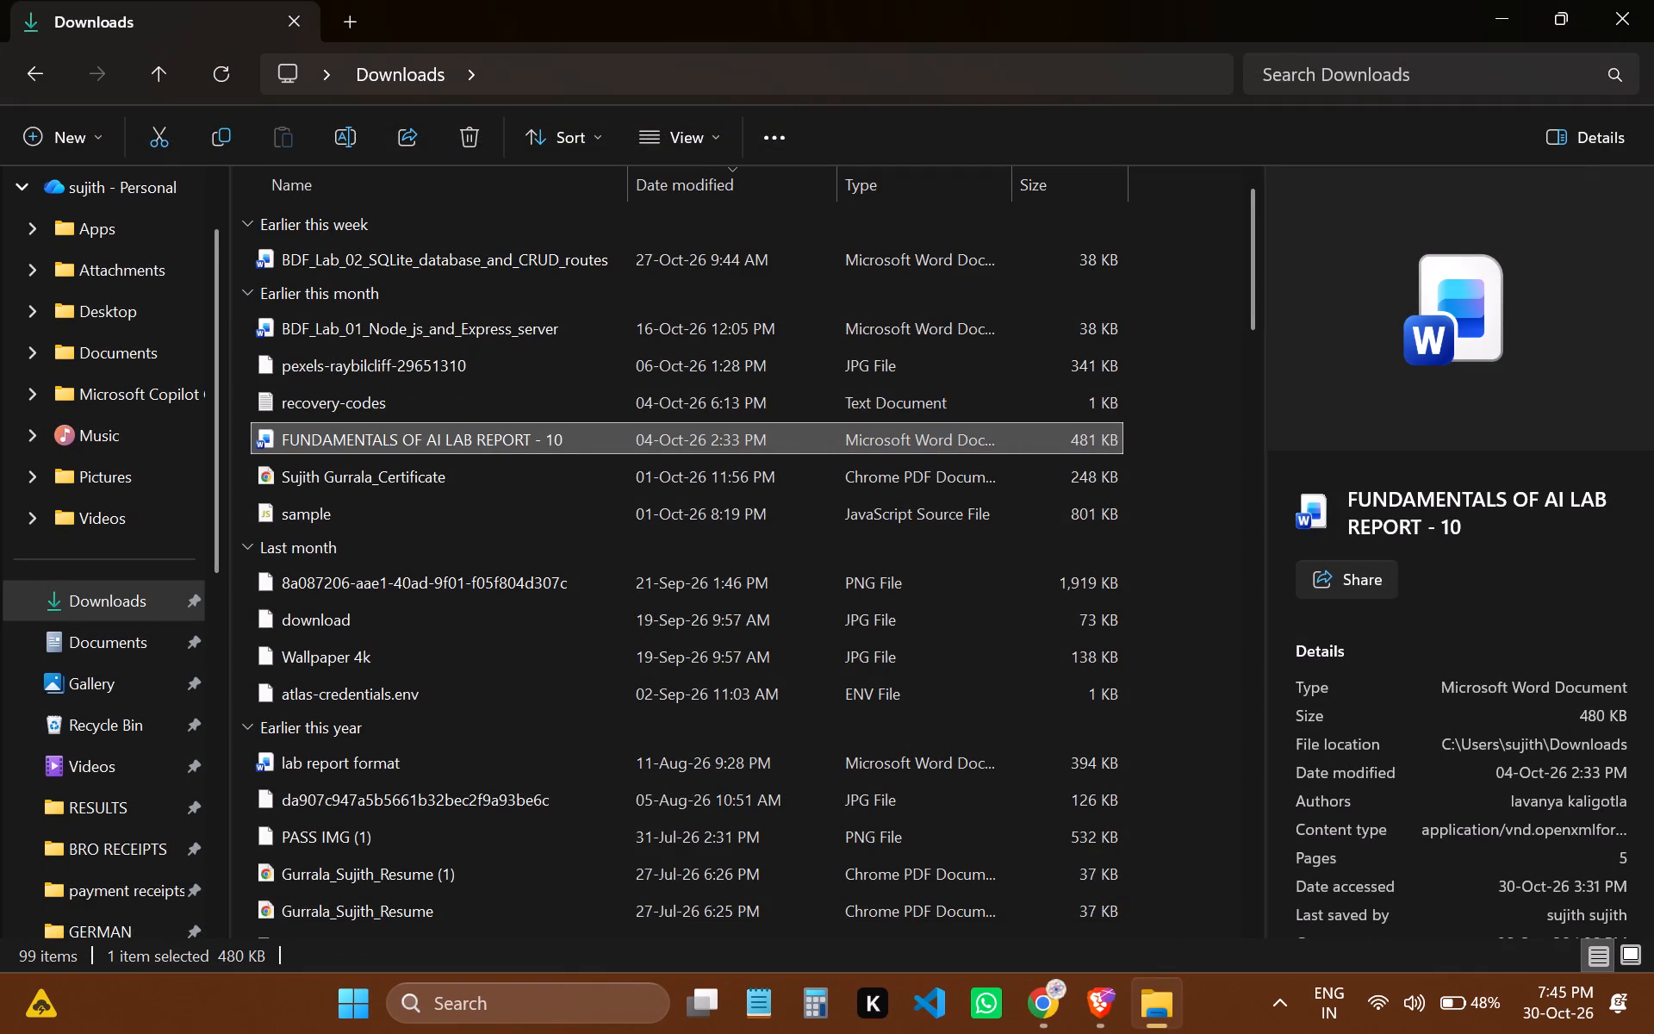
Copy FUNDAMENTALS OF AI LAB REPORT - 10 from Downloads into the NODE.JS folder.
key(ctrl+c)
scroll(94, 652, down, 1)
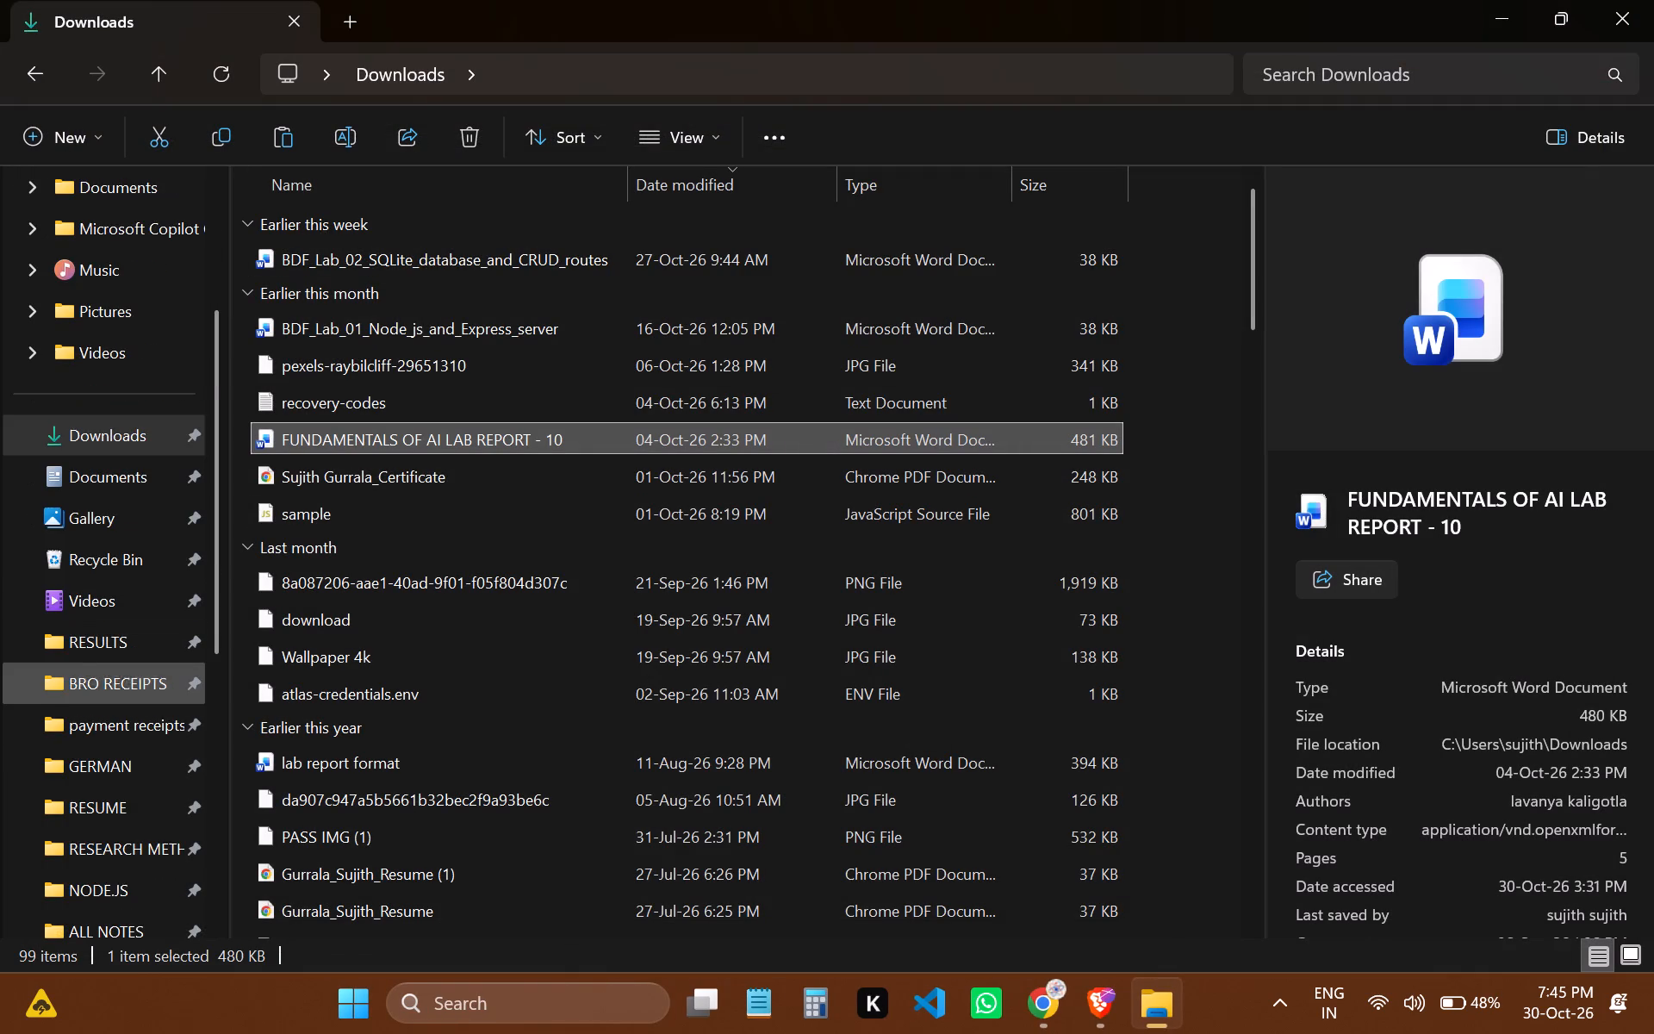
scroll(97, 718, down, 1)
click(104, 744)
click(622, 657)
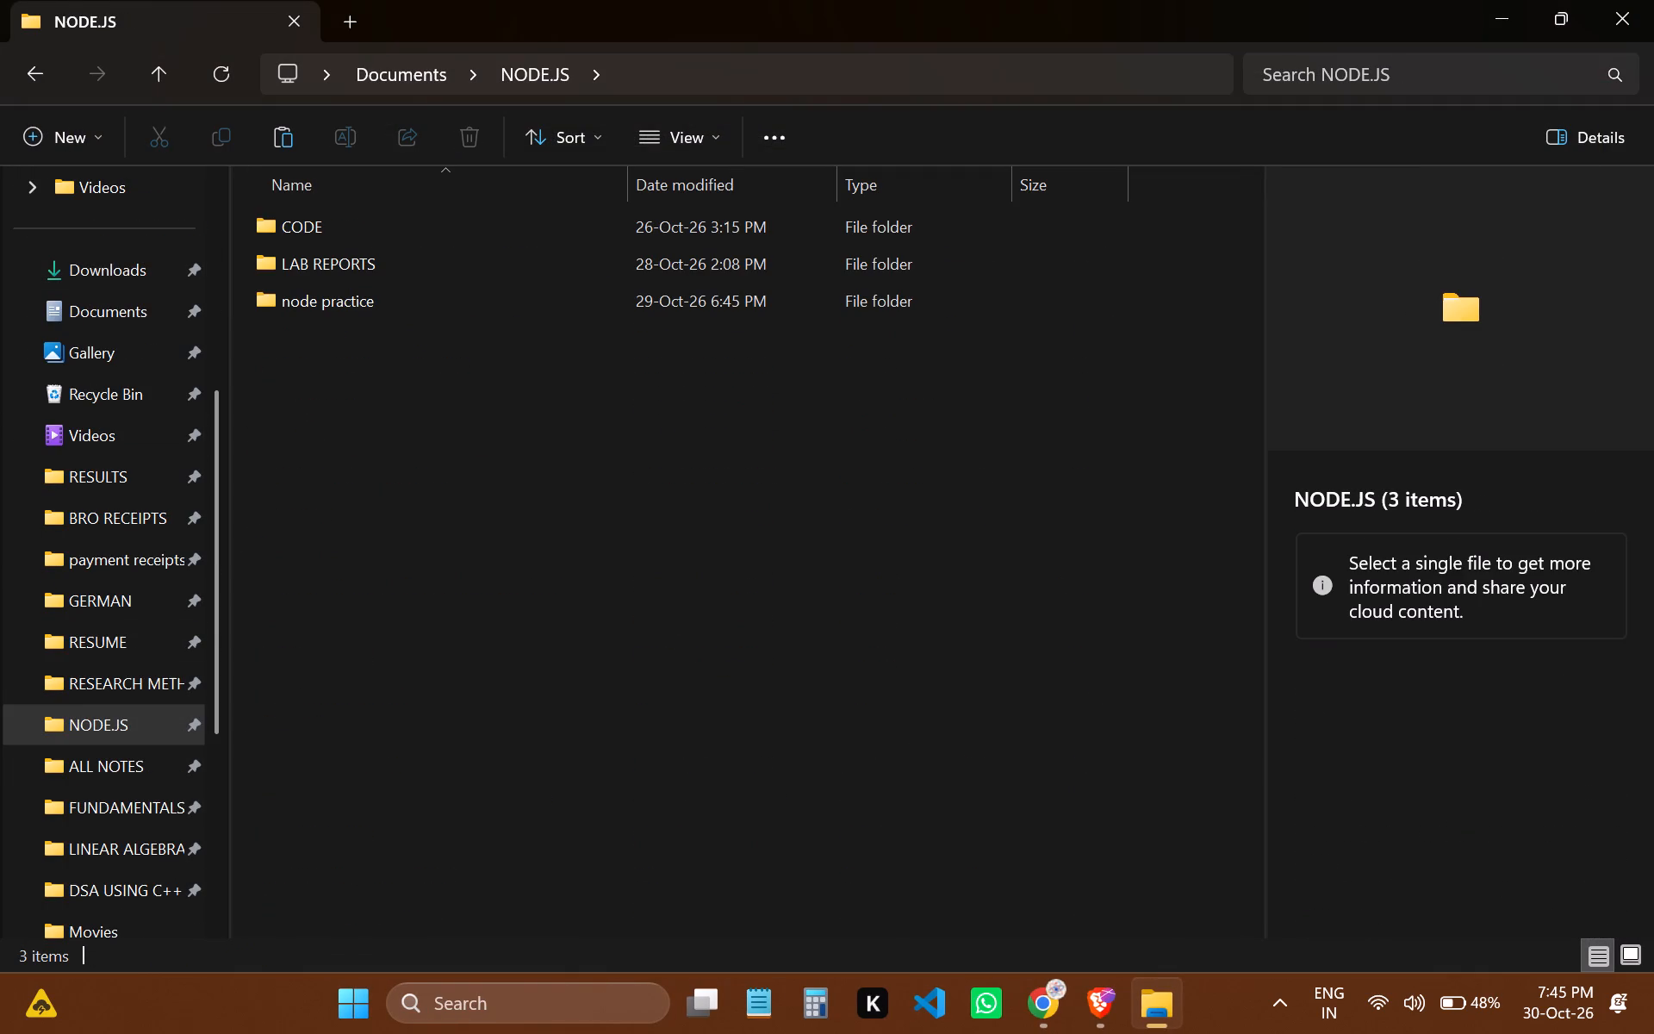
key(ctrl+v)
Rename the copied report in the NODE.JS folder as LAB REPORT - 1.
click(497, 345)
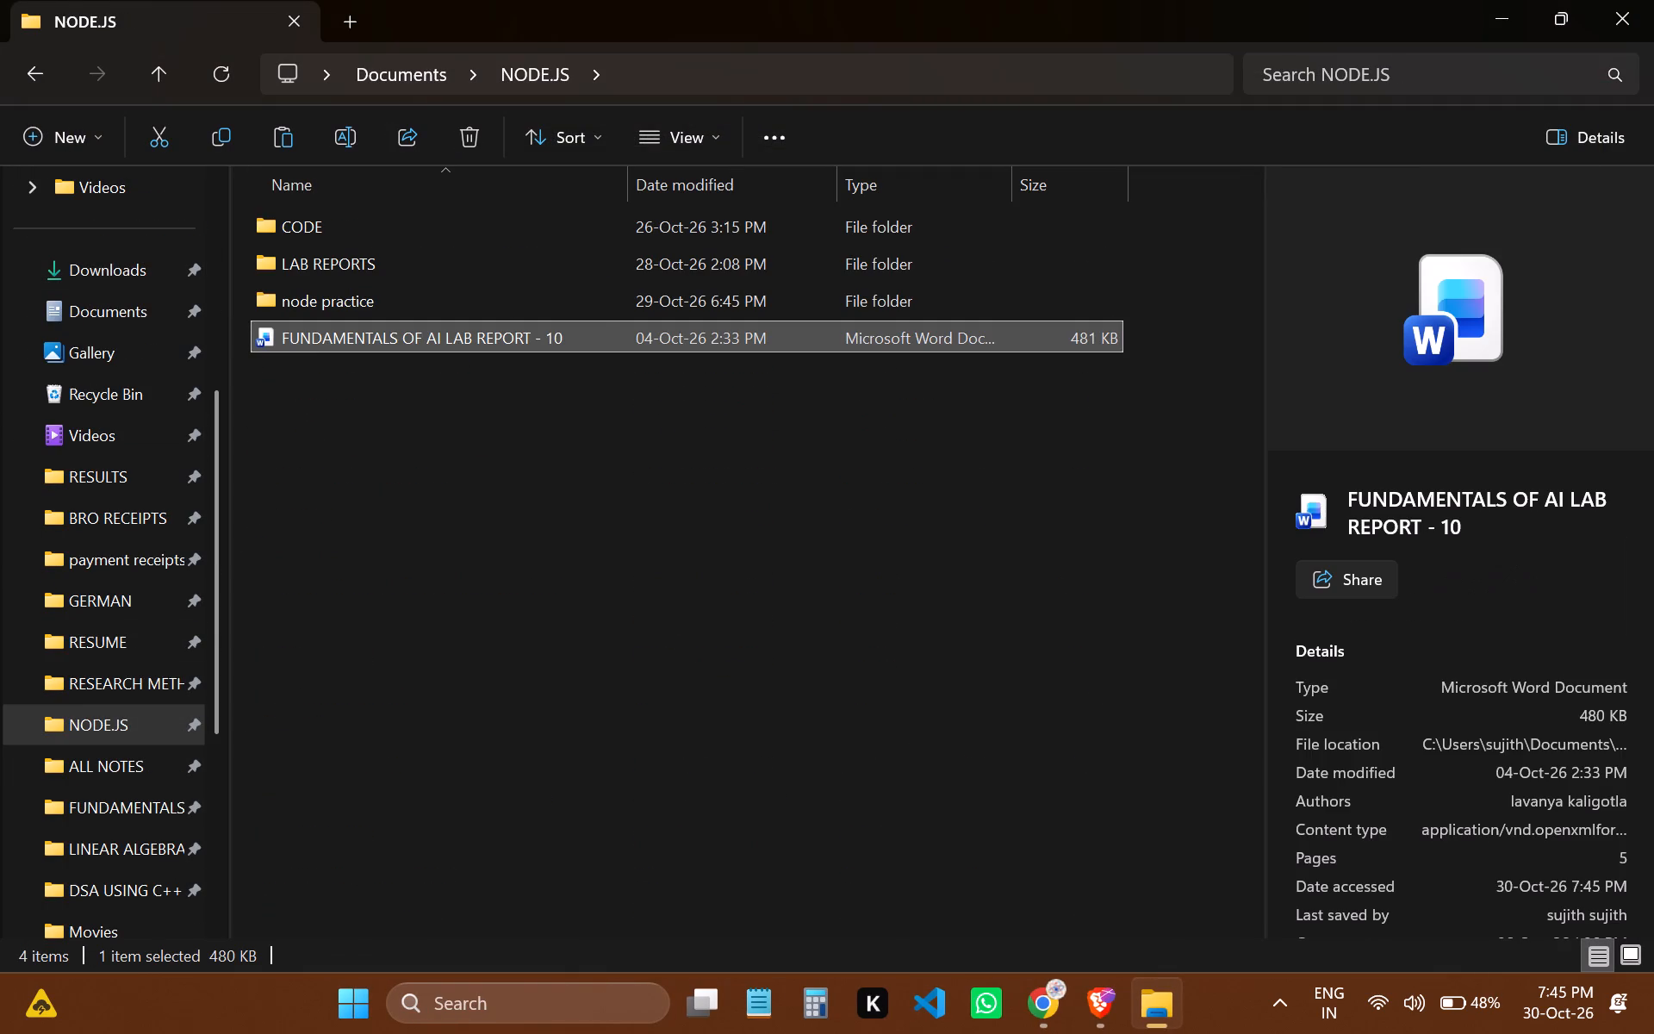
text(lab report)
key(space)
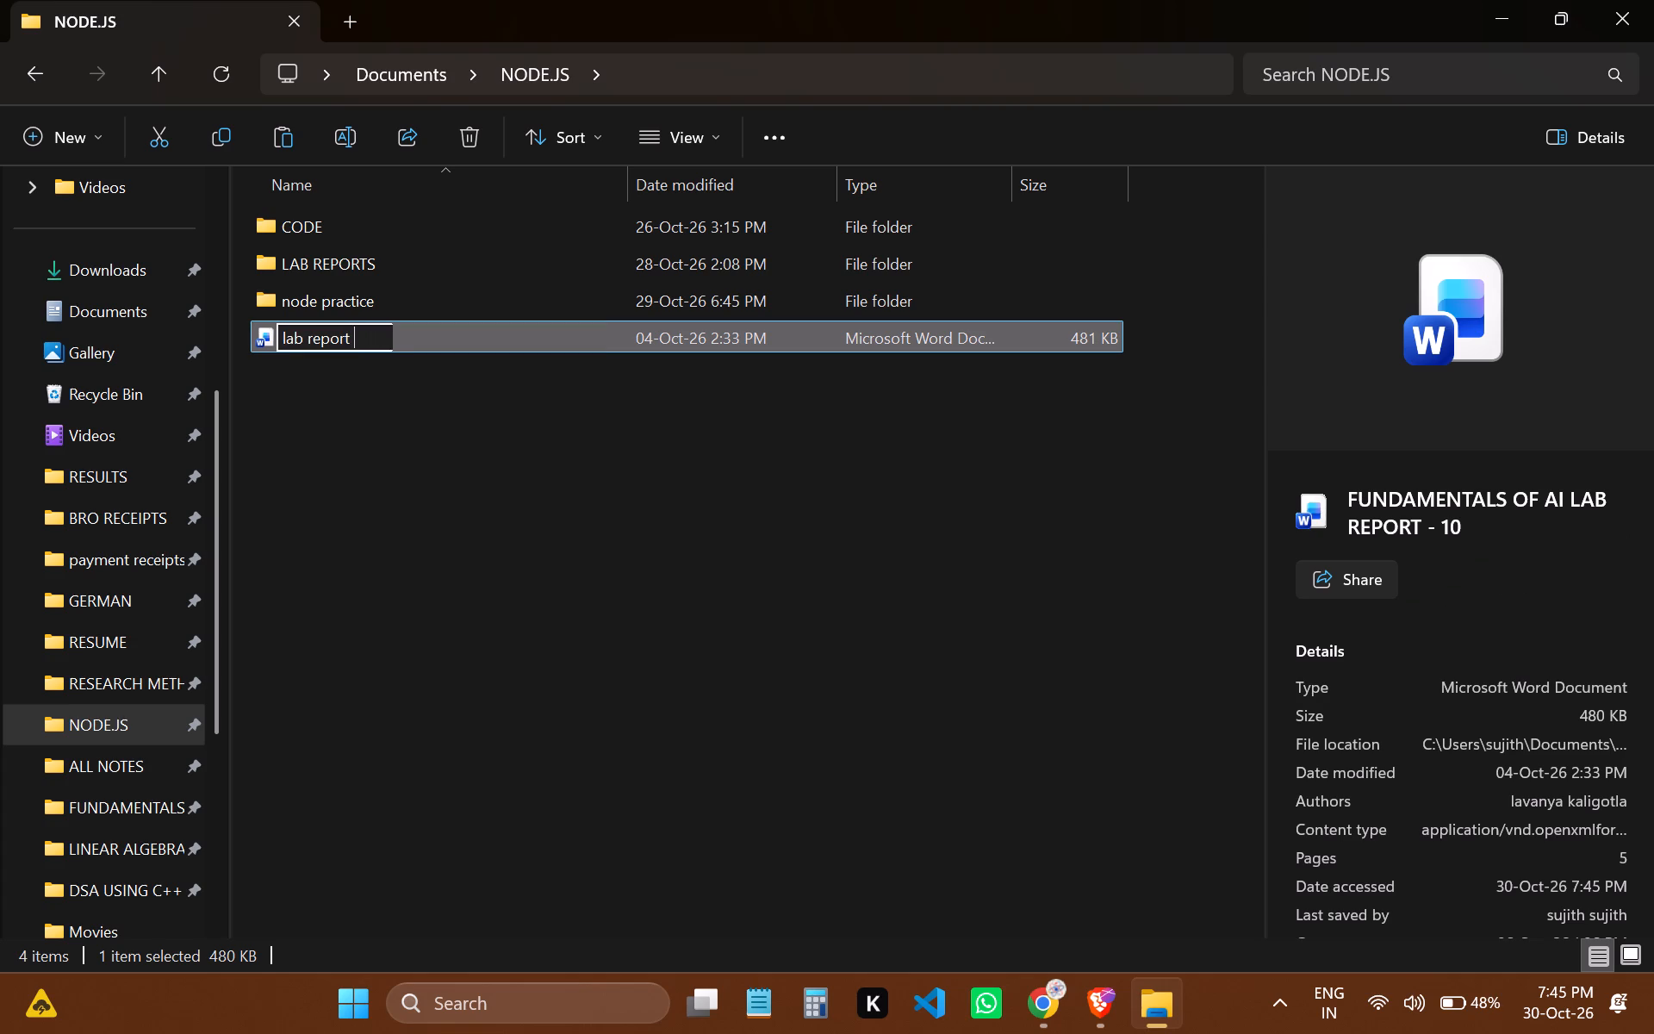
key(ctrl+BackSpace)
key(ctrl+BackSpace)
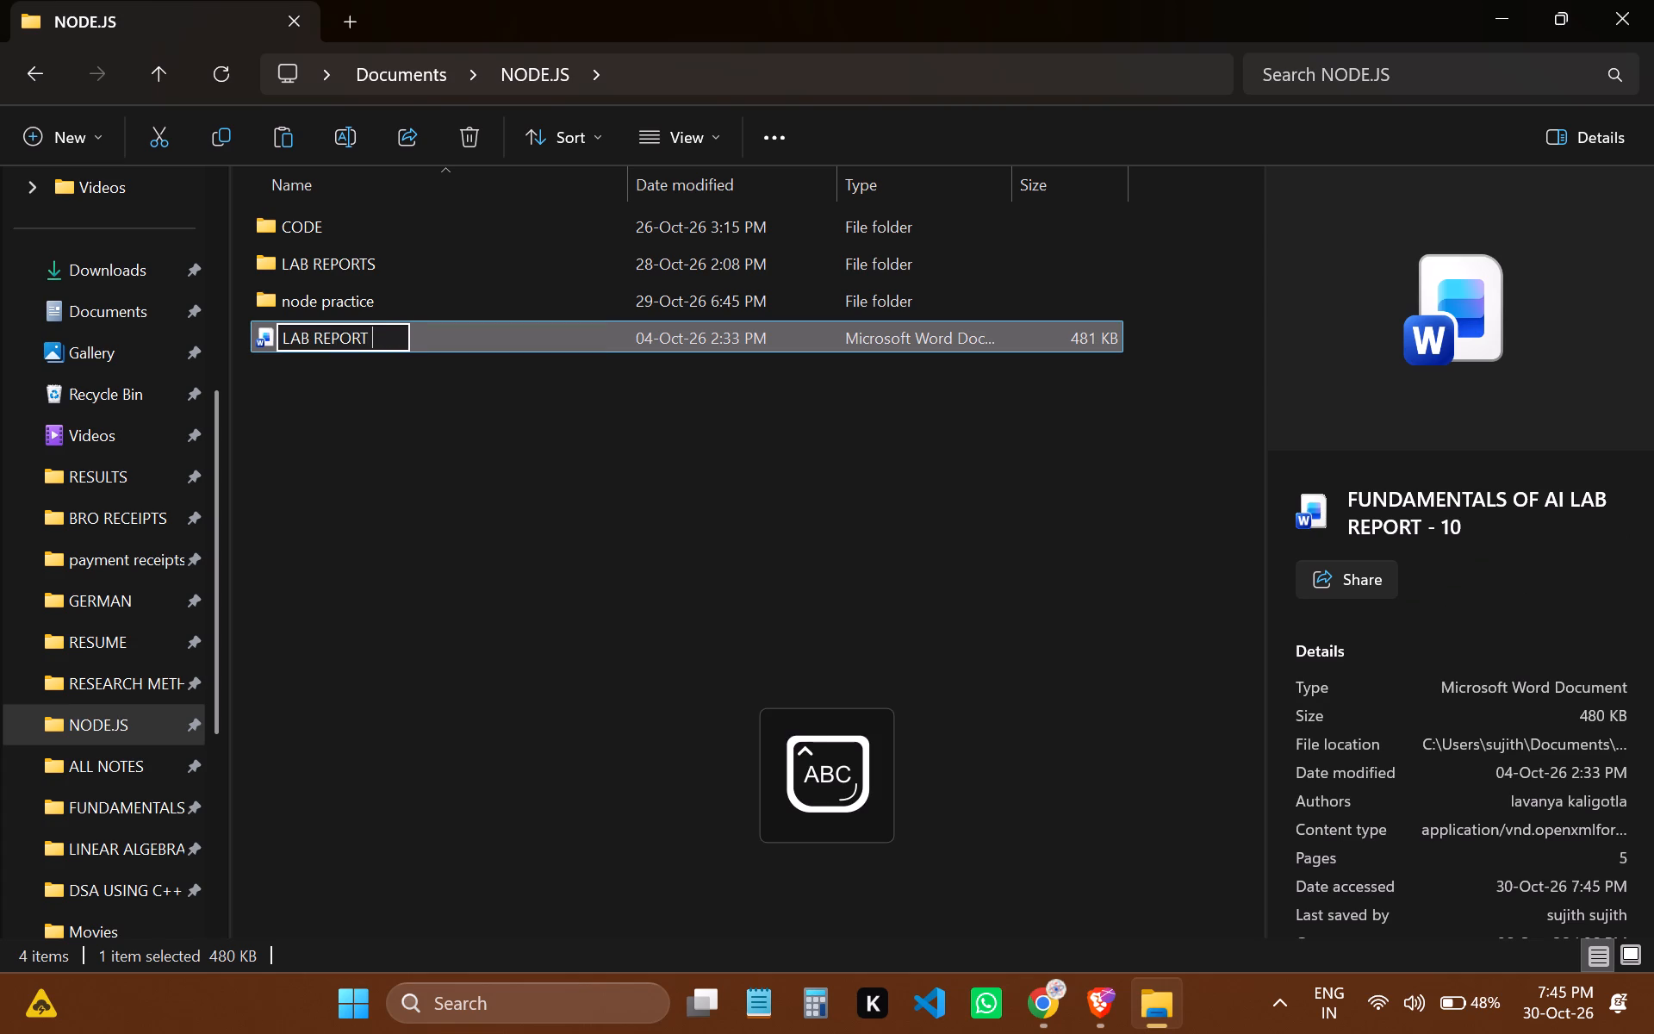
text(- 1)
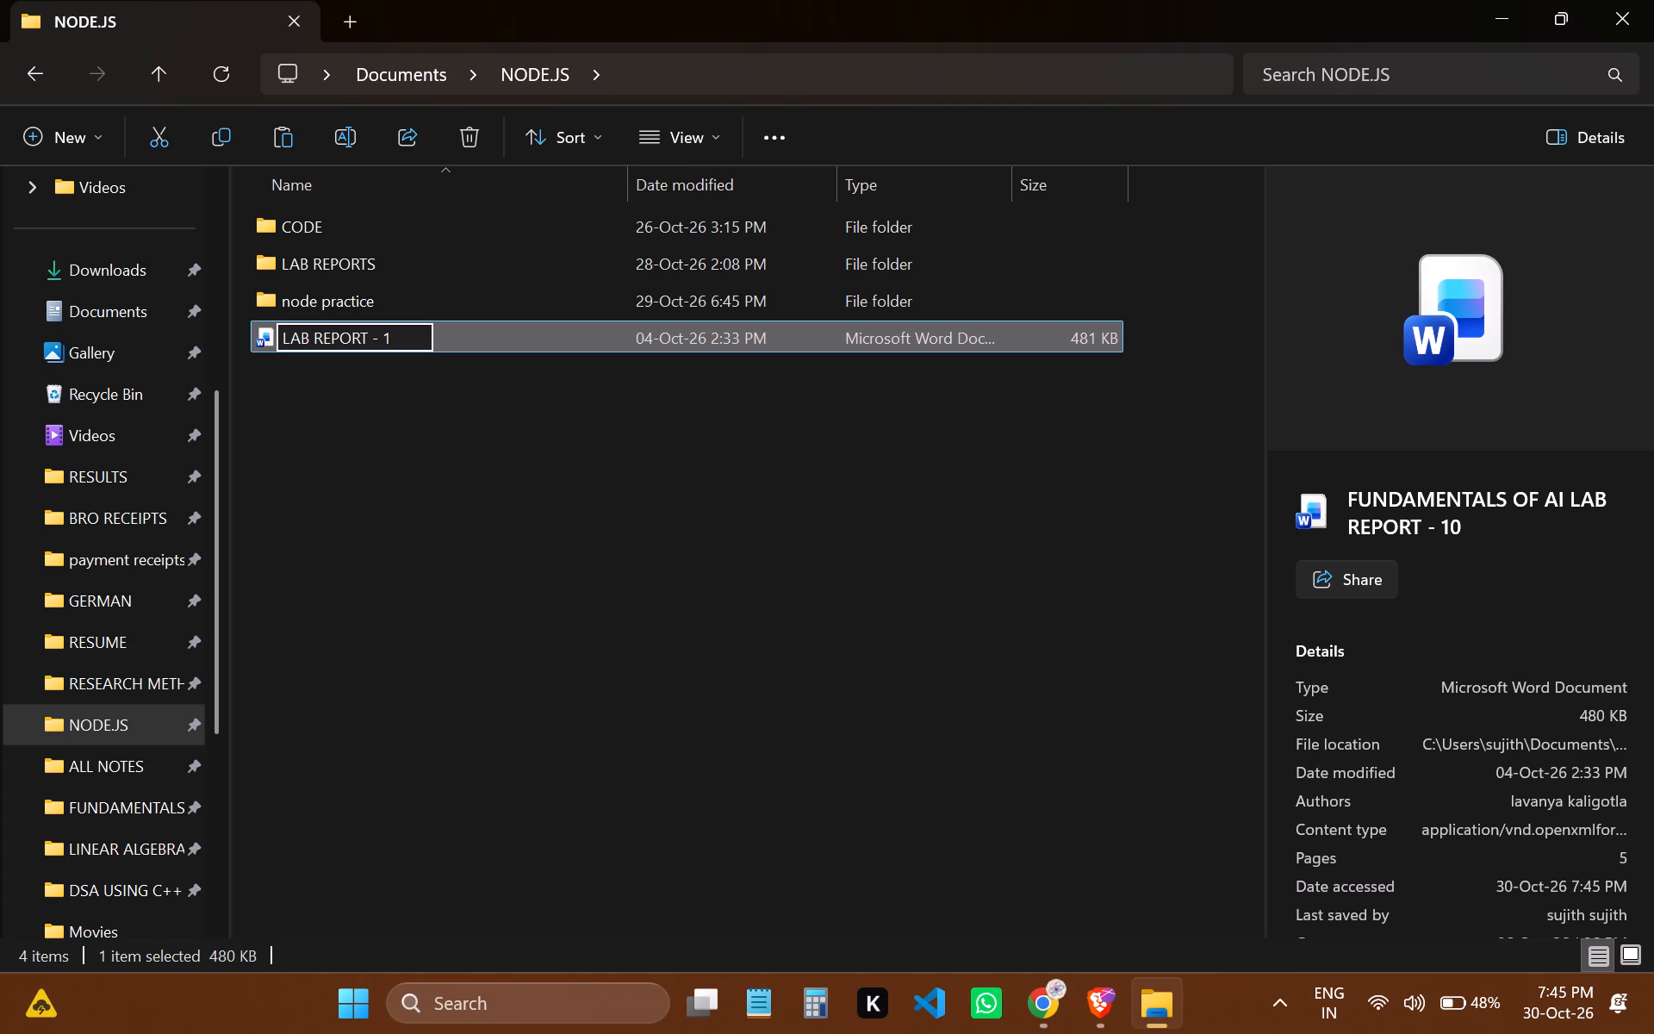
key(Return)
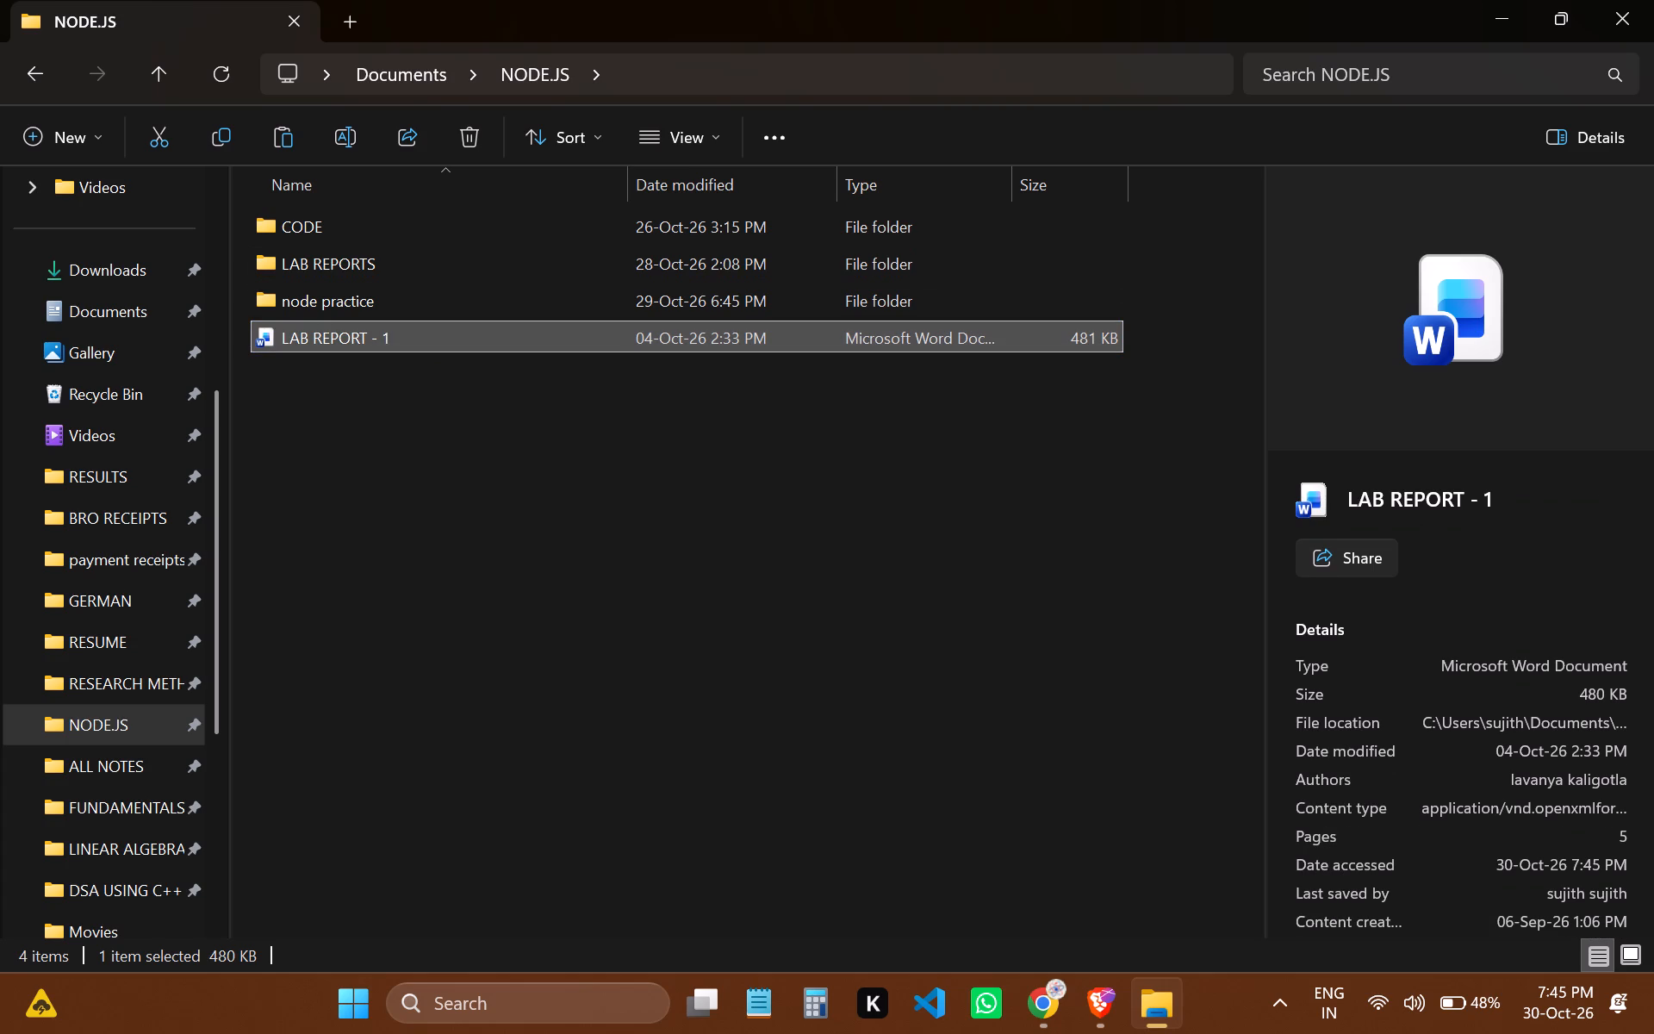
Open LAB REPORT - 1 in Word and delete all content from the Module 10 heading to the end of the document.
double_click(463, 330)
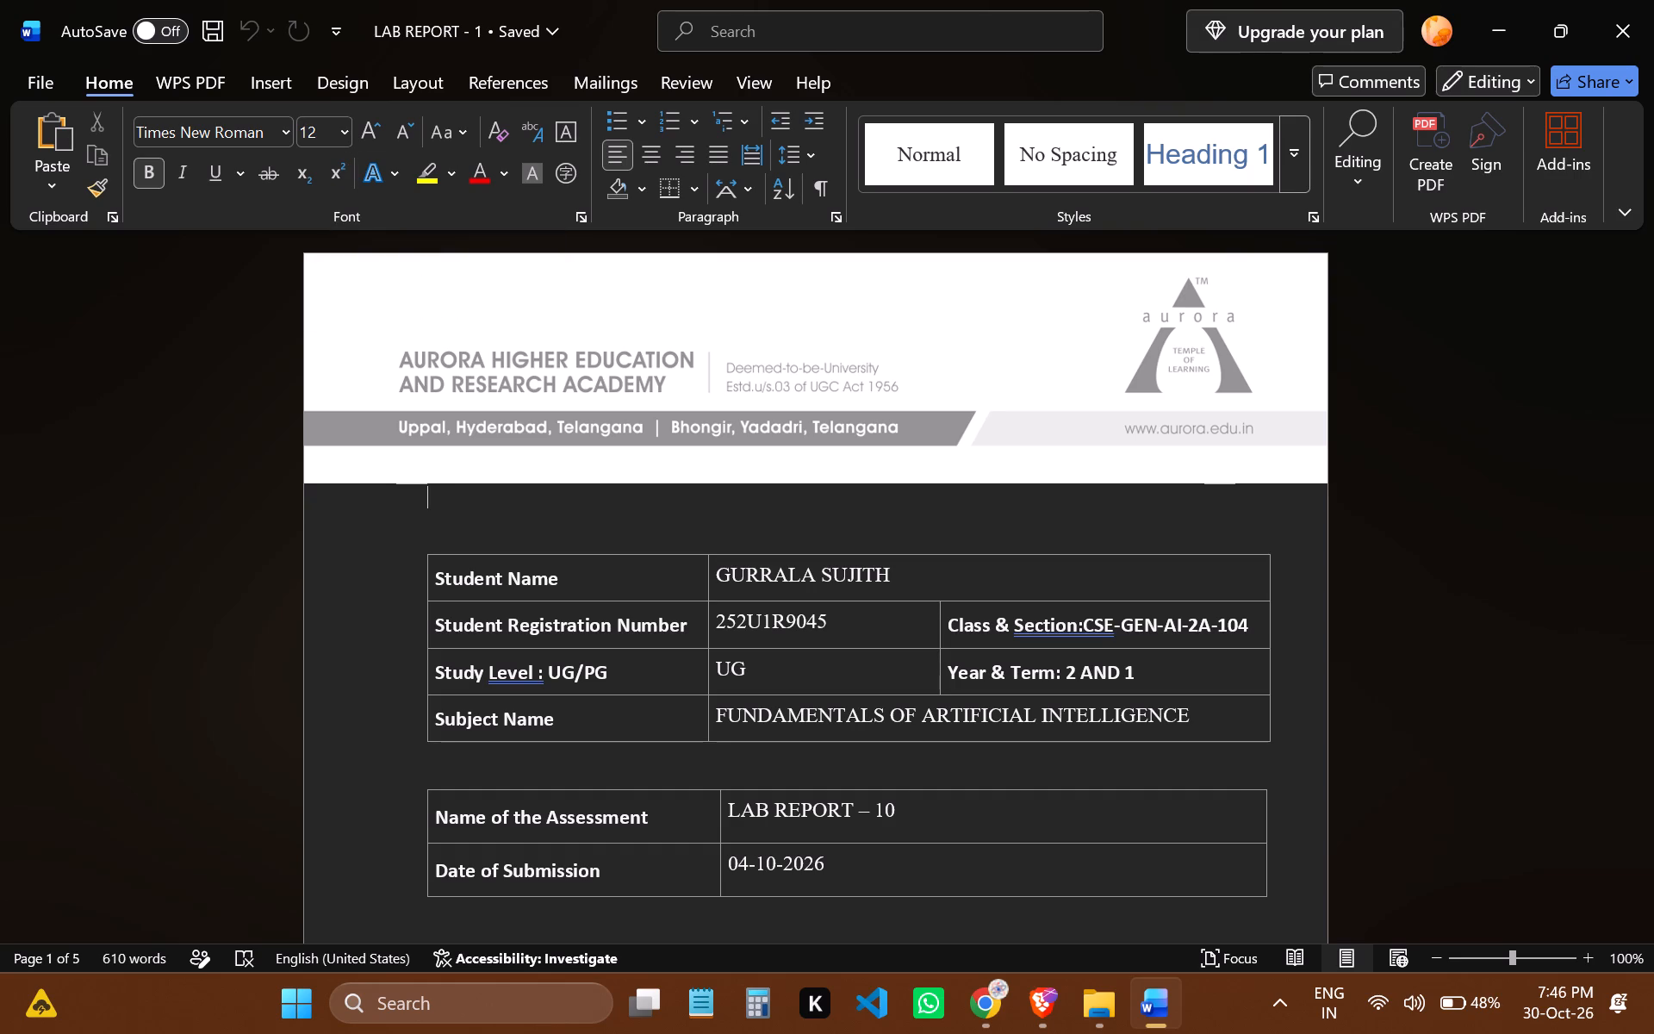
scroll(588, 414, down, 6)
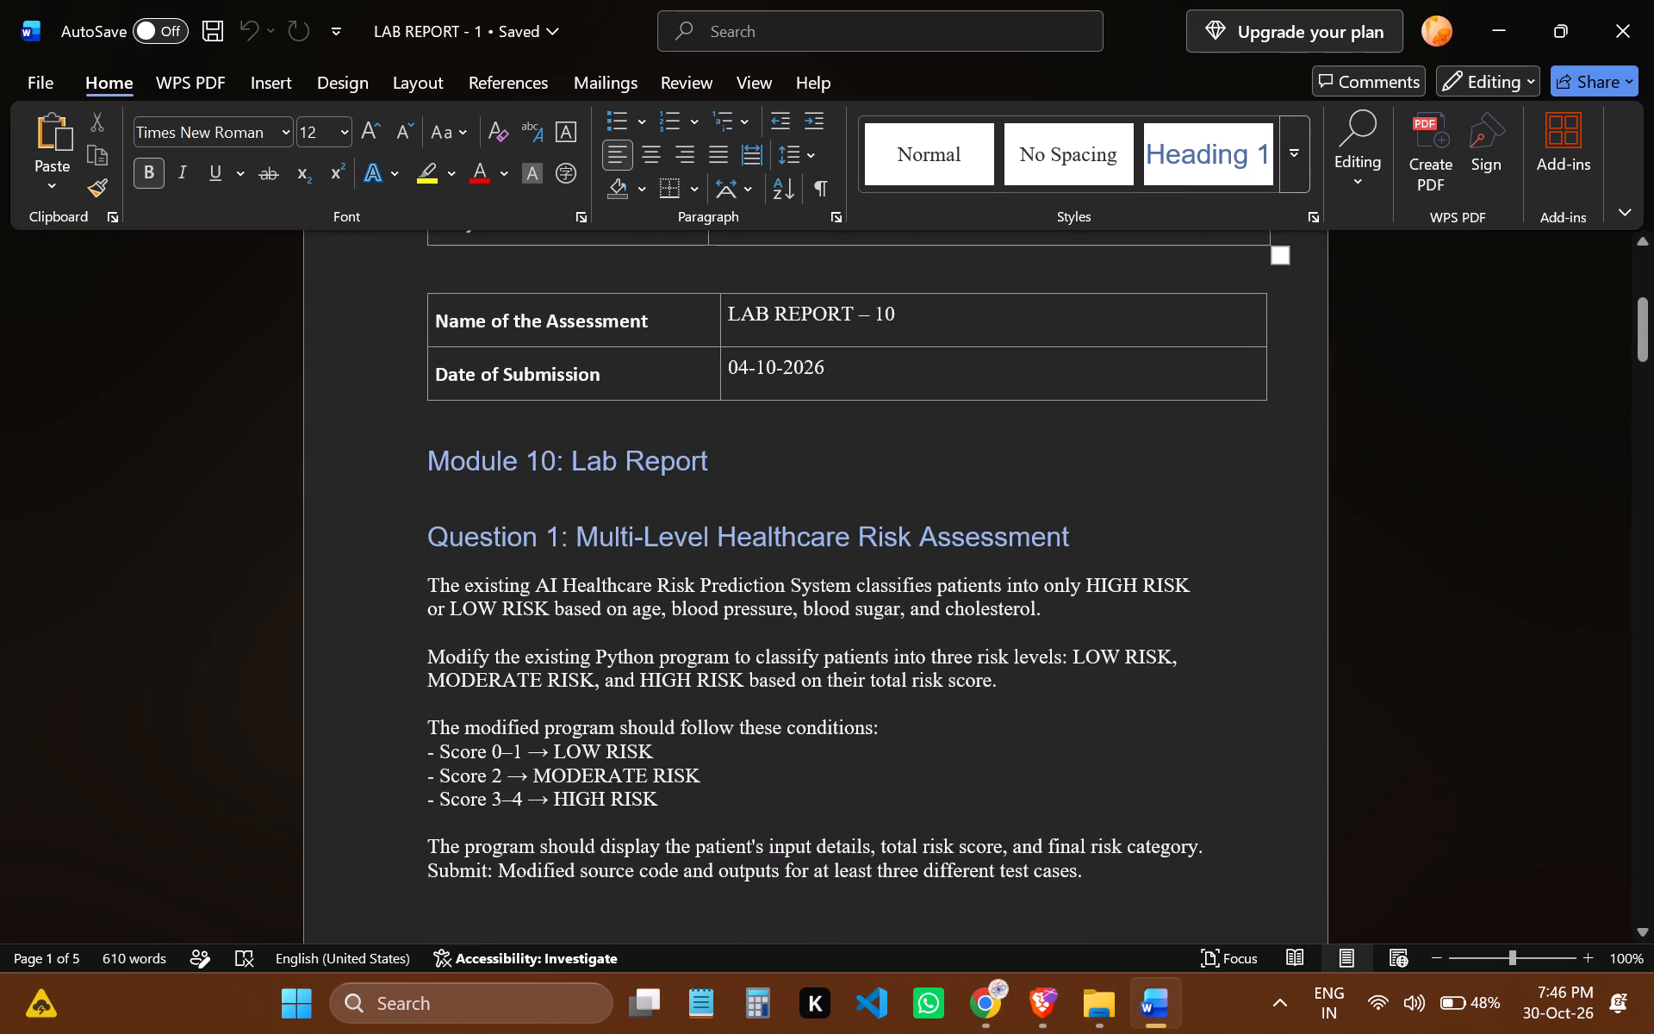
drag(403, 451, 1015, 1033)
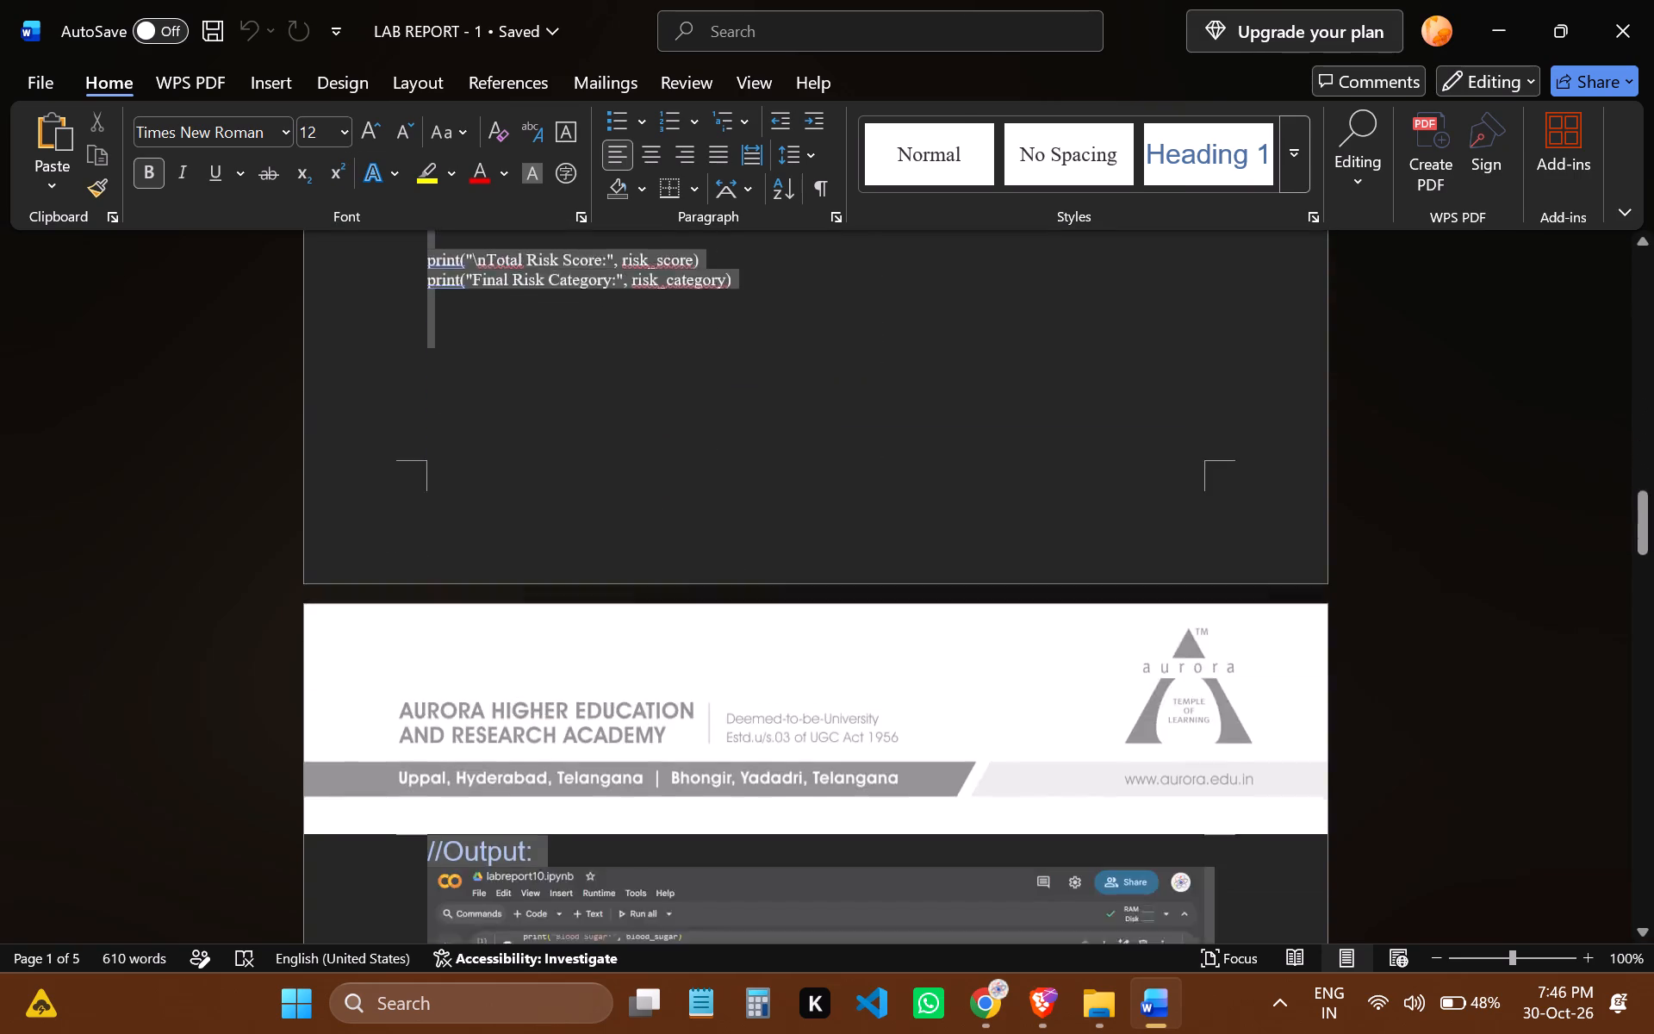
drag(1015, 1033, 1203, 1033)
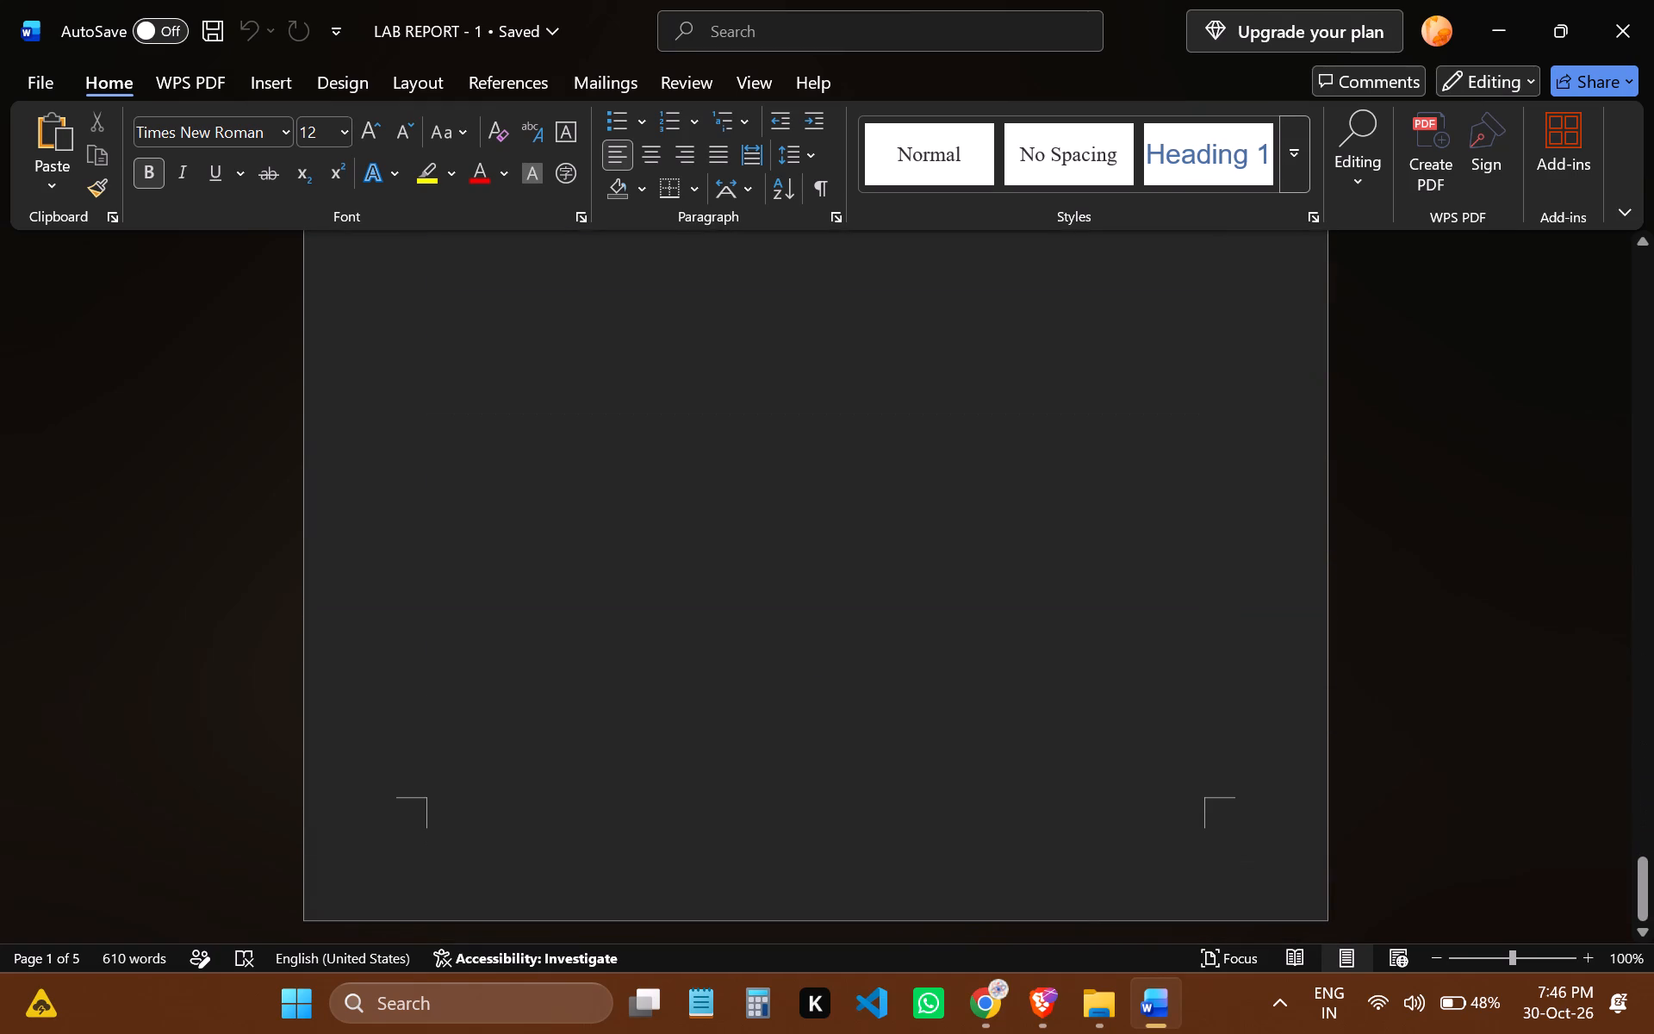
drag(1203, 1033, 1201, 1031)
key(BackSpace)
Set the Date of Submission in the assessment table to 30-10-2026.
scroll(979, 717, up, 1)
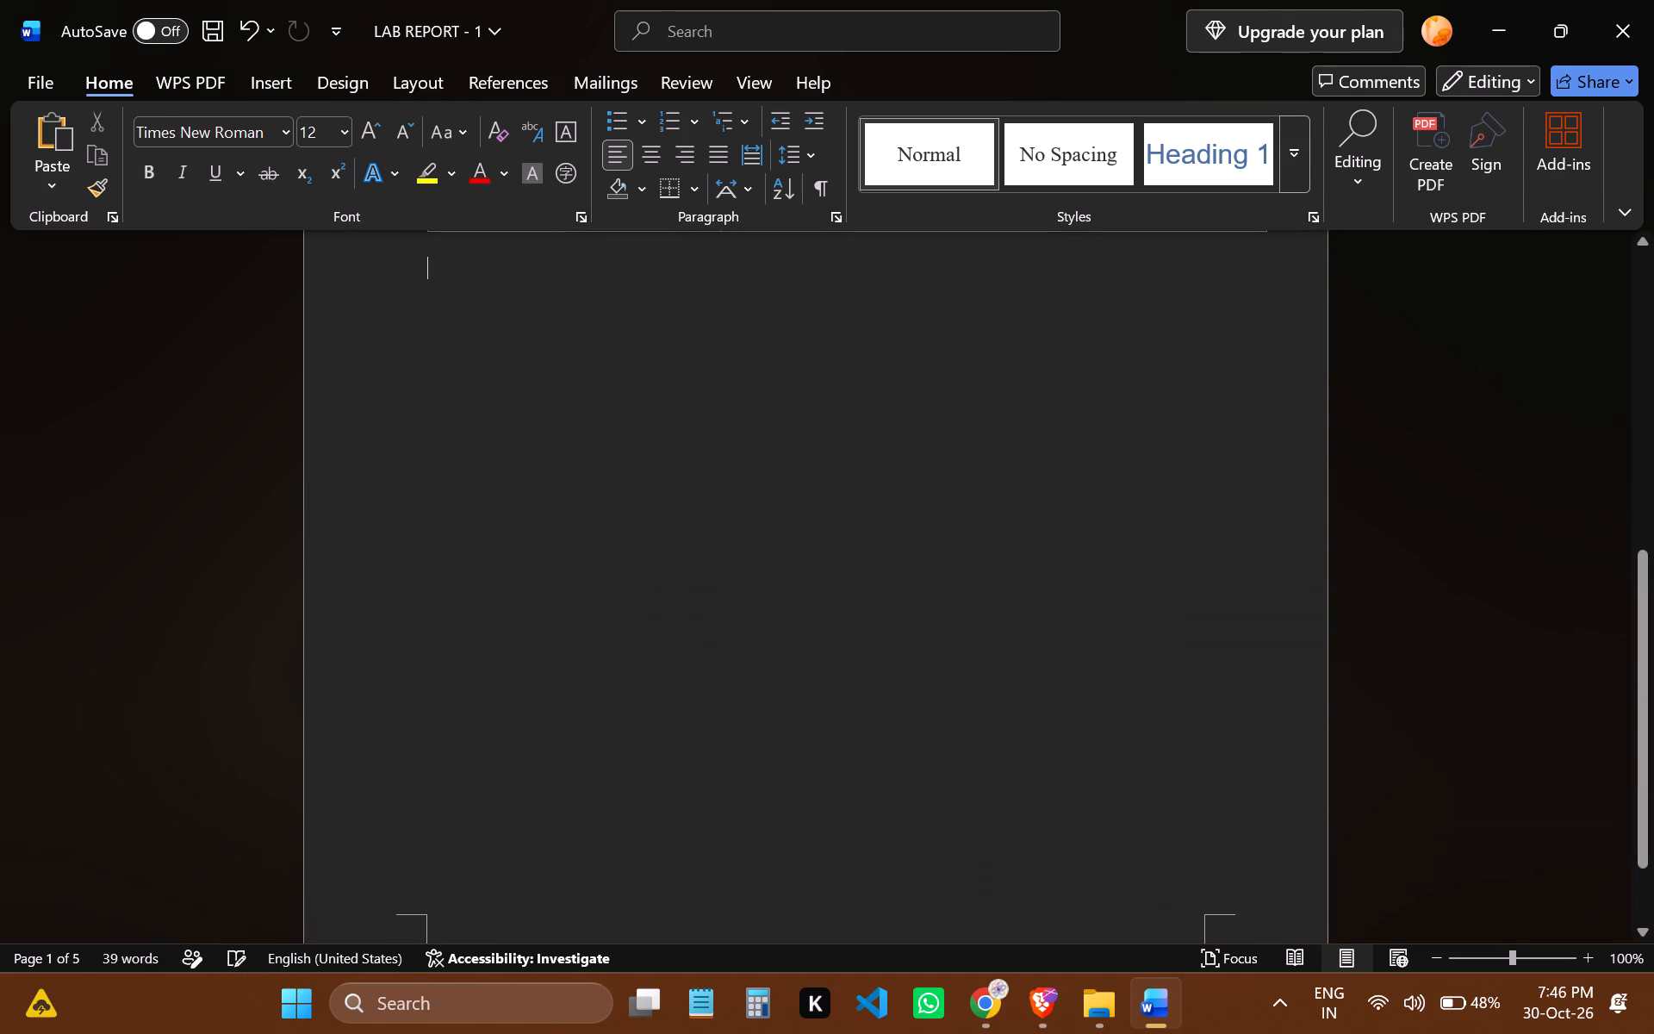
scroll(974, 713, up, 5)
click(849, 686)
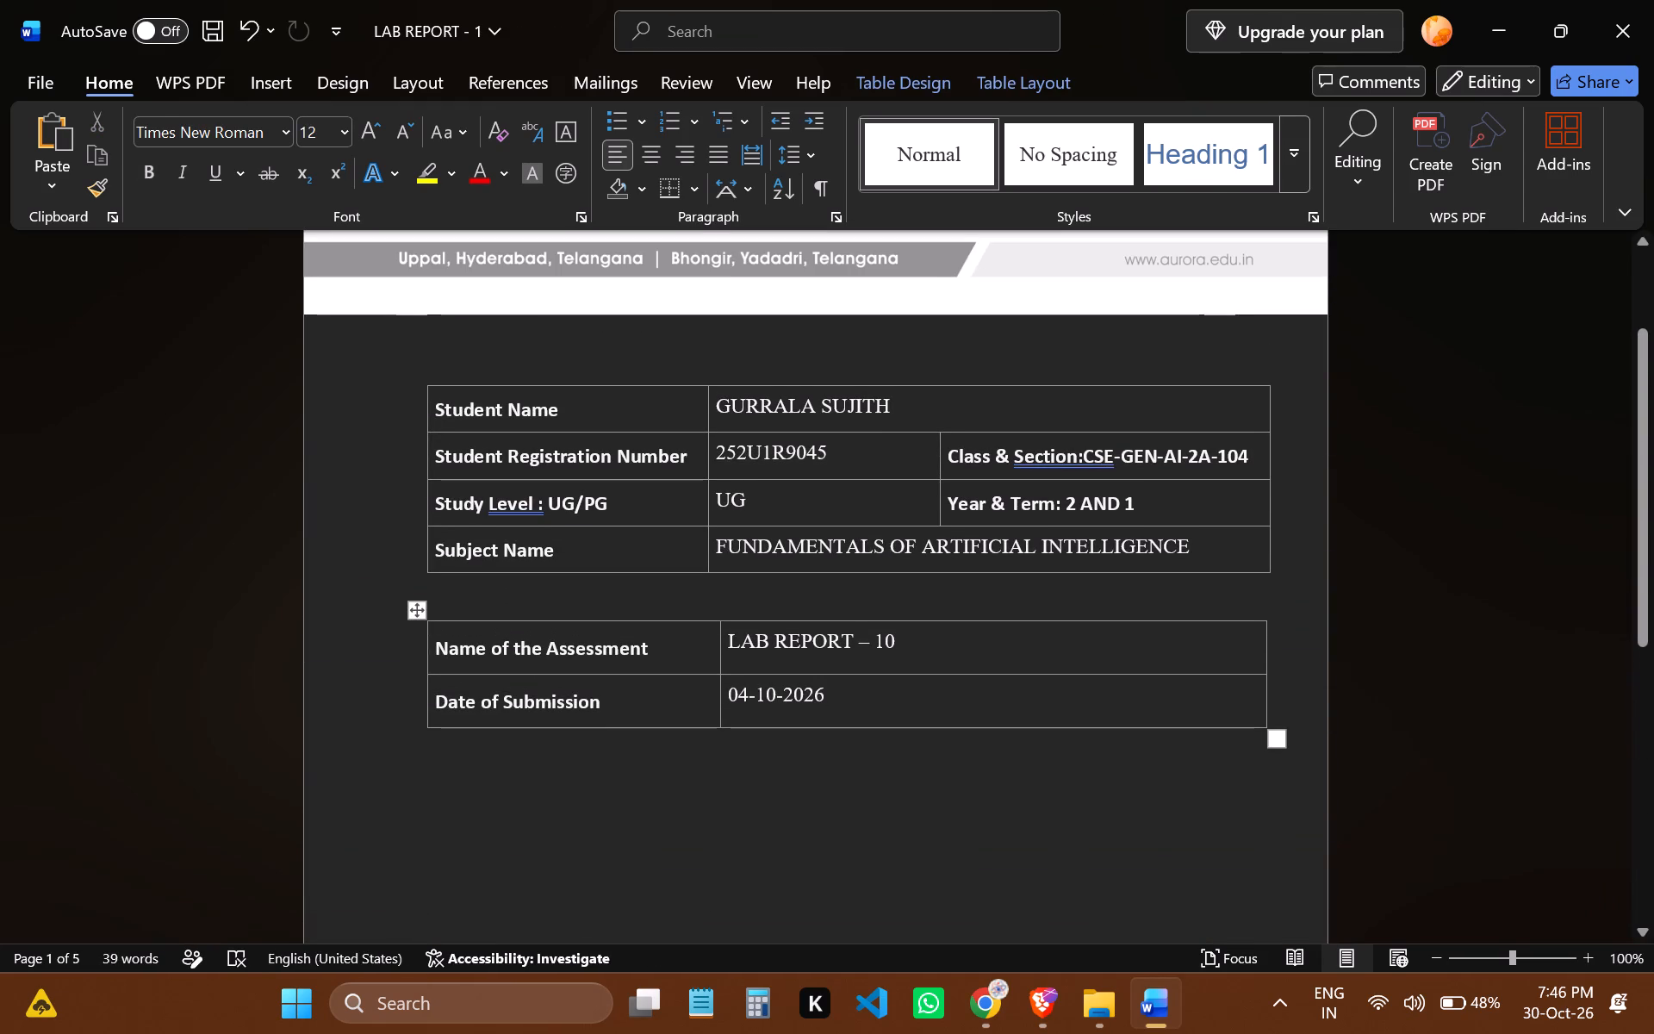
click(750, 694)
key(BackSpace)
key(BackSpace)
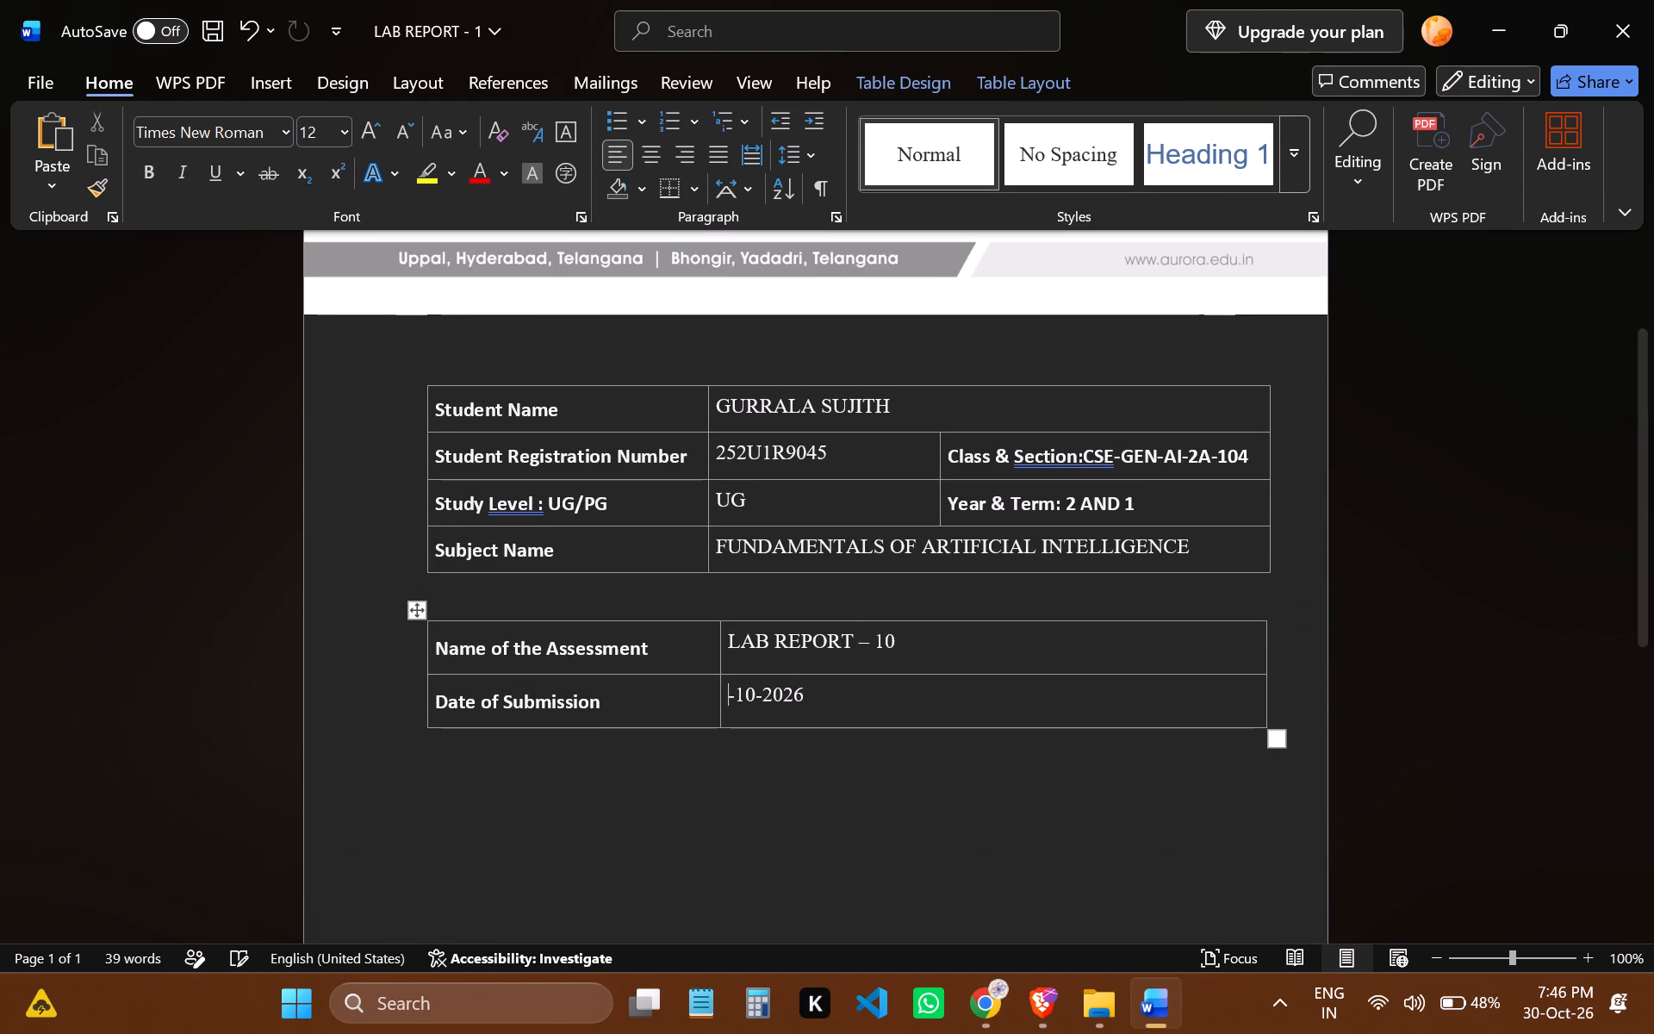
text(30)
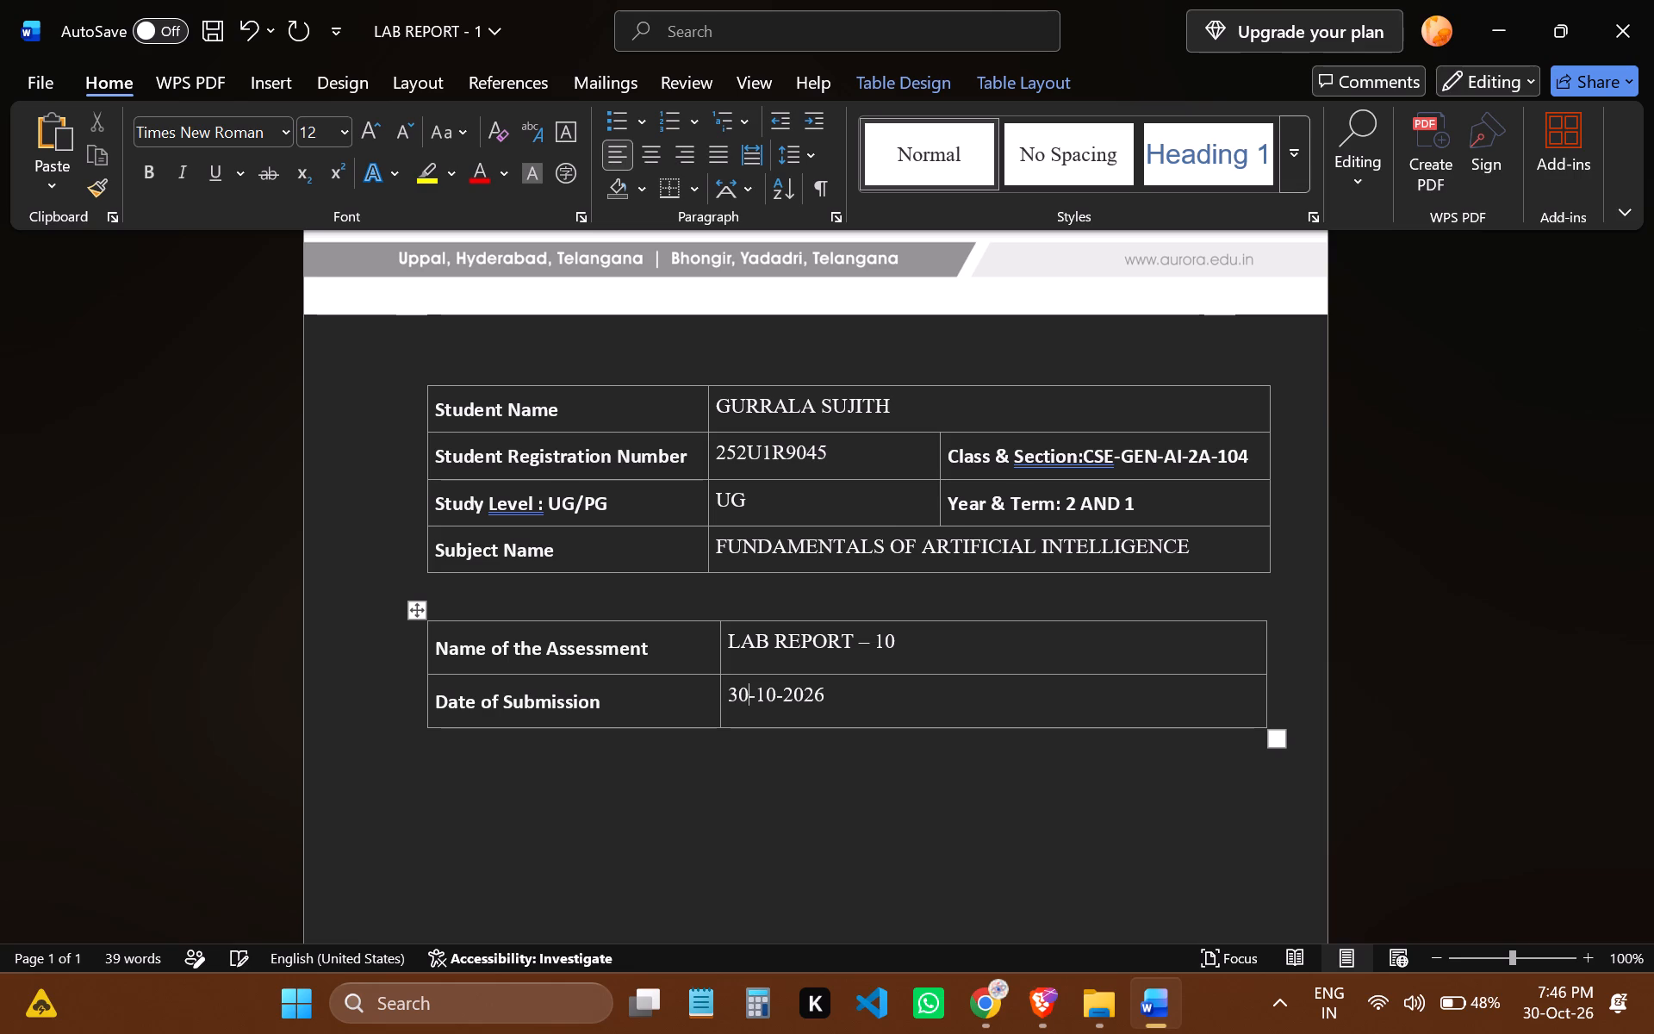
key(Right)
key(Right)
key(BackSpace)
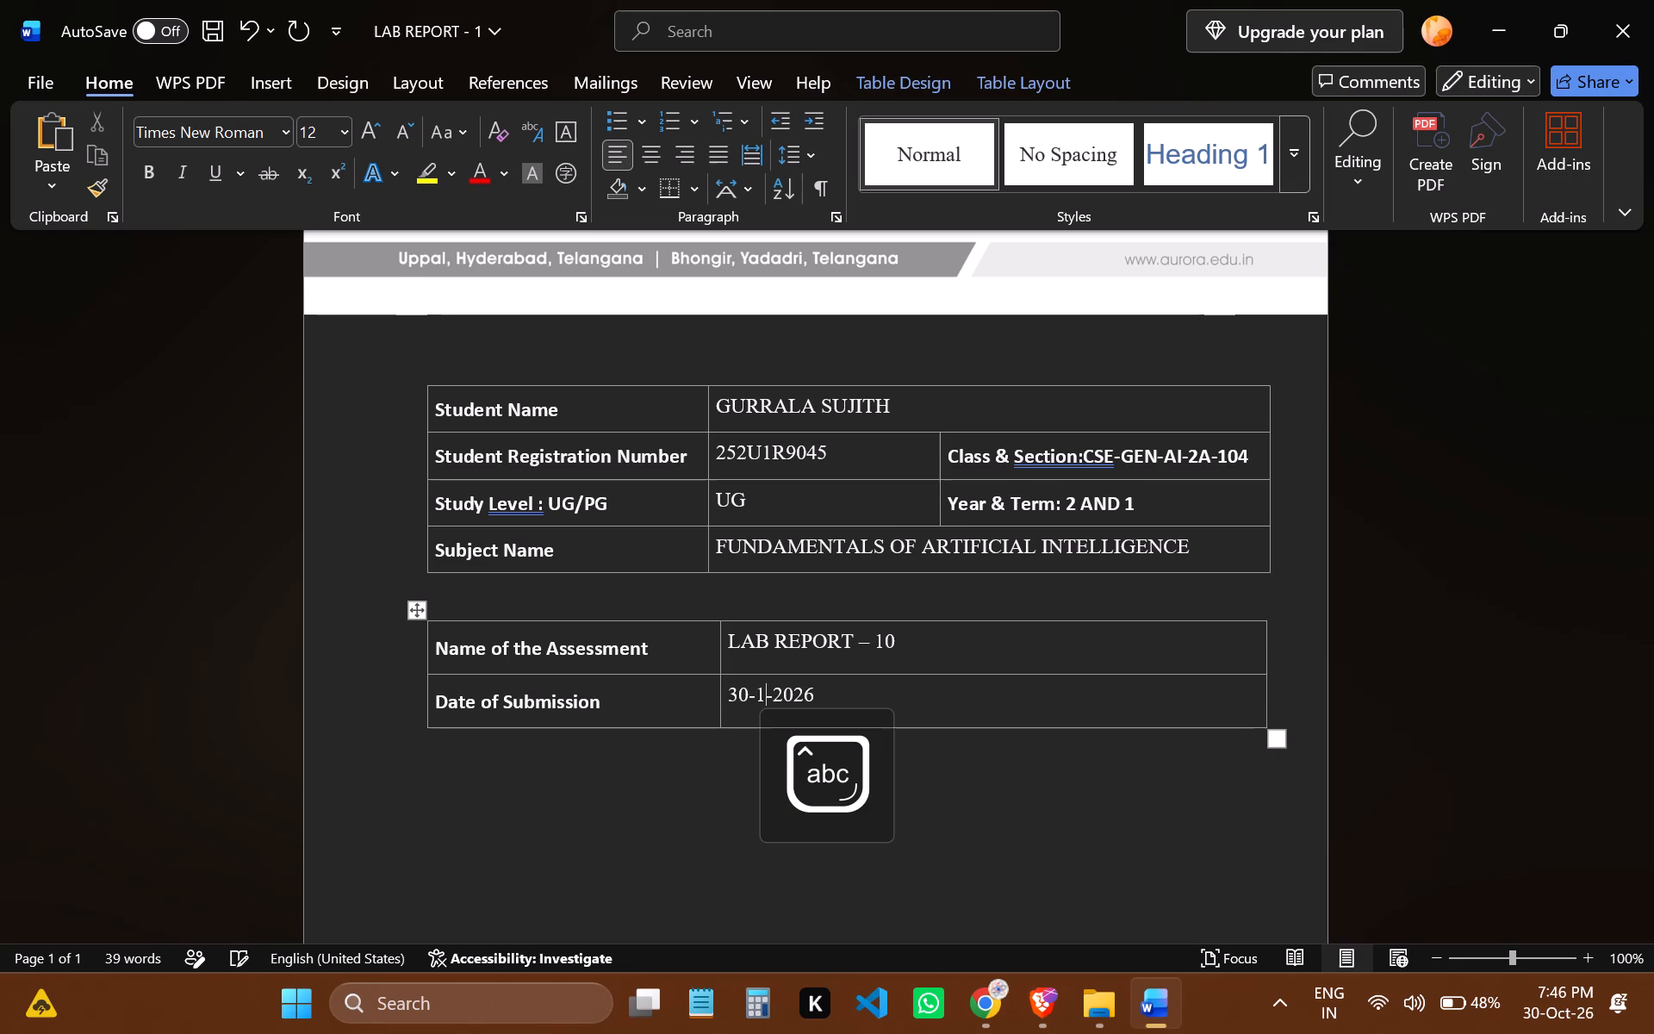
key(0)
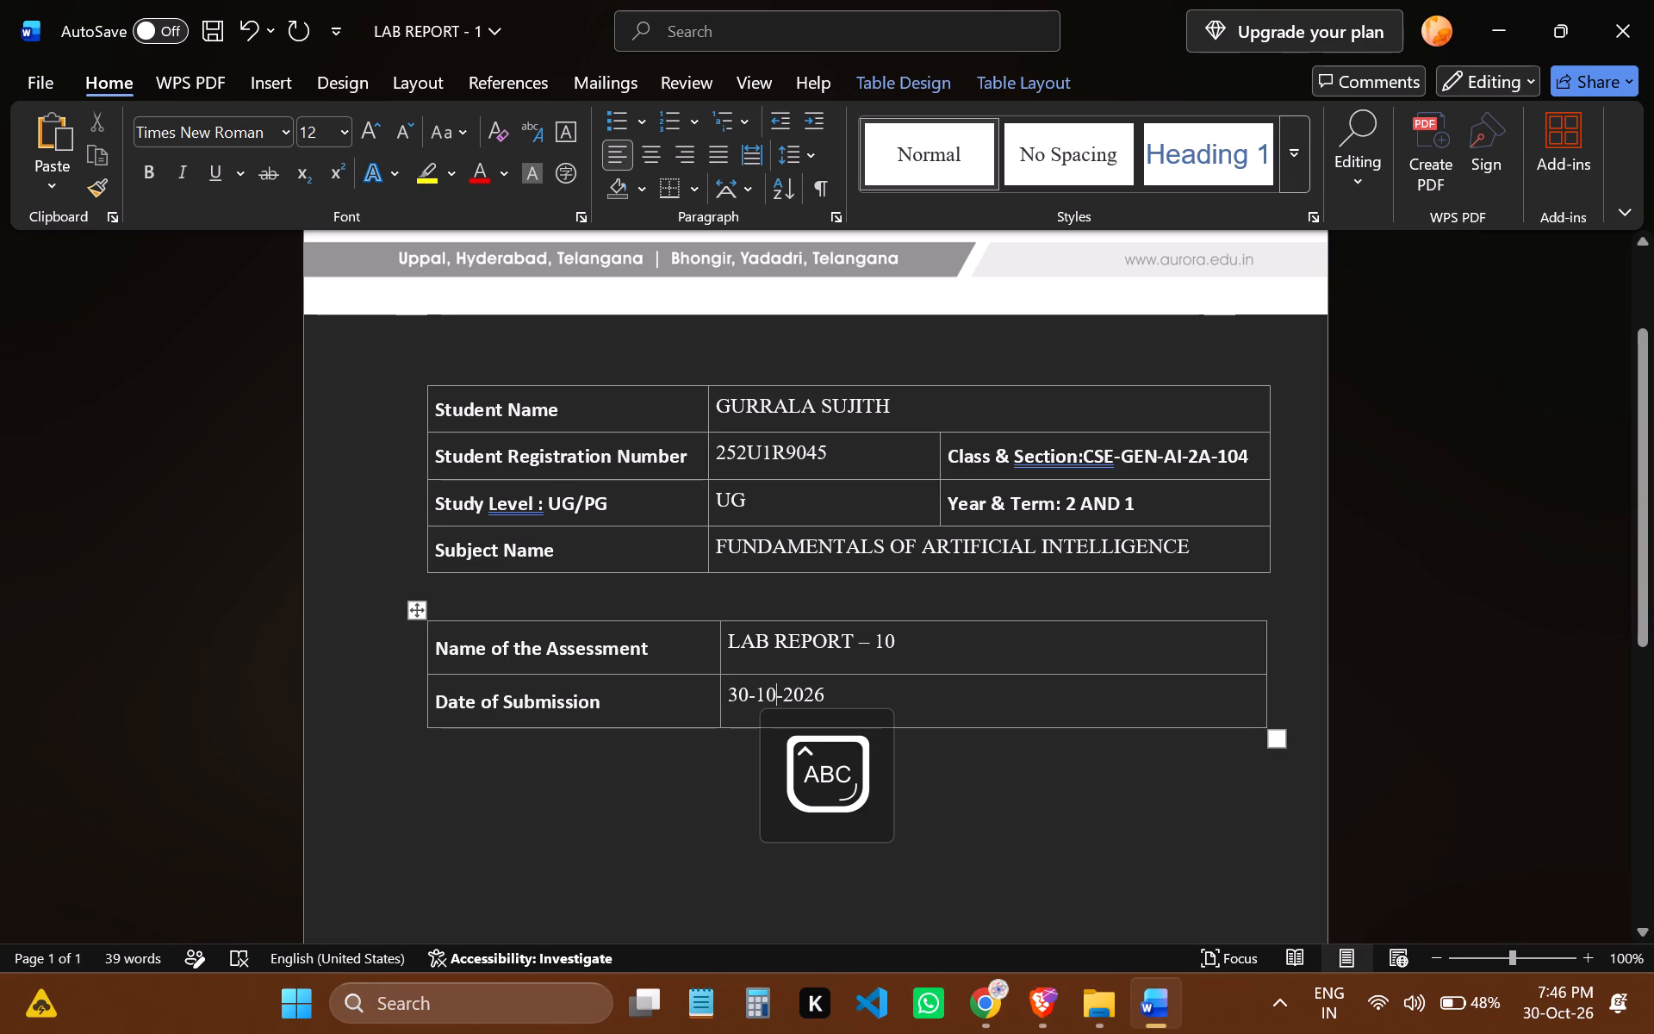
Set the Name of the Assessment to LAB REPORT – 1 and save the document.
click(953, 651)
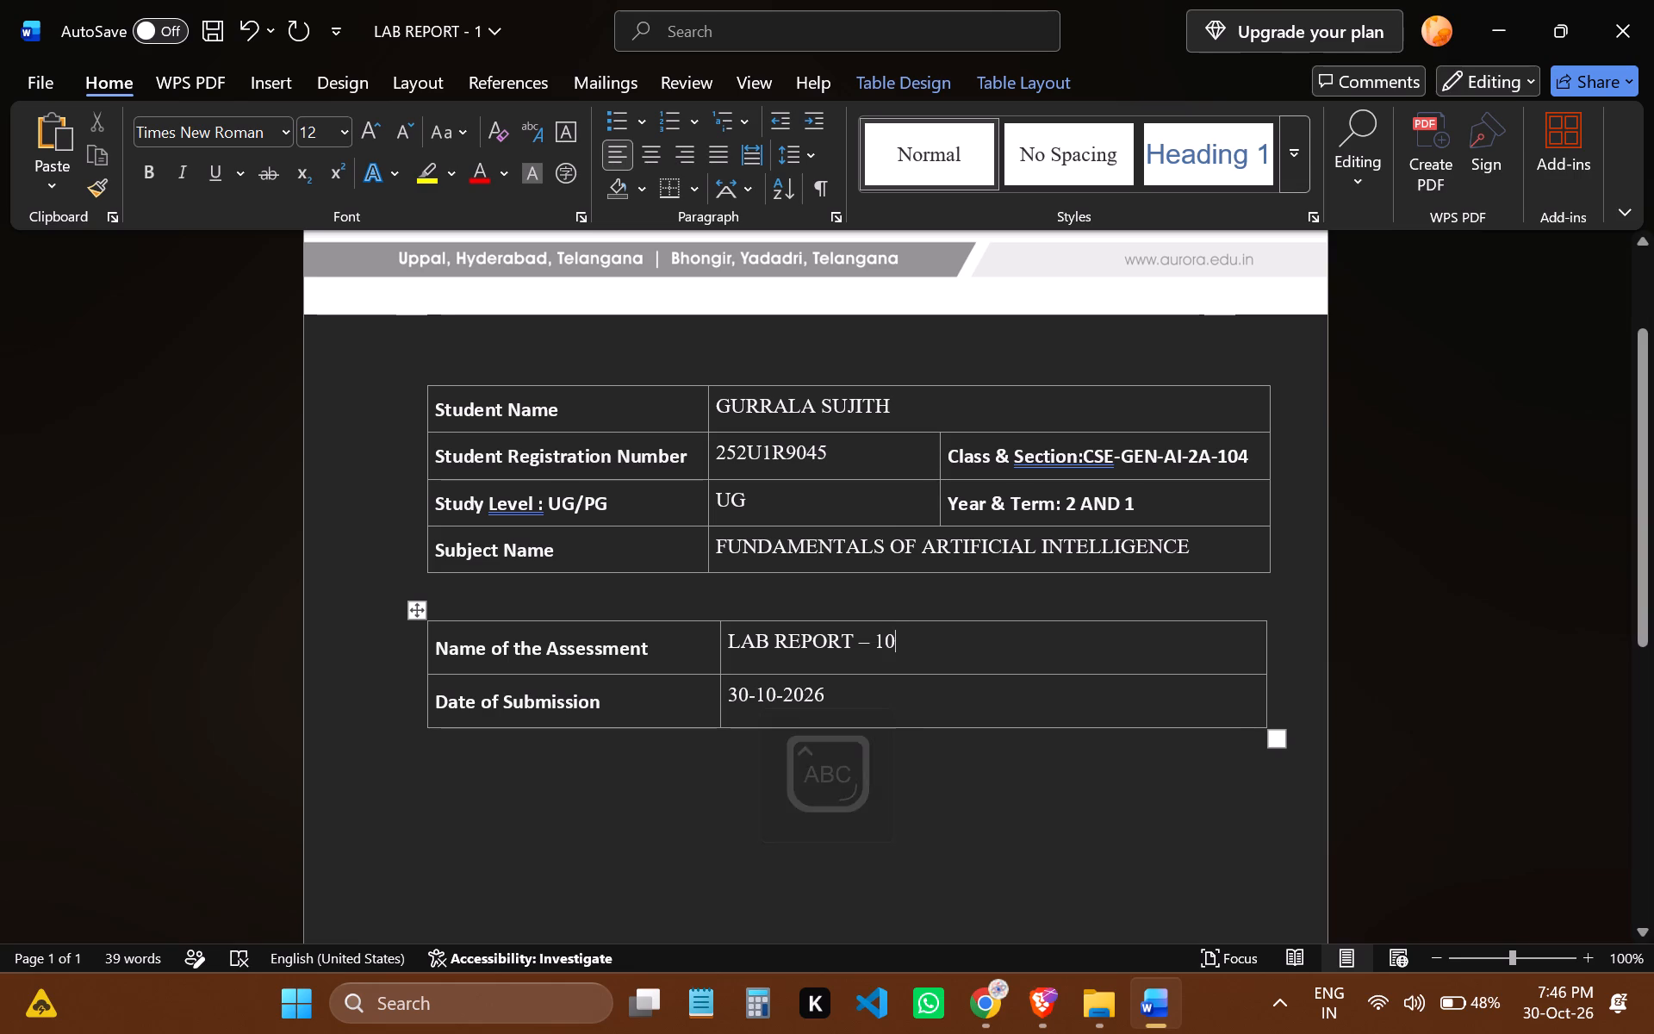
key(BackSpace)
key(ctrl+s)
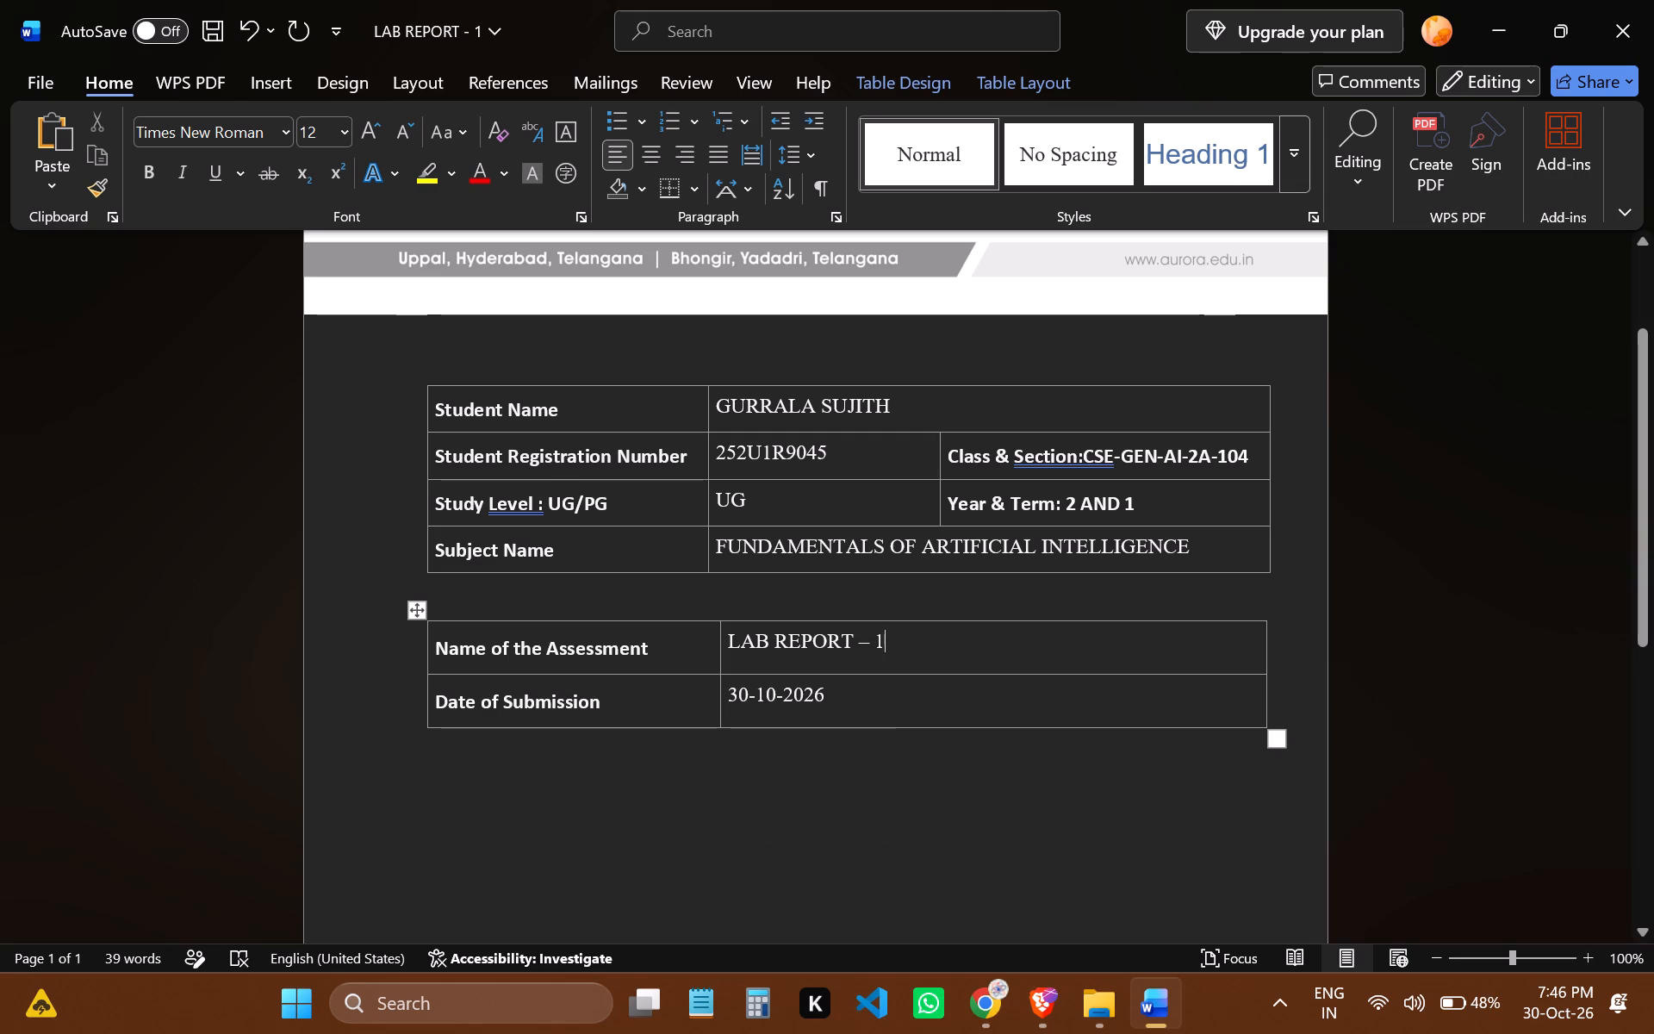
Replace the Subject Name with BACKEND DEVELOPMENT FUNDAMENTALS and save the document.
click(1233, 544)
key(ctrl+BackSpace)
key(ctrl+BackSpace)
key(ctrl+BackSpace)
key(ctrl+BackSpace)
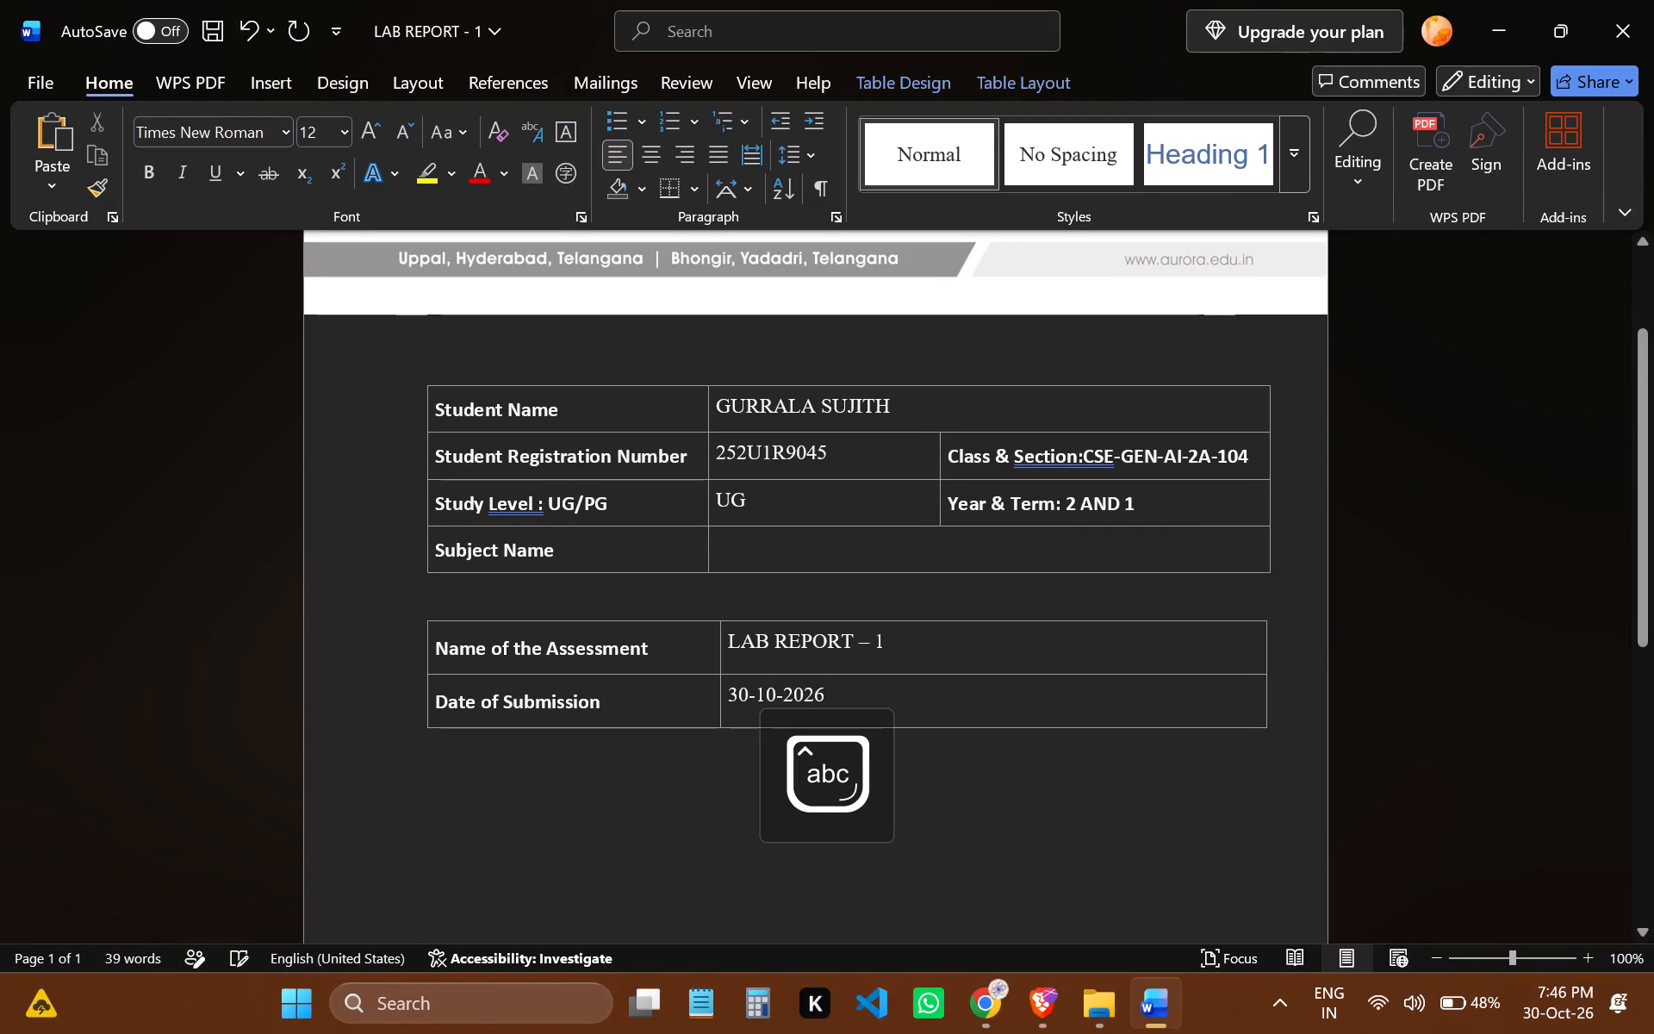
key(BackSpace)
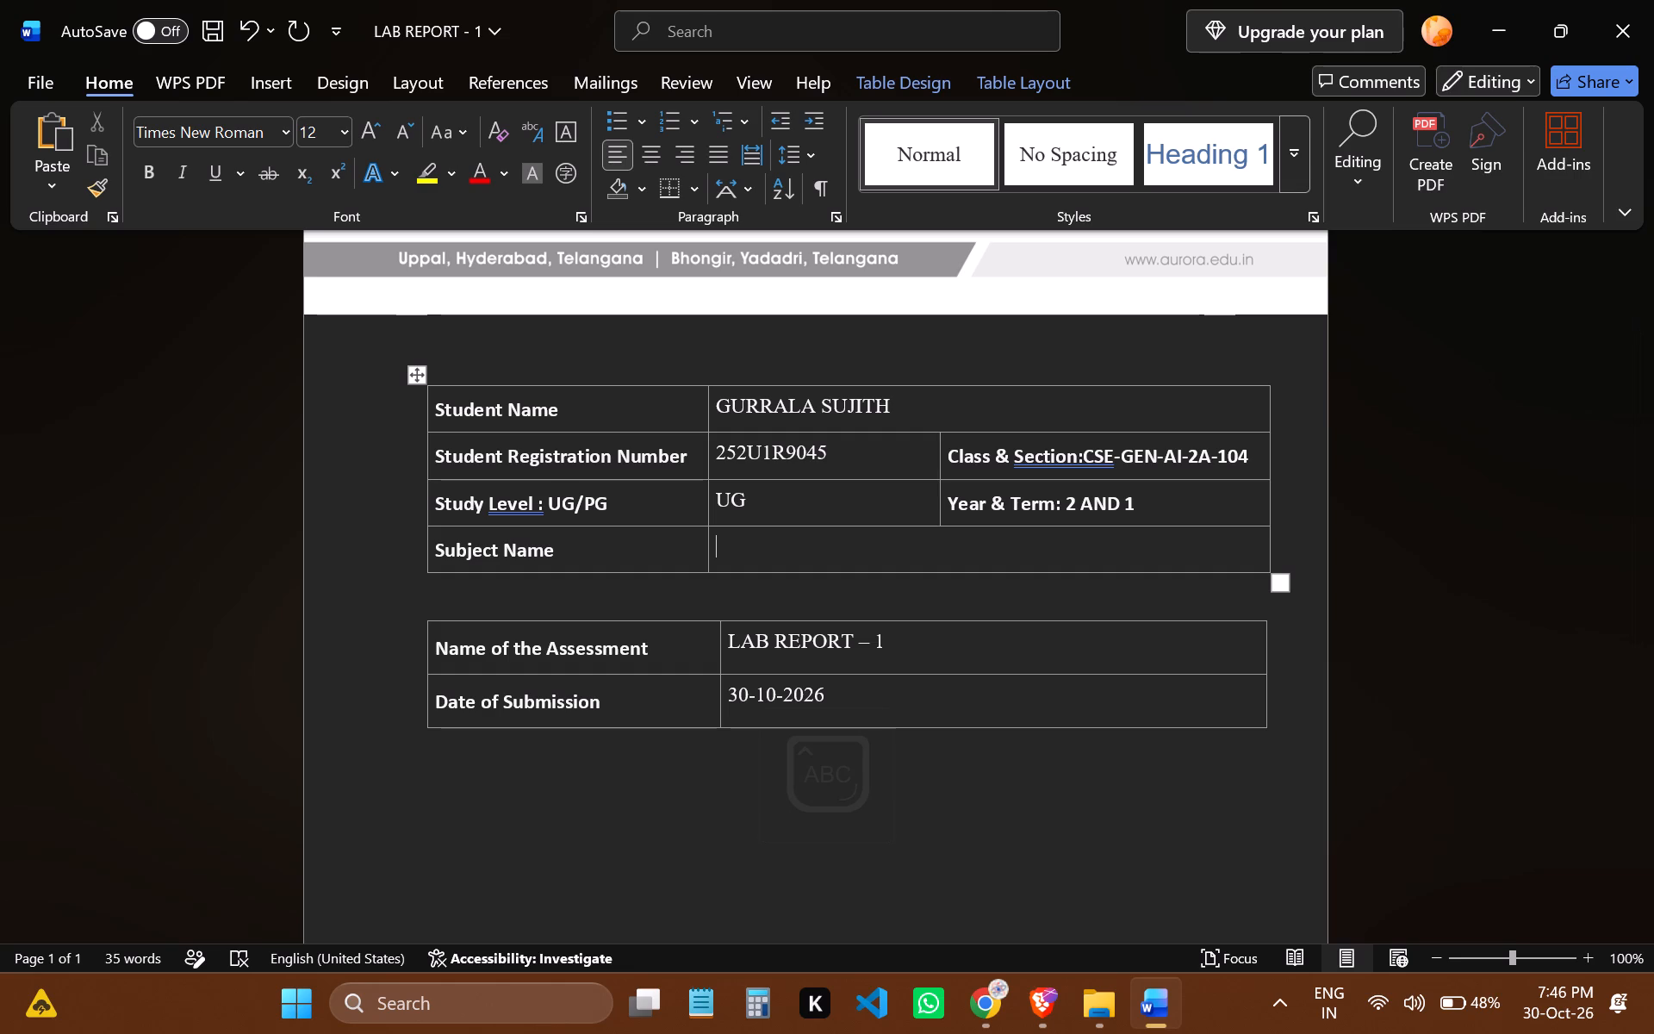
text(BACKEND DEVELOP)
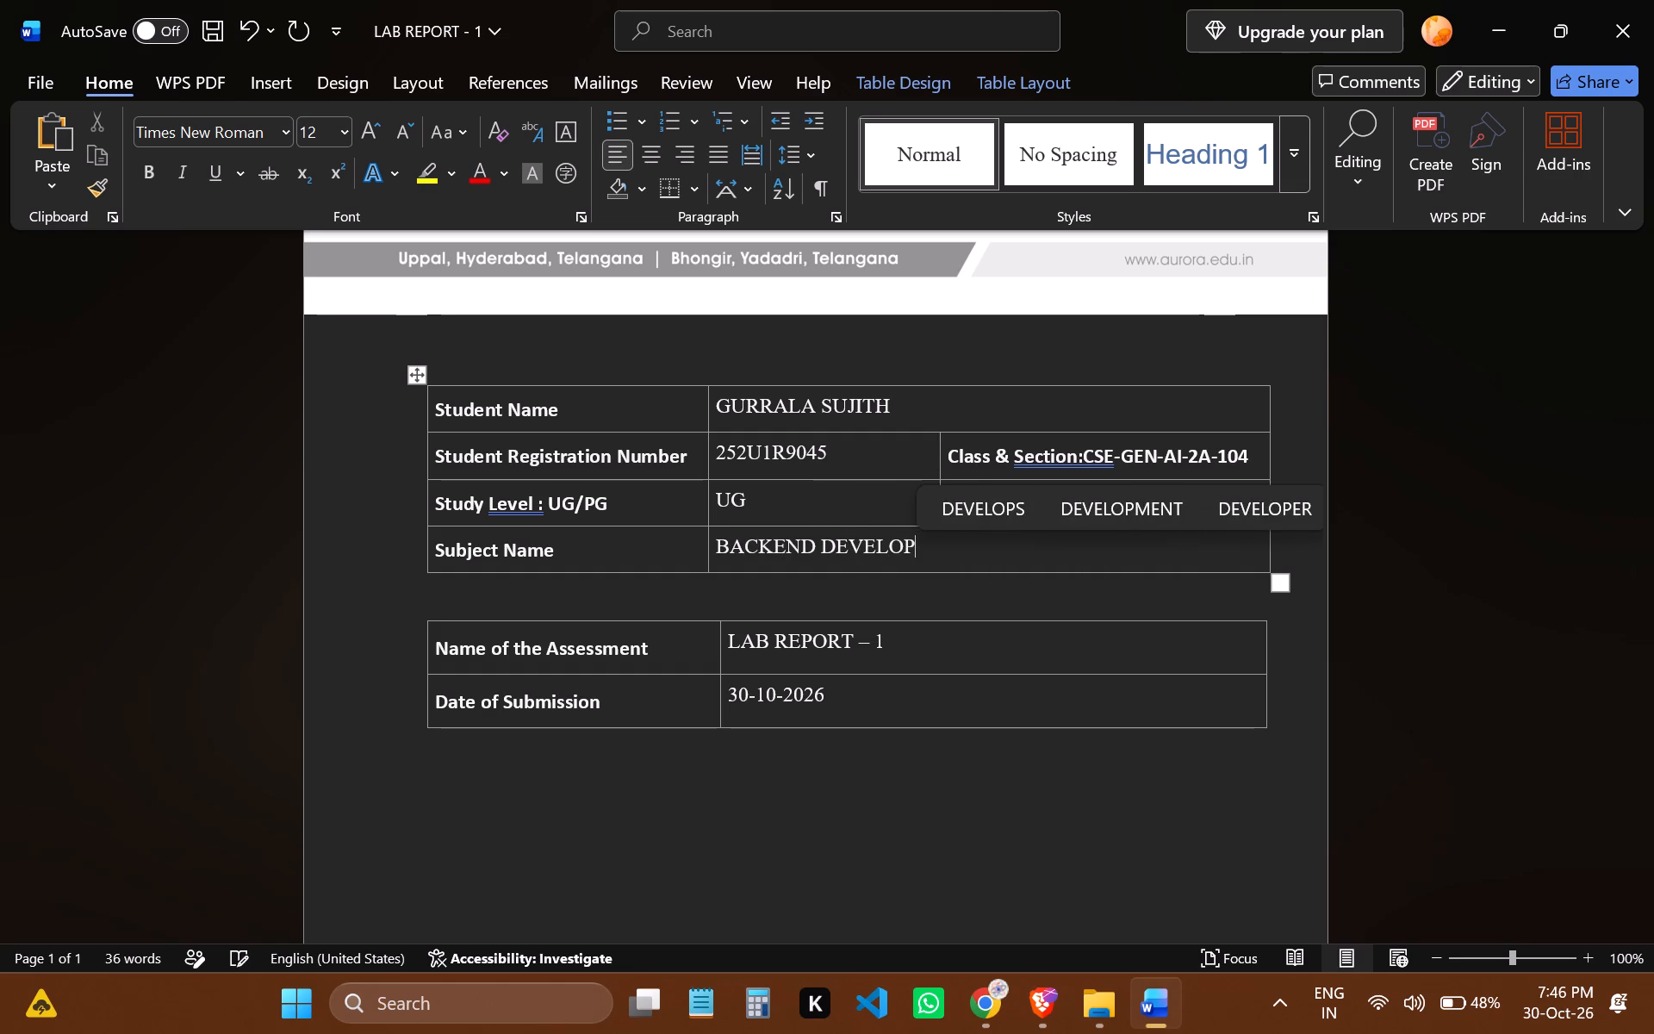
text(MENT FUNDAMENTALS)
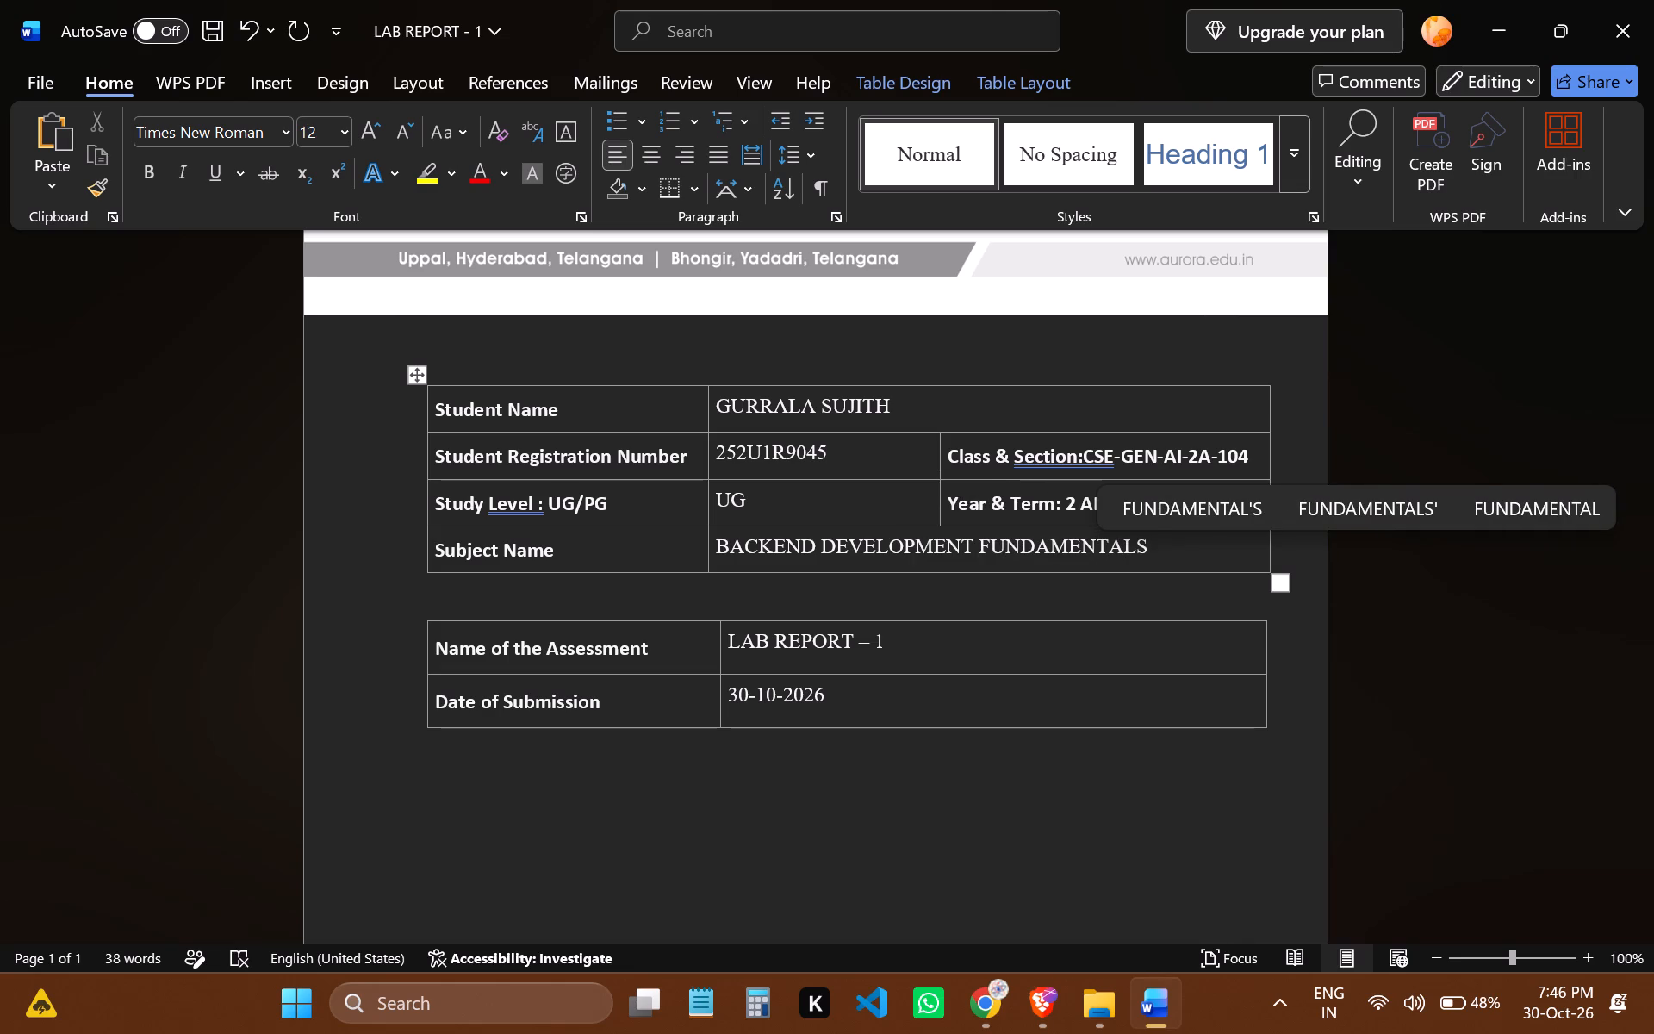
key(ctrl+s)
click(871, 454)
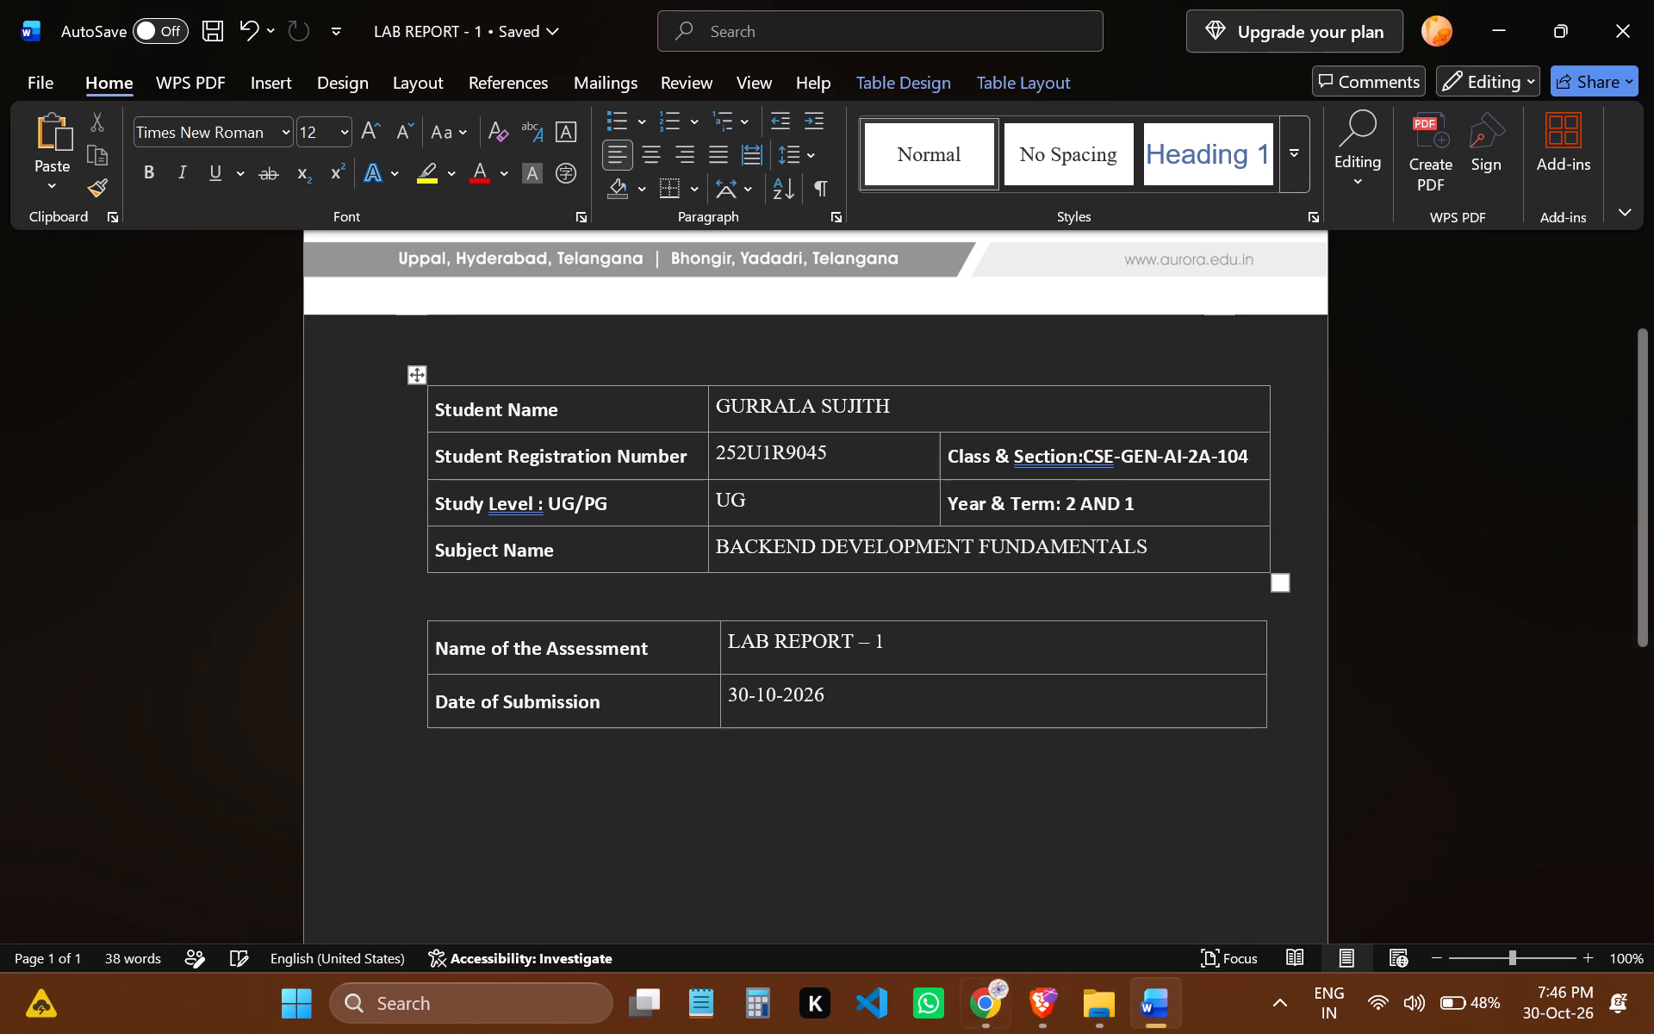
Switch to Chrome to check the term and course cards in the assessments overview, and return to the Word report.
click(969, 994)
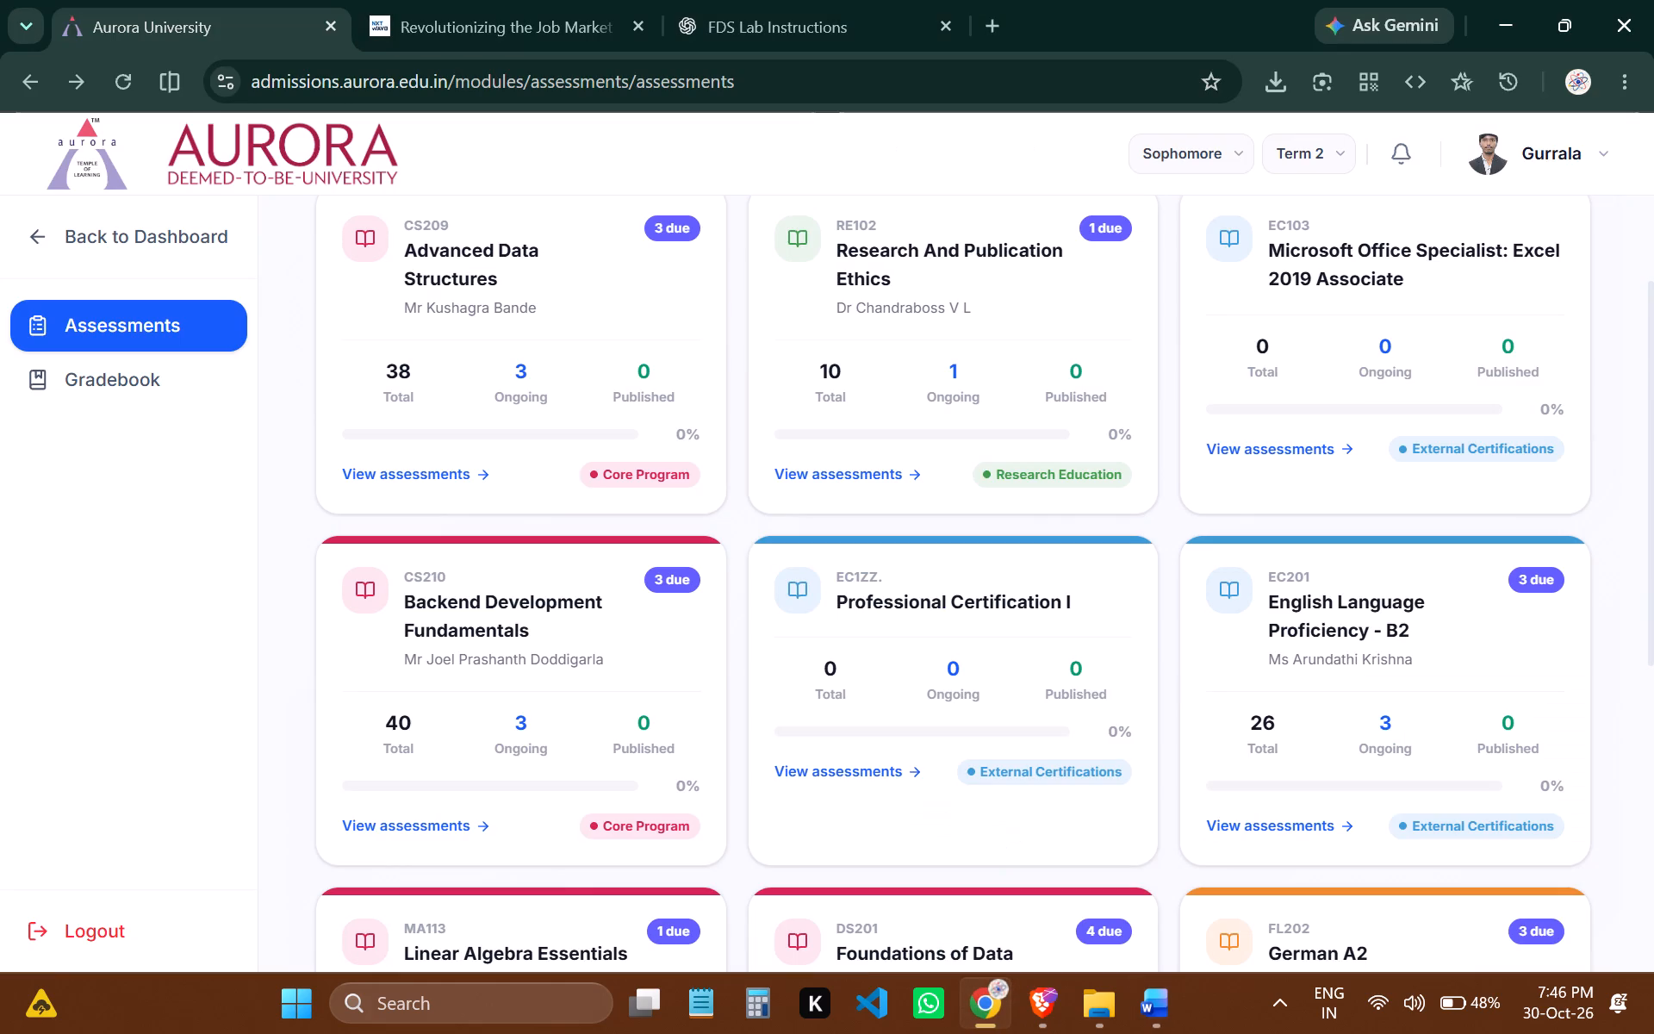
scroll(691, 567, down, 1)
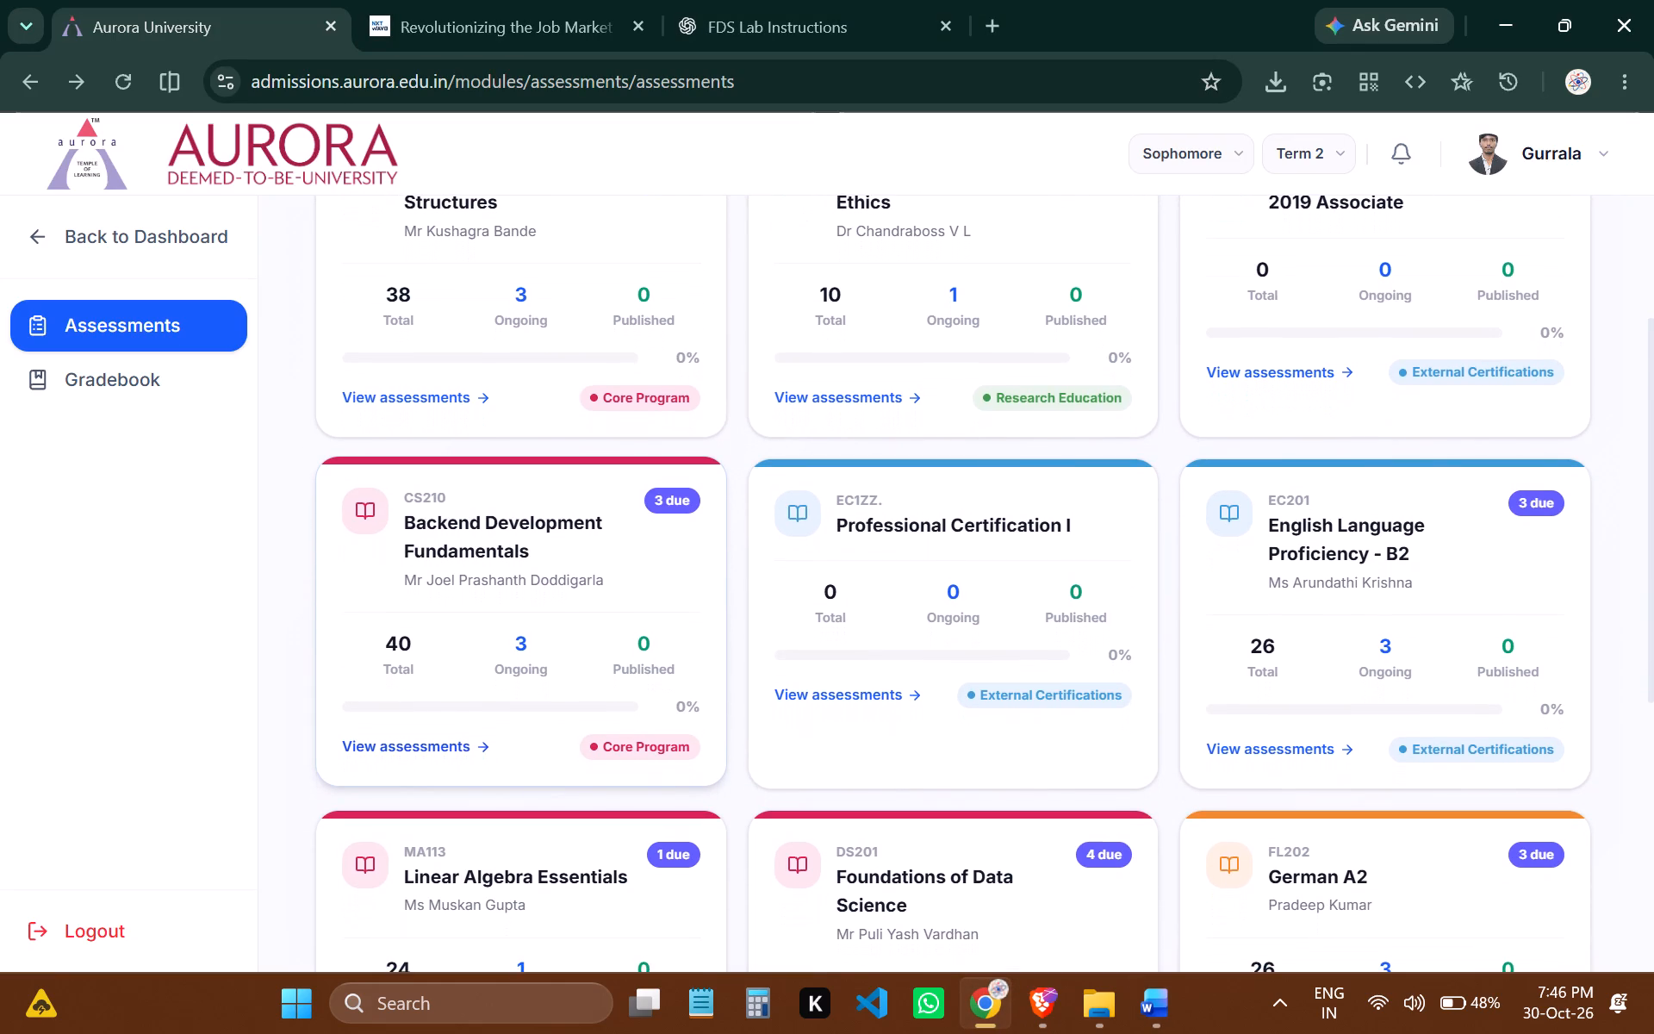
scroll(691, 567, down, 3)
key(alt+Tab)
scroll(691, 567, down, 2)
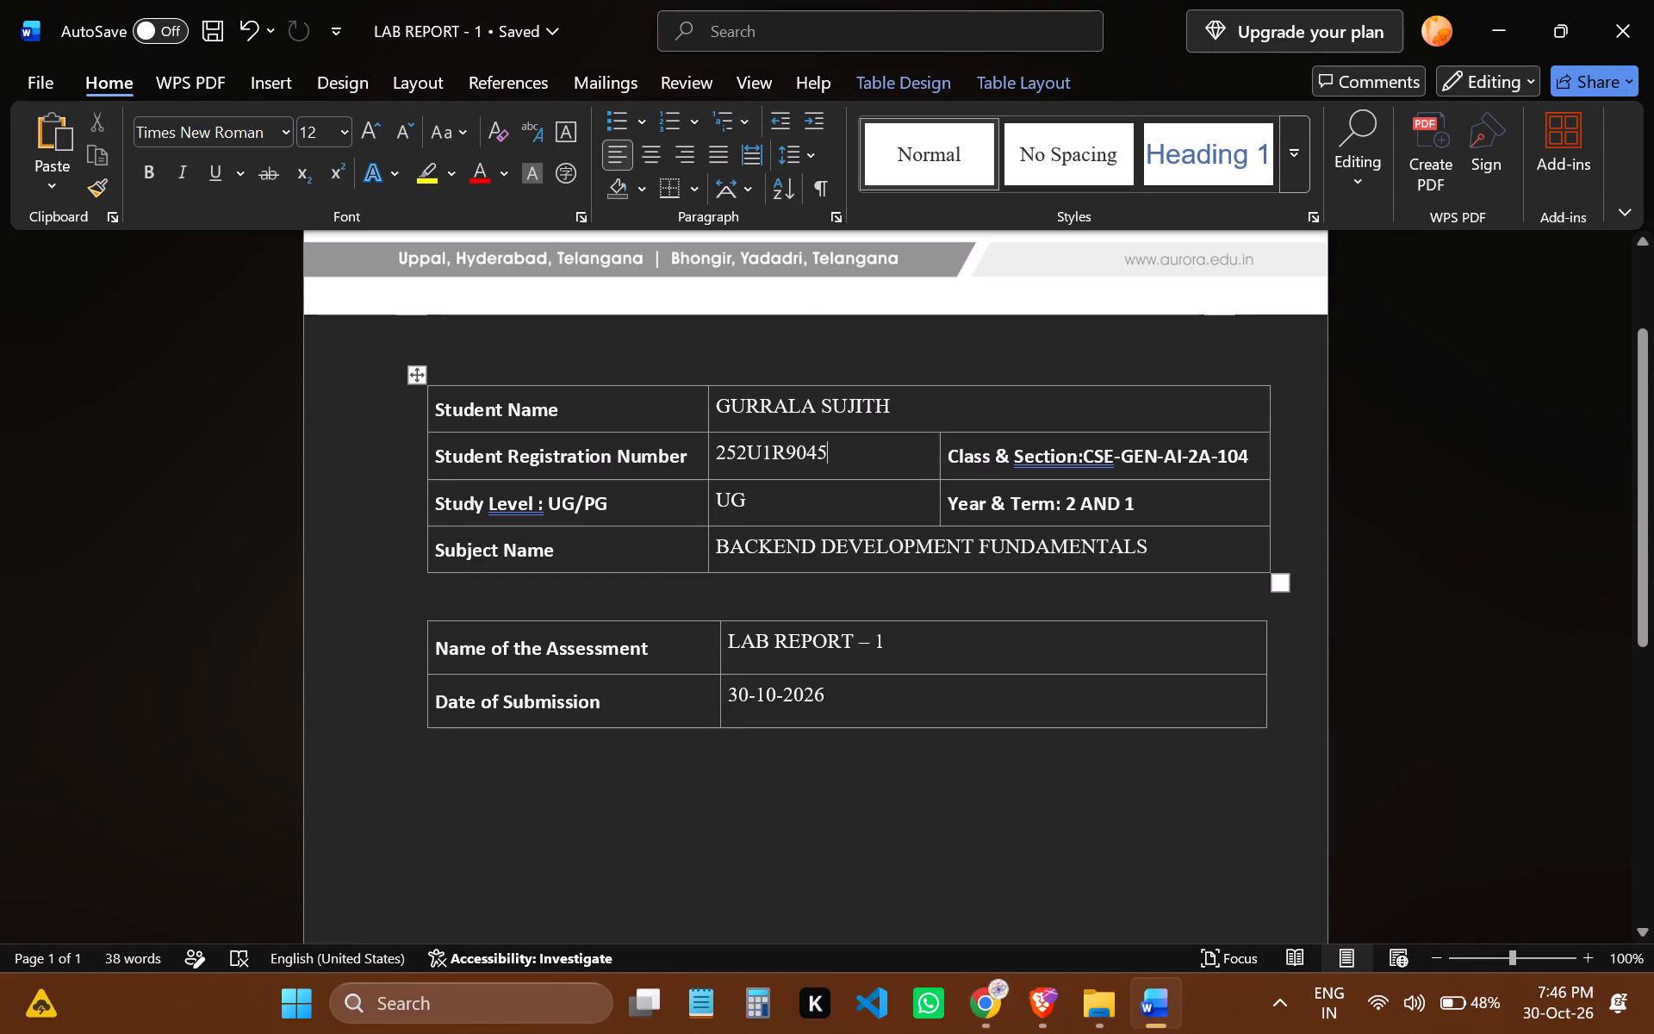
scroll(691, 567, down, 1)
Change the Year & Term entry to 2 AND II and save the document.
click(1159, 508)
key(BackSpace)
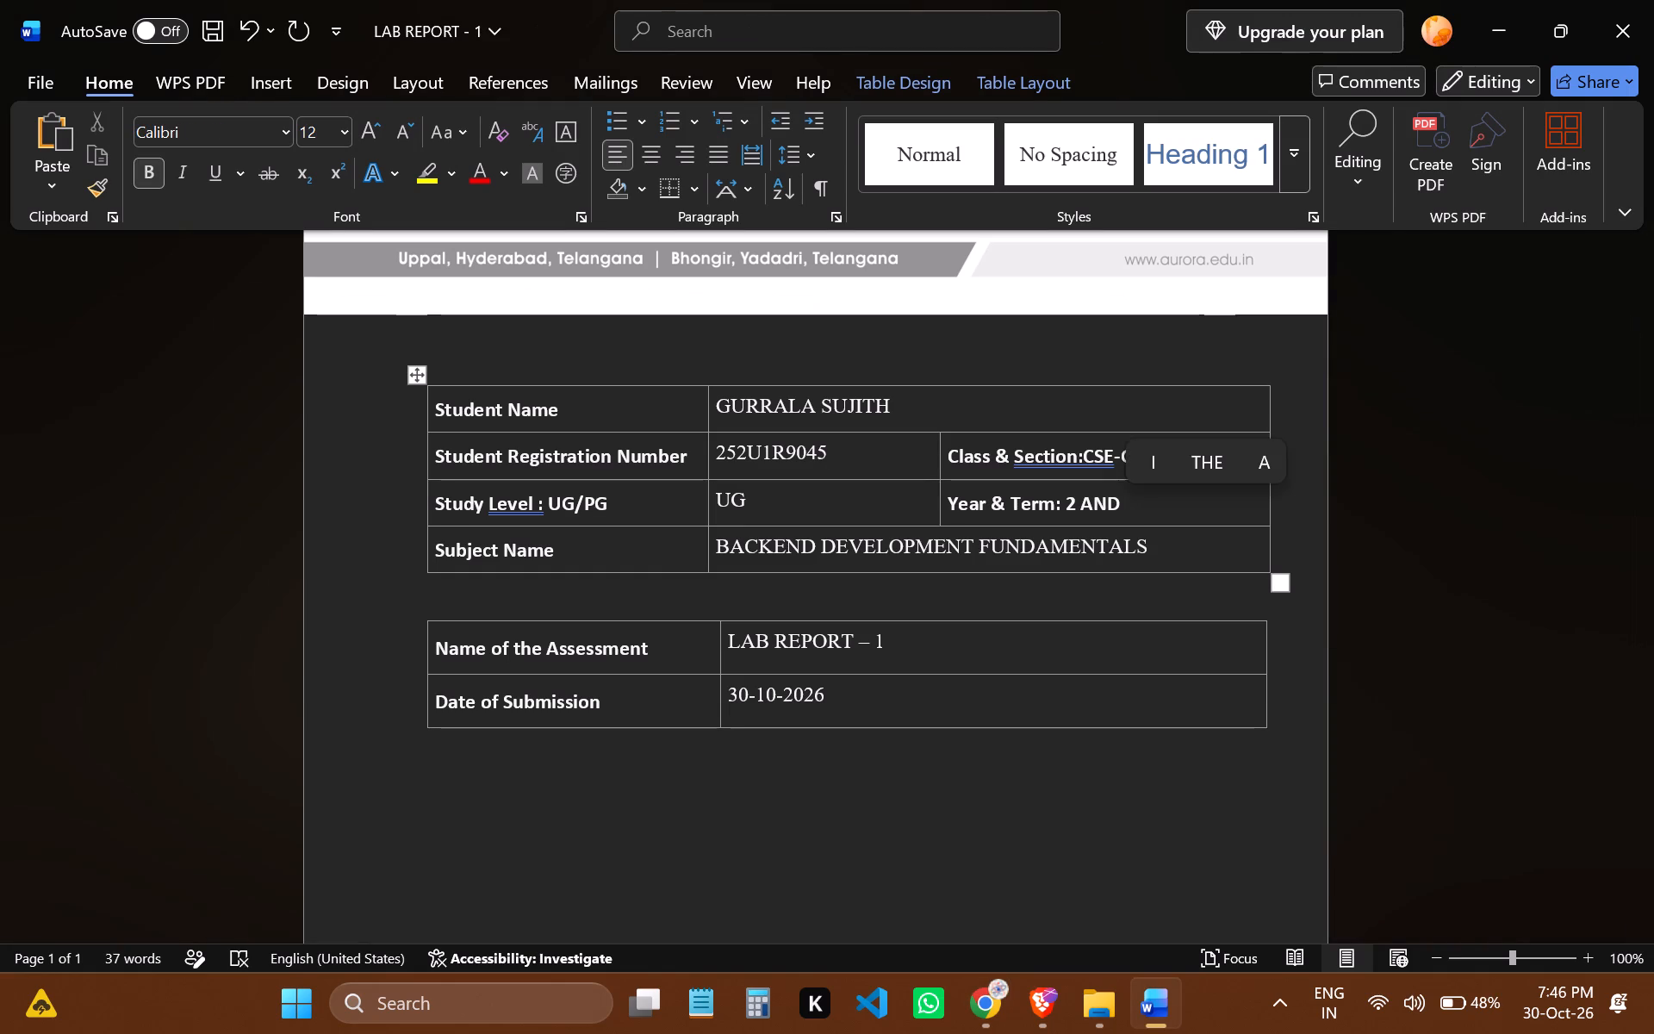
text(II)
key(ctrl+s)
click(855, 463)
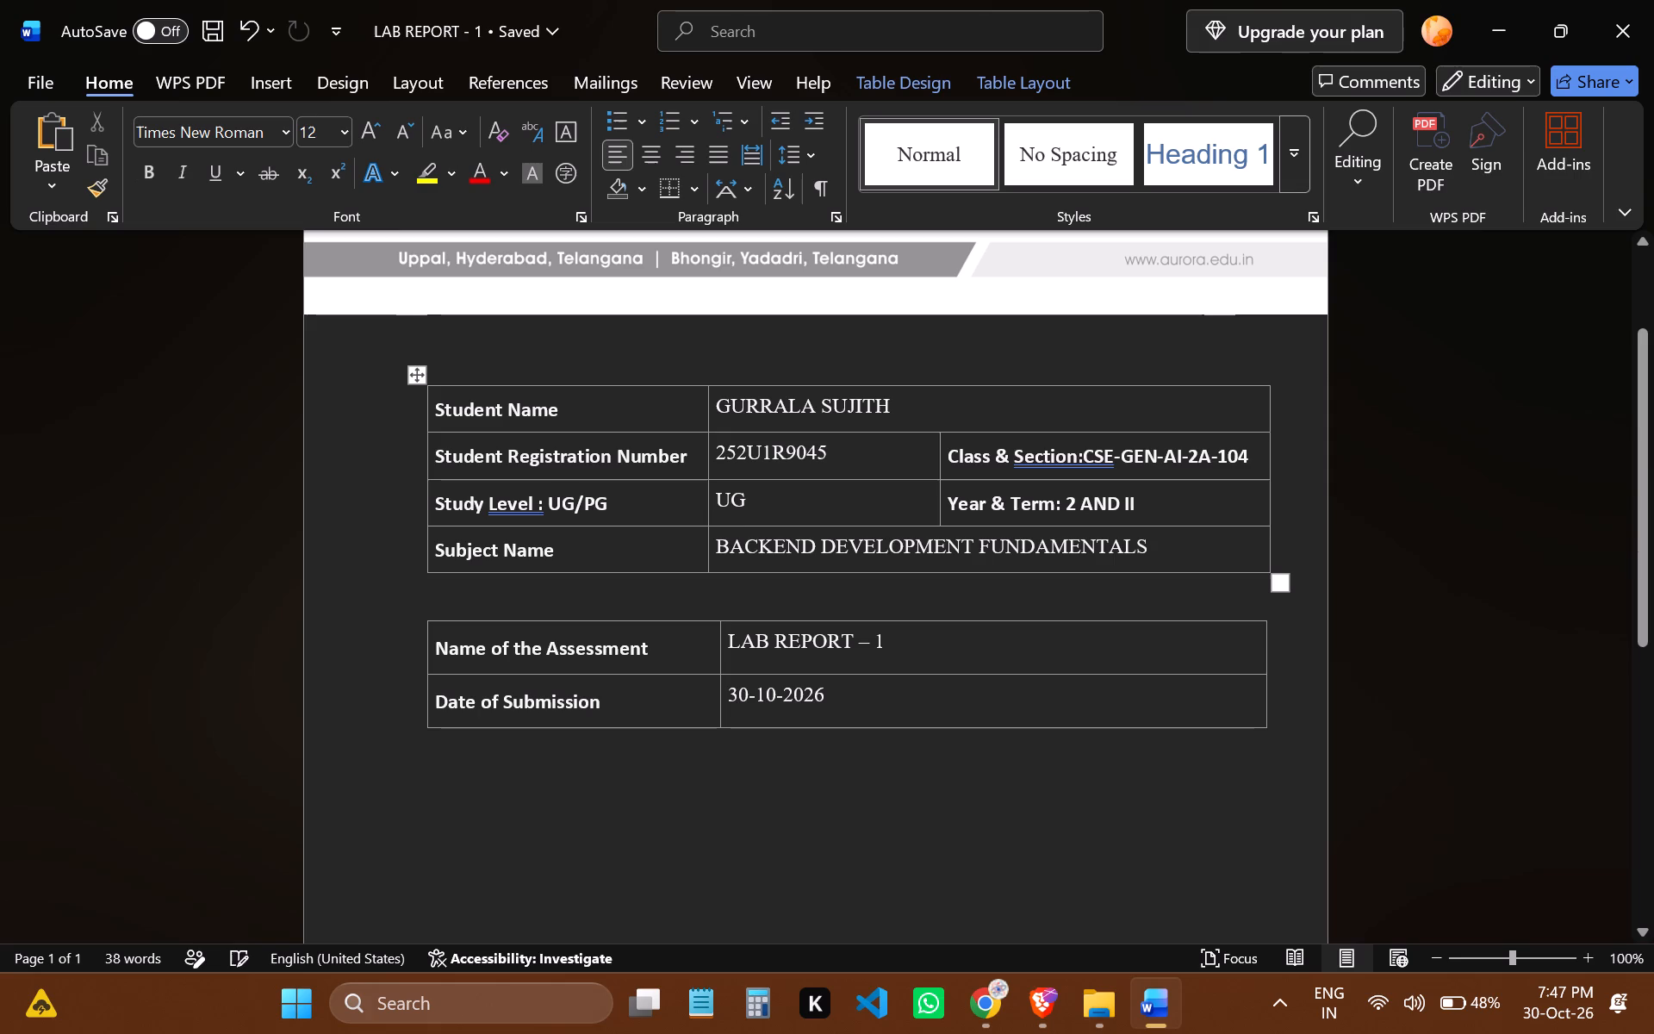
Add two blank lines below the assessment details table and save the document.
scroll(1017, 515, down, 6)
click(642, 420)
scroll(713, 432, up, 1)
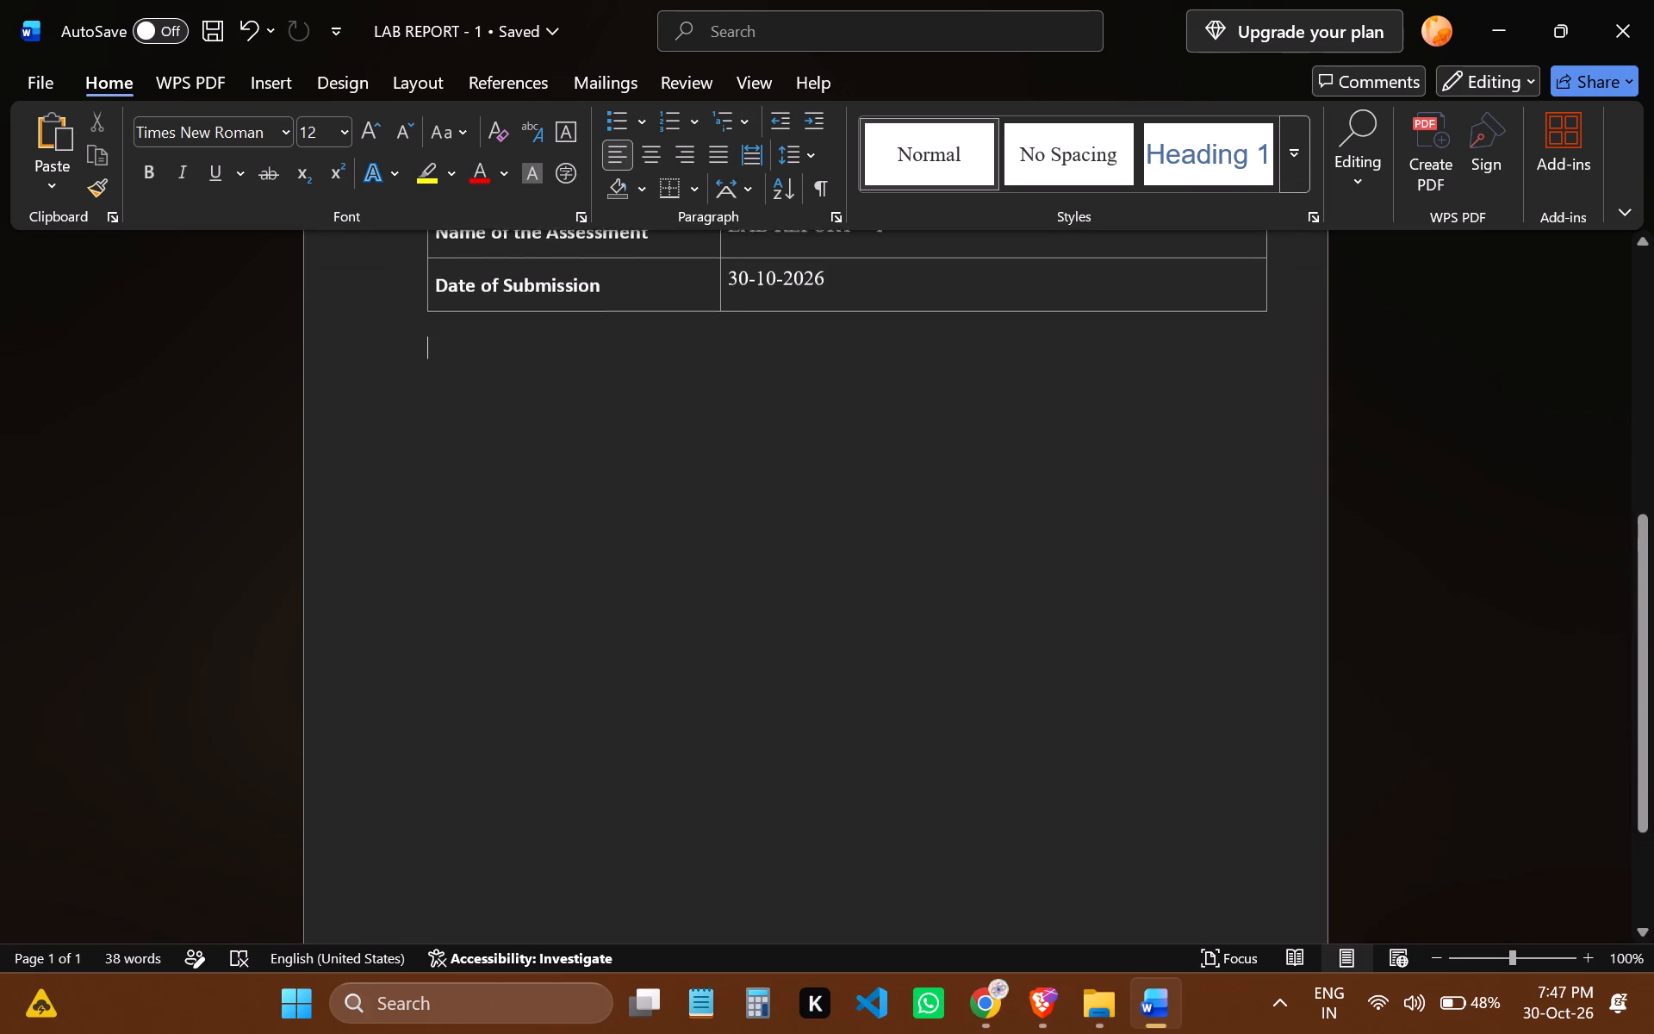
key(Return)
key(Return)
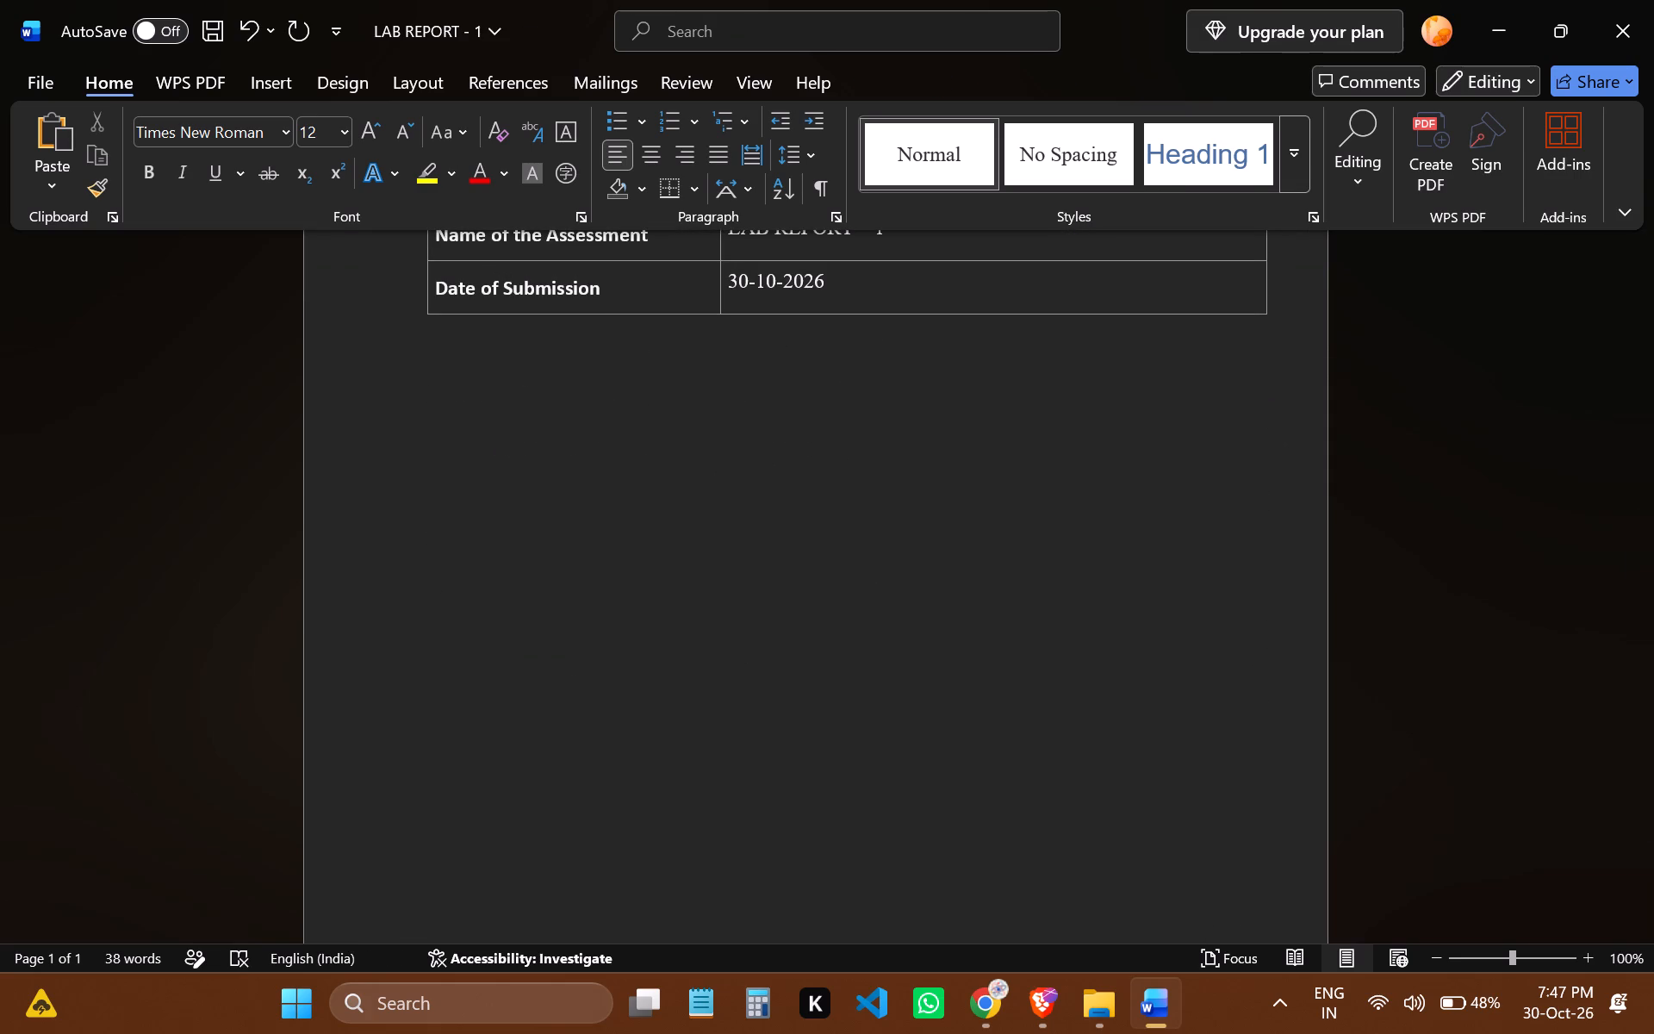
key(ctrl+s)
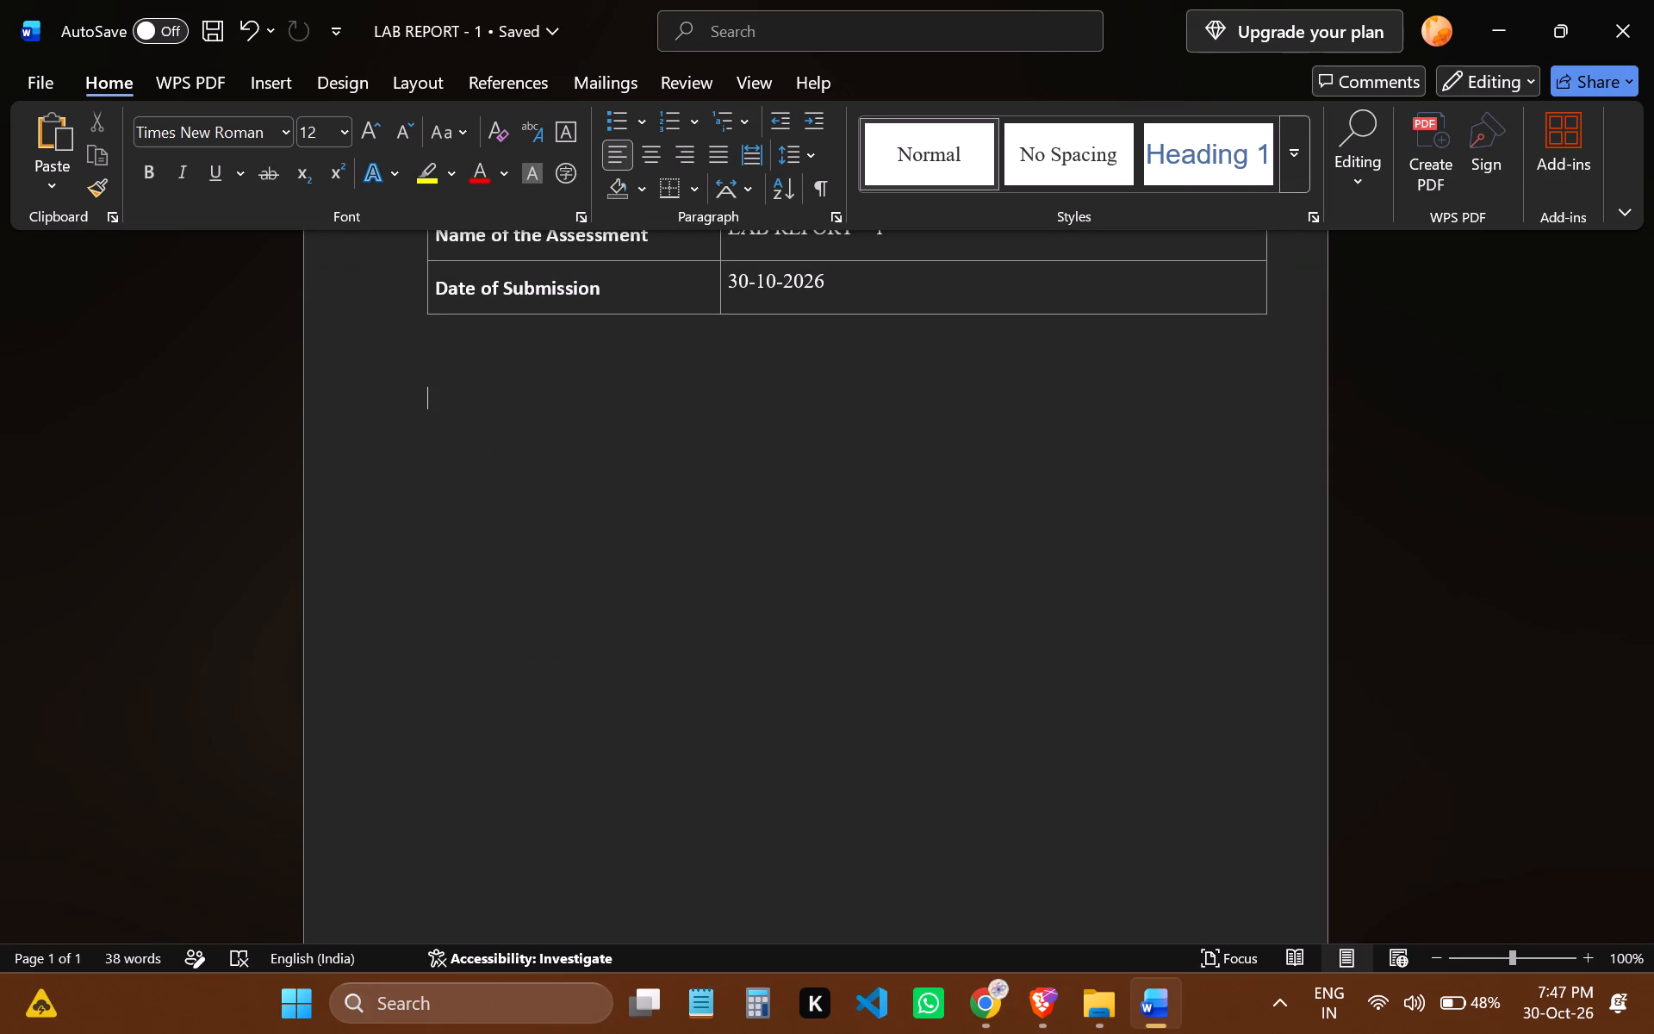
Switch to Chrome to review the Gradebook and the Advanced Data Structures assessment list in the portal, and return to the Word report.
key(alt+Tab)
scroll(785, 564, up, 2)
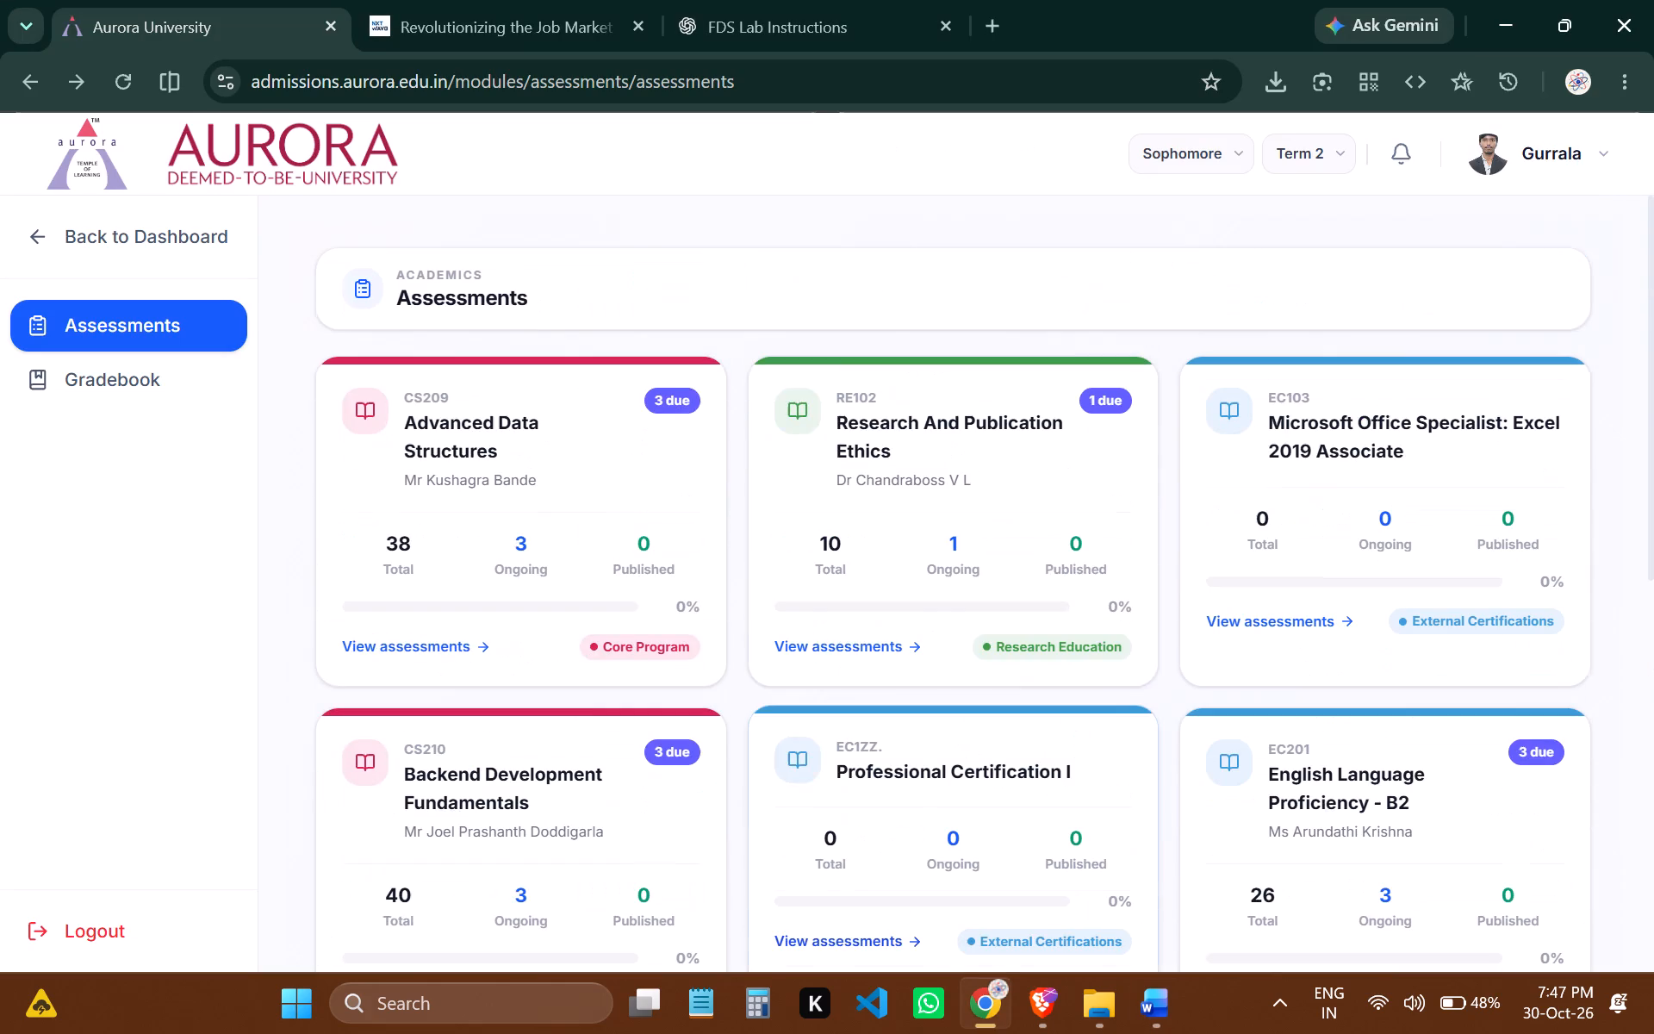
scroll(785, 564, up, 3)
click(136, 382)
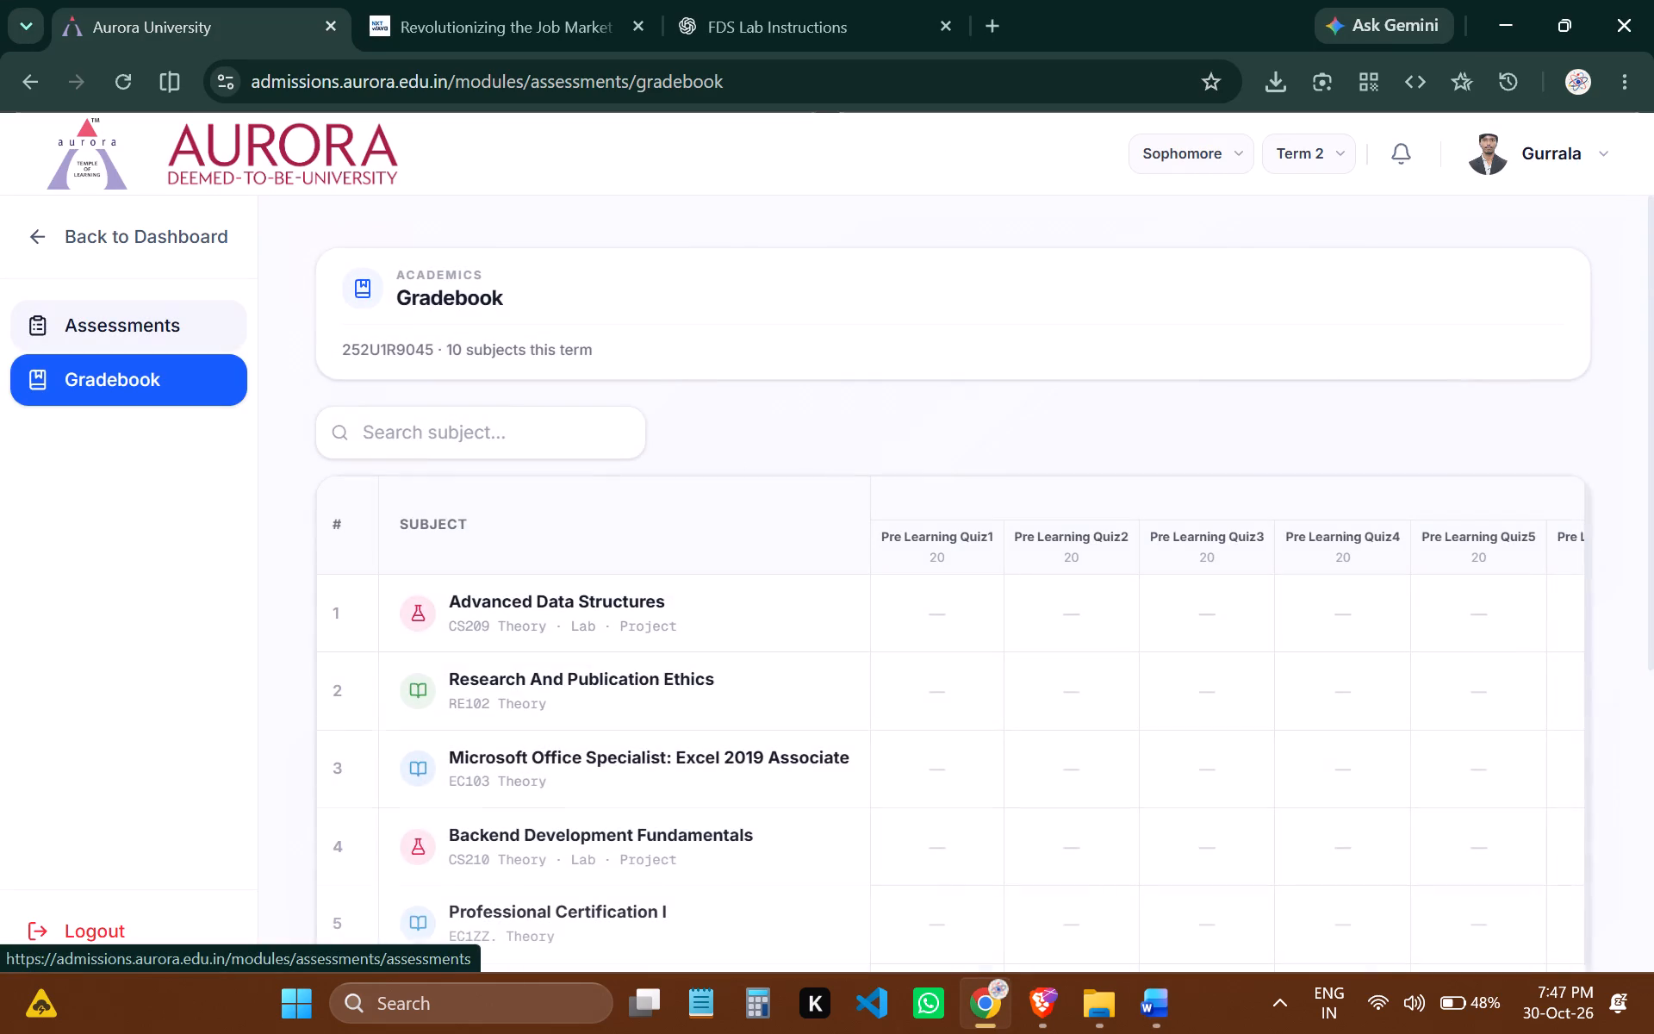
click(125, 313)
scroll(519, 452, up, 2)
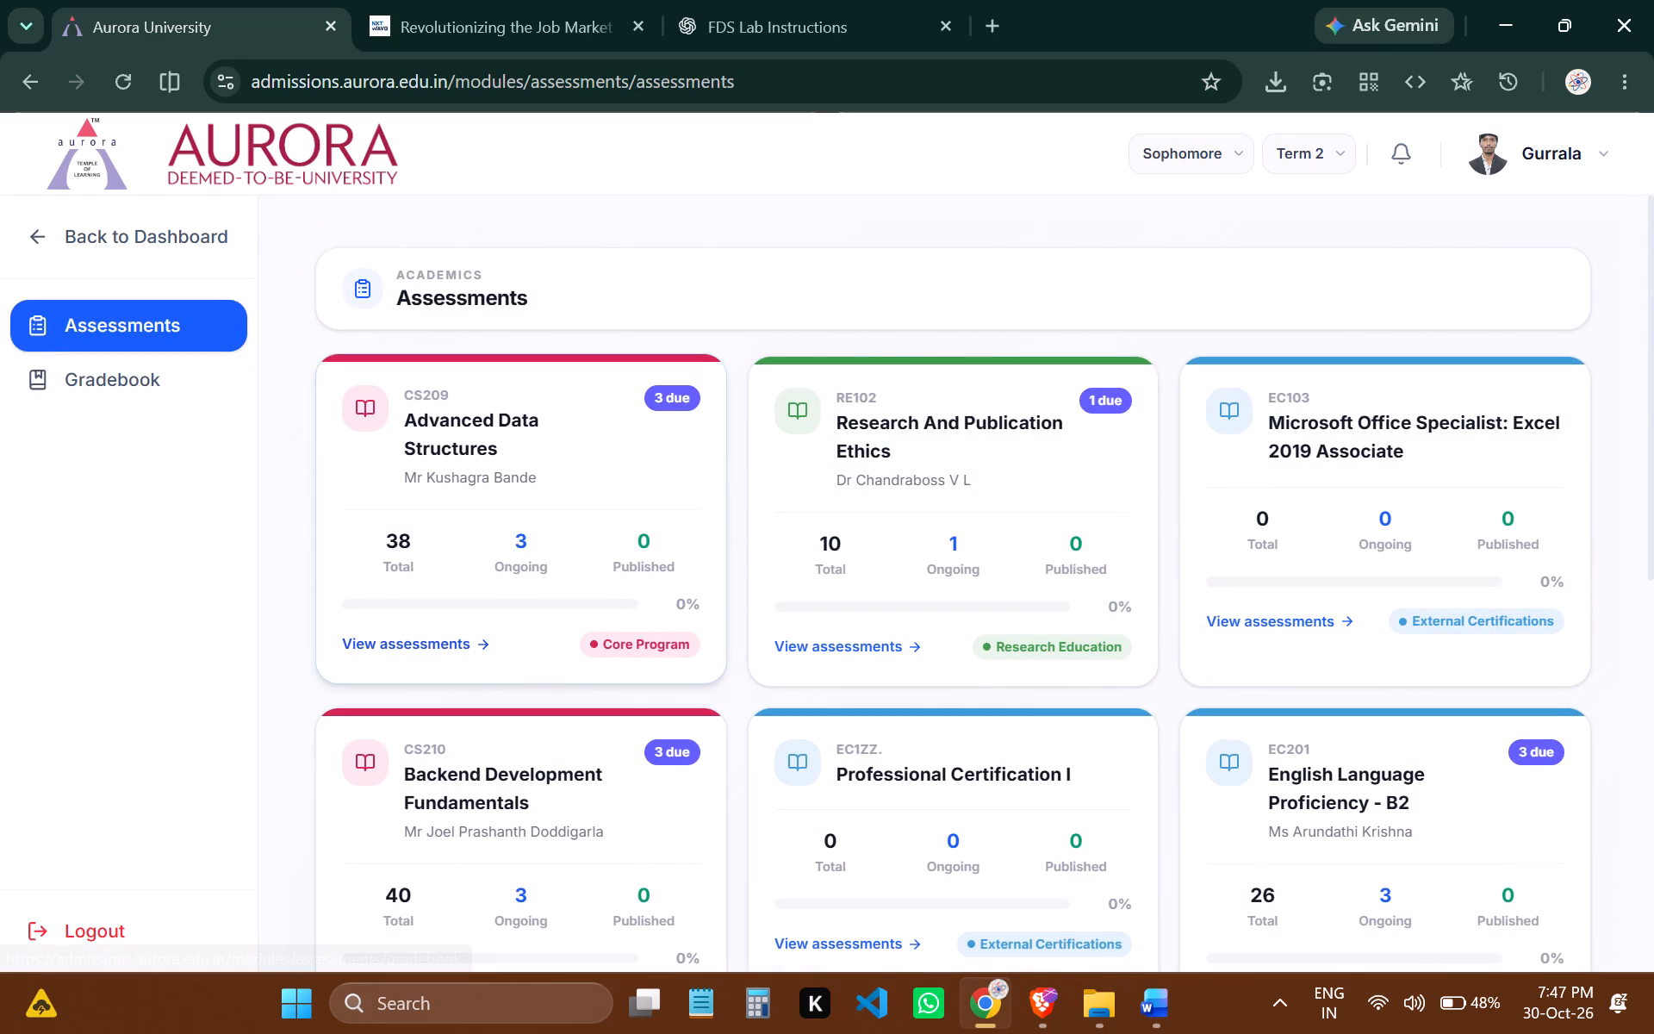
scroll(440, 653, down, 1)
click(437, 607)
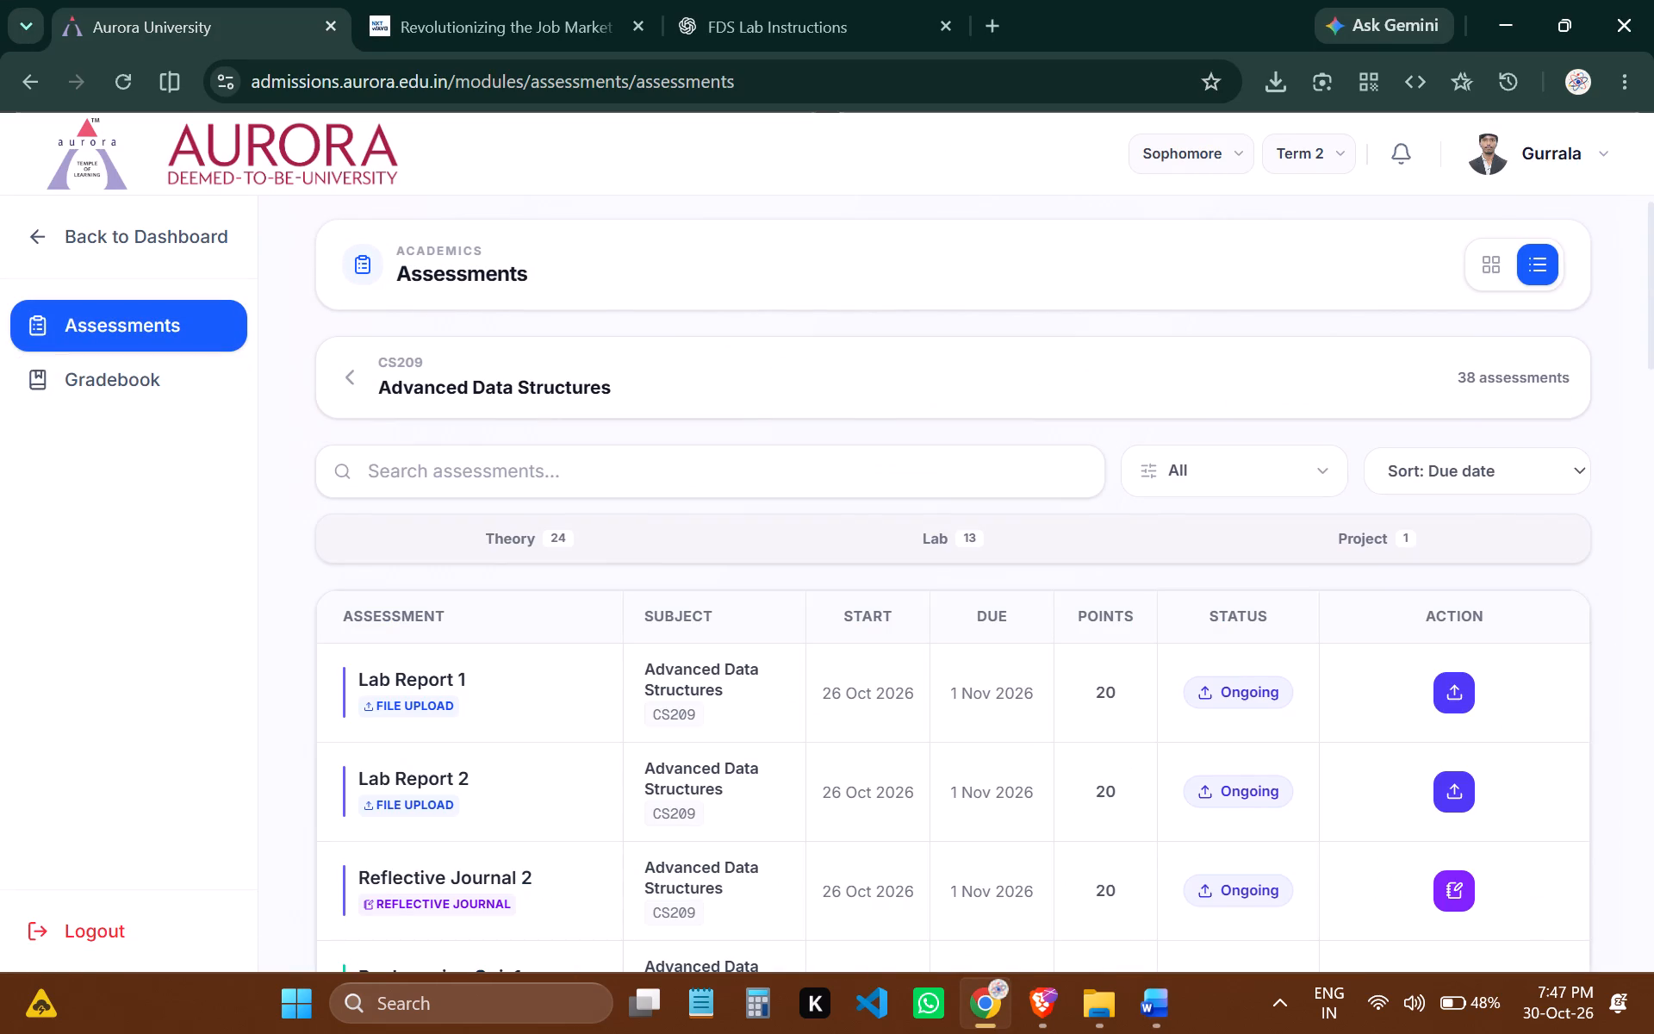
scroll(673, 592, down, 1)
key(alt+Tab)
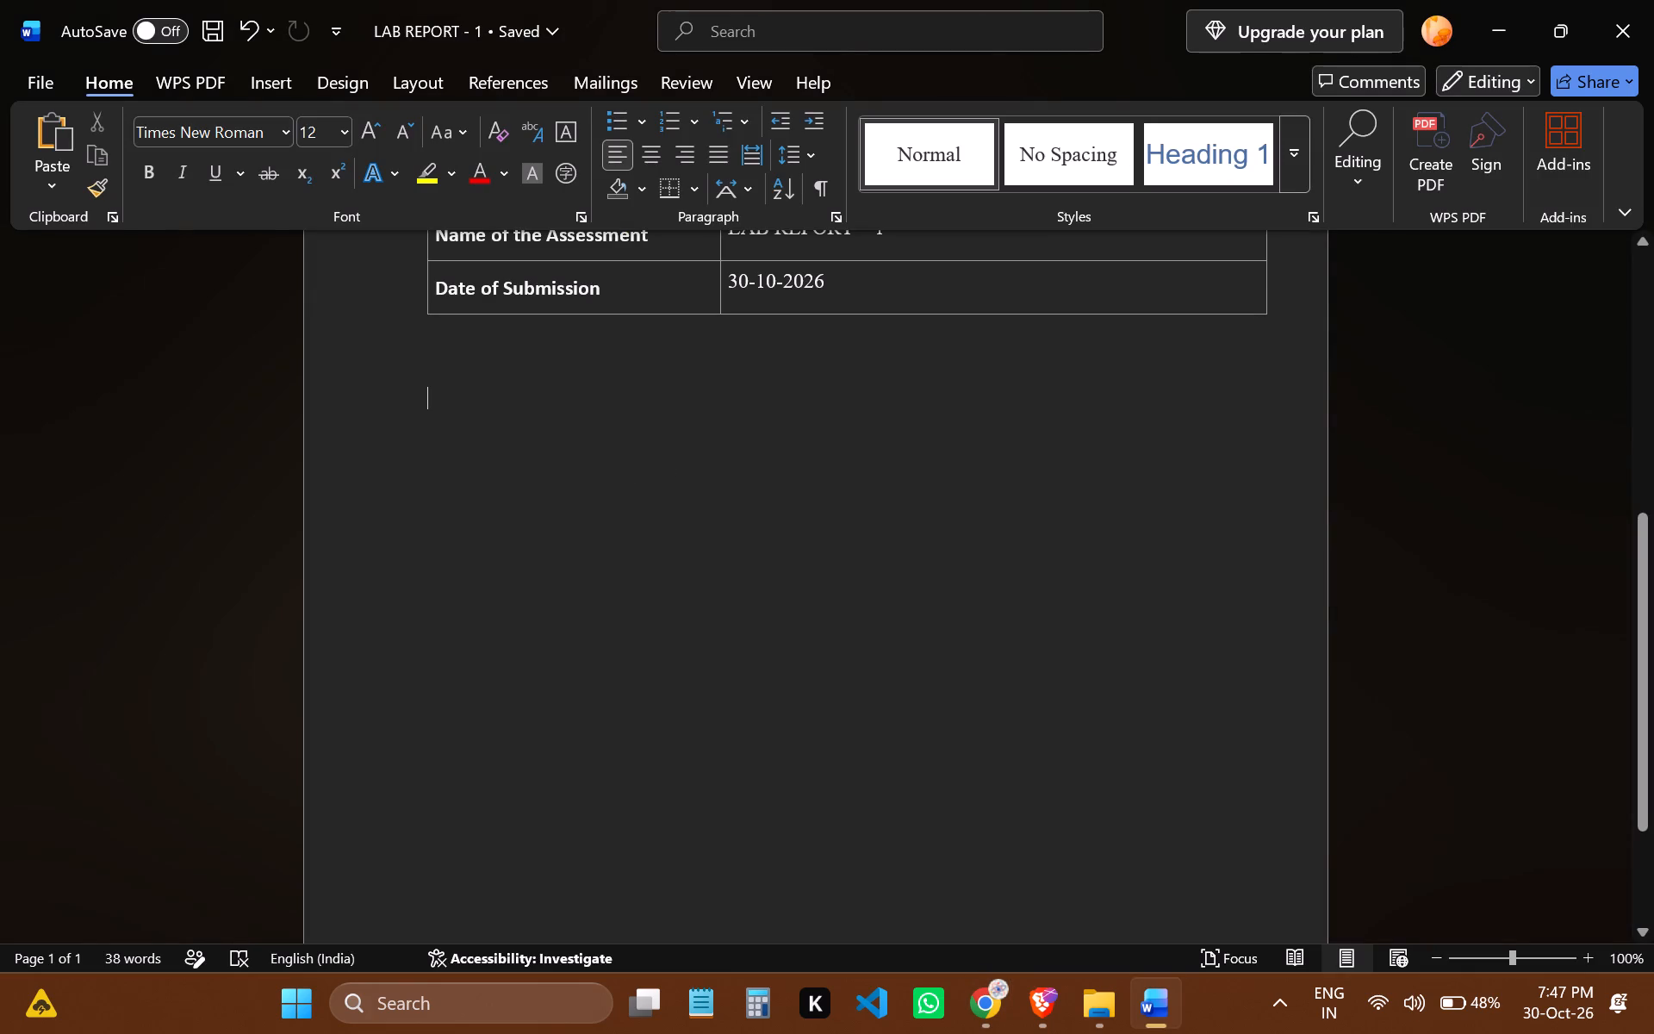
Add the line GITHUB REPOSITORY LINK: below the assessment details table, followed by new lines for the link.
text(GITHUB REPOSITORY LINK)
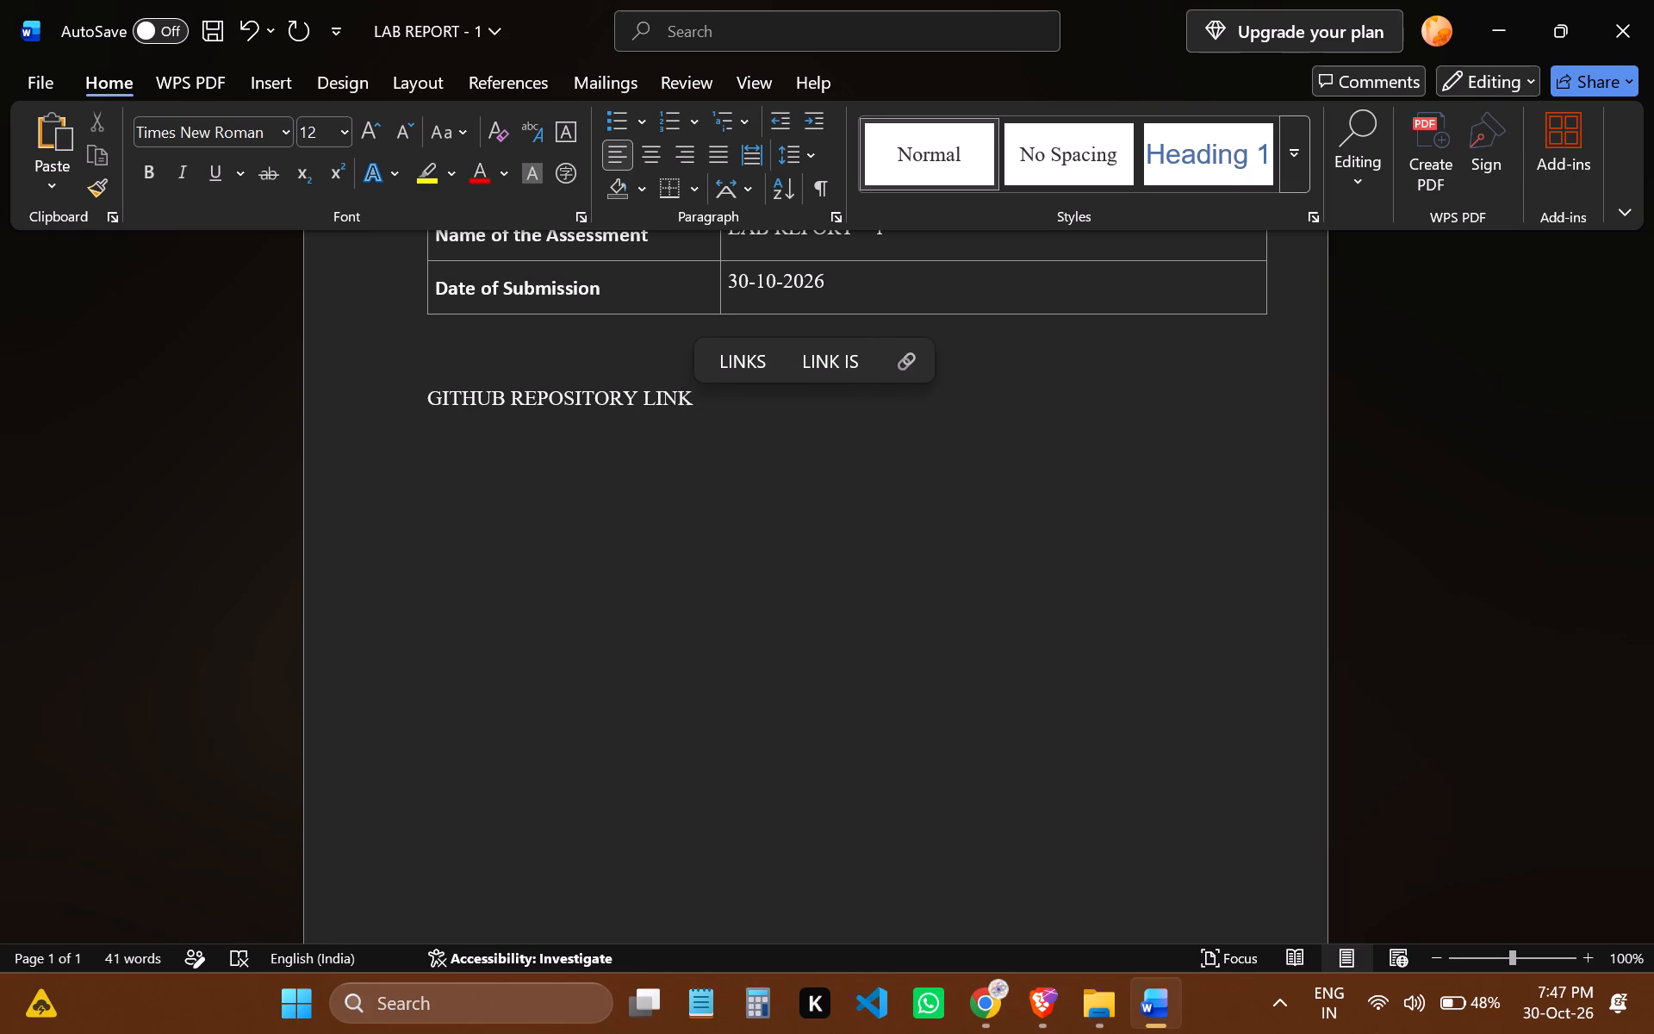
key(shift+colon)
key(Return)
key(Return)
Switch to Chrome, open the lab_reports repository on GitHub in a new tab, and copy its HTTPS clone URL.
click(986, 1002)
key(ctrl+t)
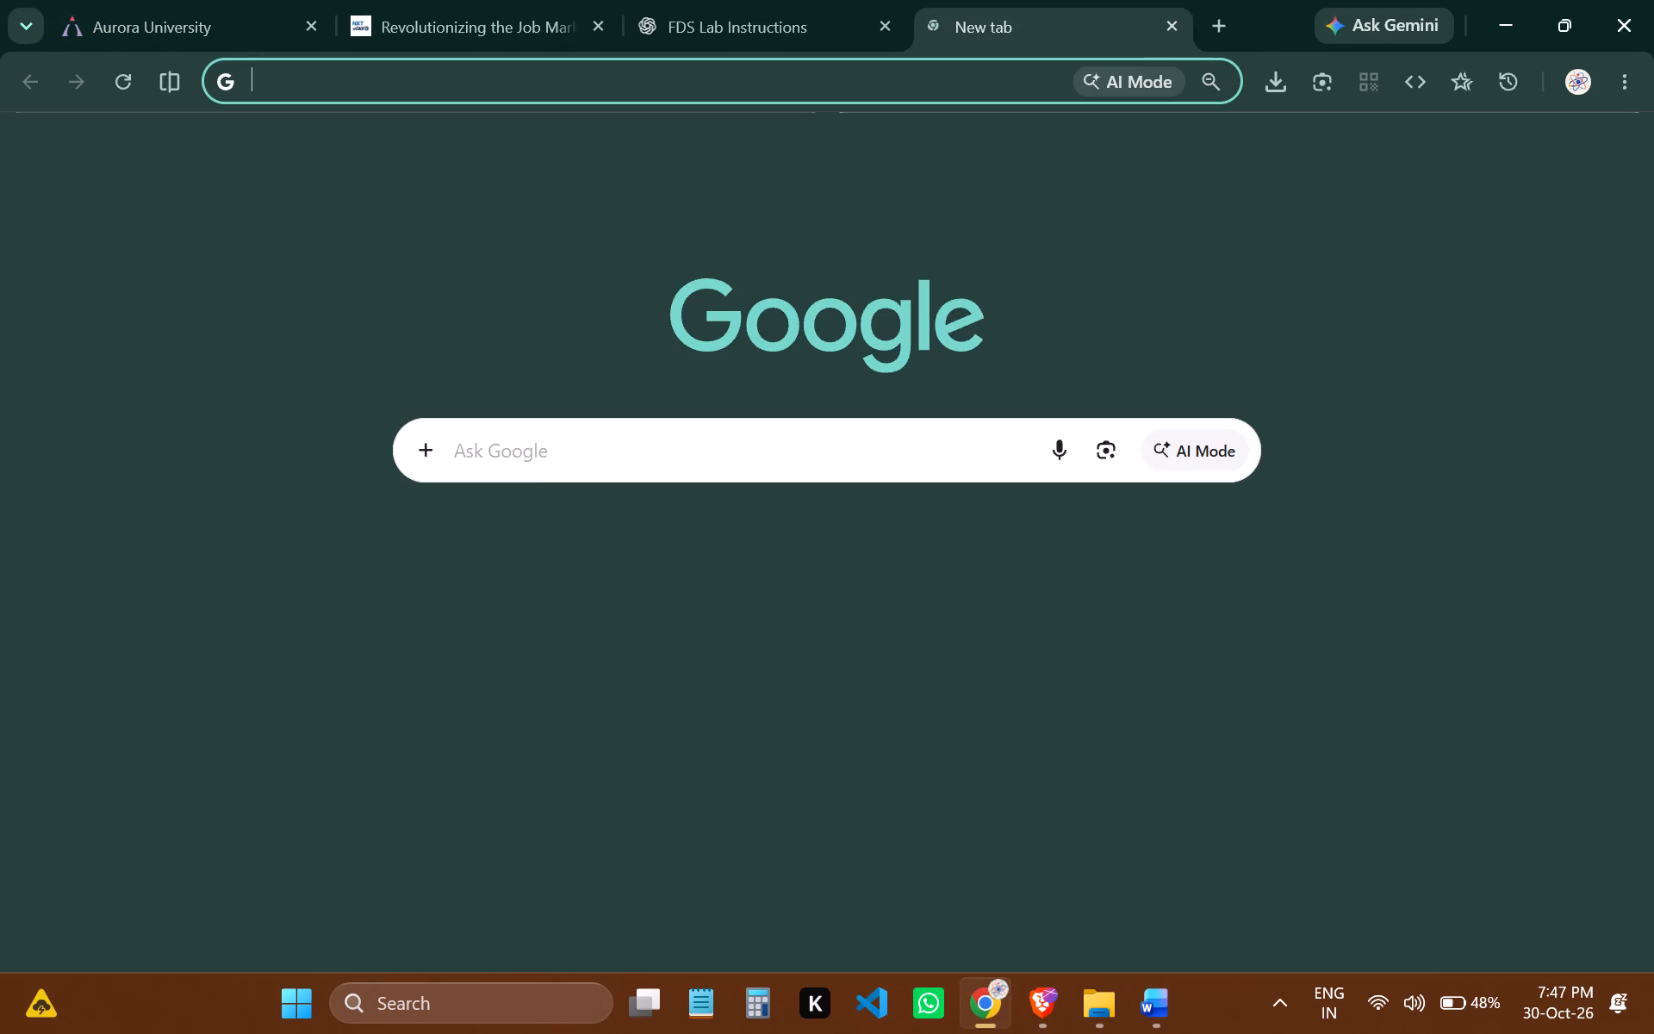
click(1040, 687)
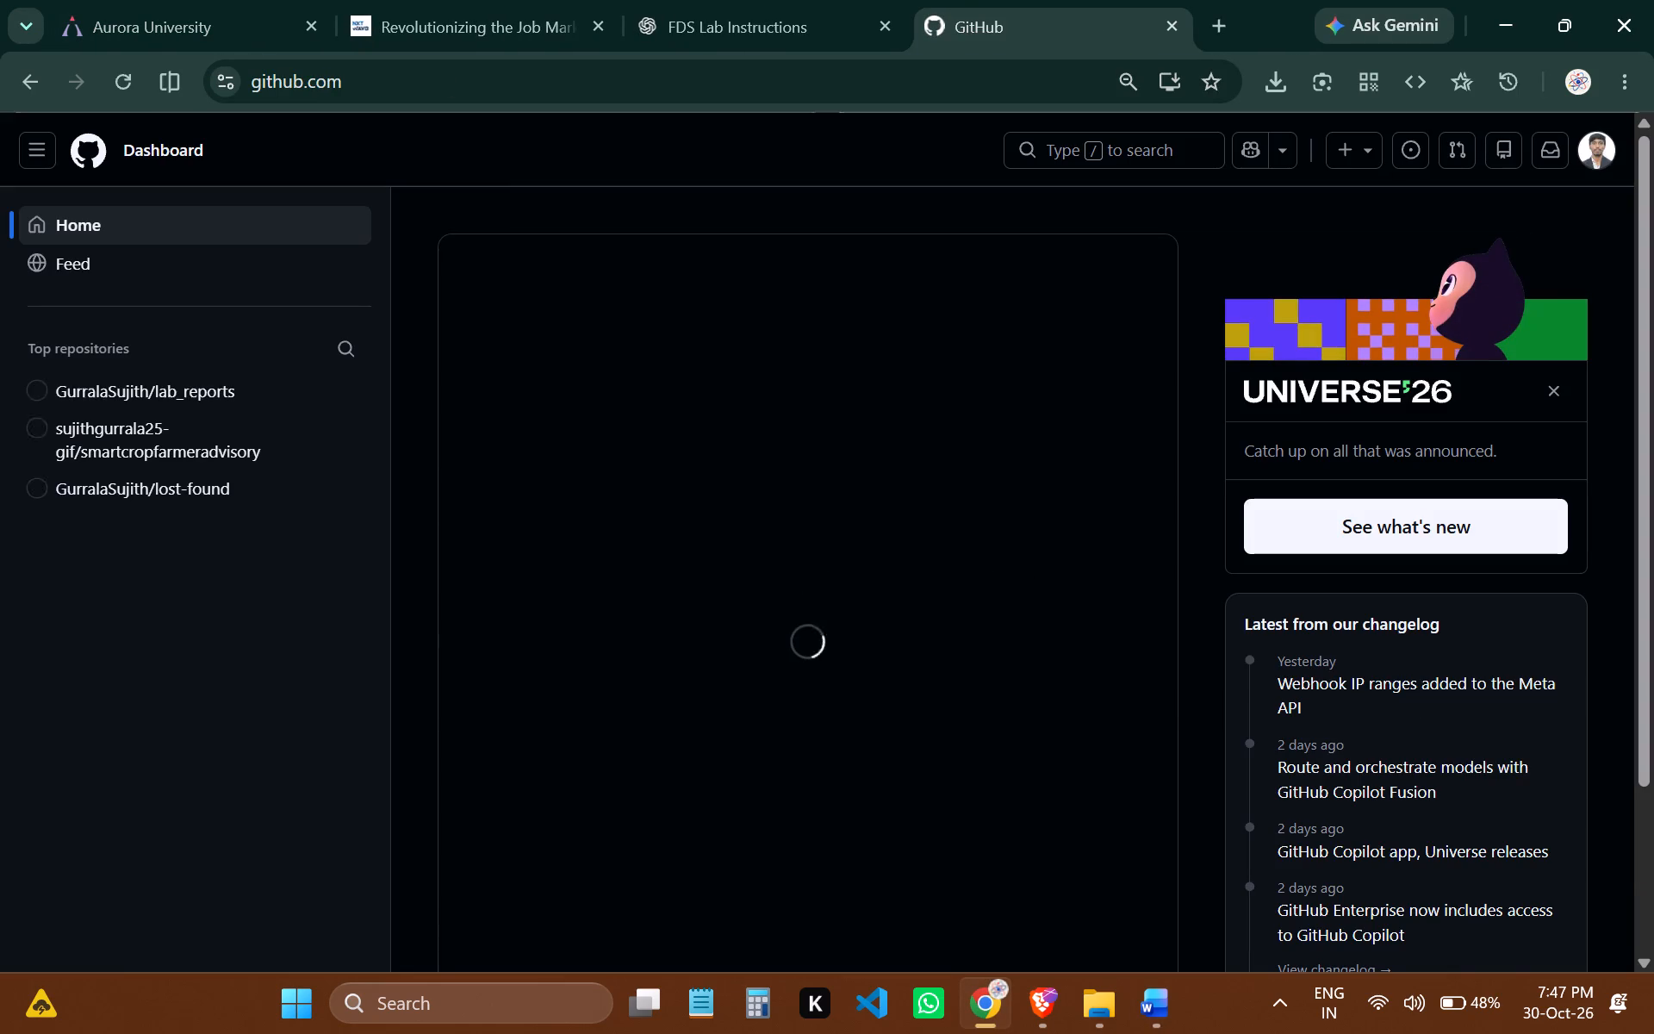
click(148, 402)
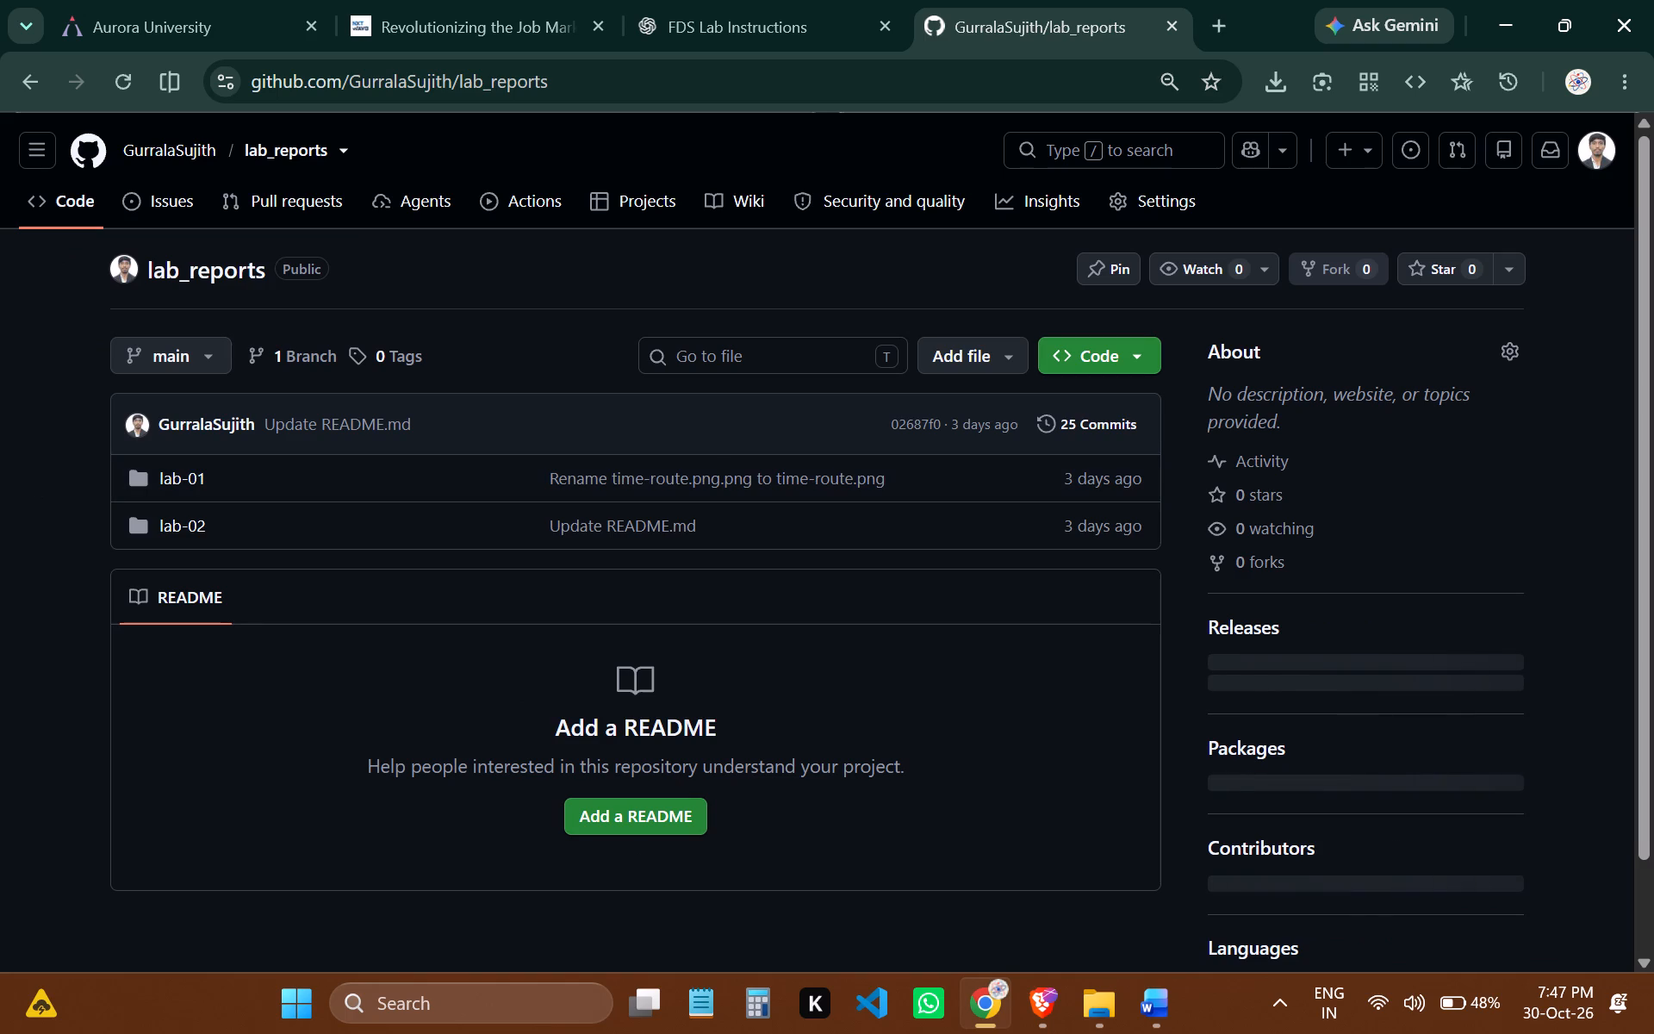
click(1126, 369)
click(1119, 556)
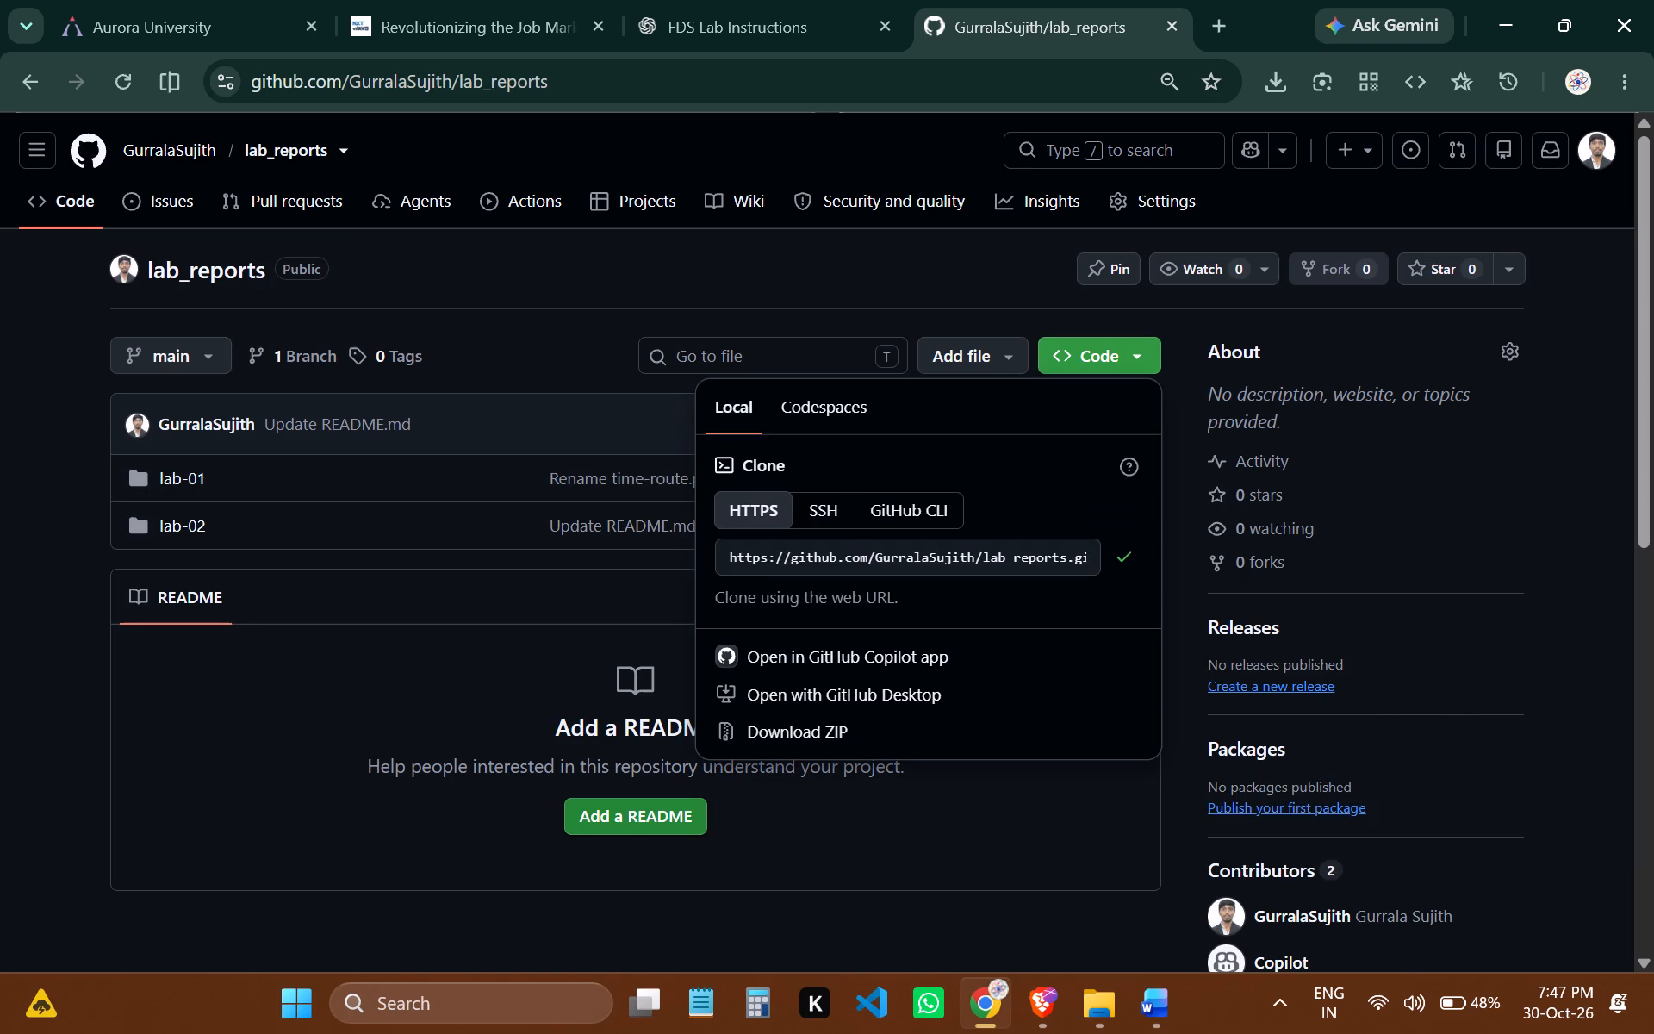
In the Word report, insert the lab_reports repository URL as a hyperlink below the GITHUB REPOSITORY LINK: line.
key(alt+Tab)
key(ctrl+v)
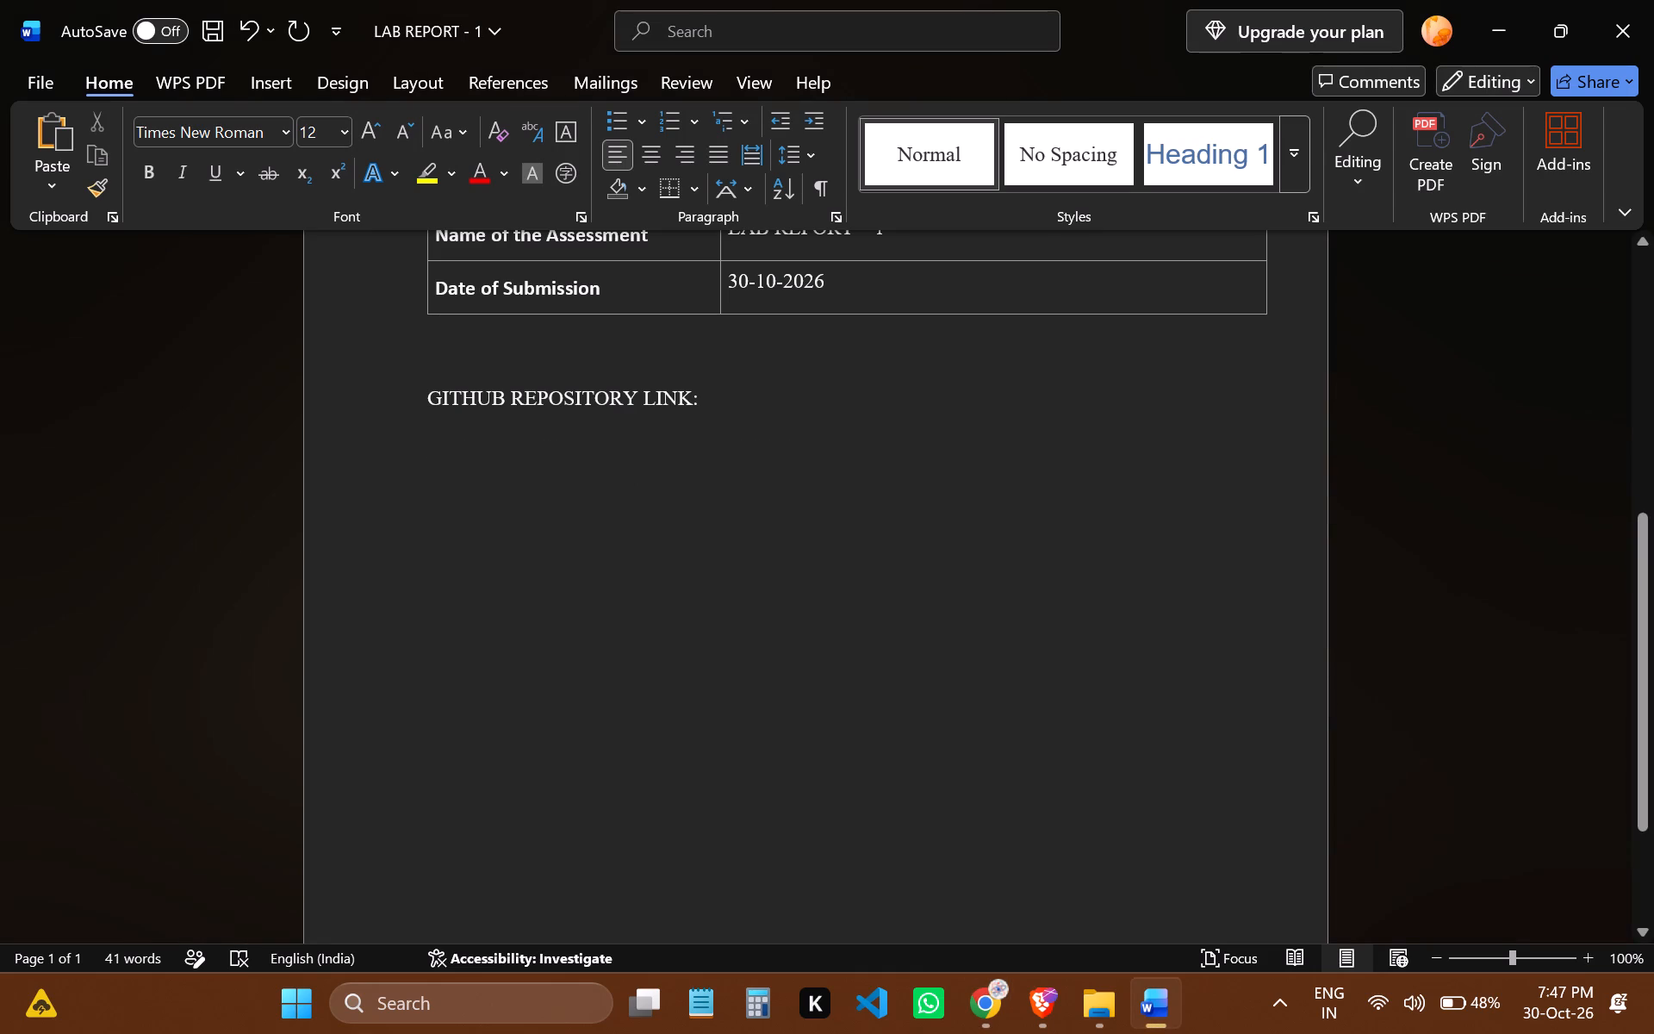
key(ctrl+k)
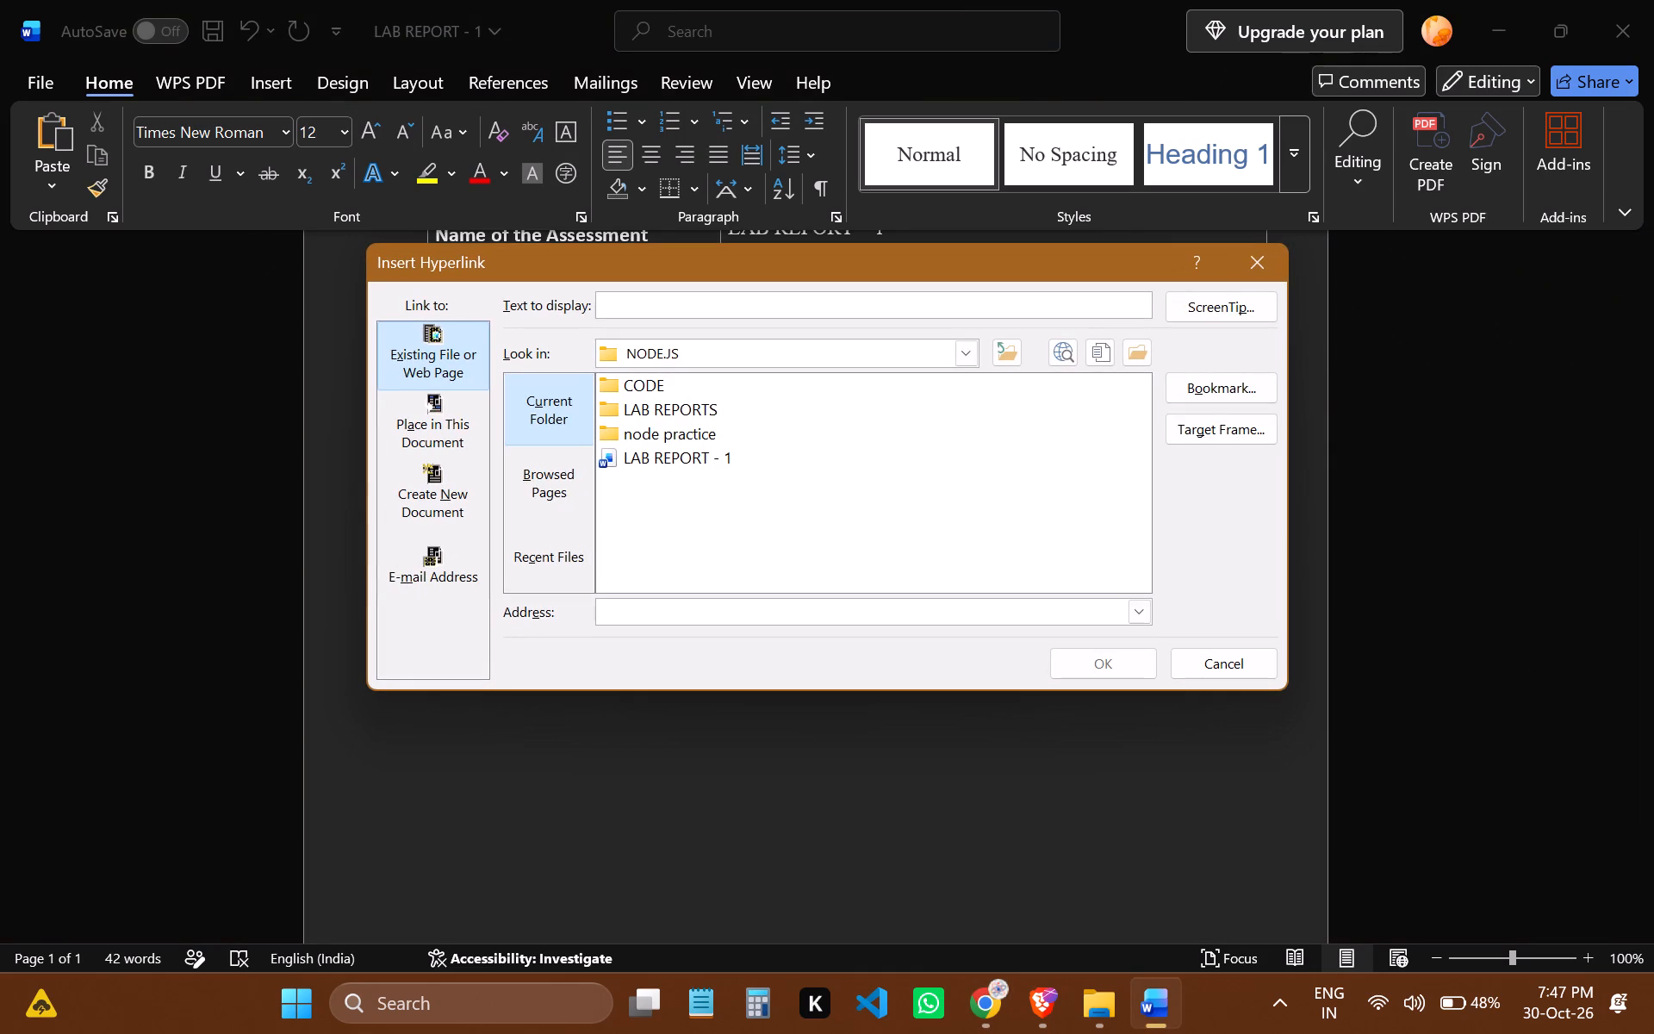
click(1114, 666)
key(ctrl+v)
key(alt+Tab)
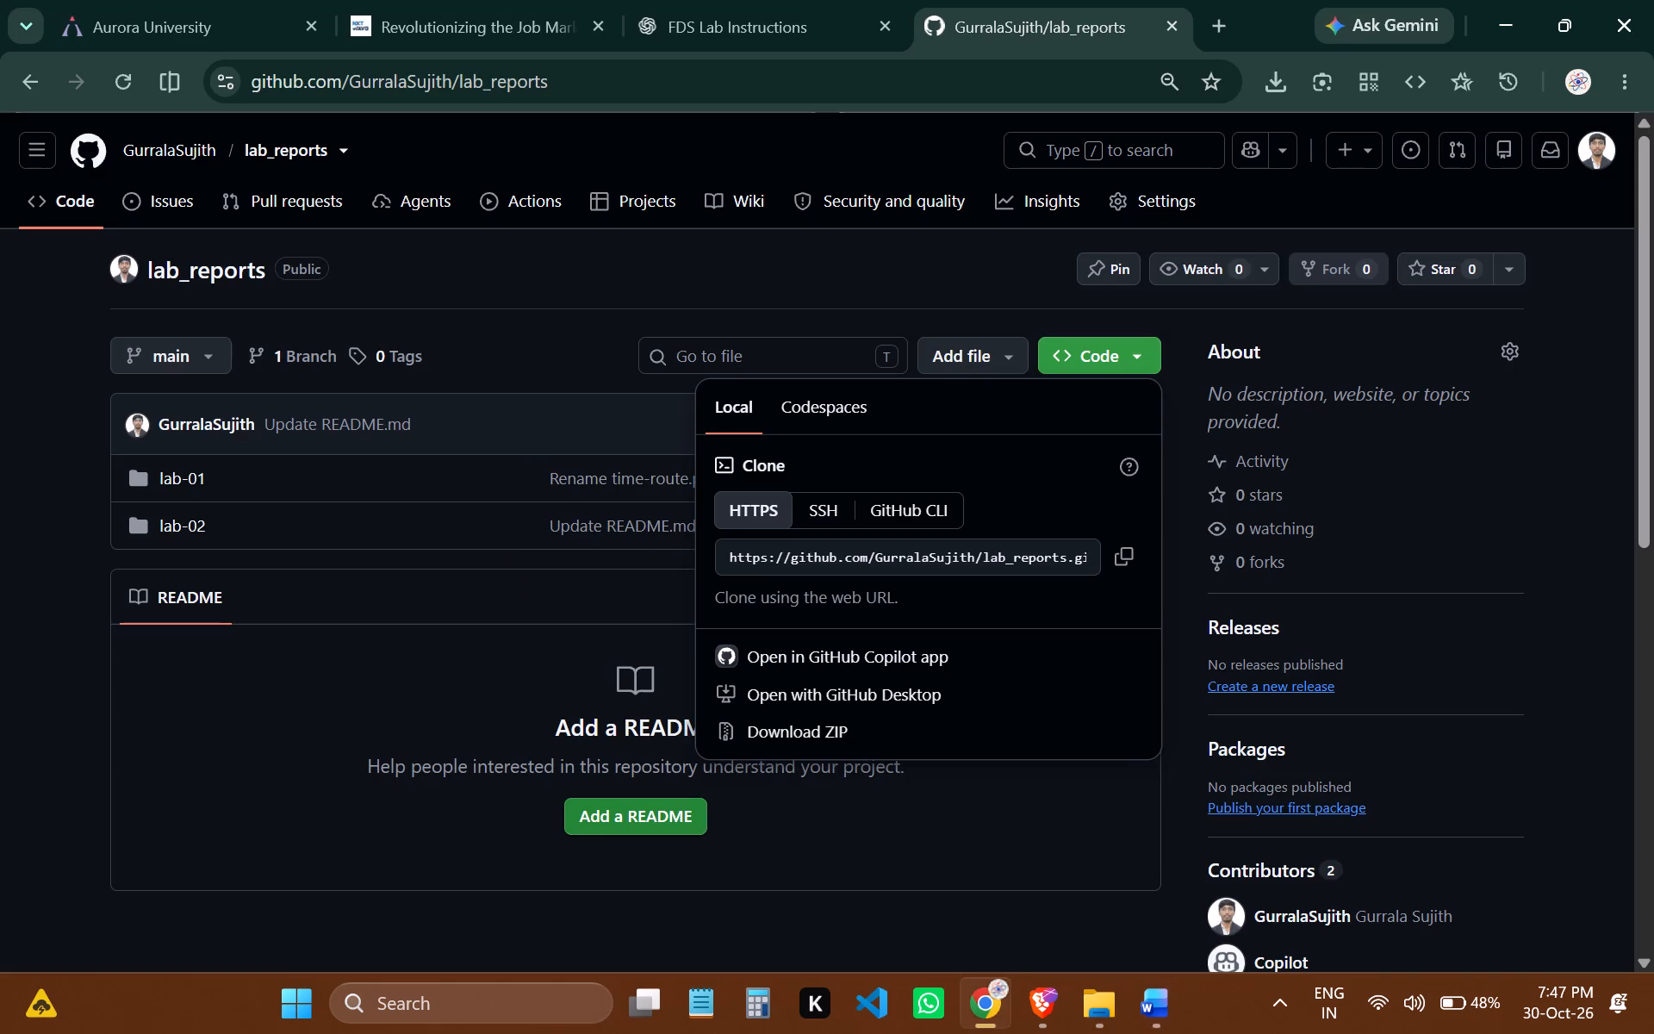
click(1129, 555)
key(alt+Tab)
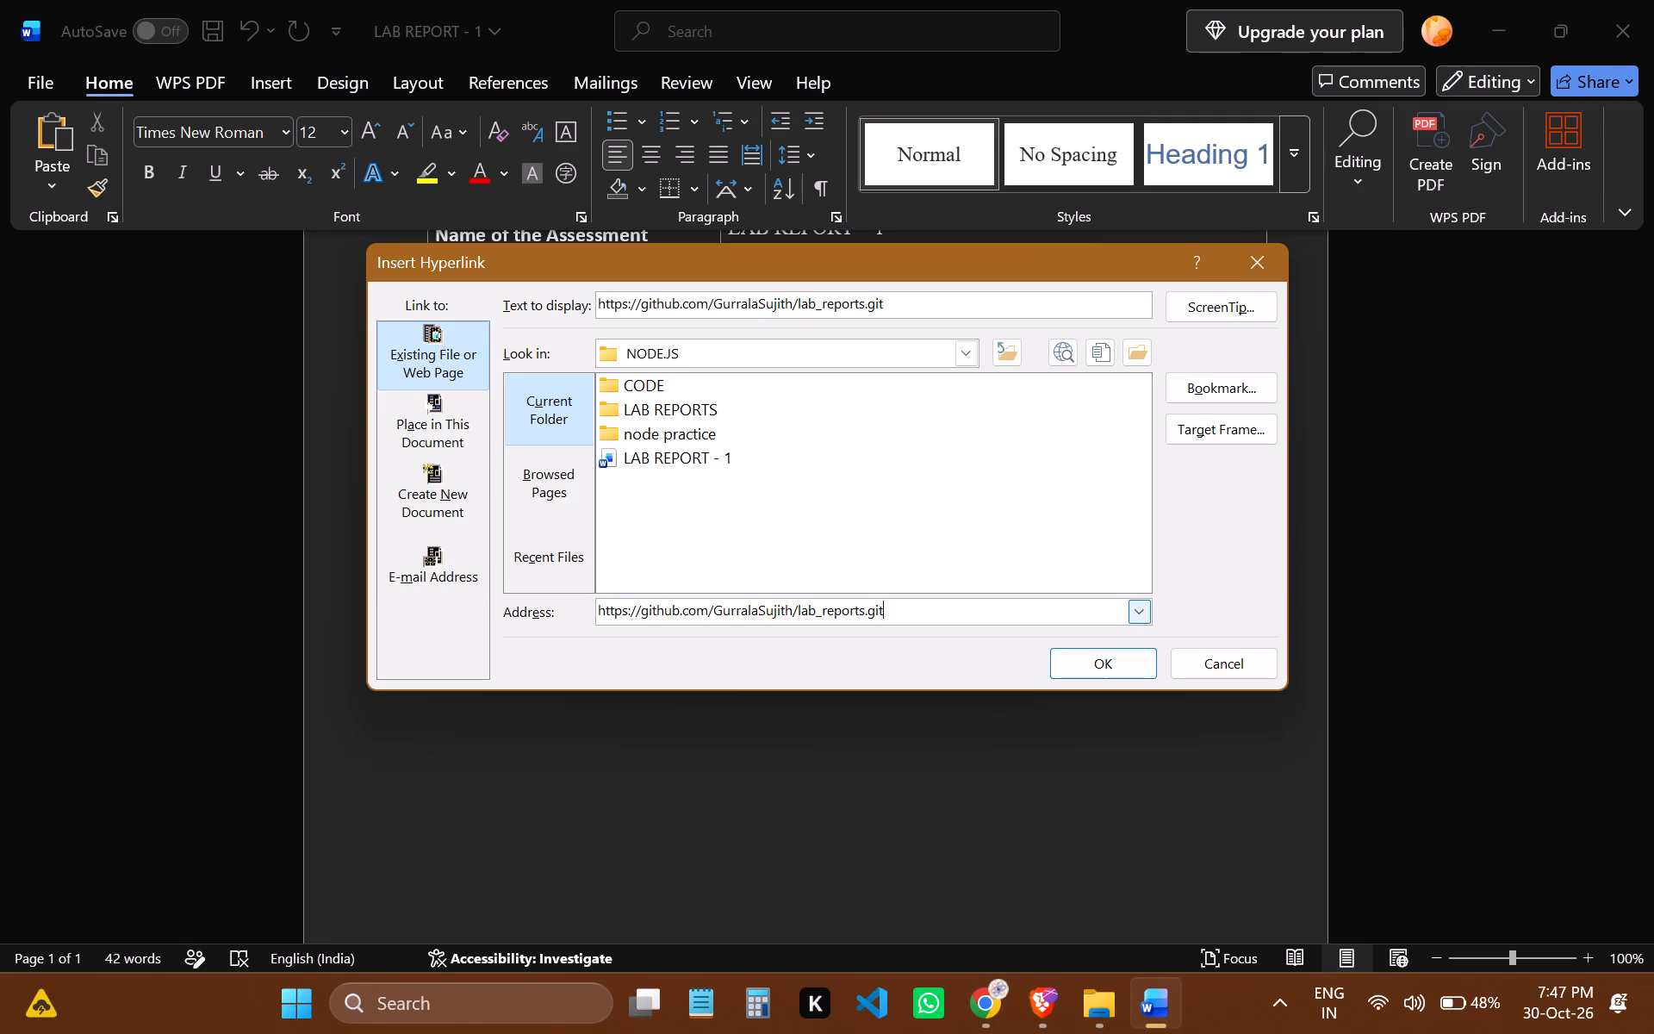
click(1085, 668)
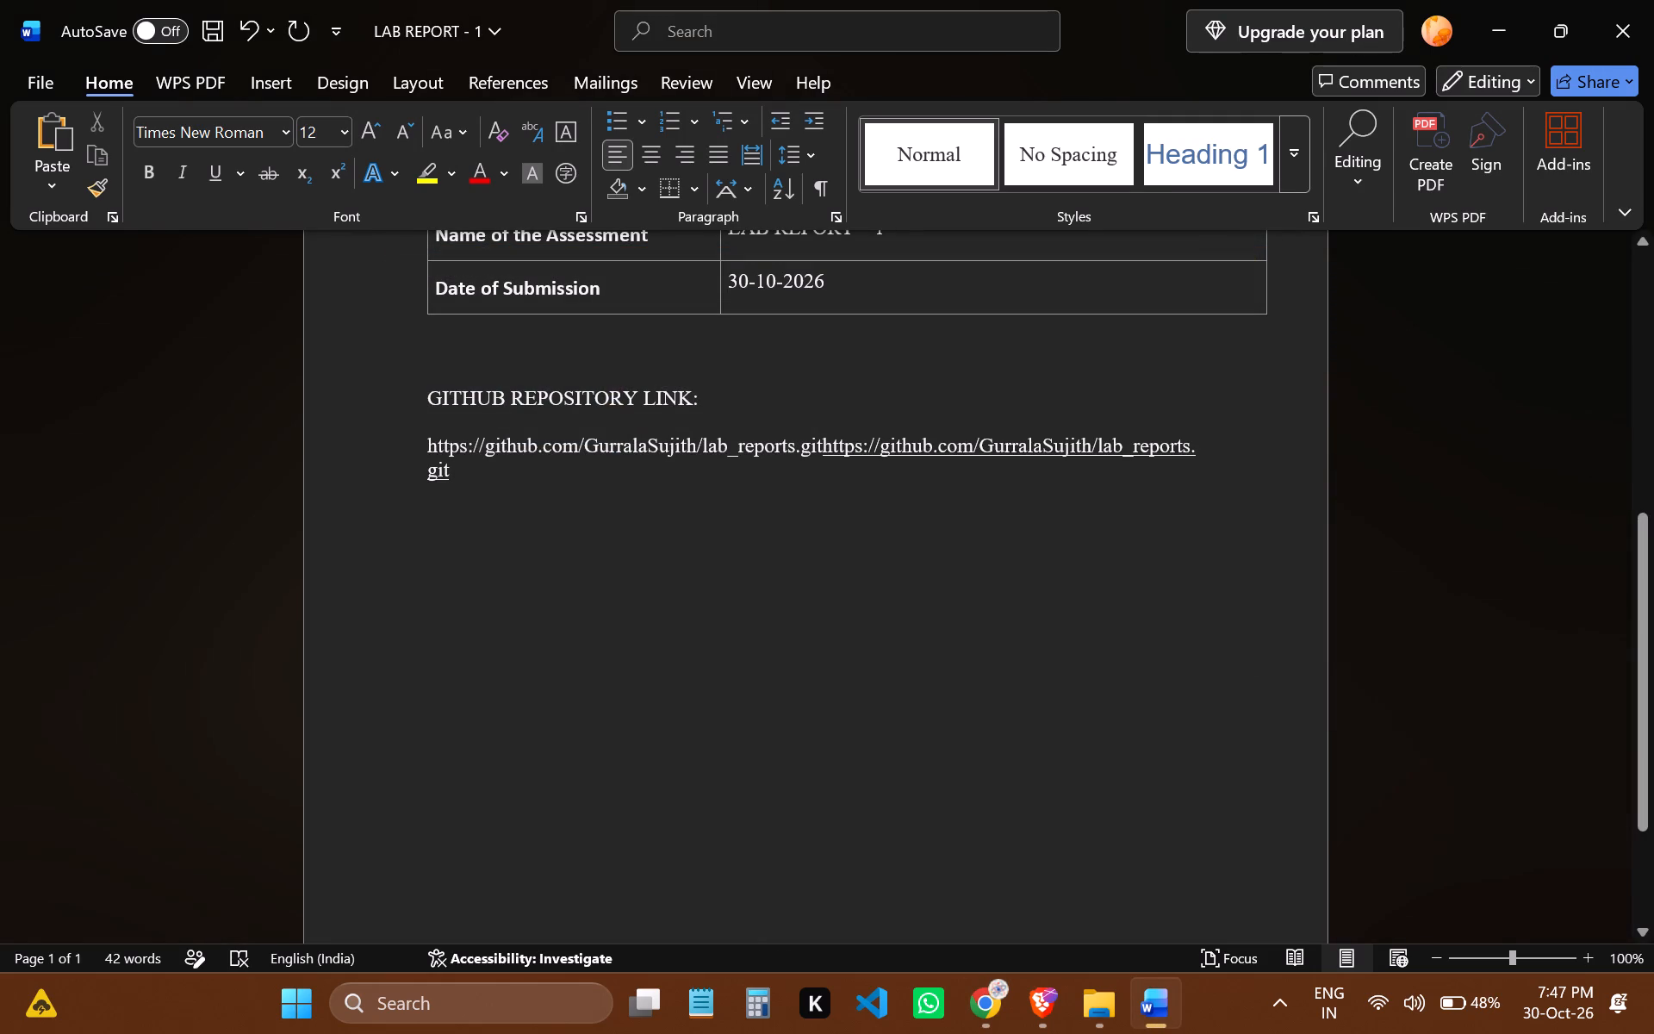
Delete the plain-text copy of the repository URL in front of the hyperlink.
drag(821, 449, 413, 445)
key(BackSpace)
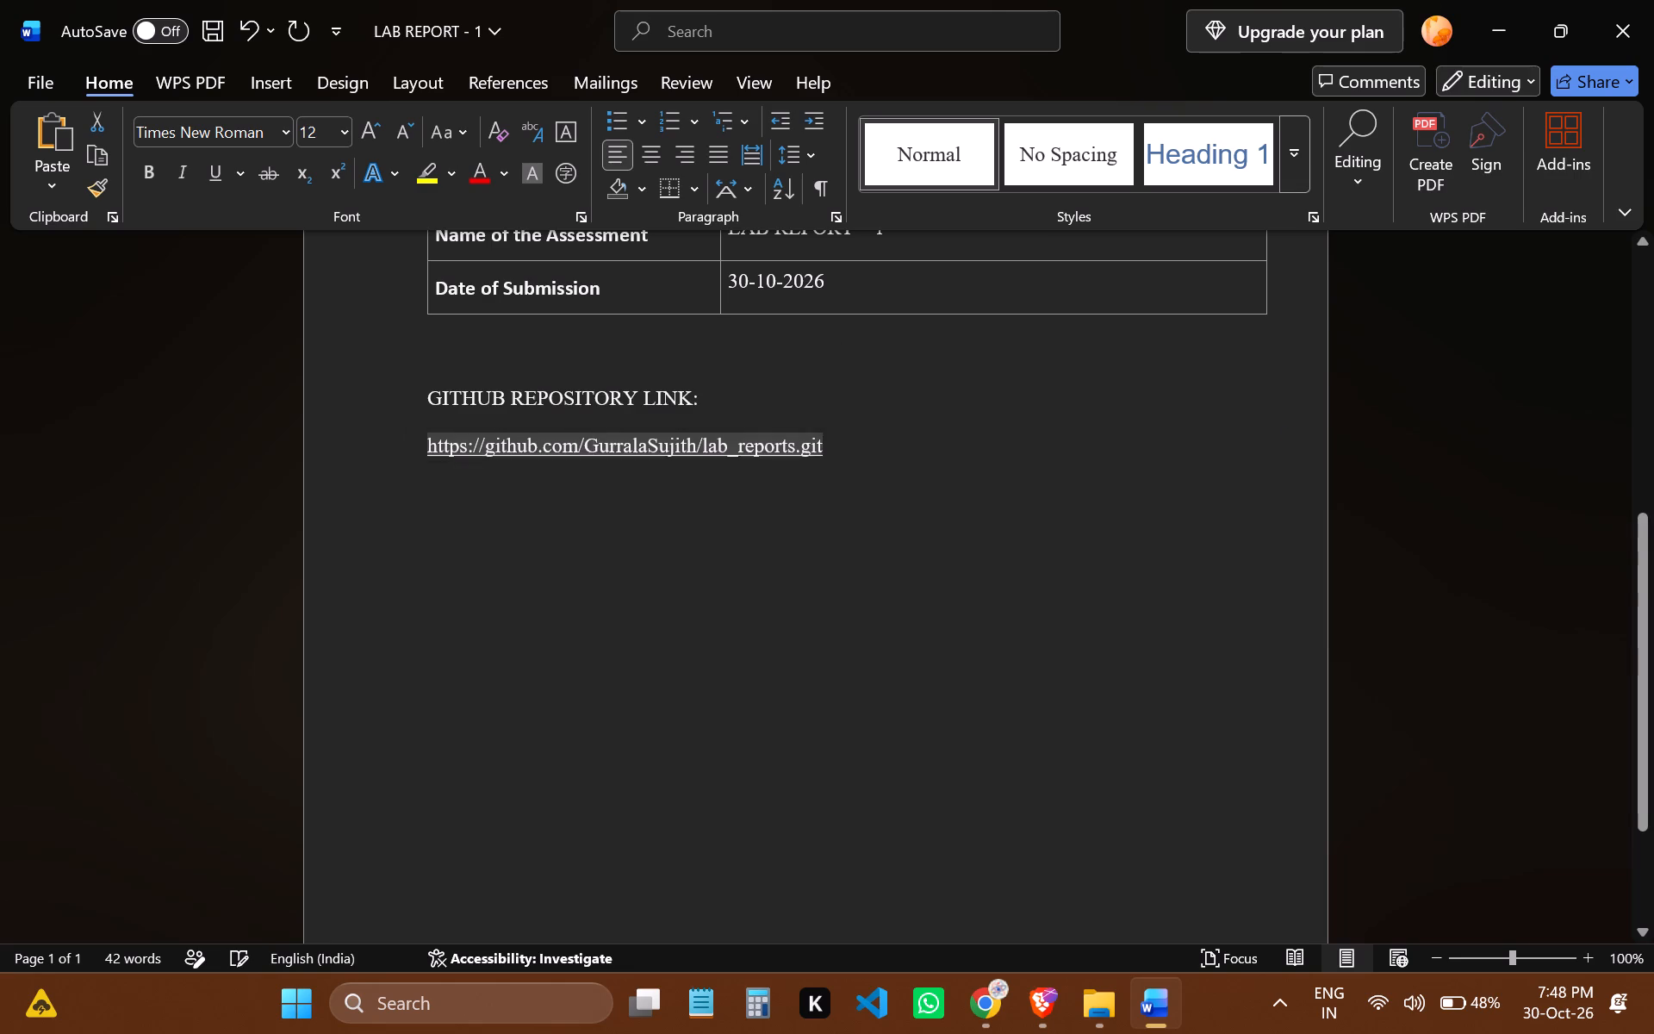
Open the repository hyperlink to test it, close the earlier GitHub tab in Chrome, and return to the Word report.
ctrl+click(553, 456)
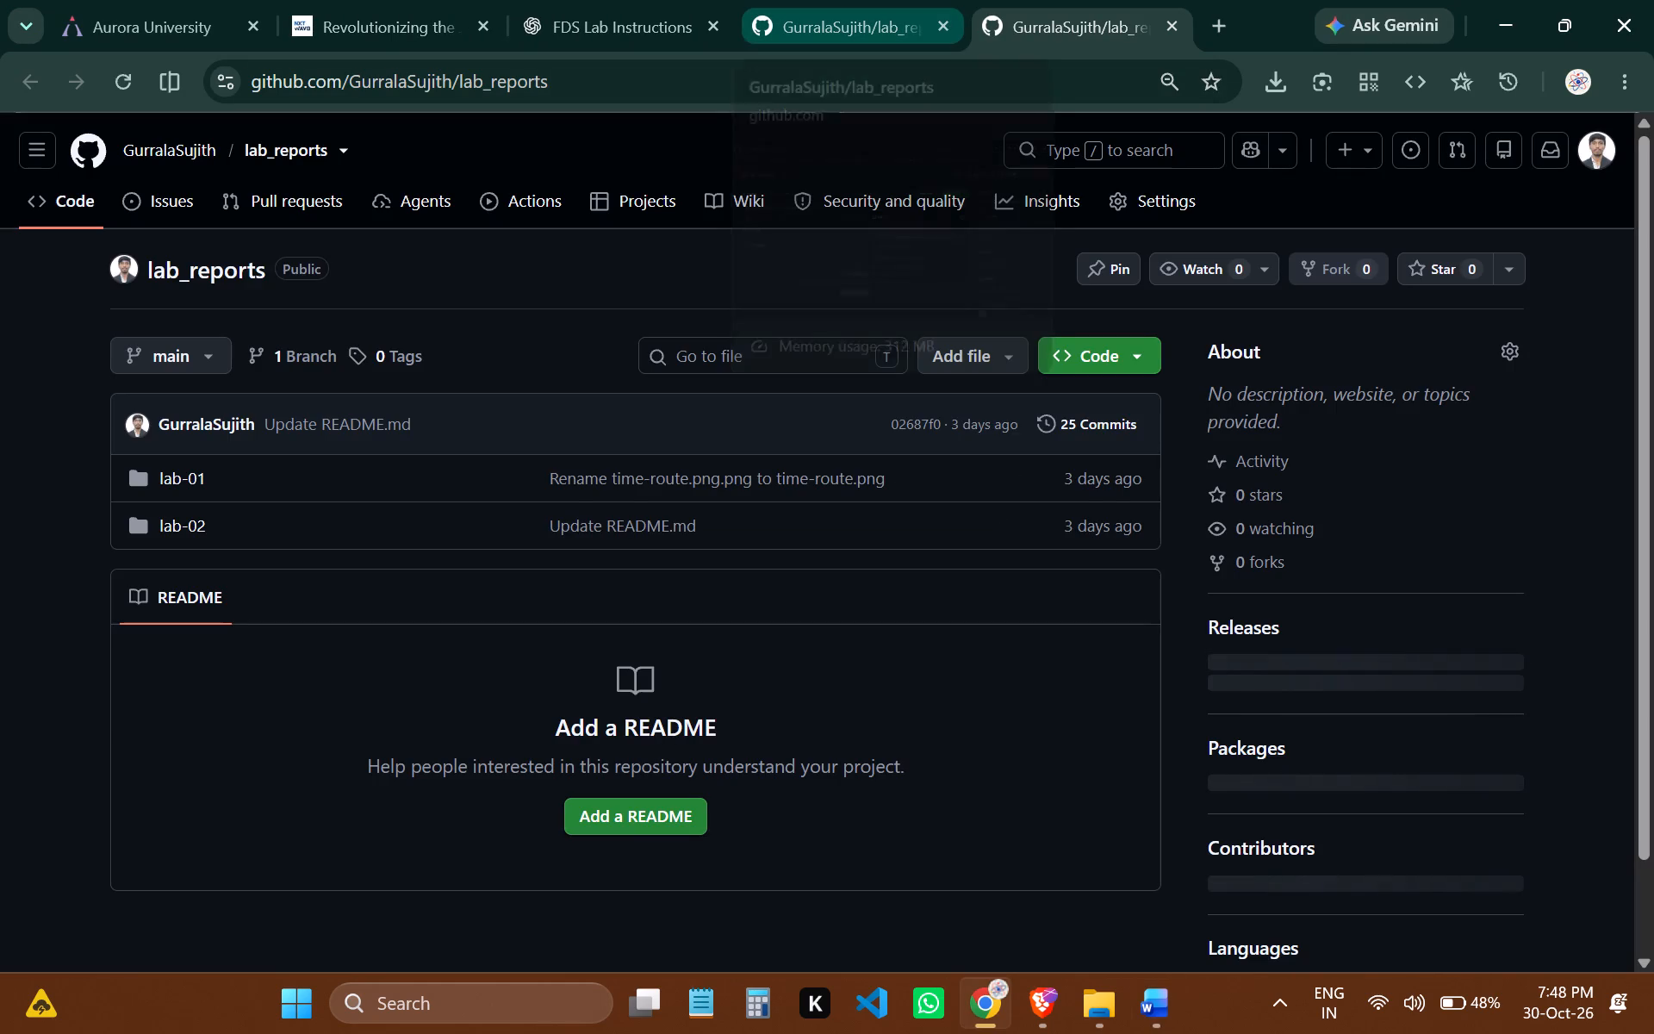
click(940, 22)
key(alt+Tab)
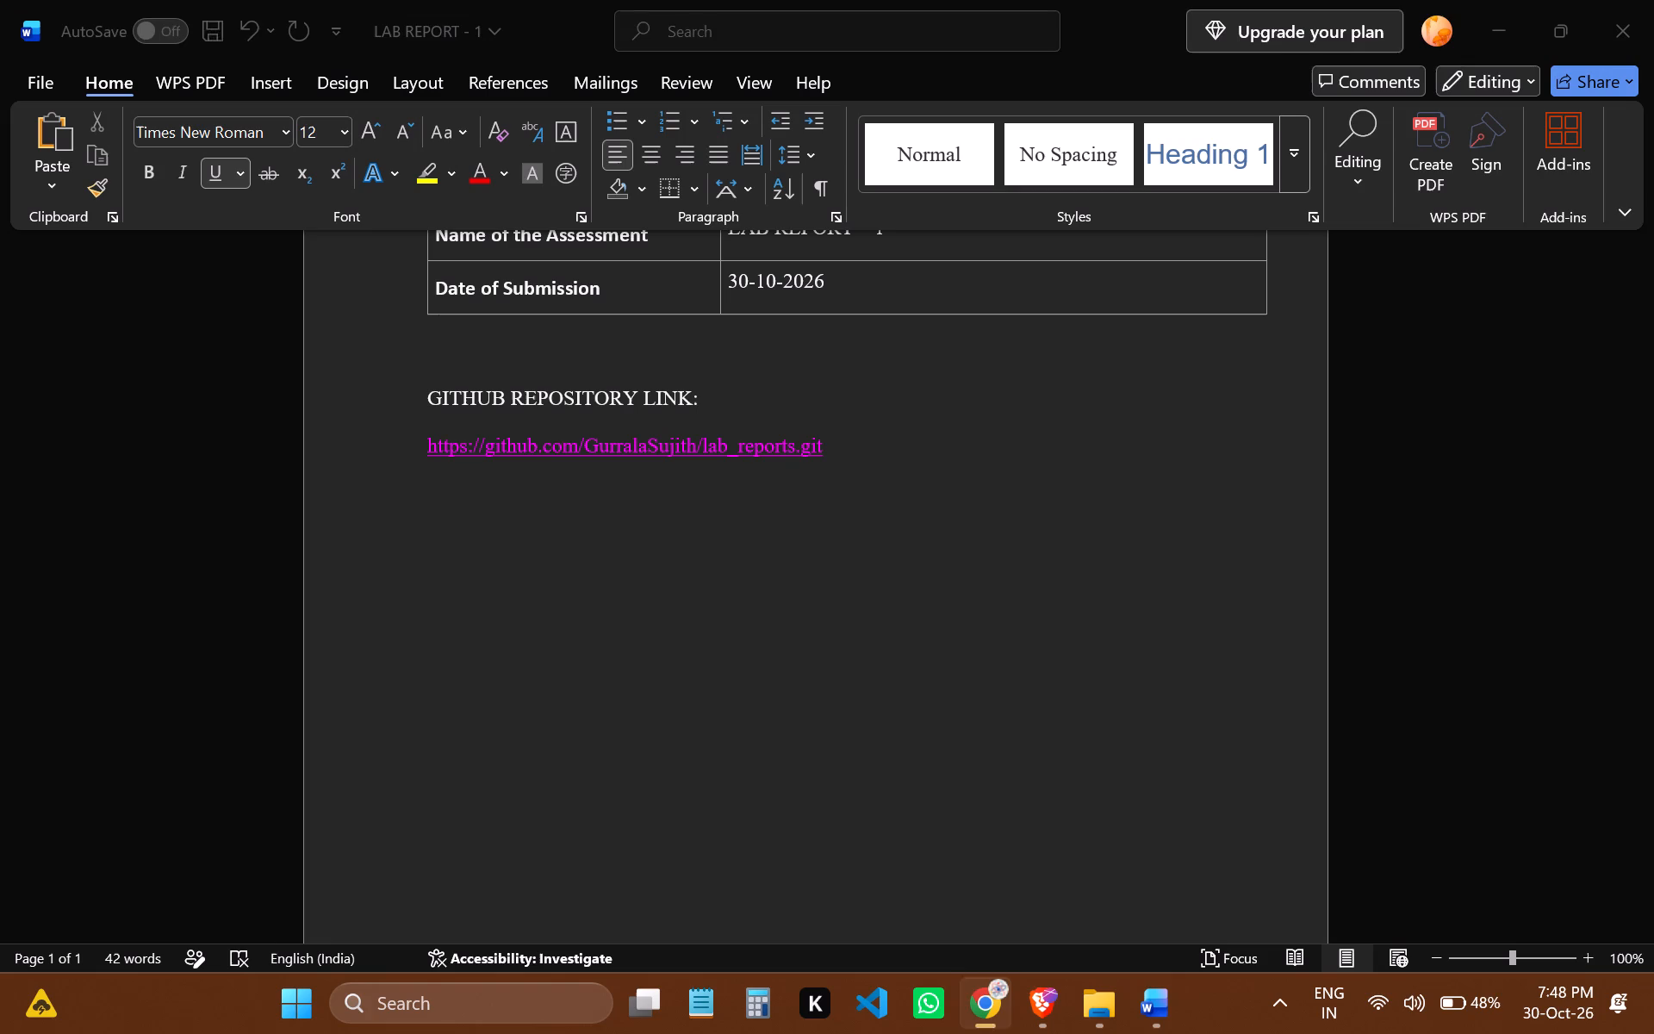
click(755, 442)
click(744, 396)
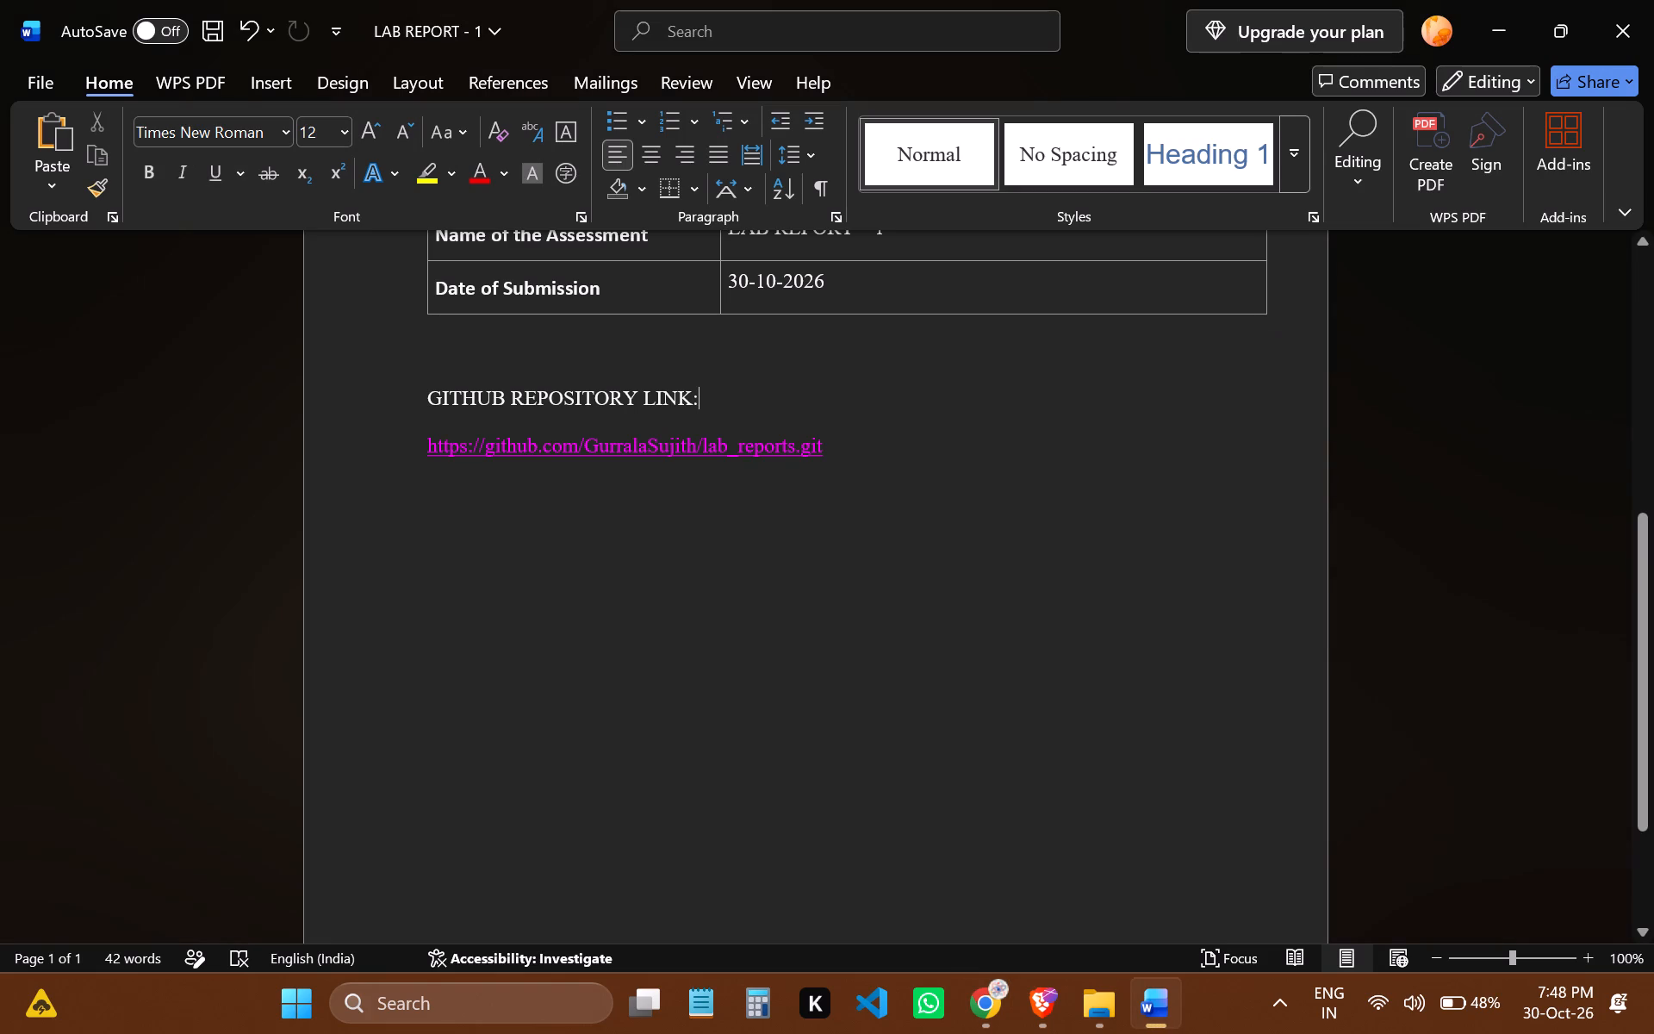
Set the font colour of the repository link to Automatic.
drag(846, 443, 411, 448)
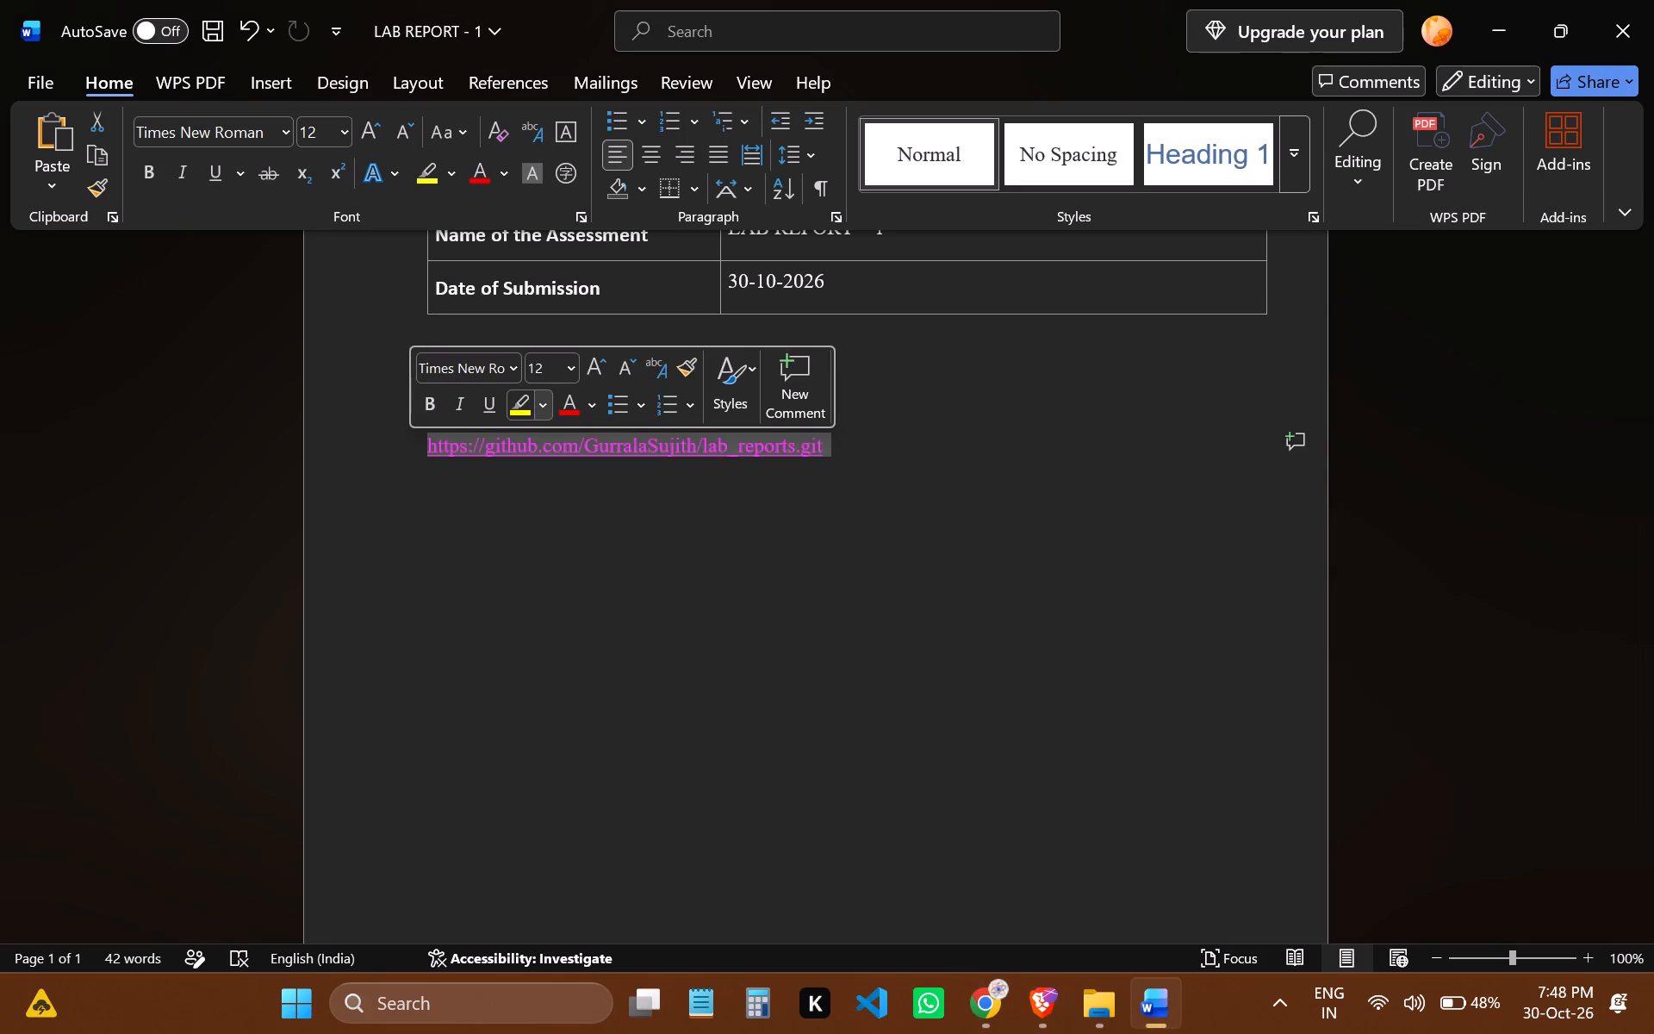
click(574, 405)
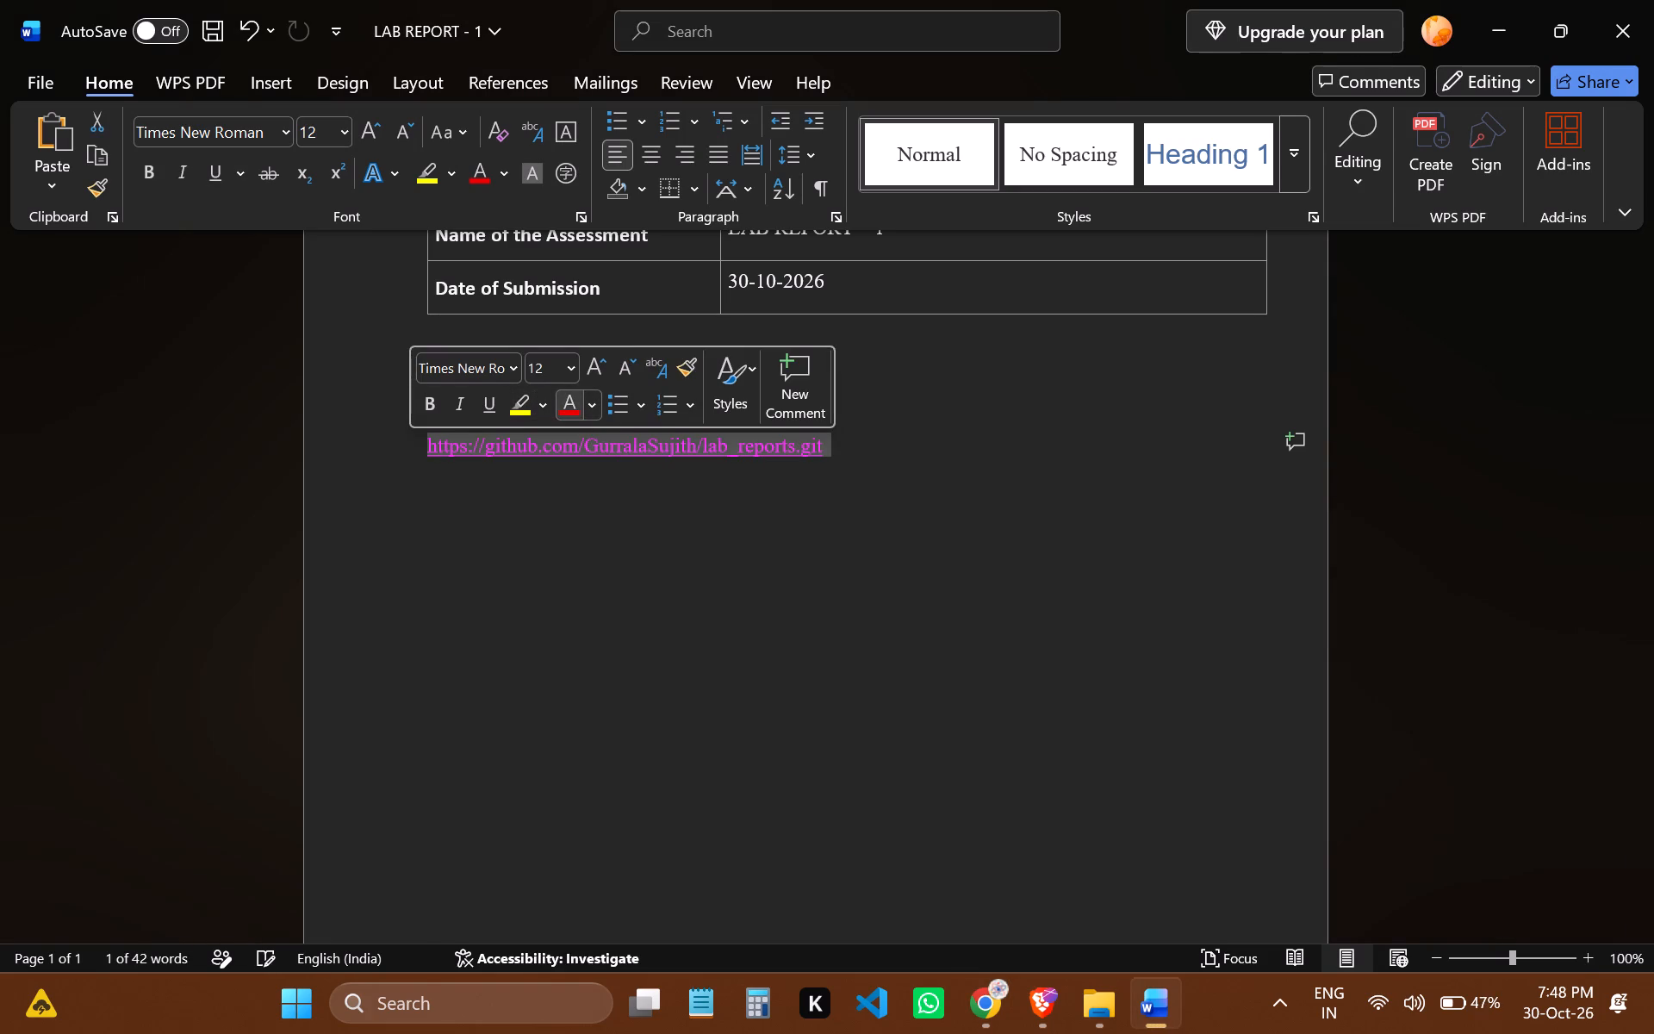
click(574, 405)
click(586, 404)
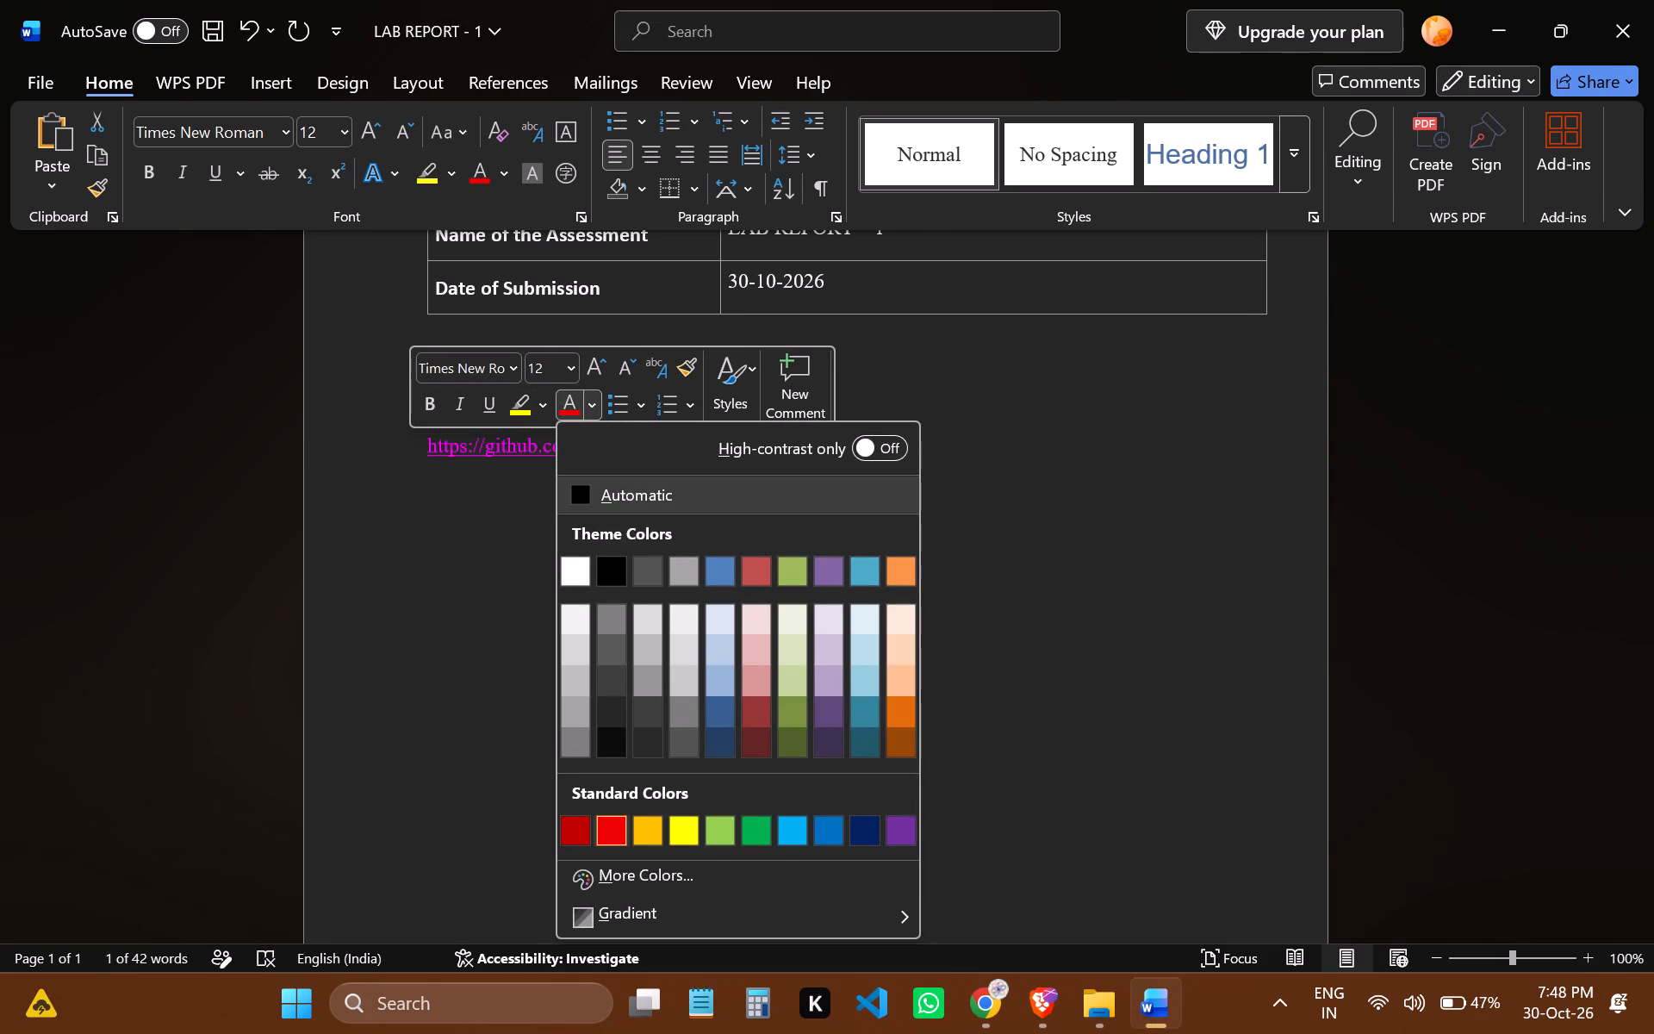
click(588, 495)
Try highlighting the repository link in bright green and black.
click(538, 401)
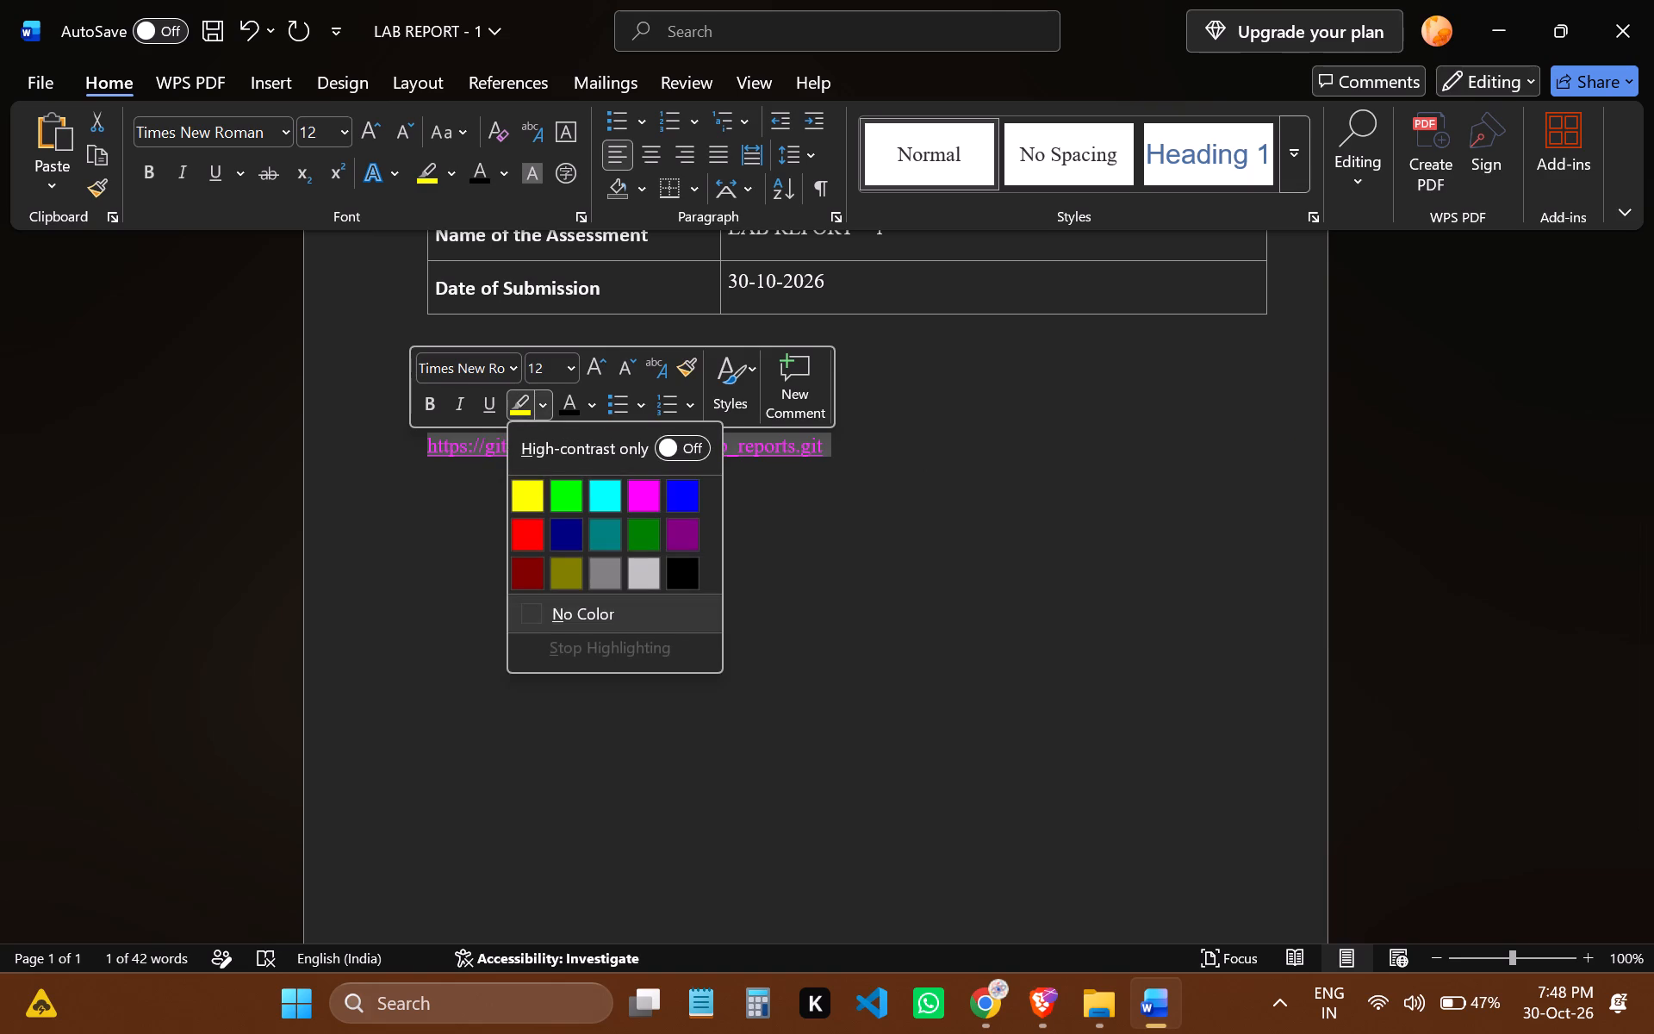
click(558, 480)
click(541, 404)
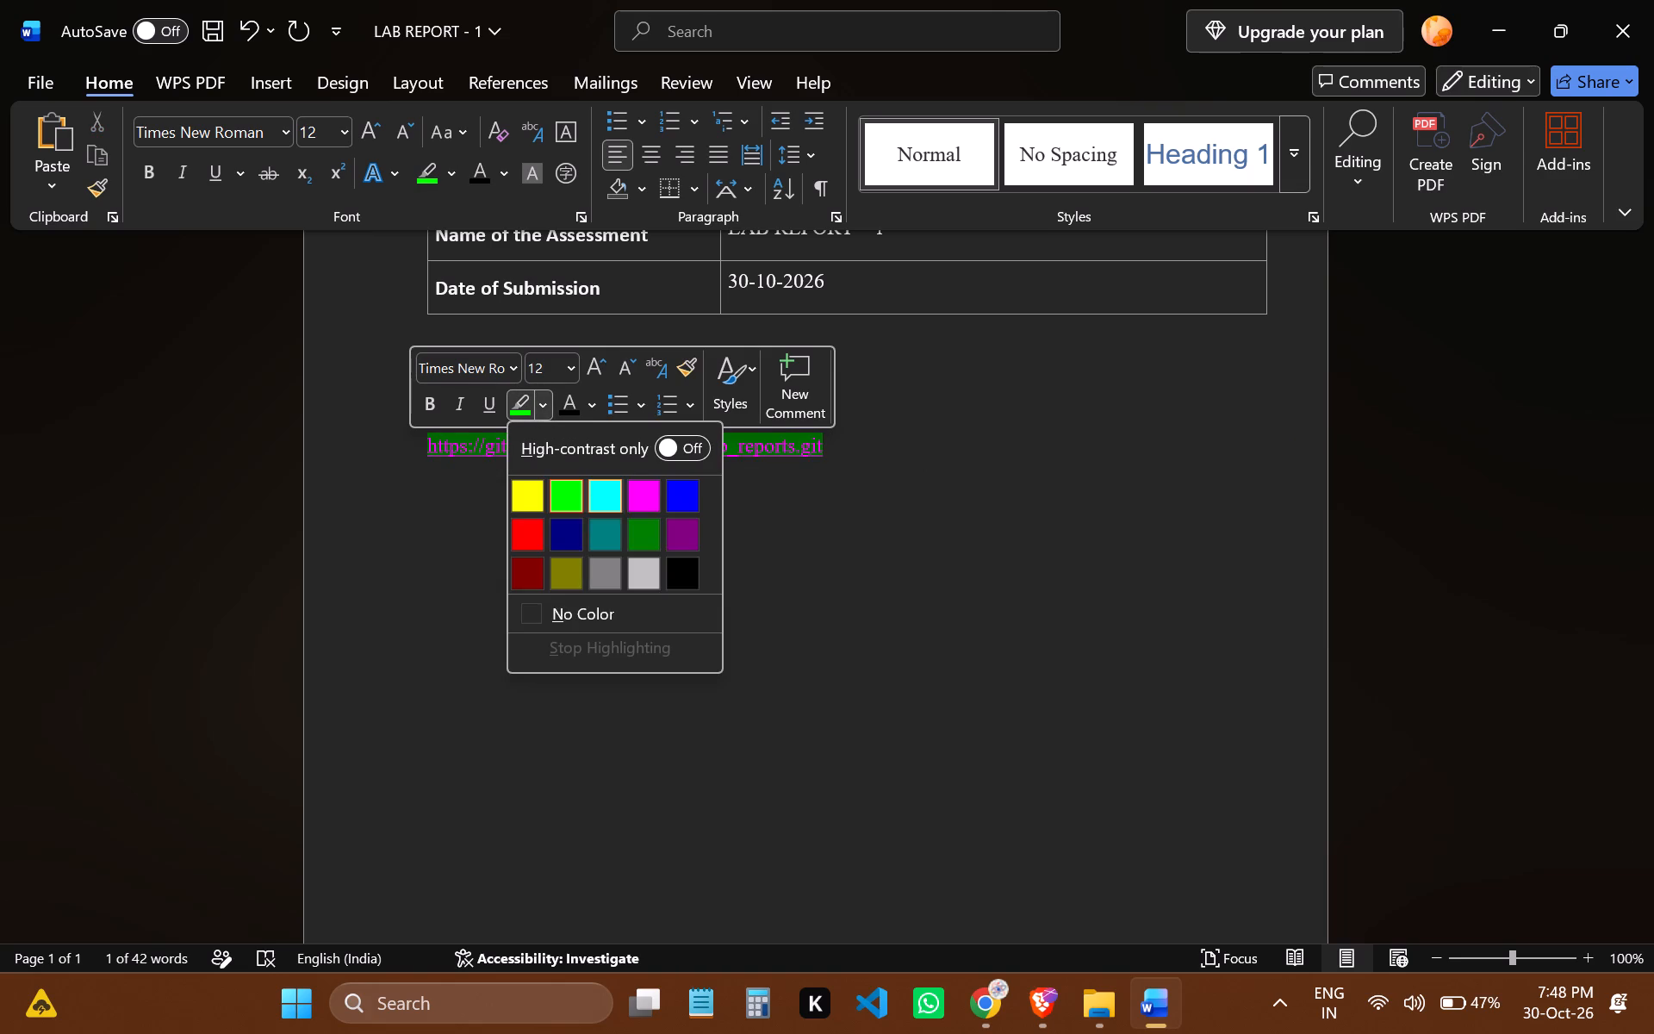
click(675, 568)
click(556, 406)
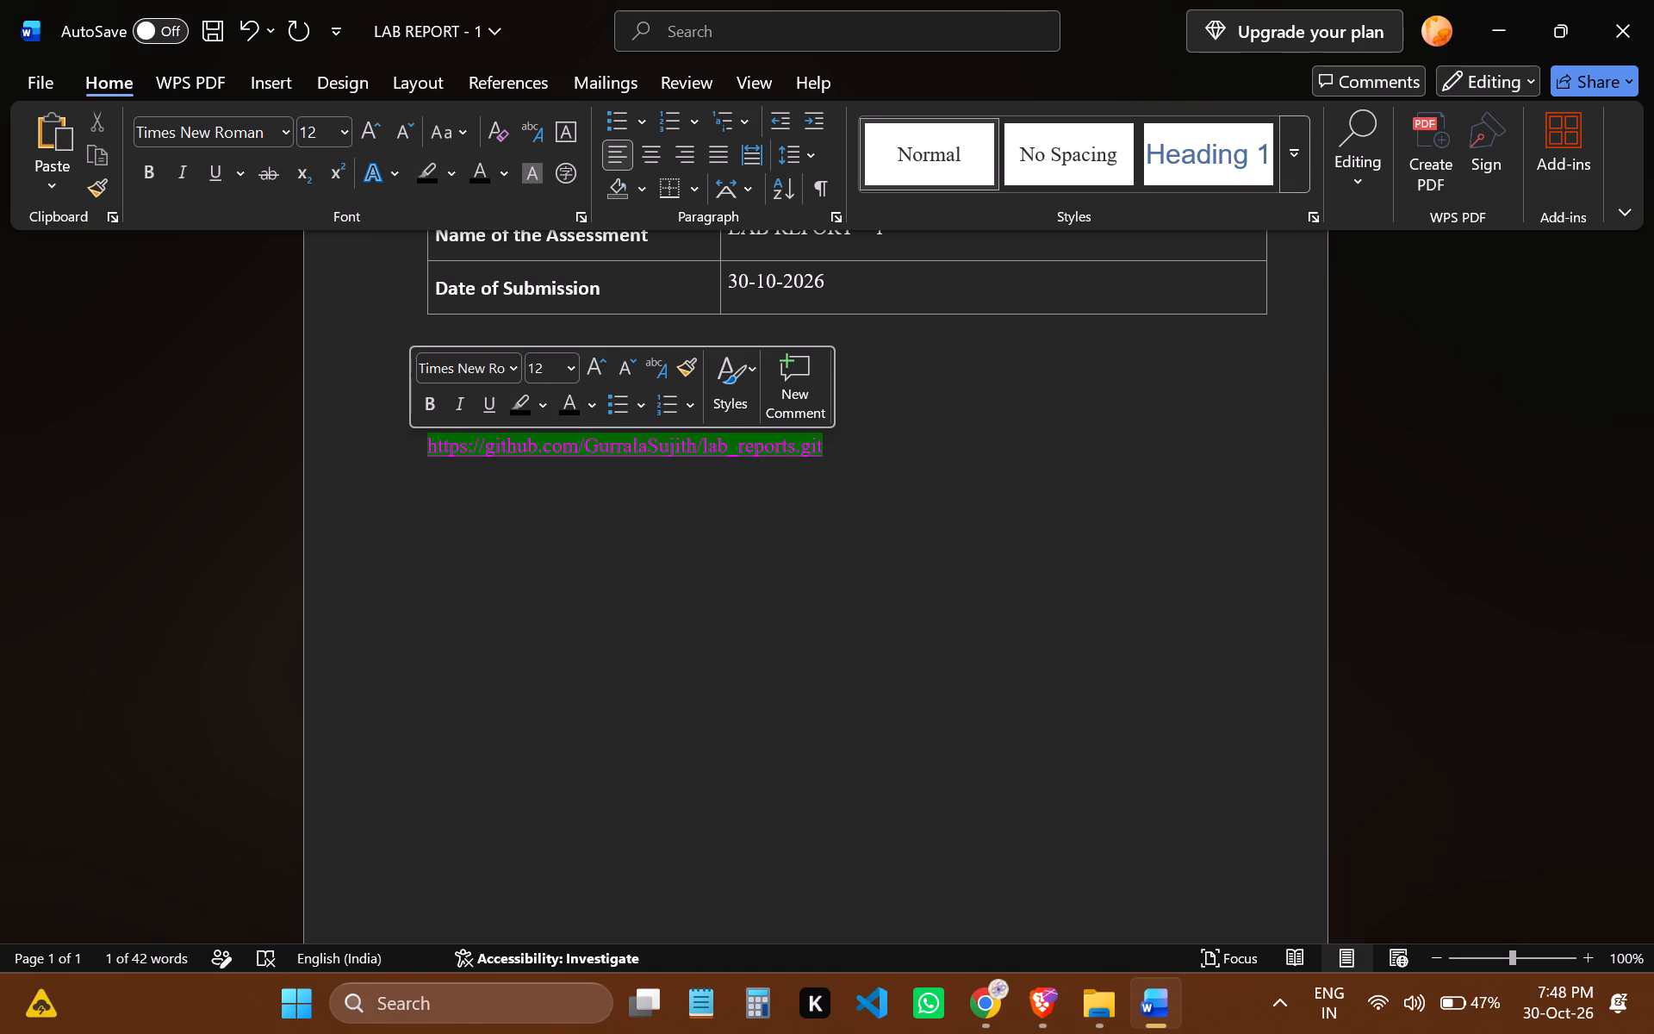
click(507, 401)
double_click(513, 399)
Highlight the entire repository link in yellow.
click(544, 398)
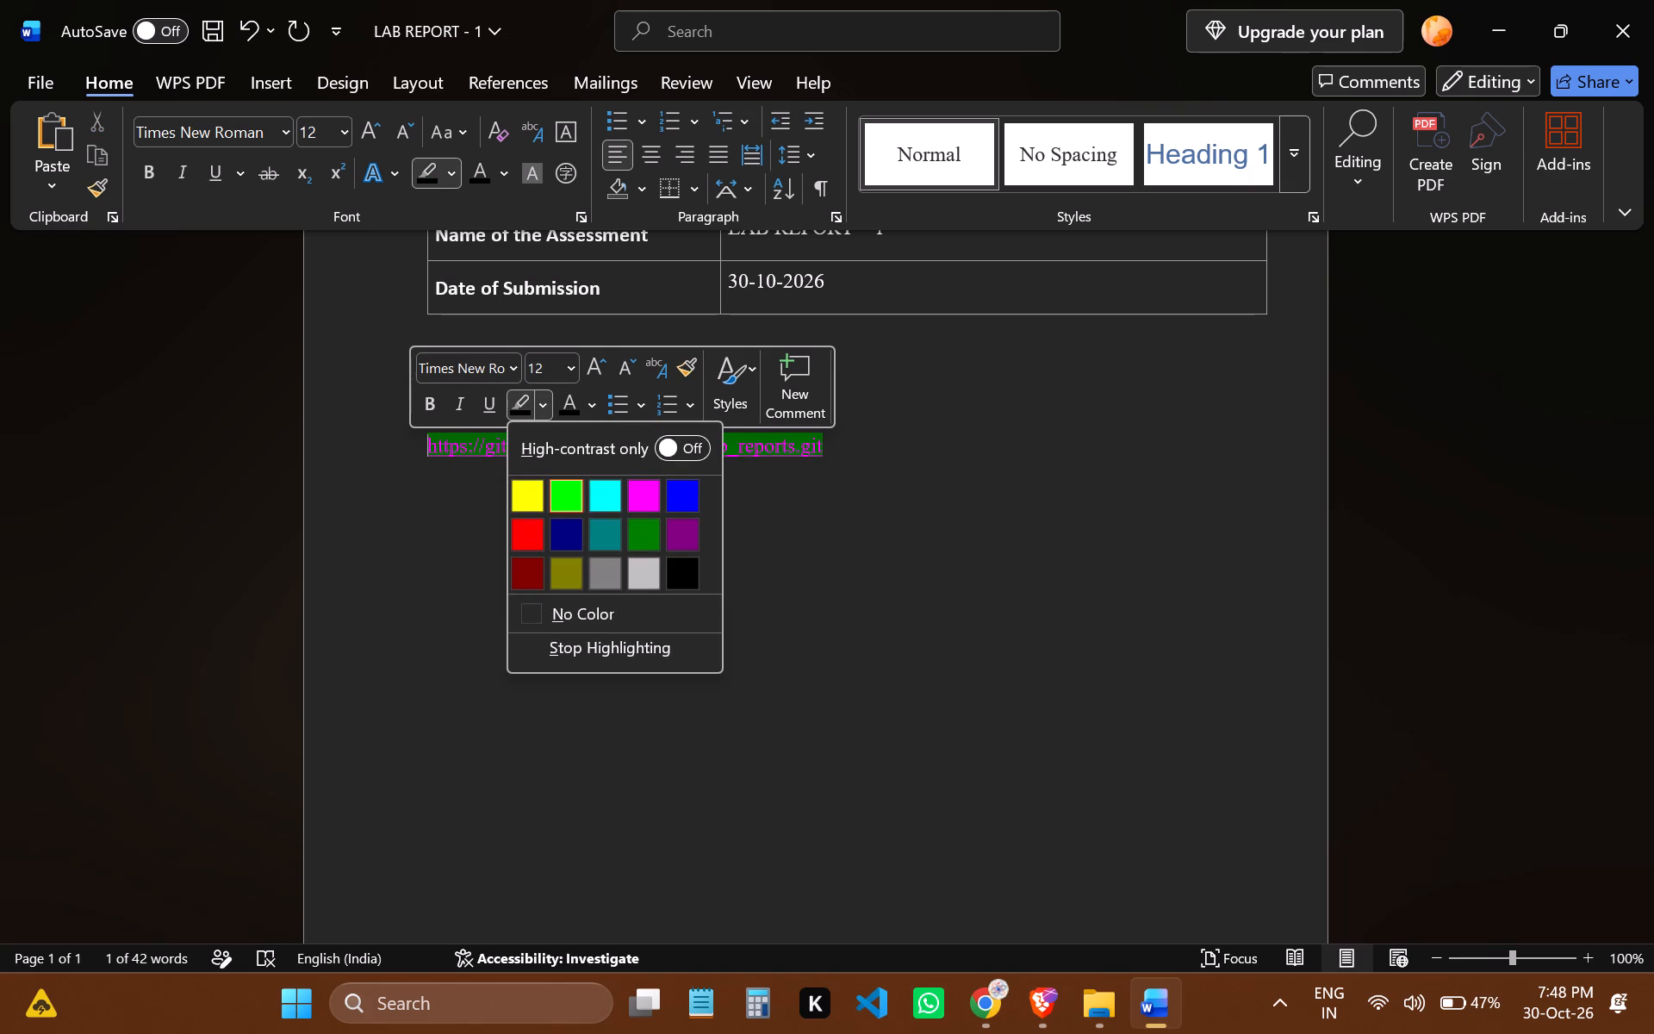
click(536, 492)
click(544, 402)
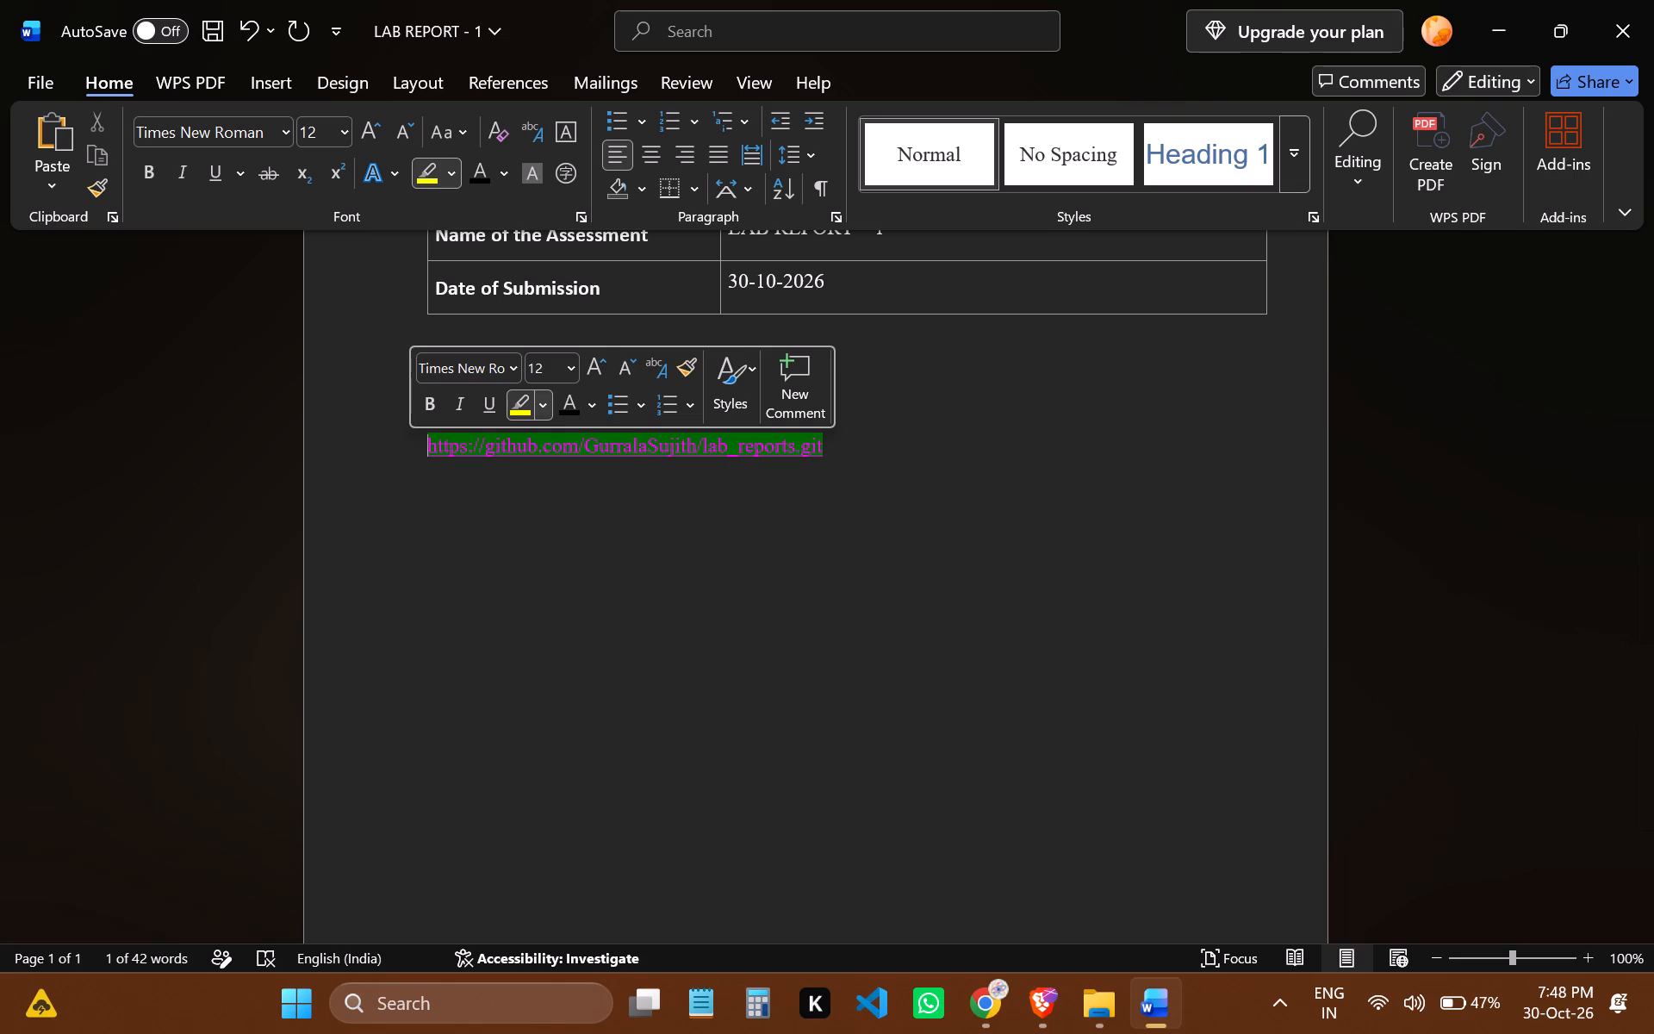
click(762, 496)
drag(837, 435, 758, 444)
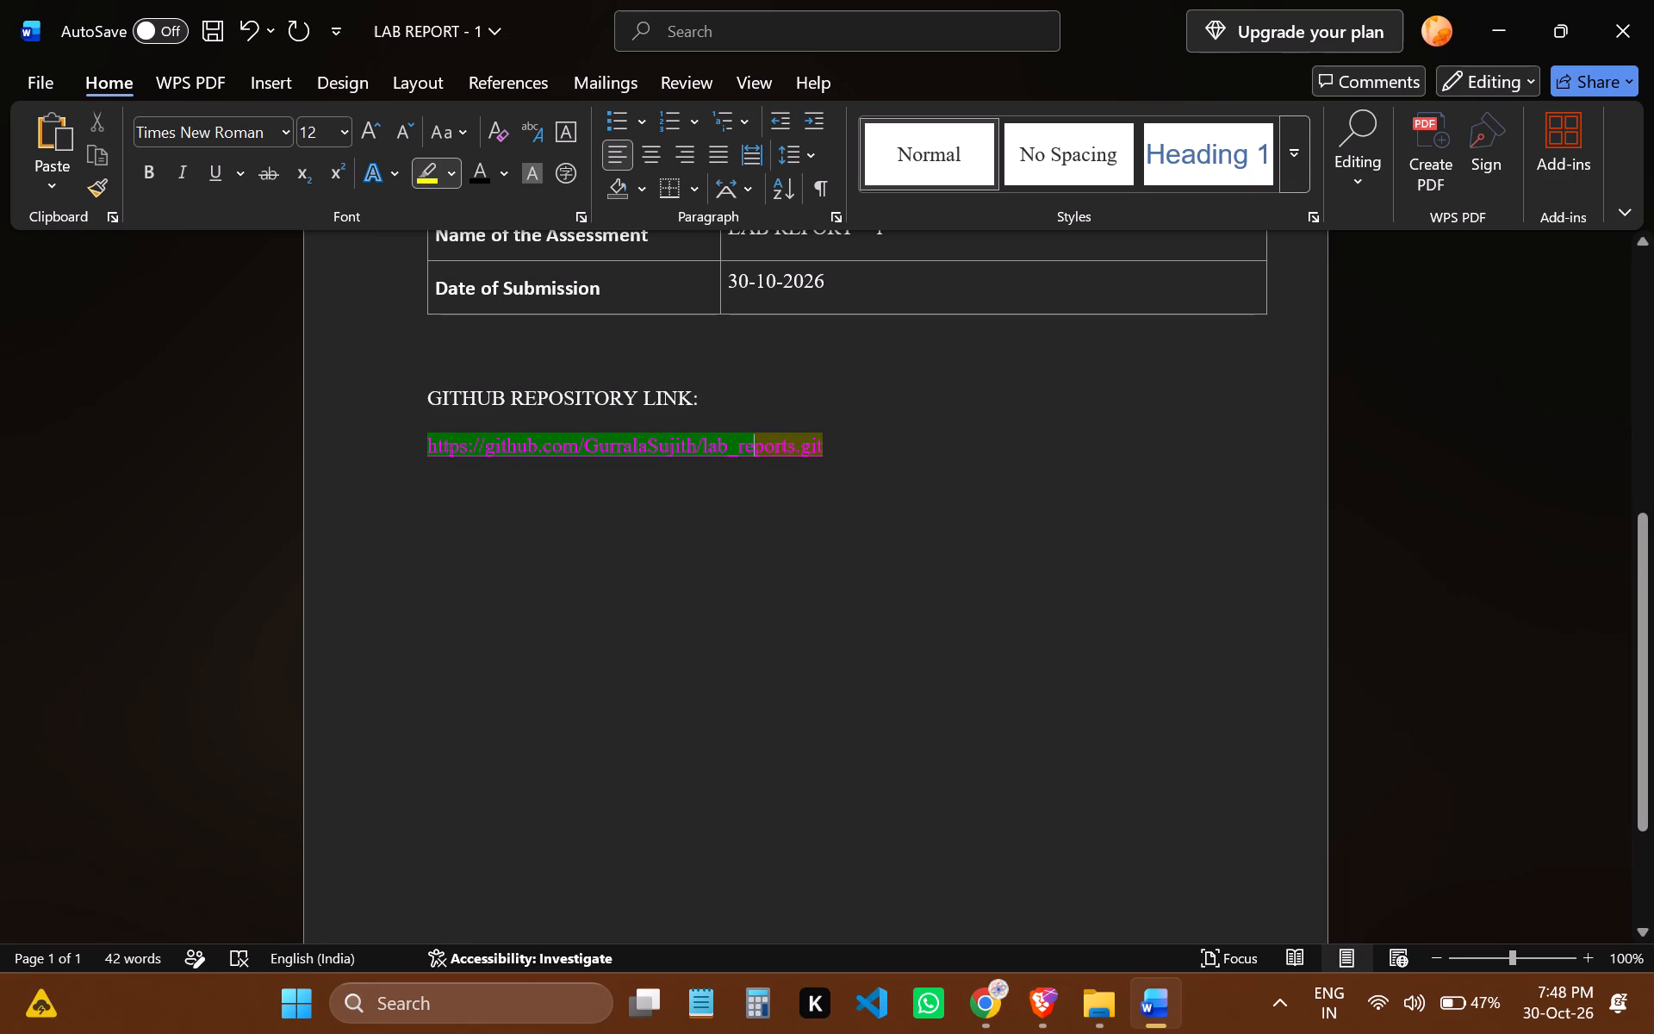
drag(413, 439, 838, 439)
click(838, 439)
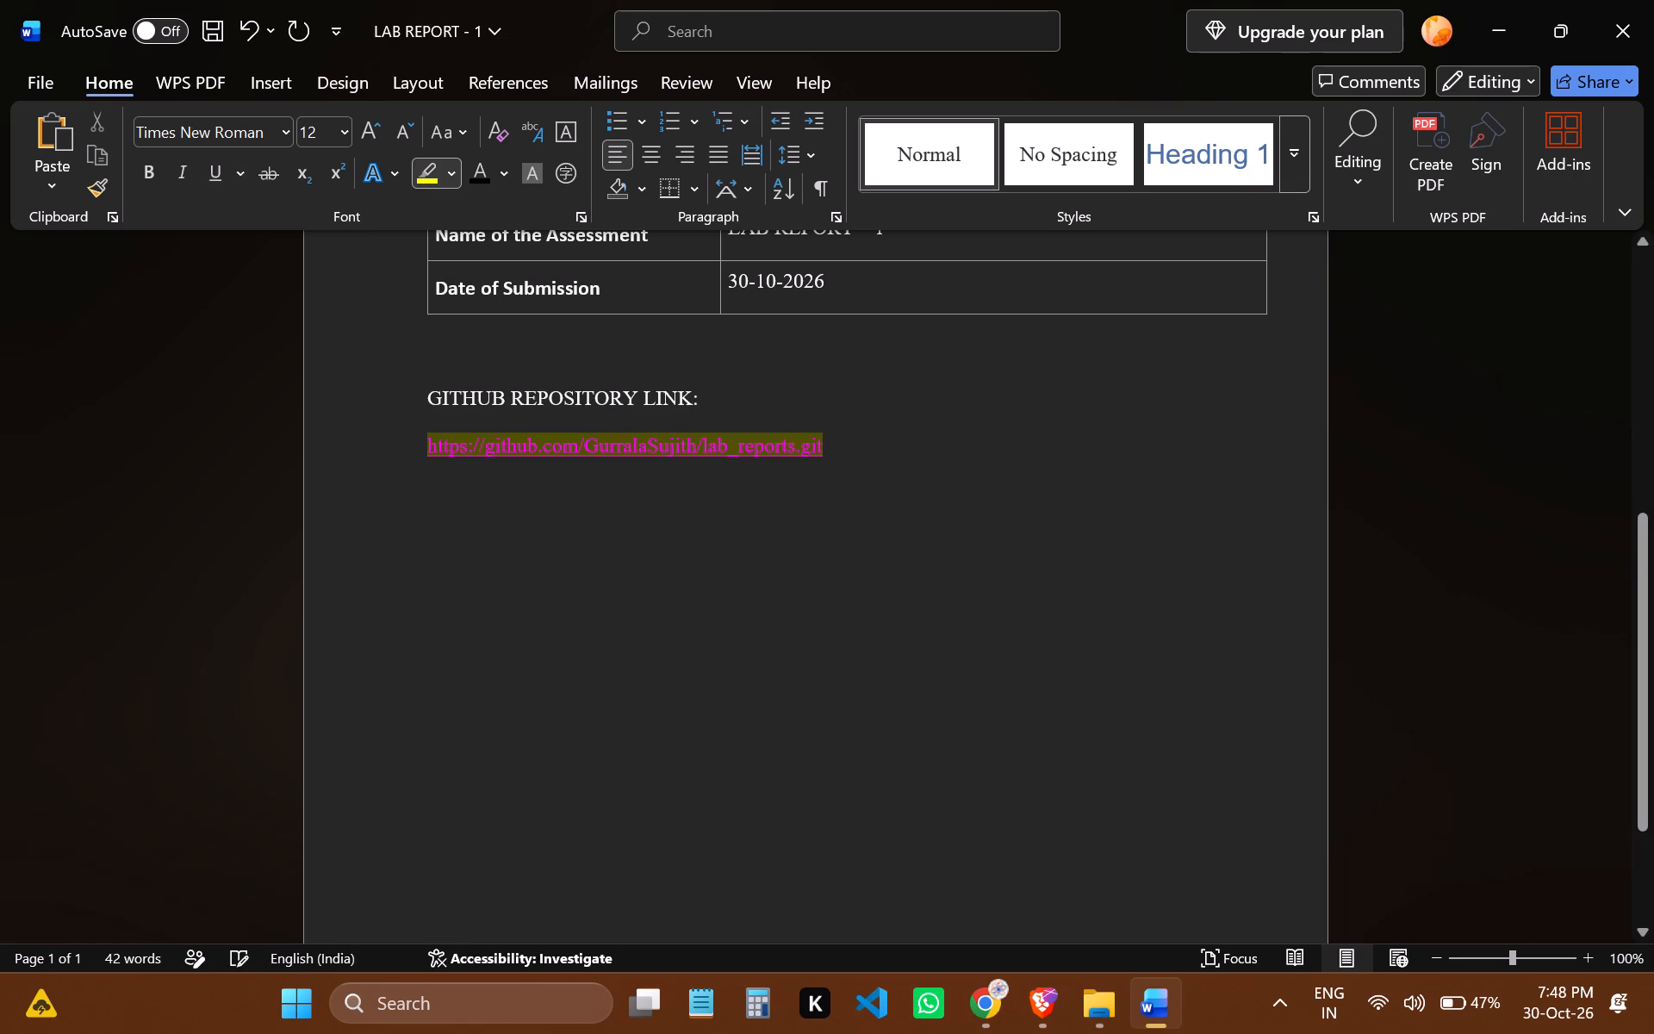
click(849, 460)
drag(849, 442, 368, 442)
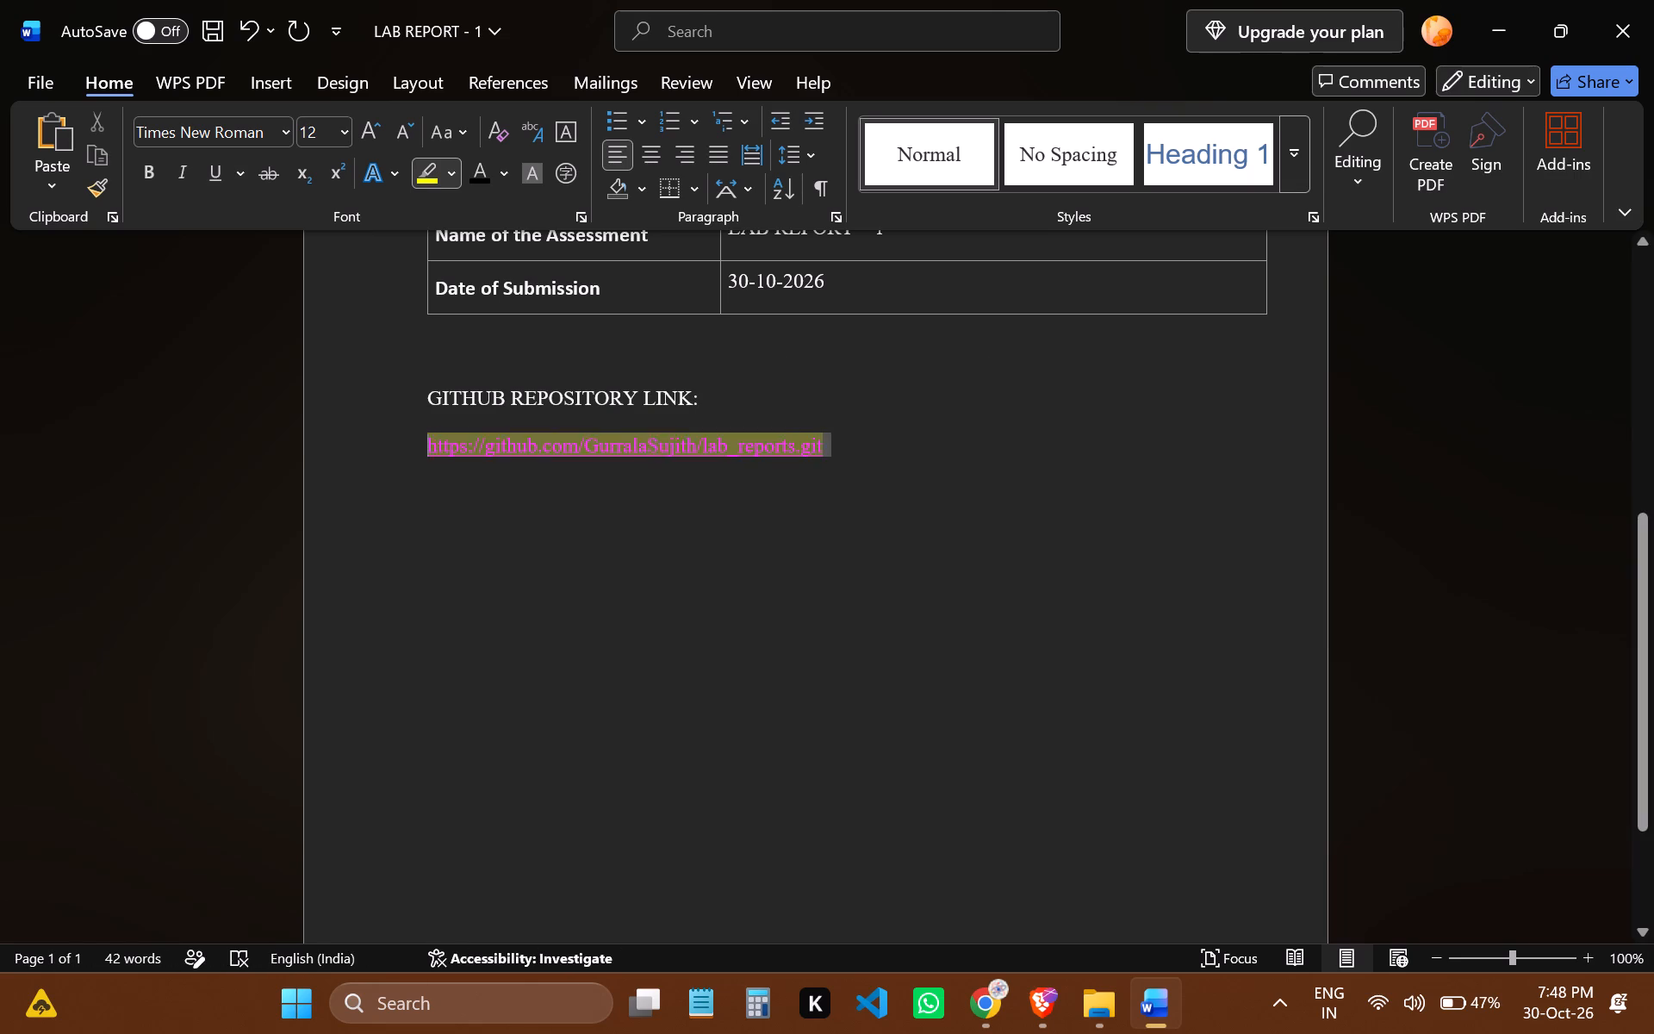
drag(413, 434, 806, 439)
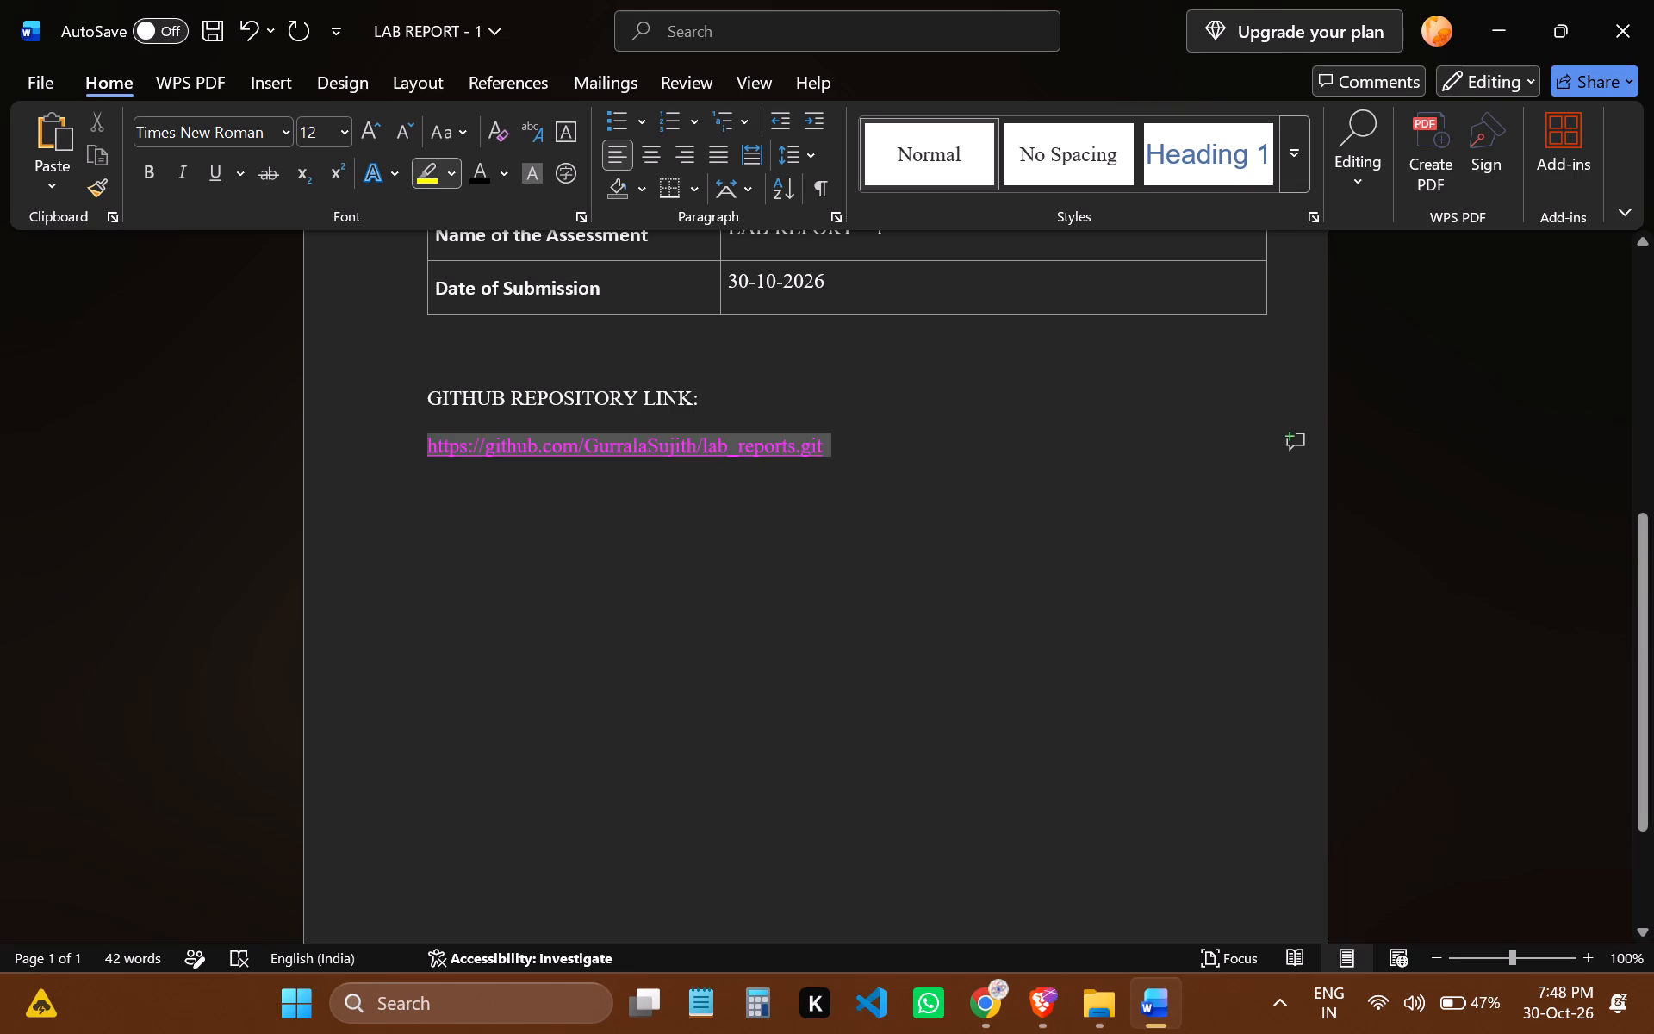
drag(806, 439, 832, 436)
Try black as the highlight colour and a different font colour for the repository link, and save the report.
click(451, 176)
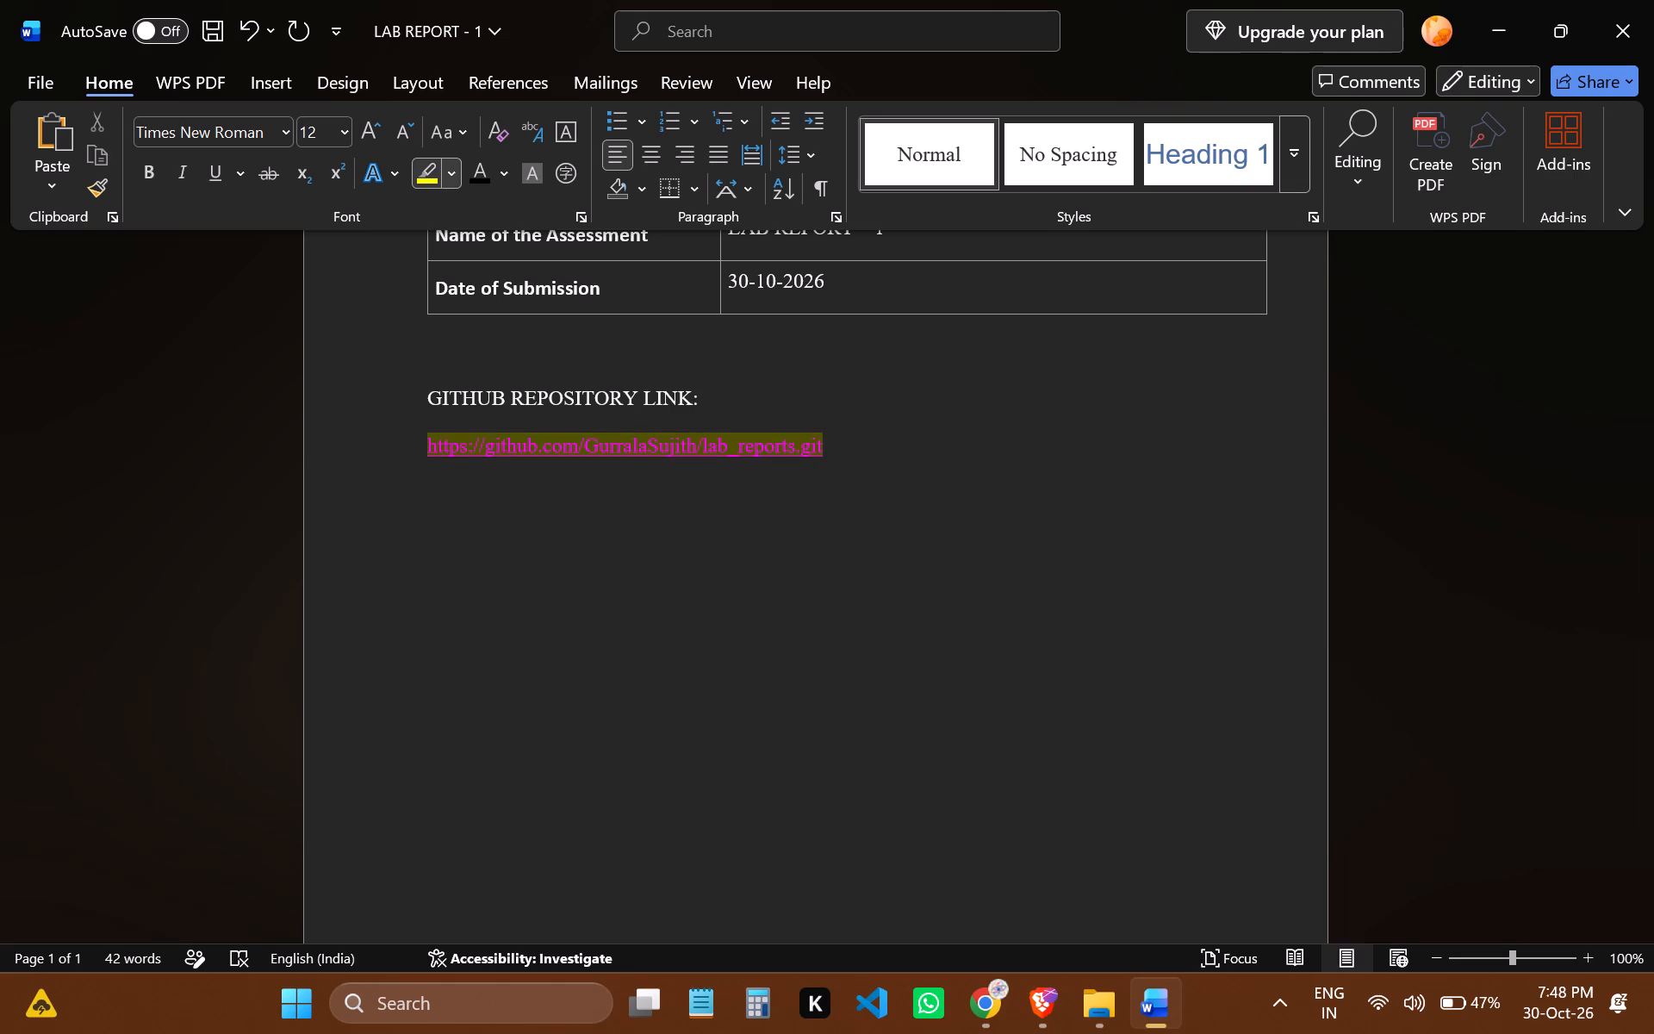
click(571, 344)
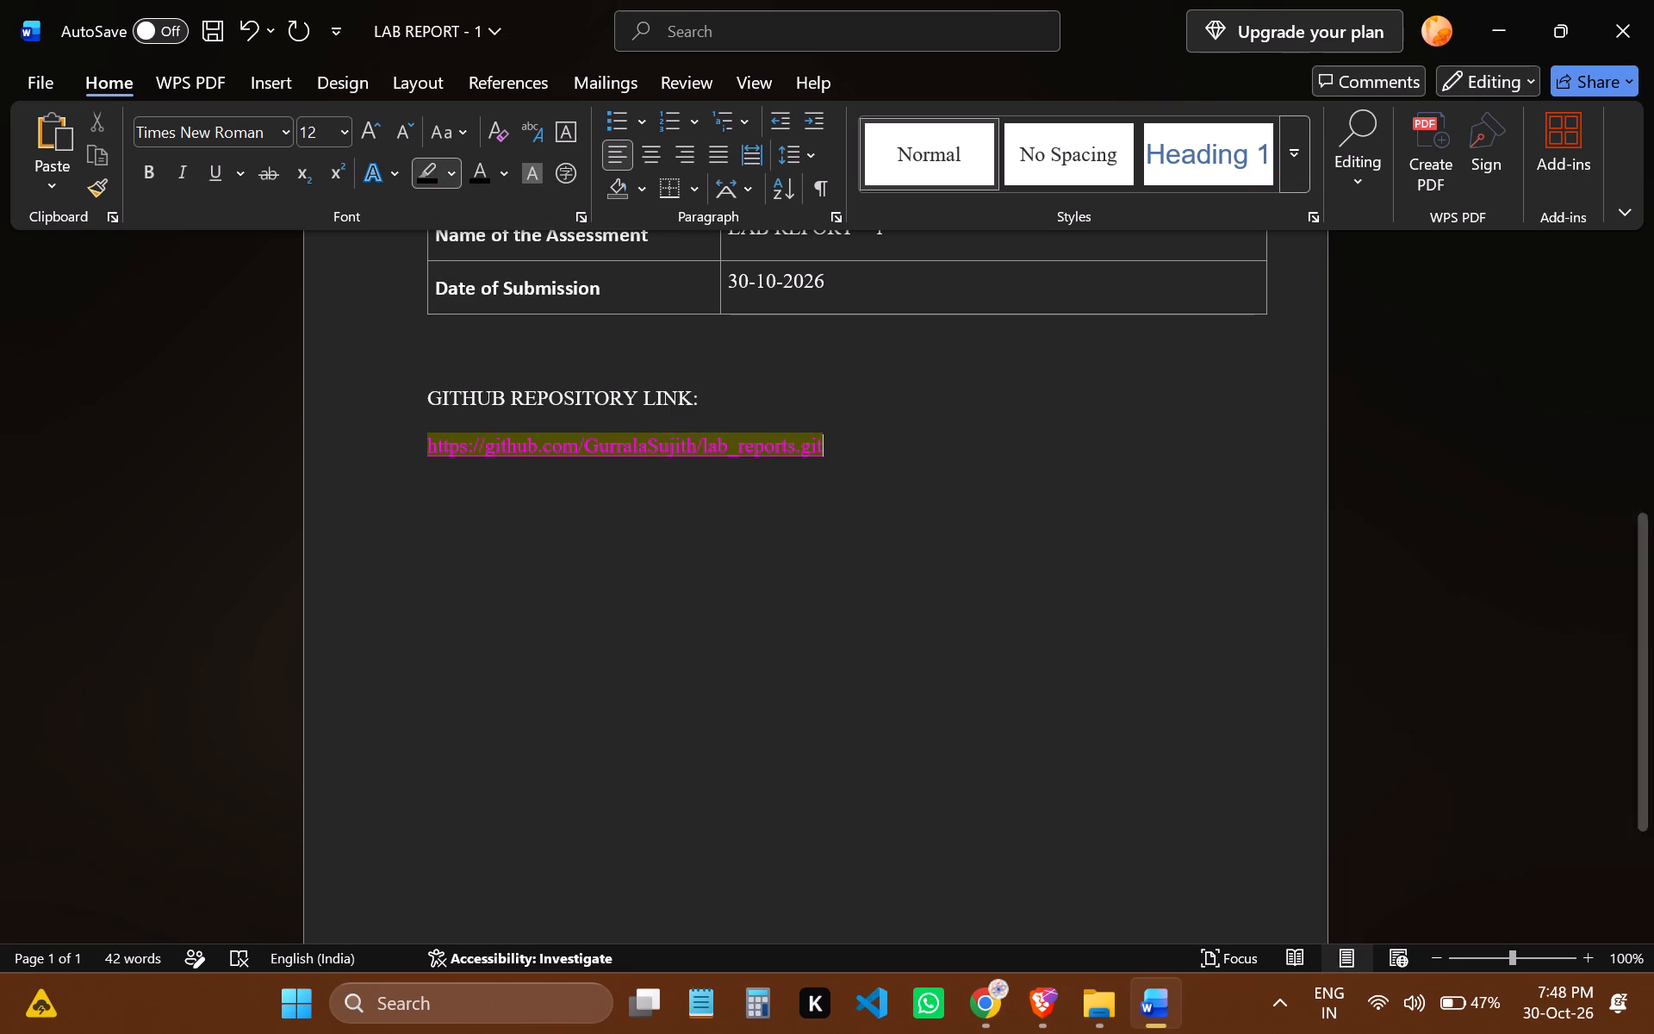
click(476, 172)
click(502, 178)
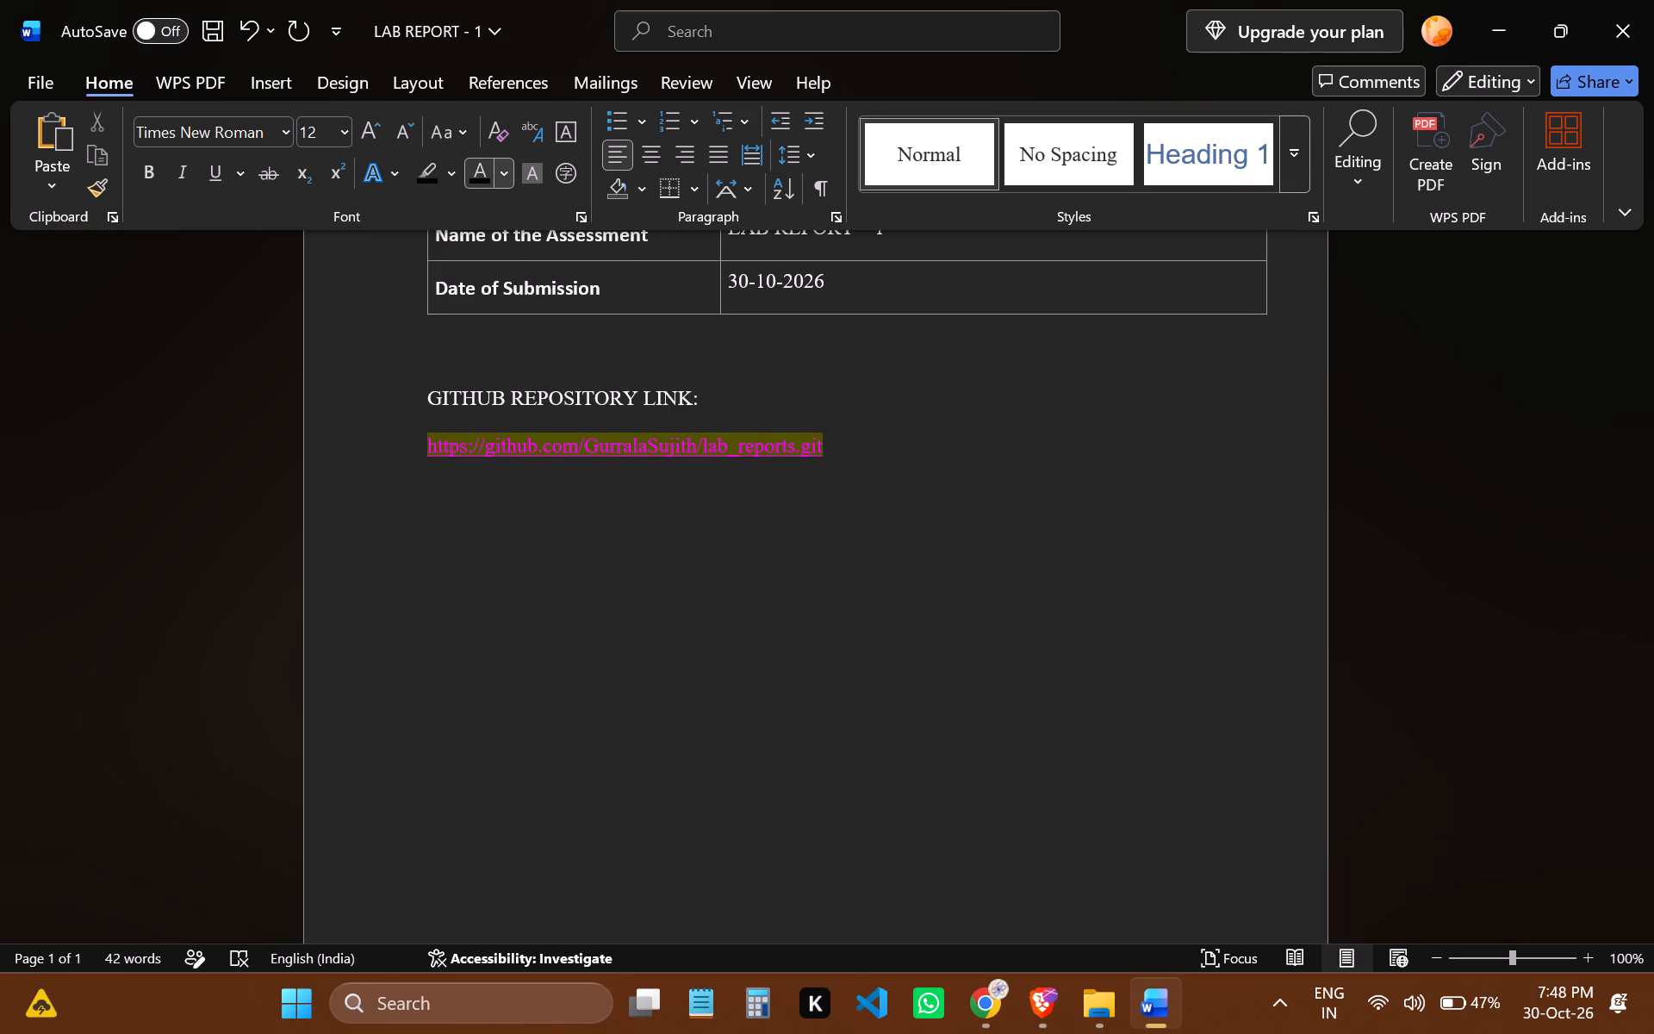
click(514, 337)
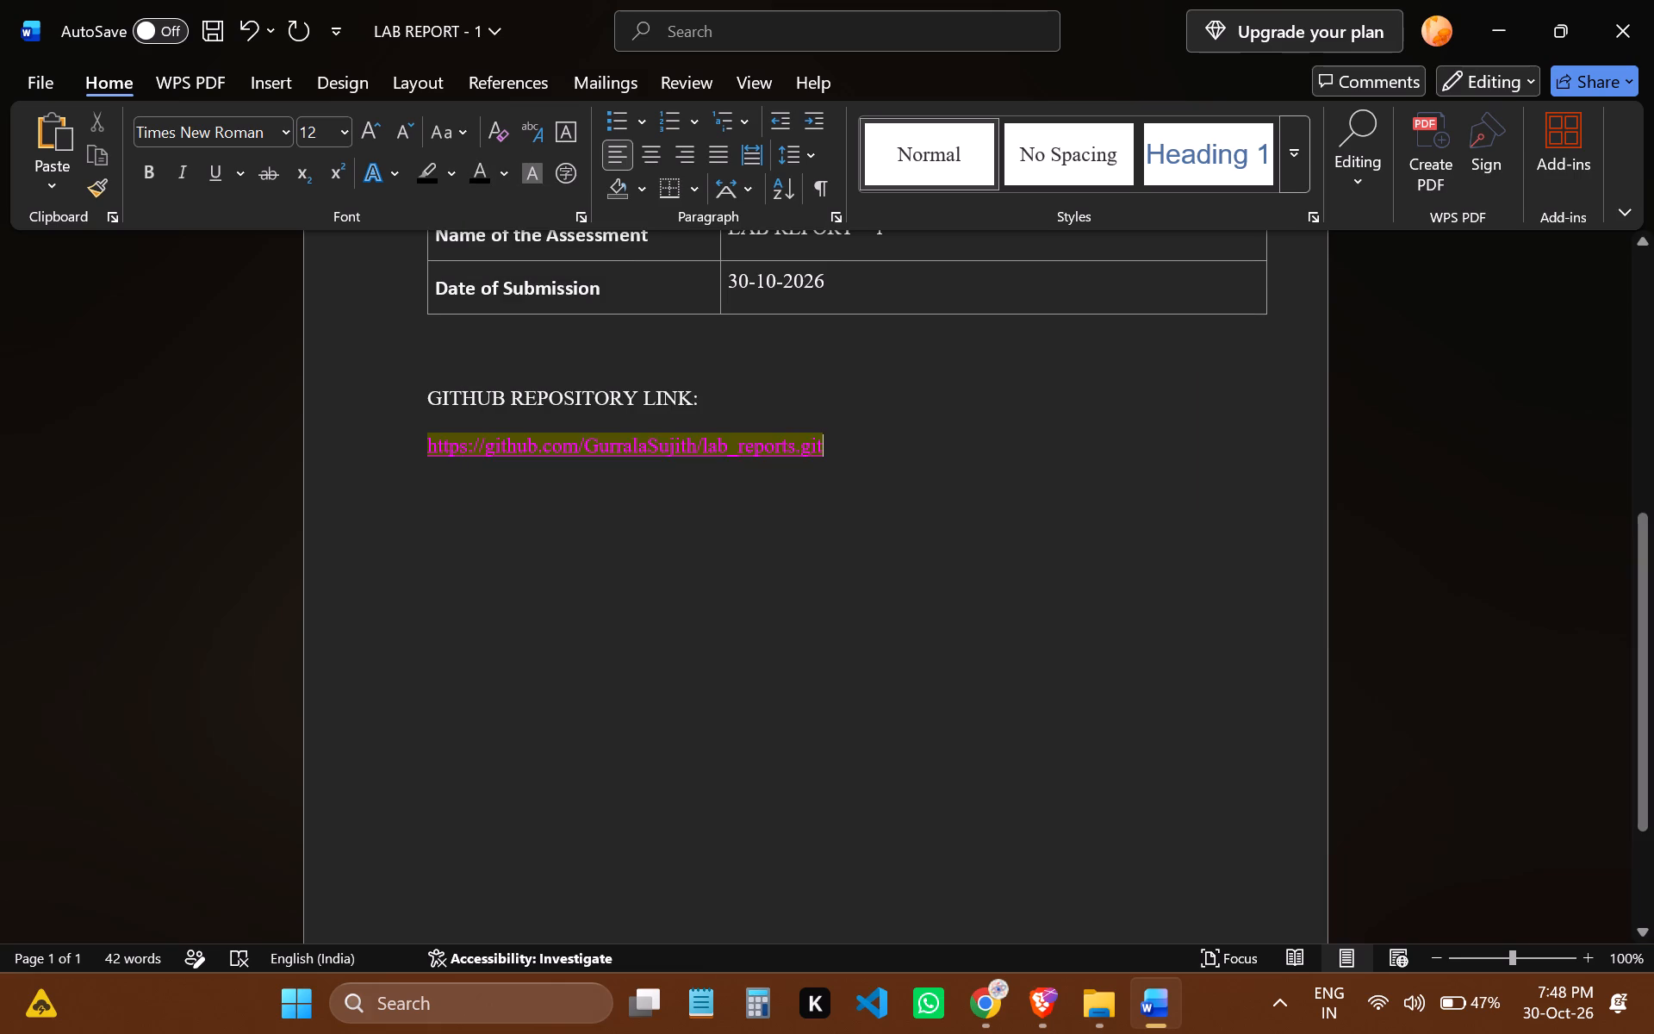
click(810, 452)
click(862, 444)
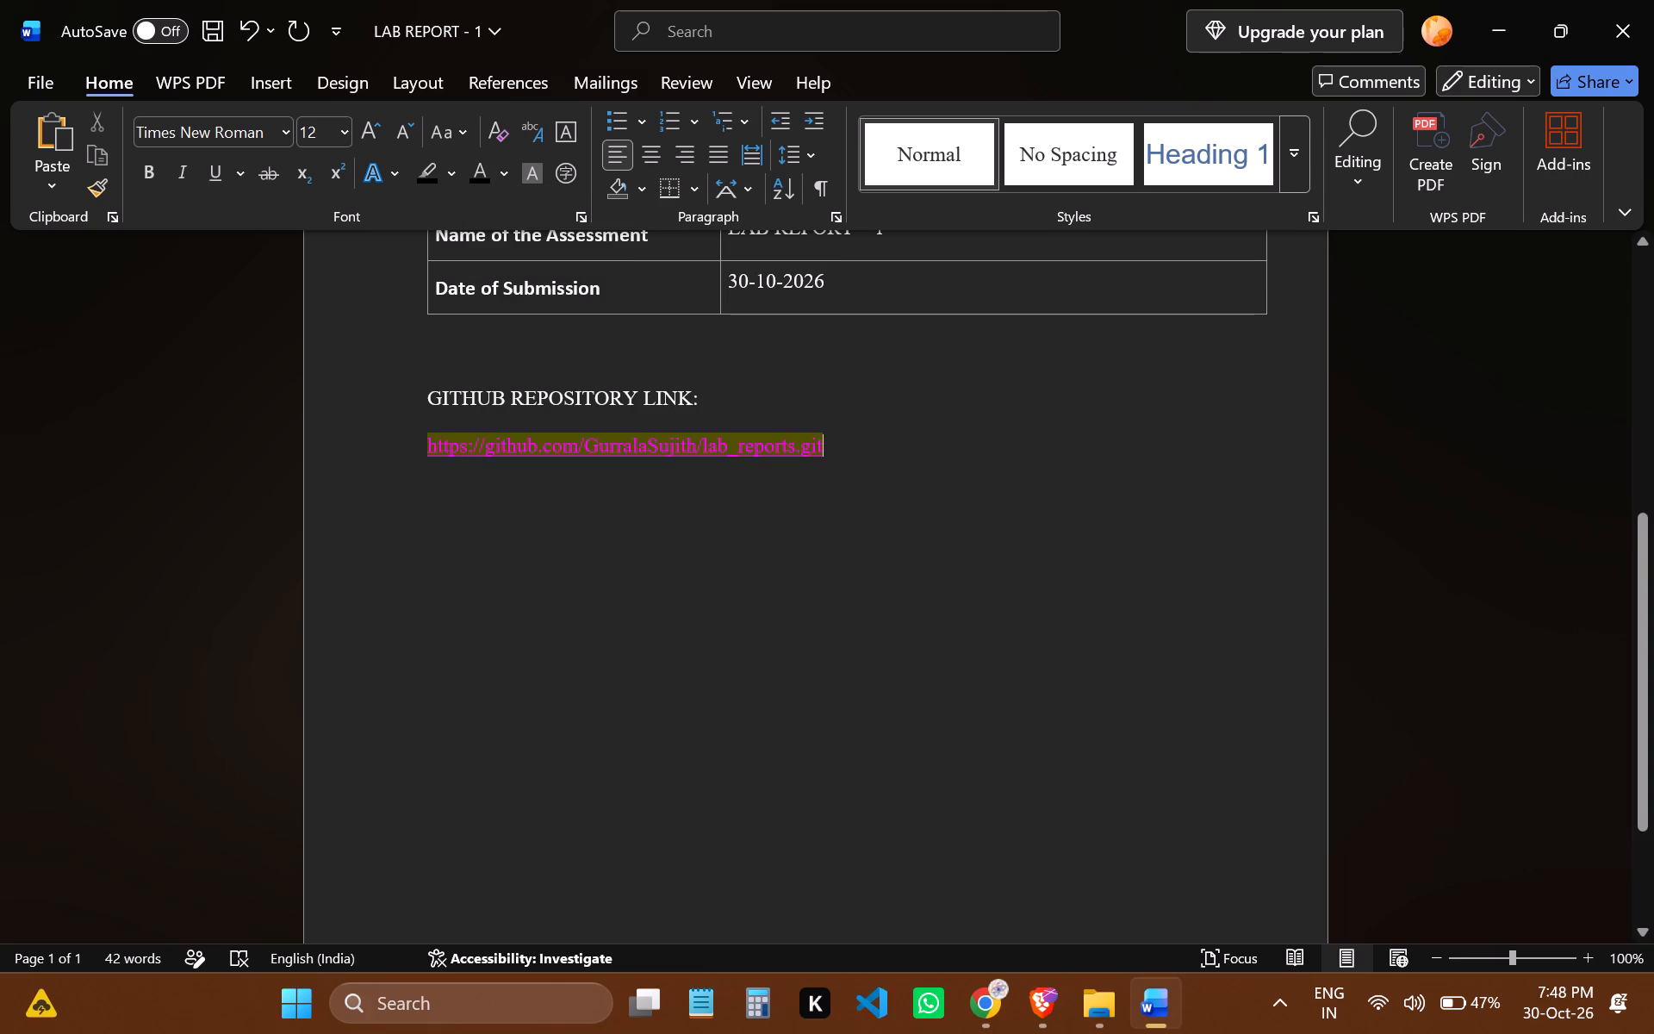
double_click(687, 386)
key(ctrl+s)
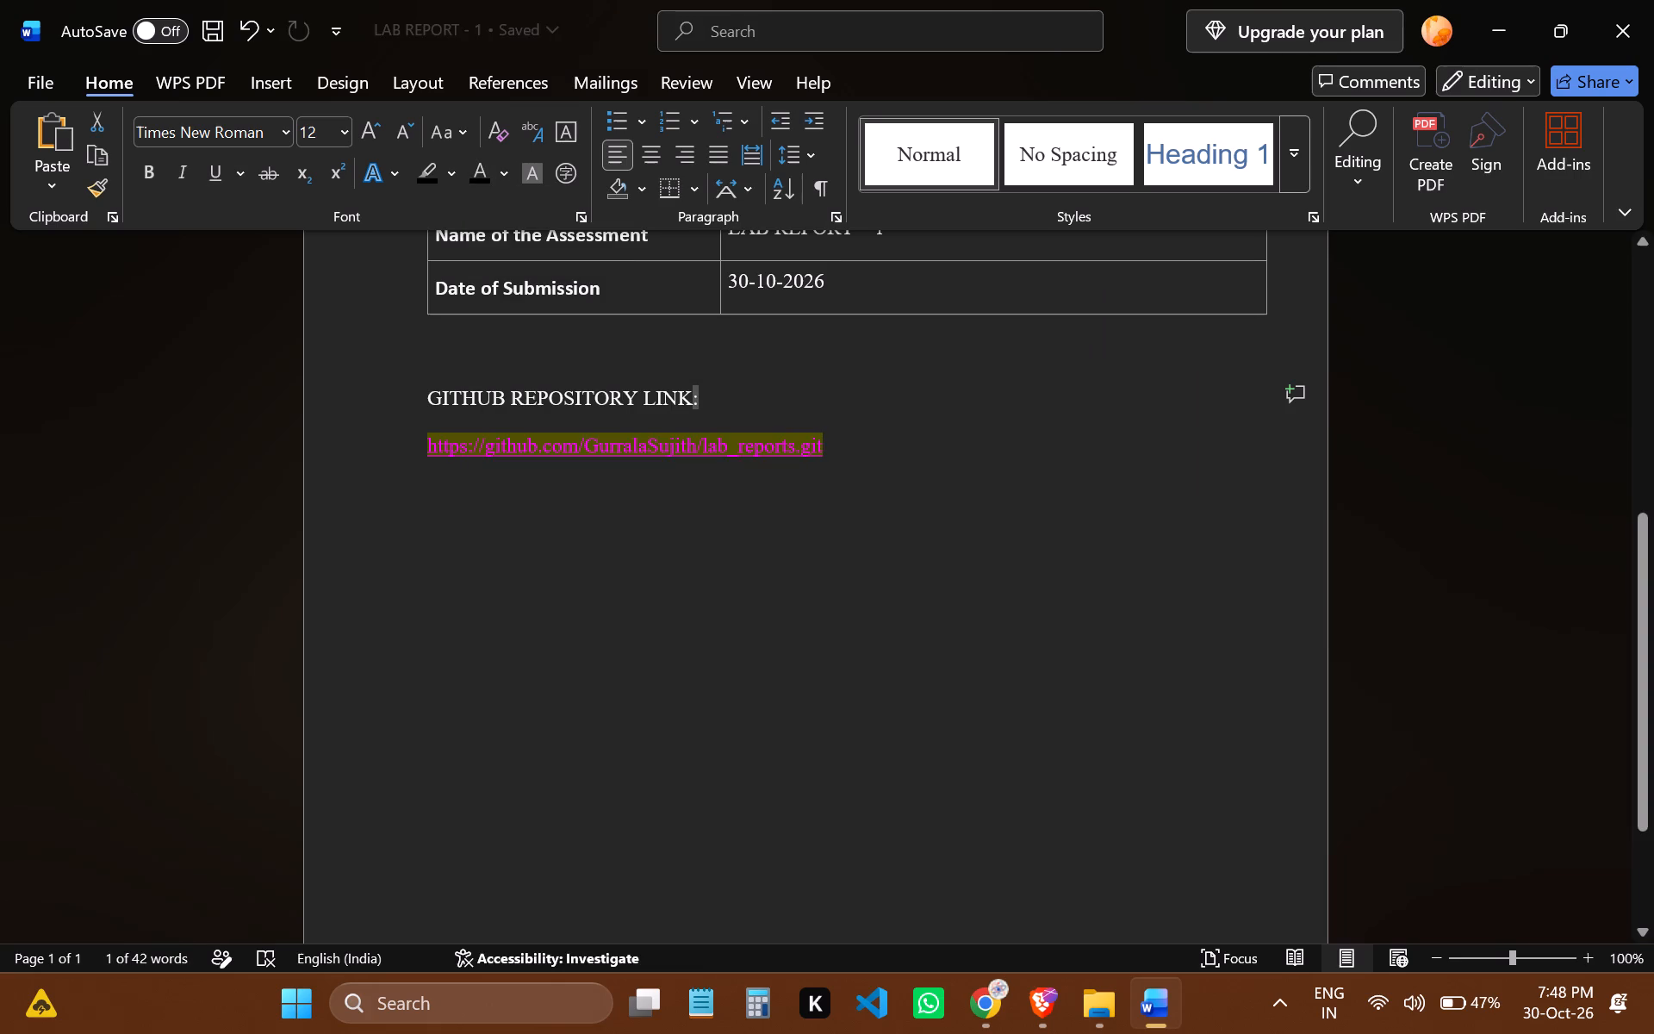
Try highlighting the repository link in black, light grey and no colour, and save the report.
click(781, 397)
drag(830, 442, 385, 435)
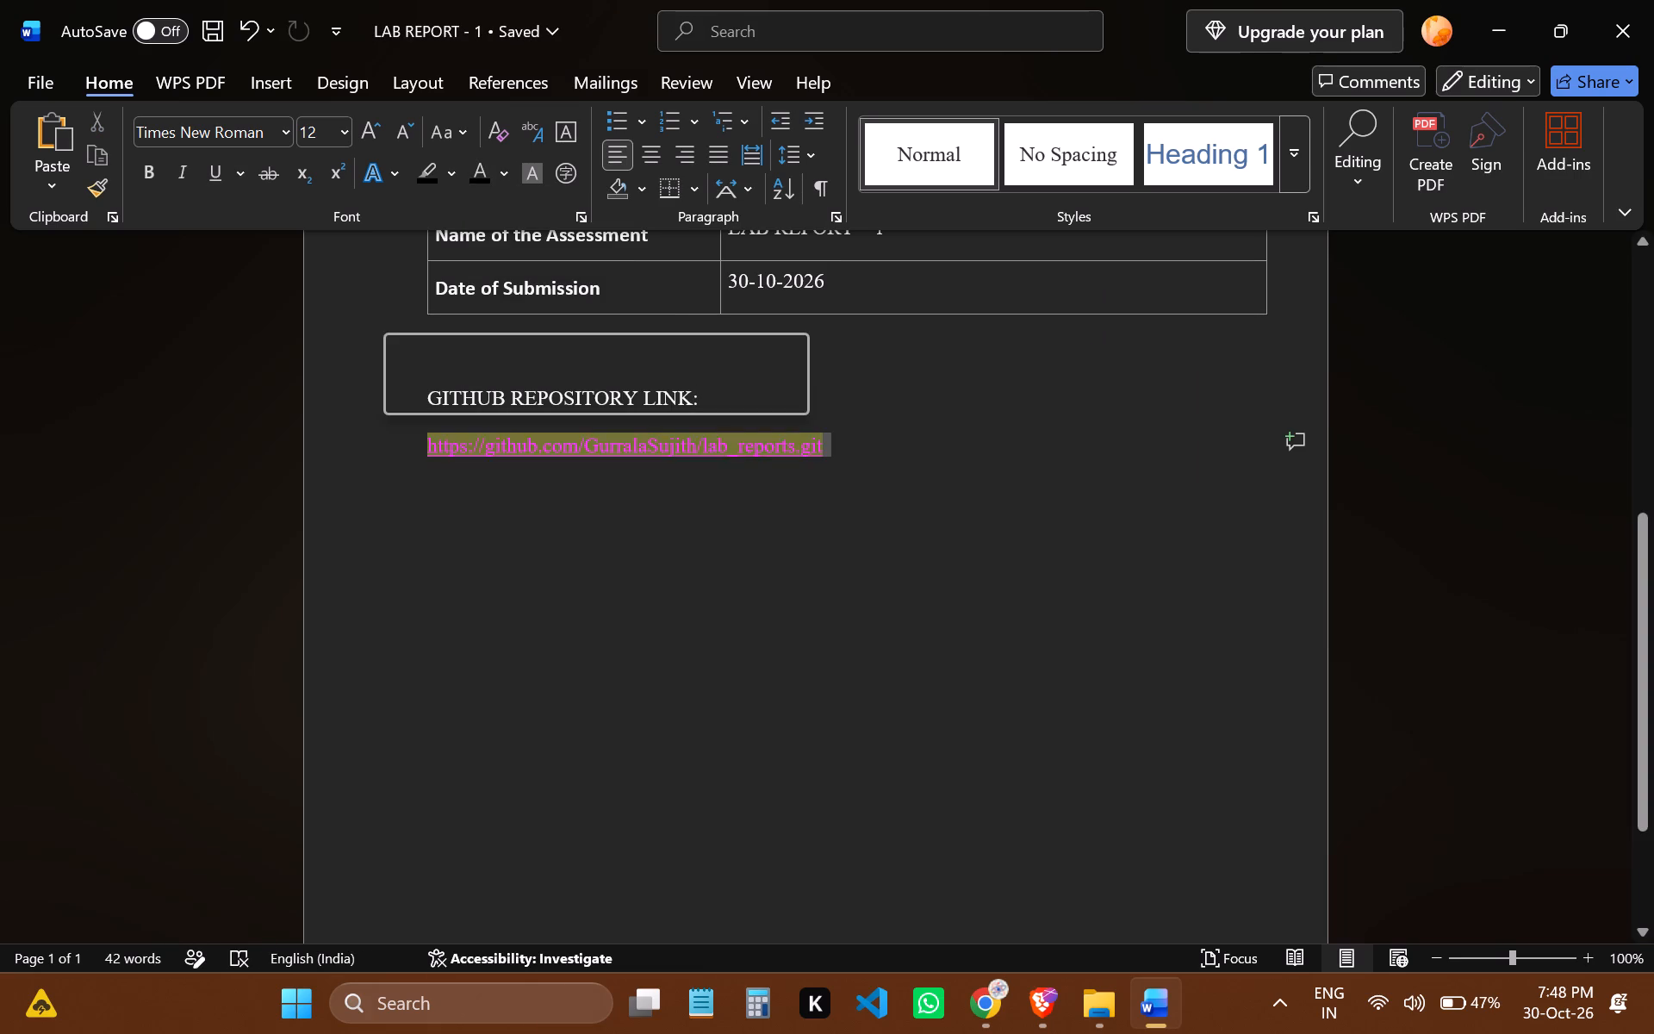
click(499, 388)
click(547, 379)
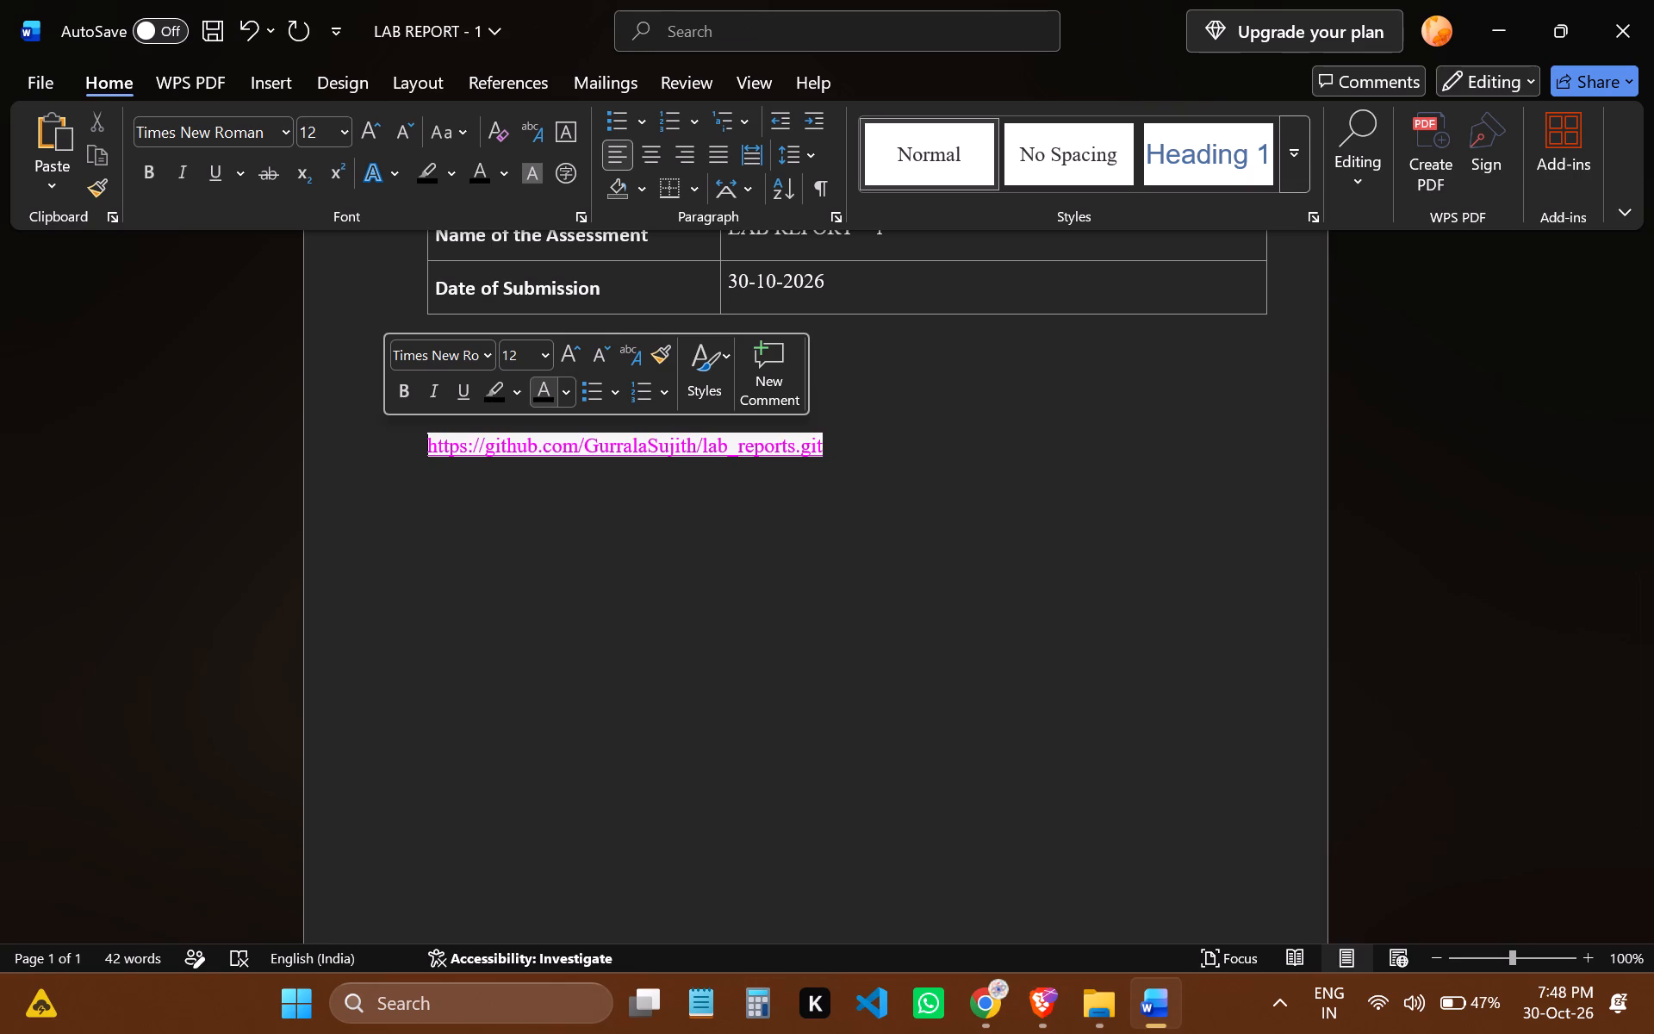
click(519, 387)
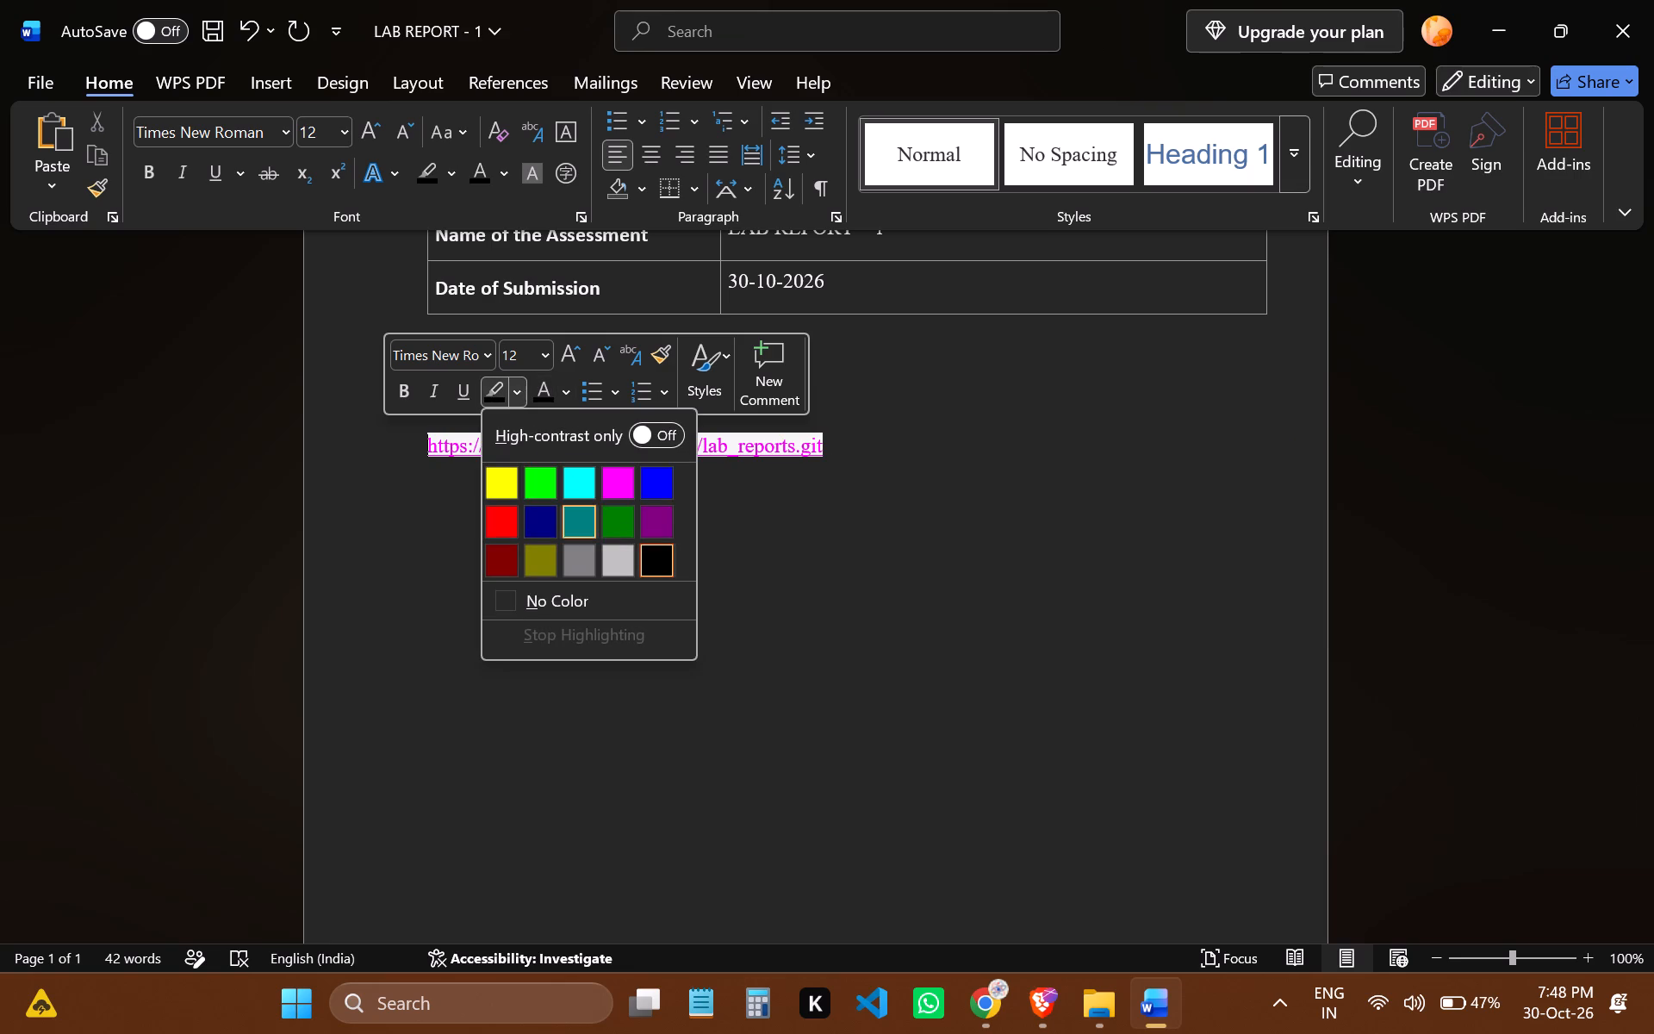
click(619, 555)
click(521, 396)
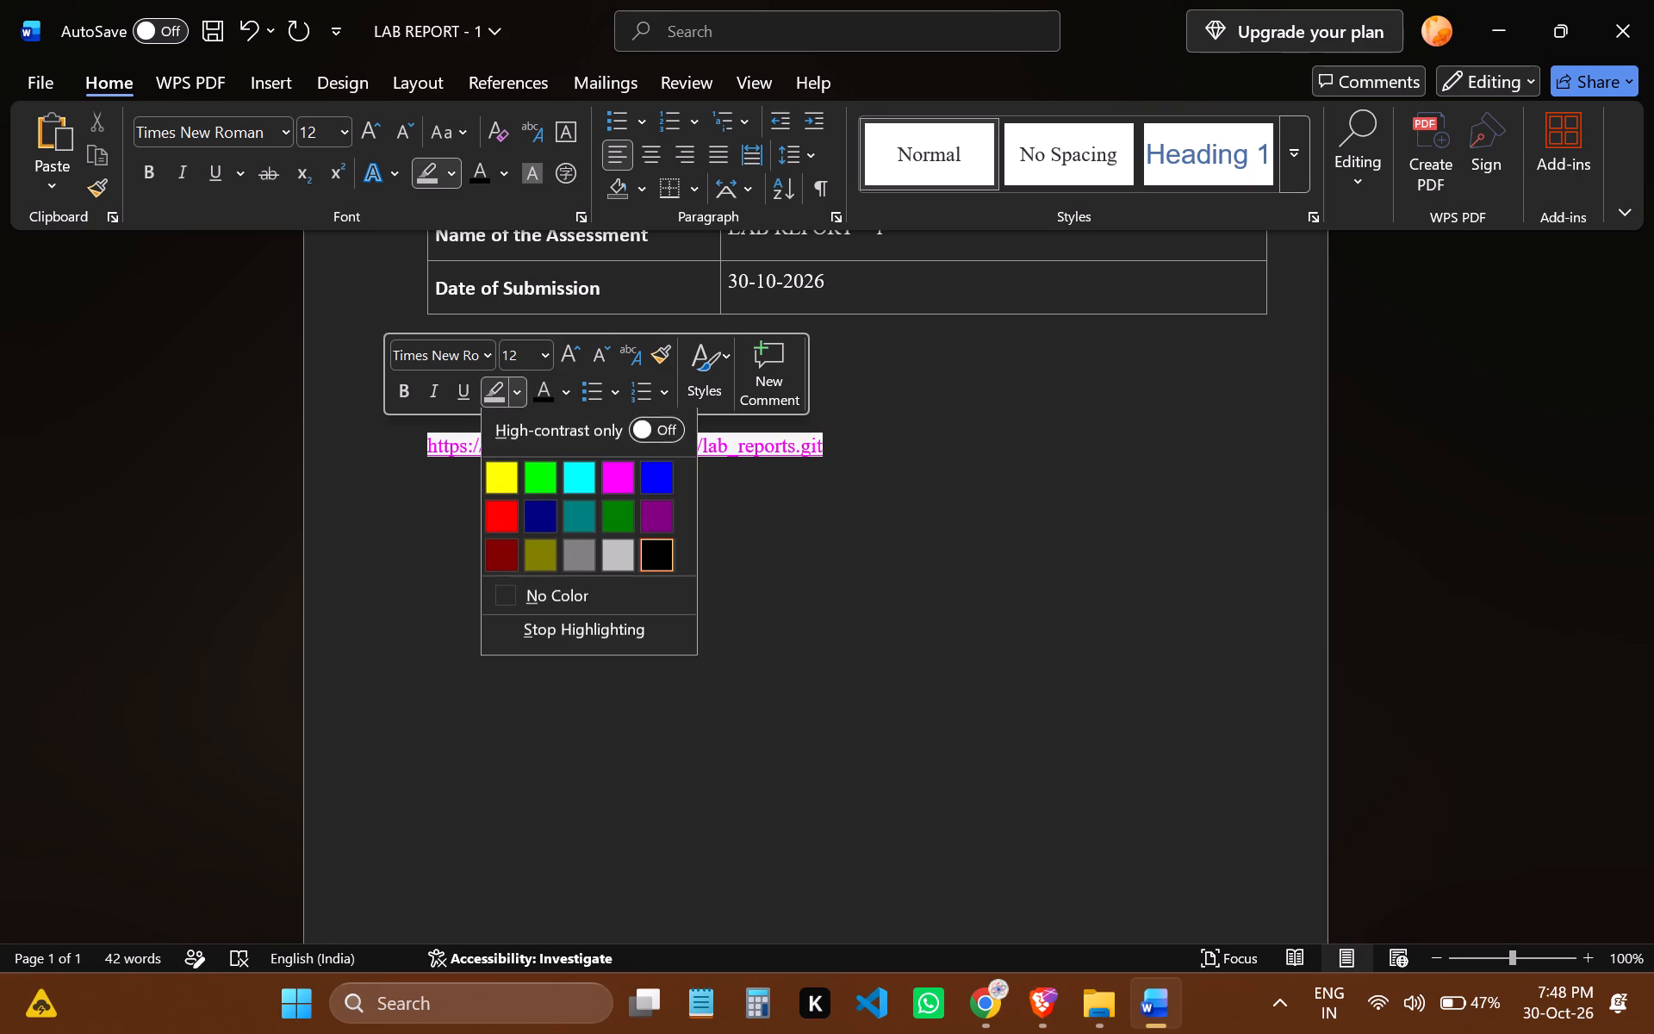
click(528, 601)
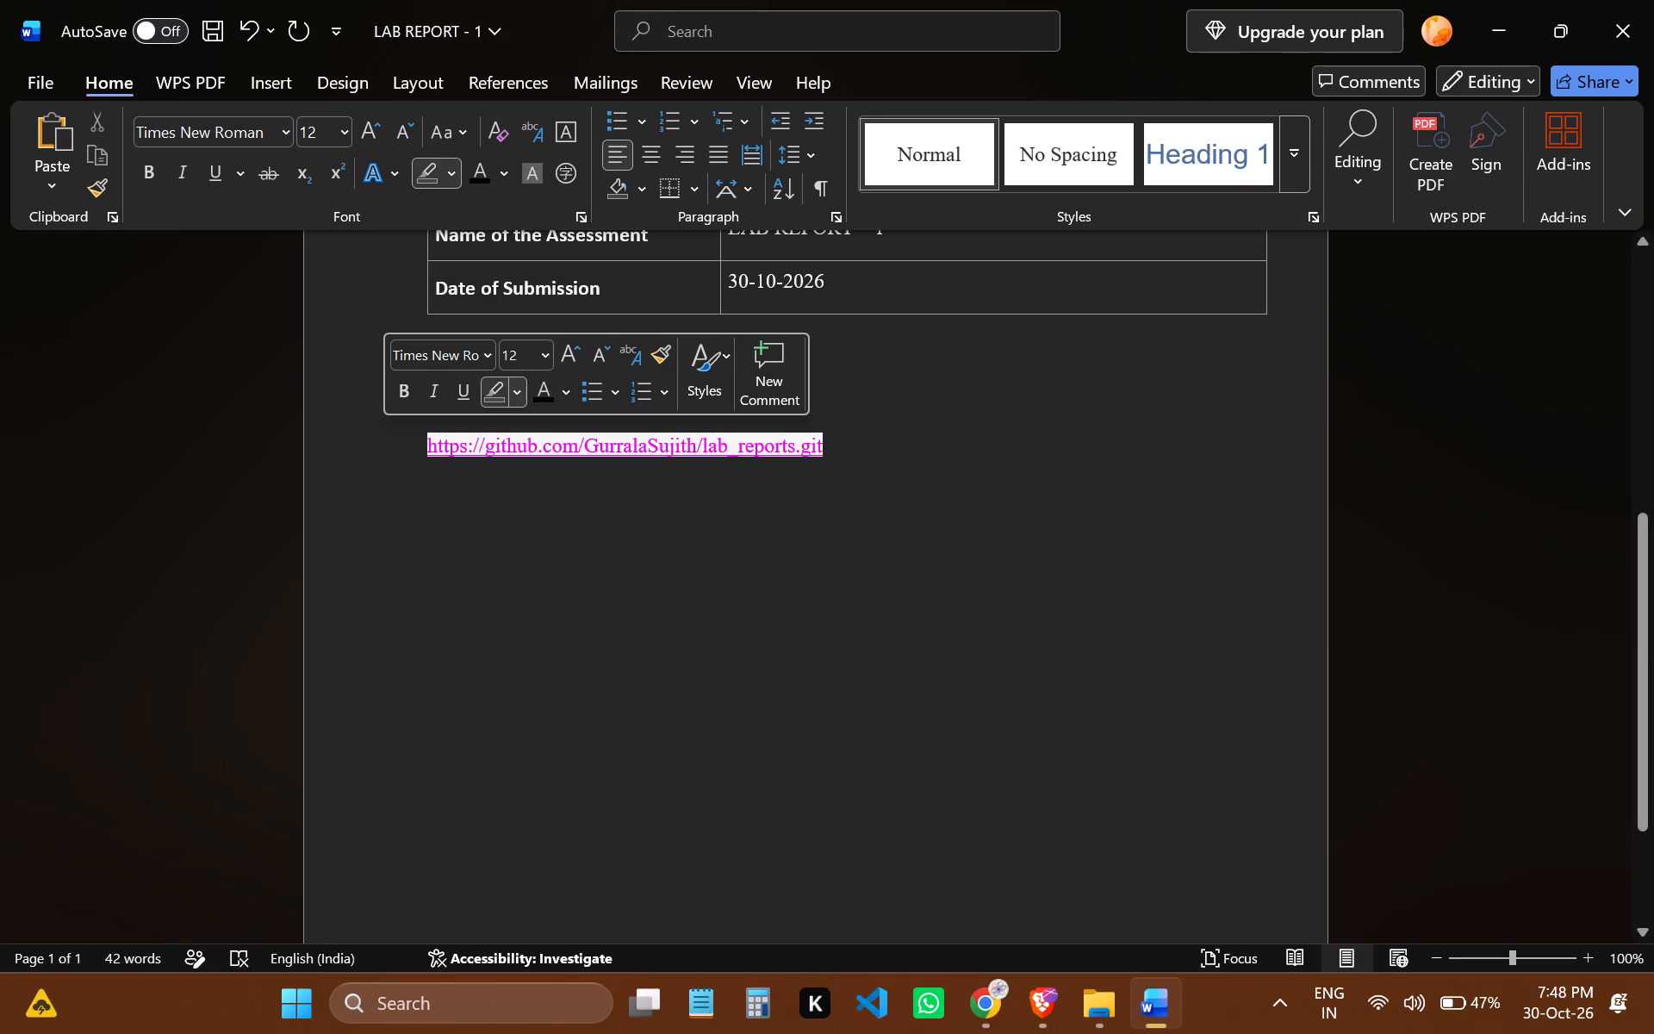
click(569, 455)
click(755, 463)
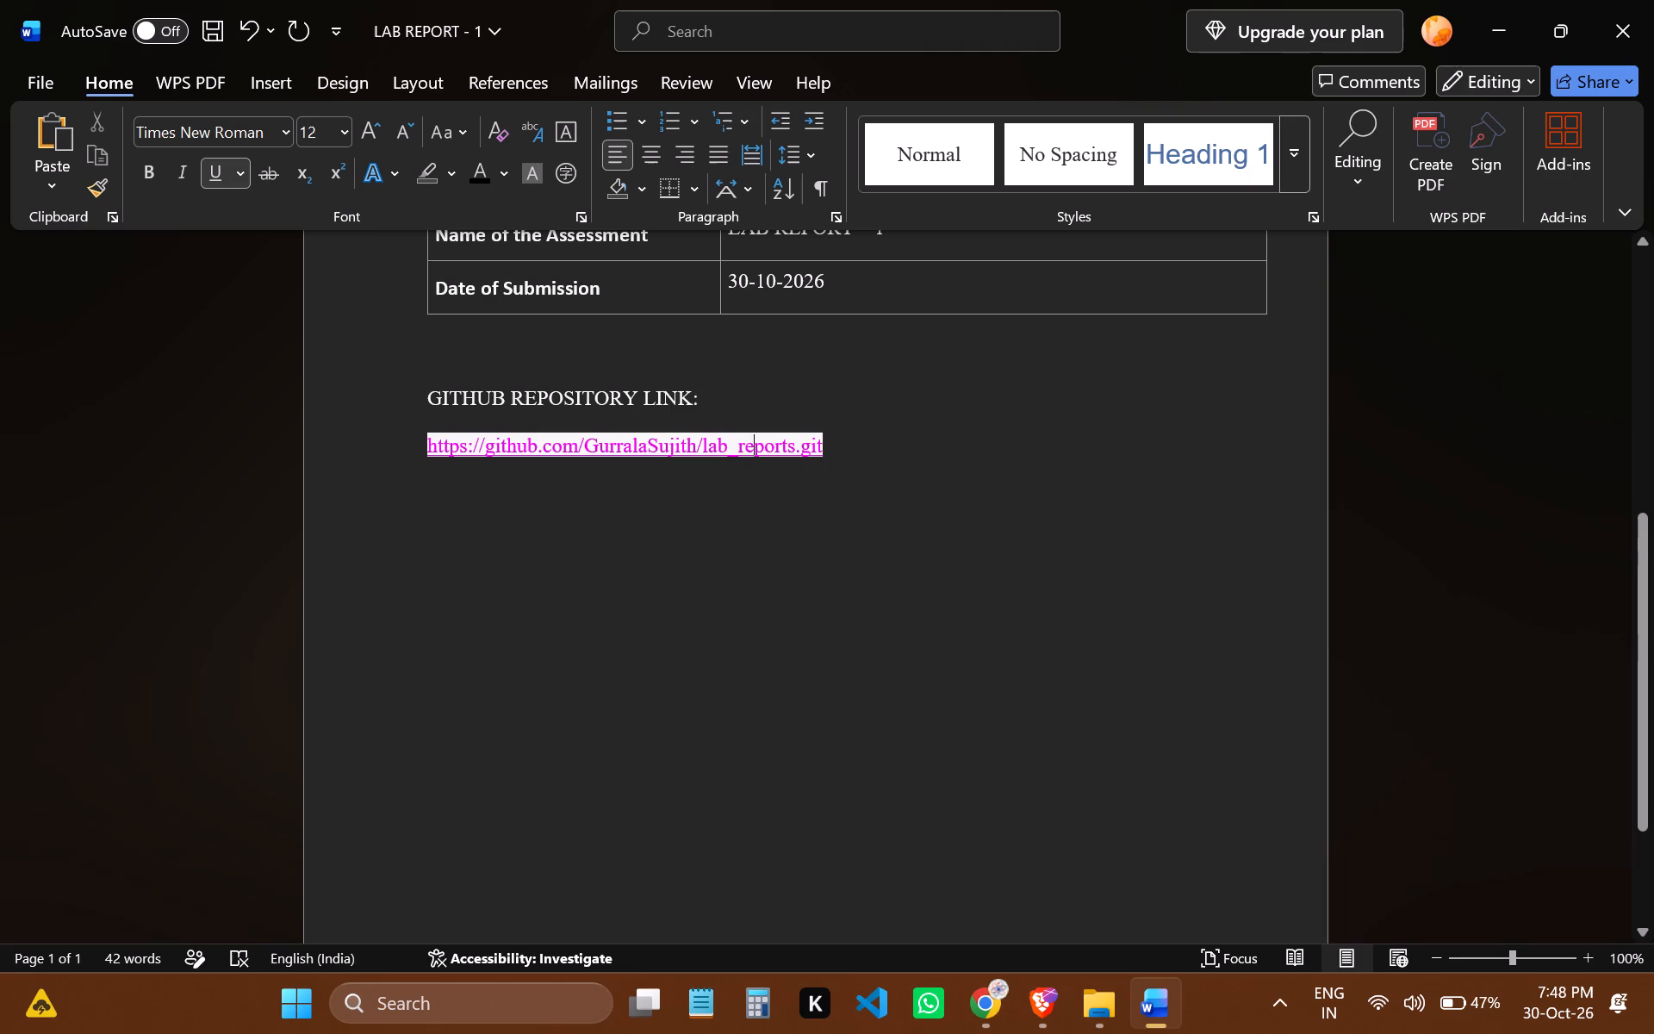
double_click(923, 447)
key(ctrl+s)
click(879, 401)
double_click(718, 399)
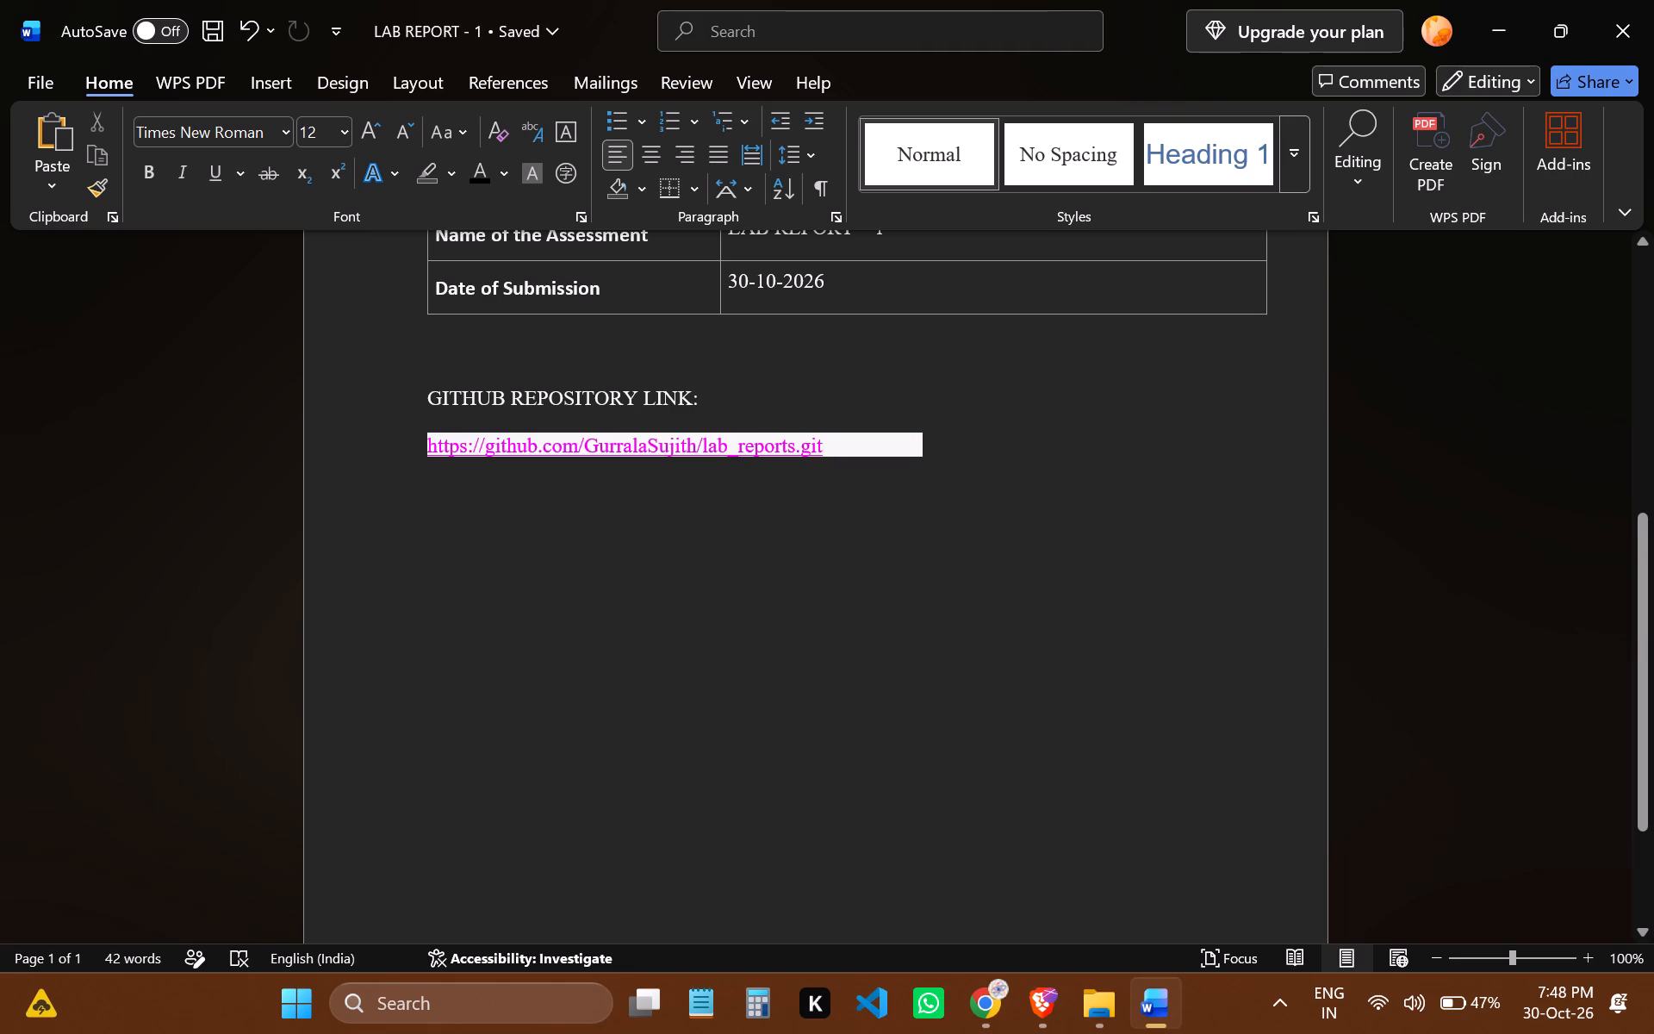
Delete the highlighted repository link and paste the lab_reports repository URL again without the formatting.
click(868, 448)
drag(1004, 445, 832, 444)
drag(832, 444, 828, 442)
key(BackSpace)
key(BackSpace)
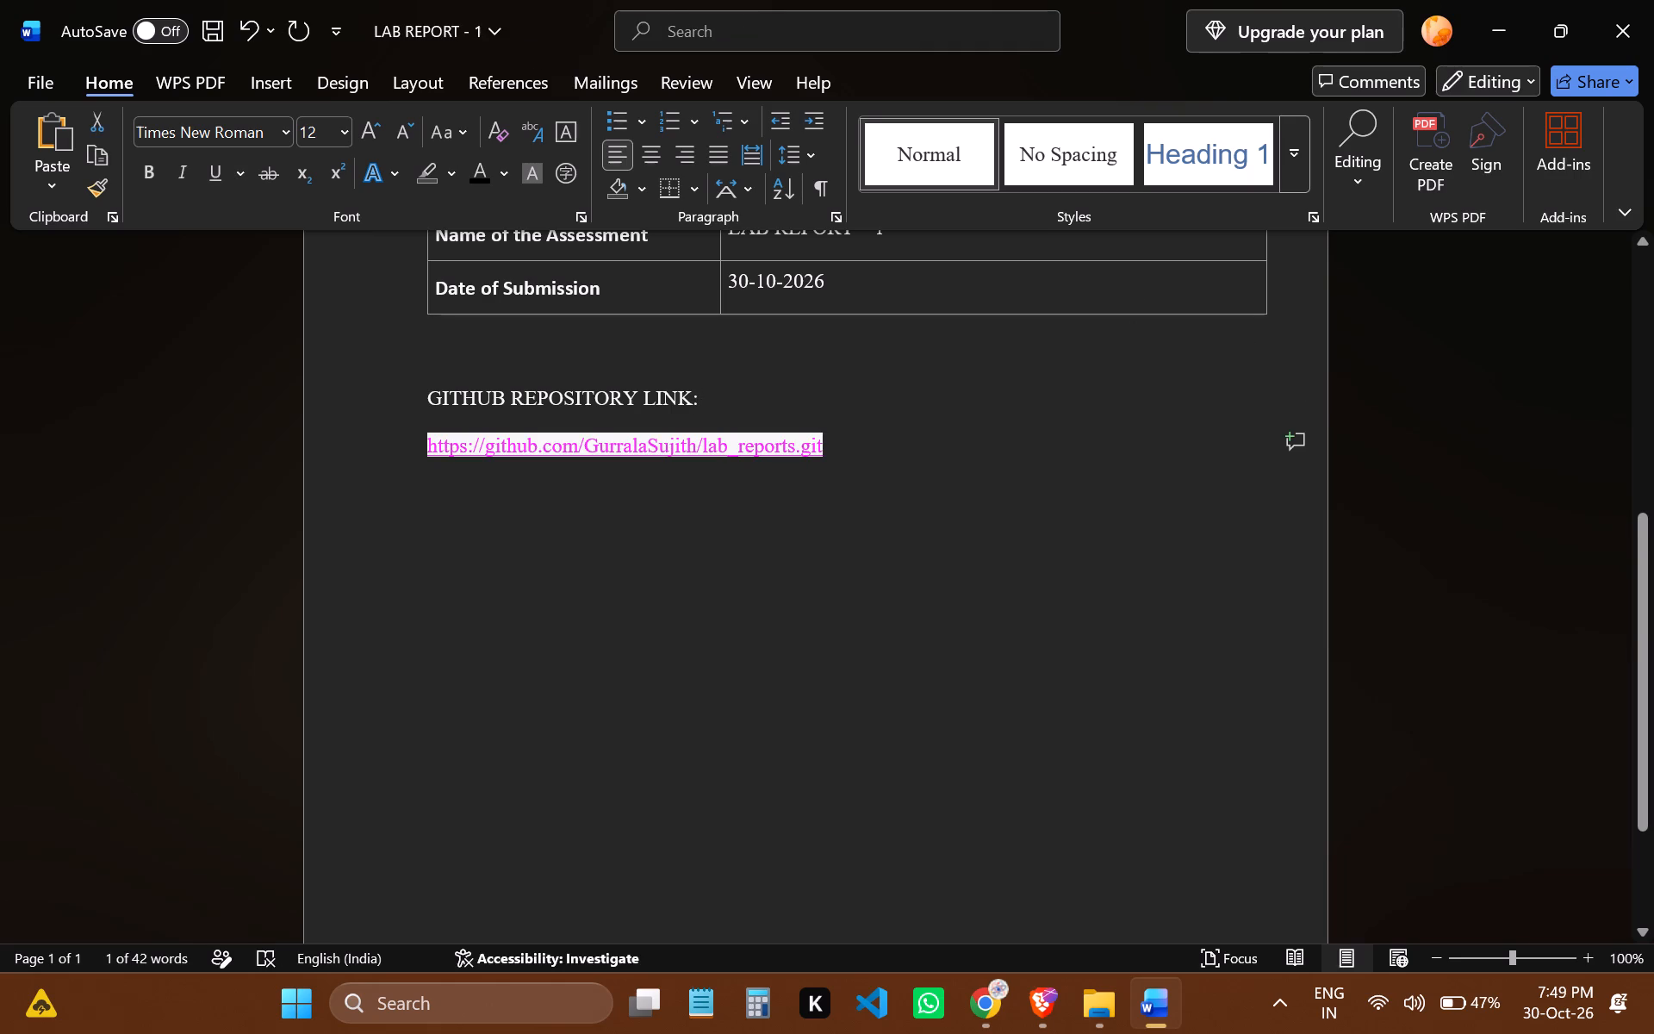
key(BackSpace)
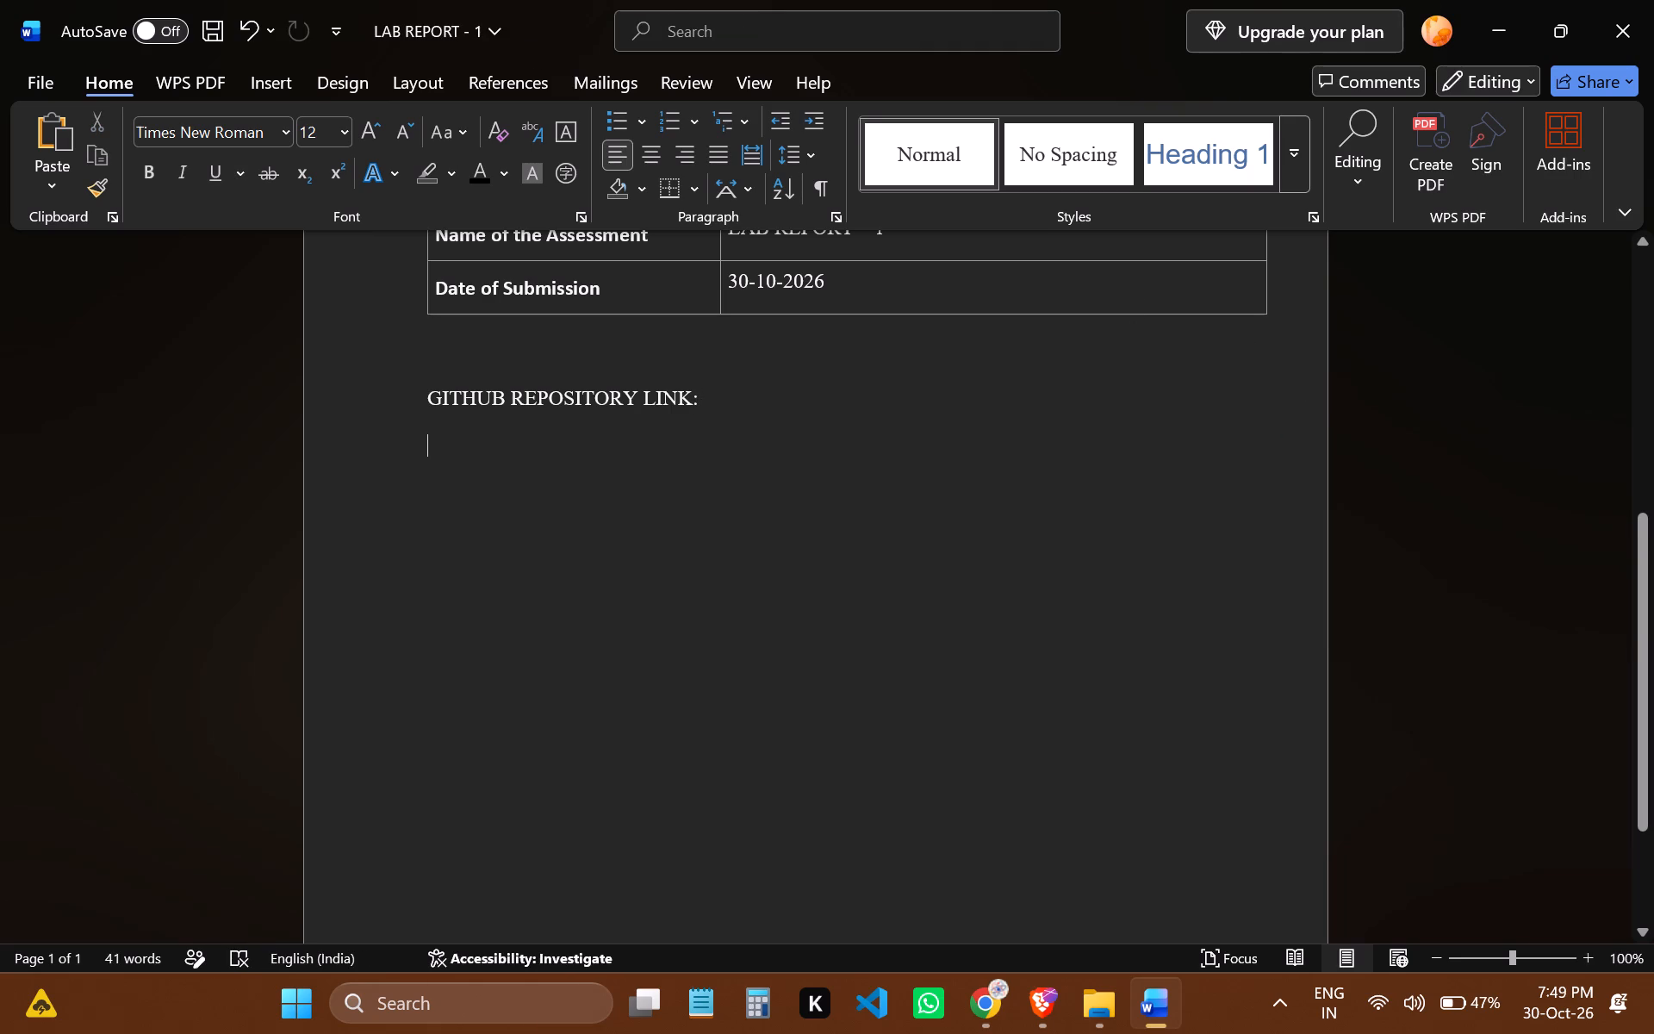
key(ctrl+v)
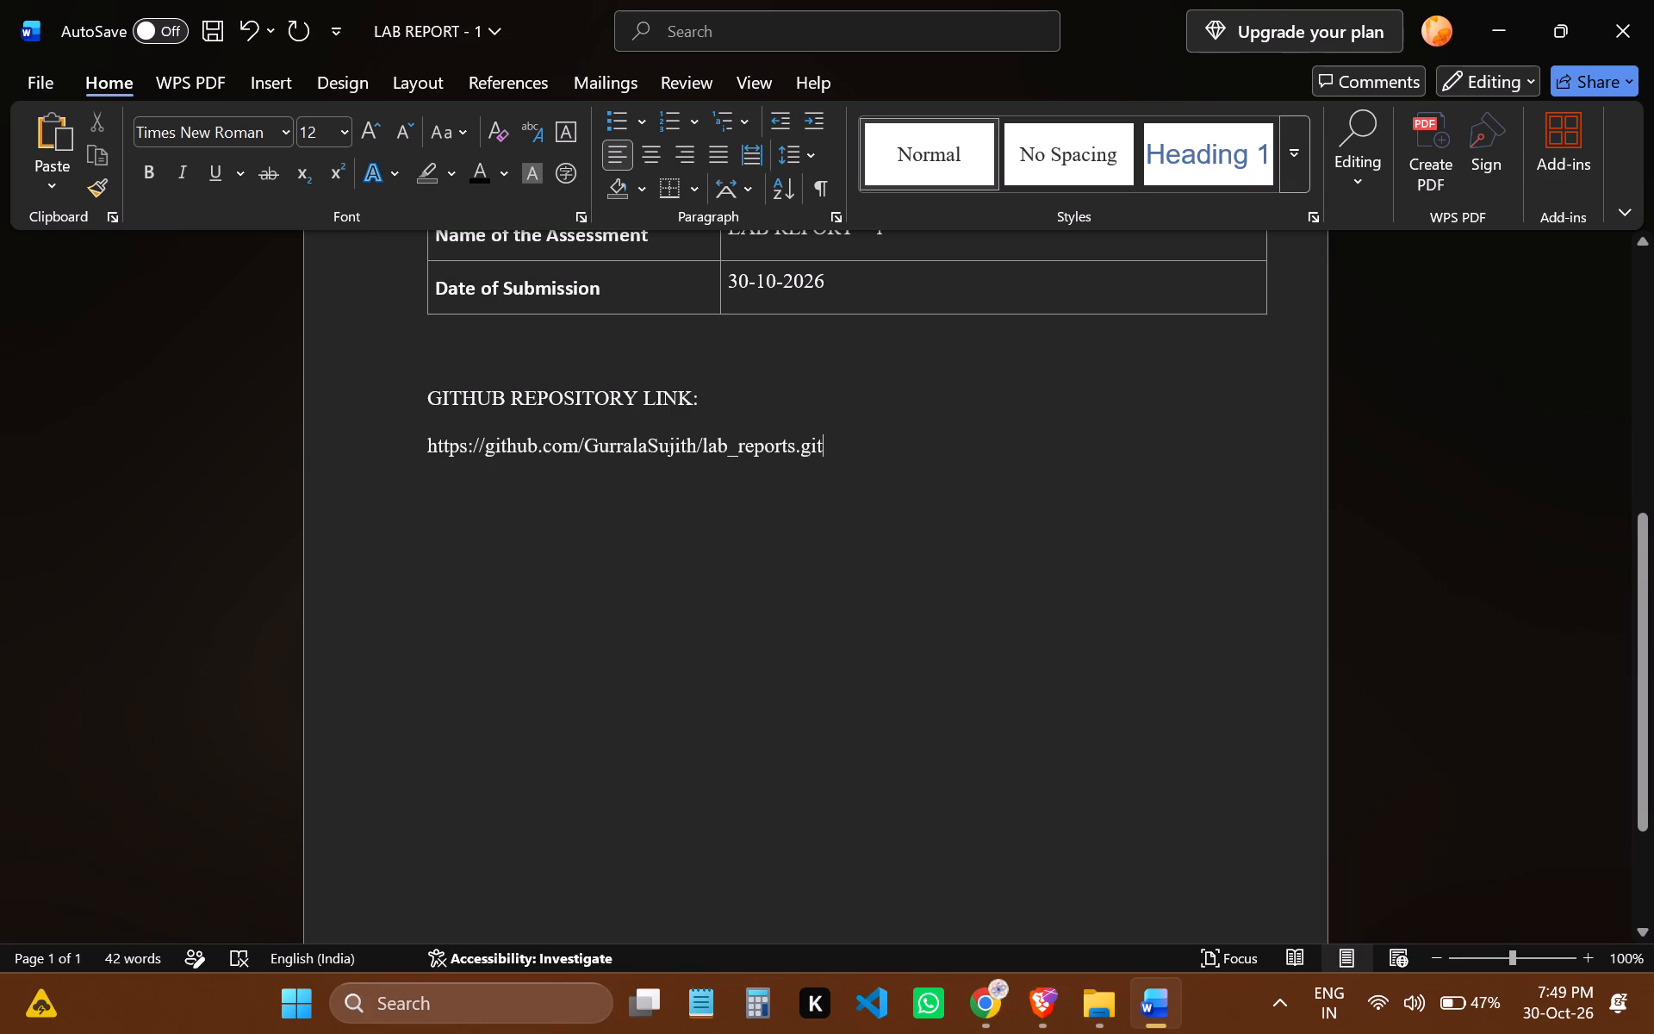
Turn the whole pasted repository URL into a hyperlink to that same address, and save the report.
drag(418, 448, 836, 447)
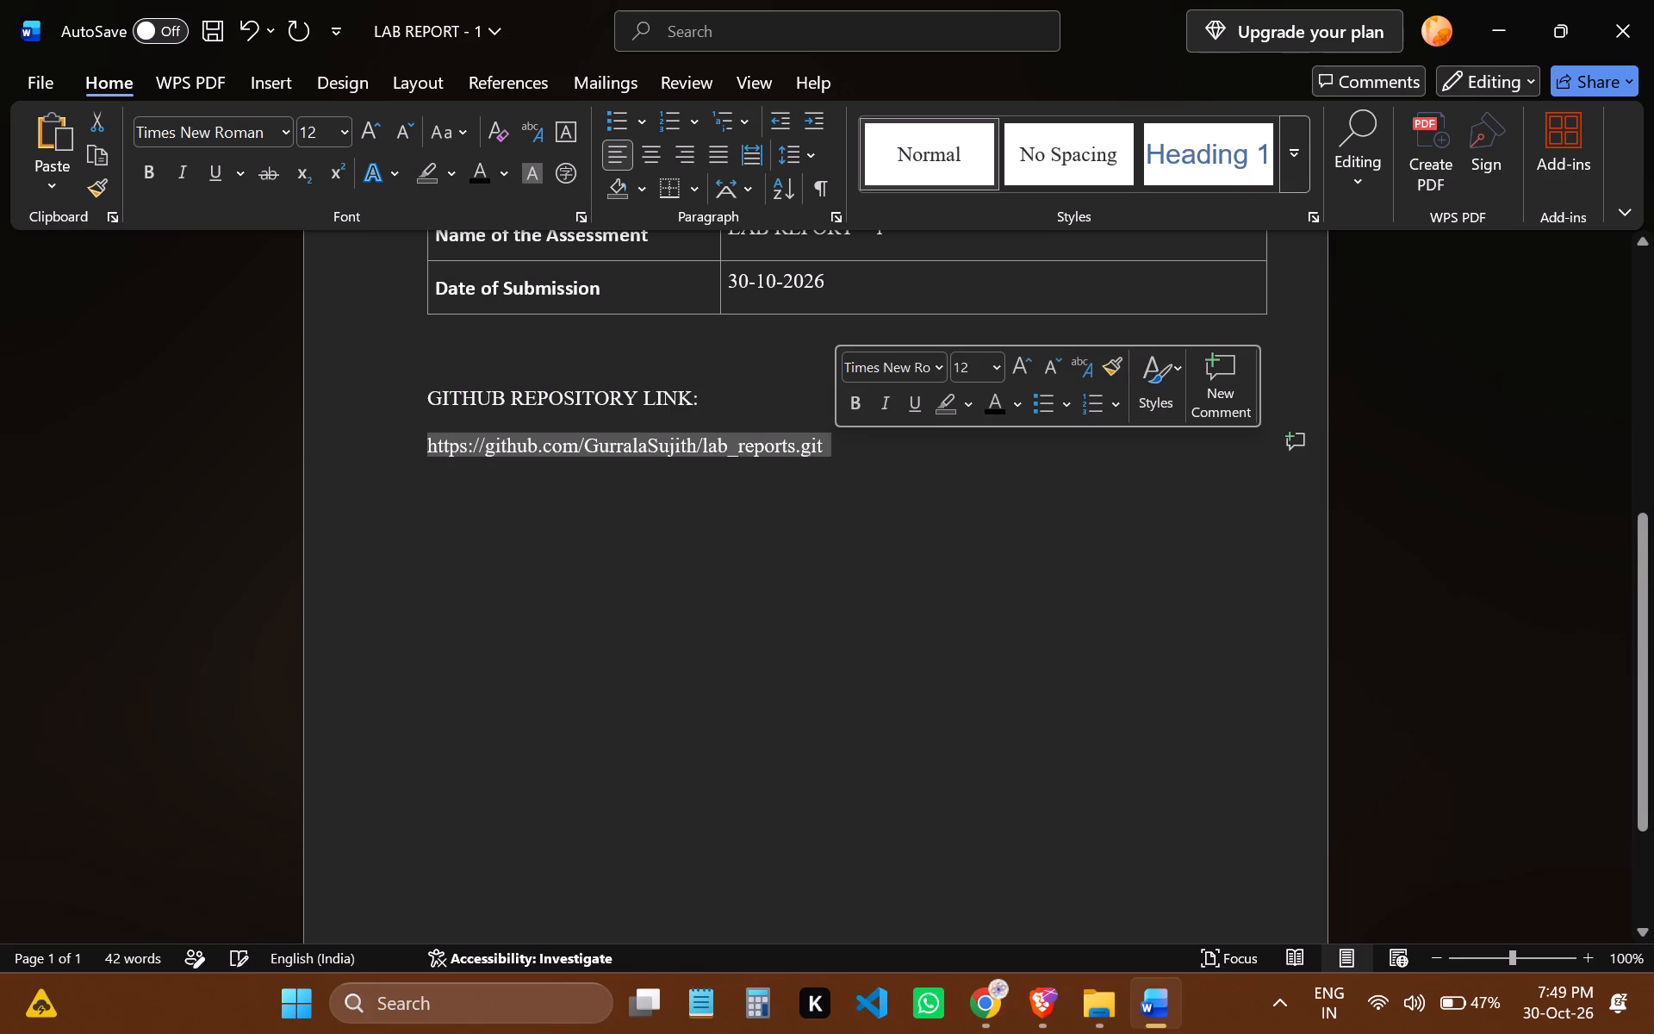
key(Right)
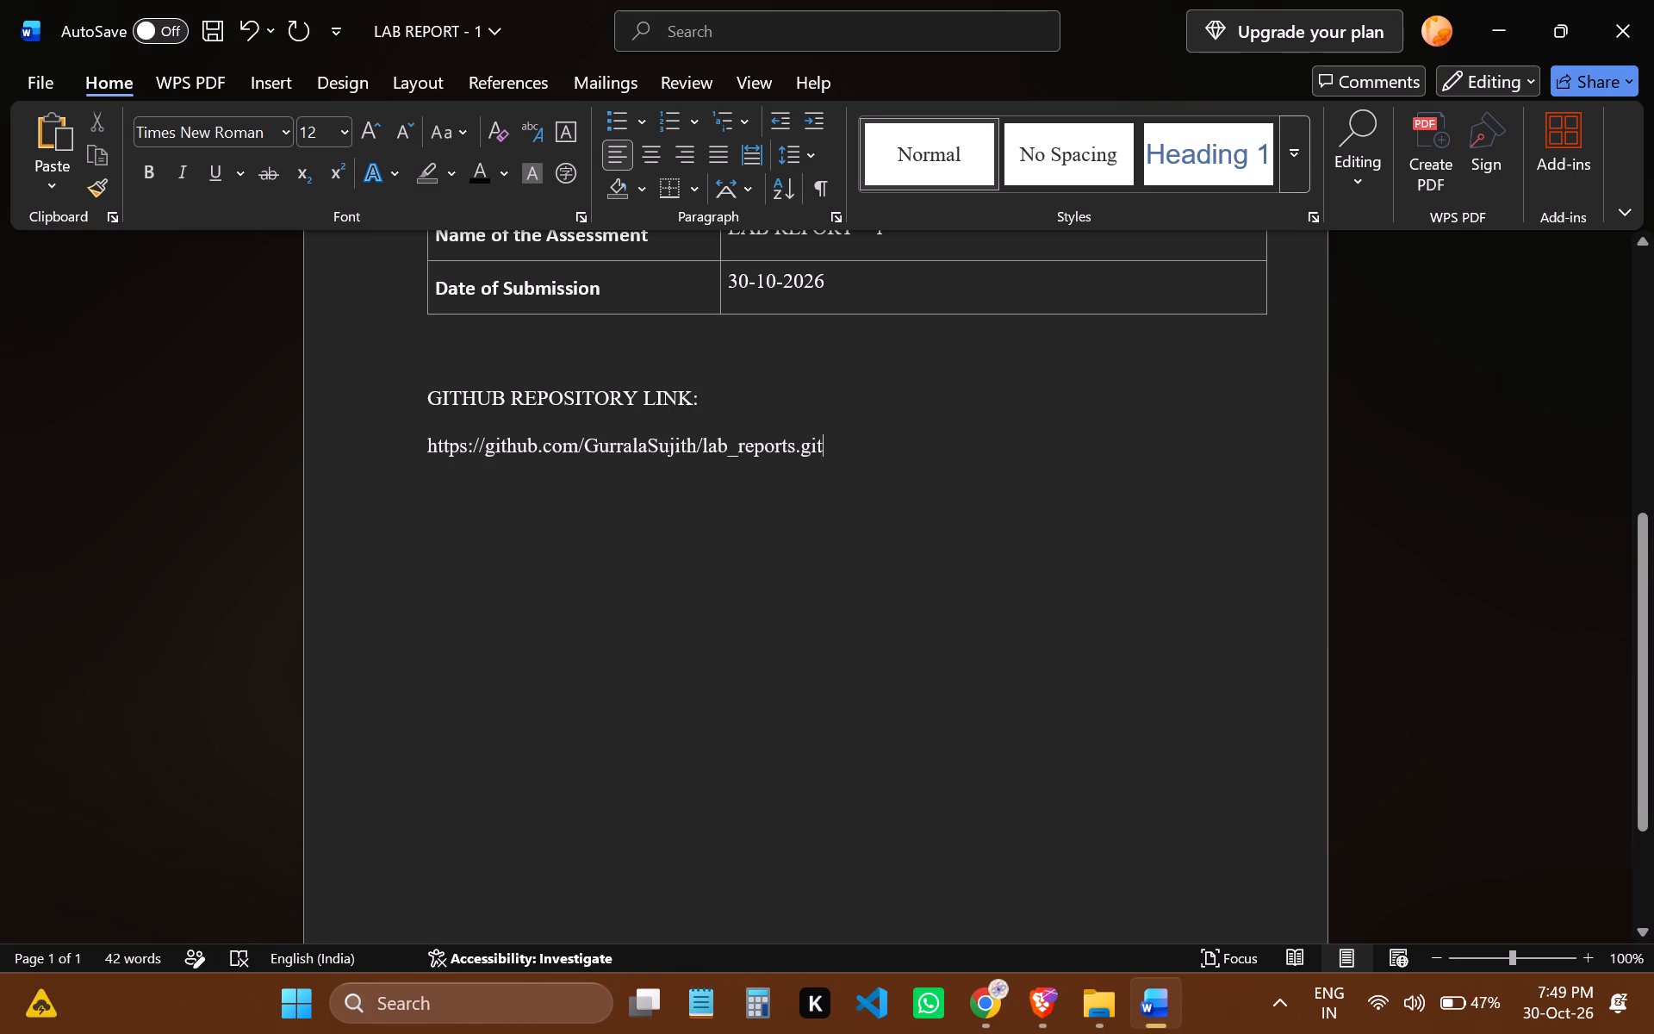
key(ctrl+shift+Left)
key(ctrl+shift+Left)
key(ctrl+shift+Left)
key(ctrl+shift+Left)
key(ctrl+shift+Left)
key(ctrl+shift+Left)
key(ctrl+shift+Left)
key(ctrl+shift+Left)
key(ctrl+shift+Left)
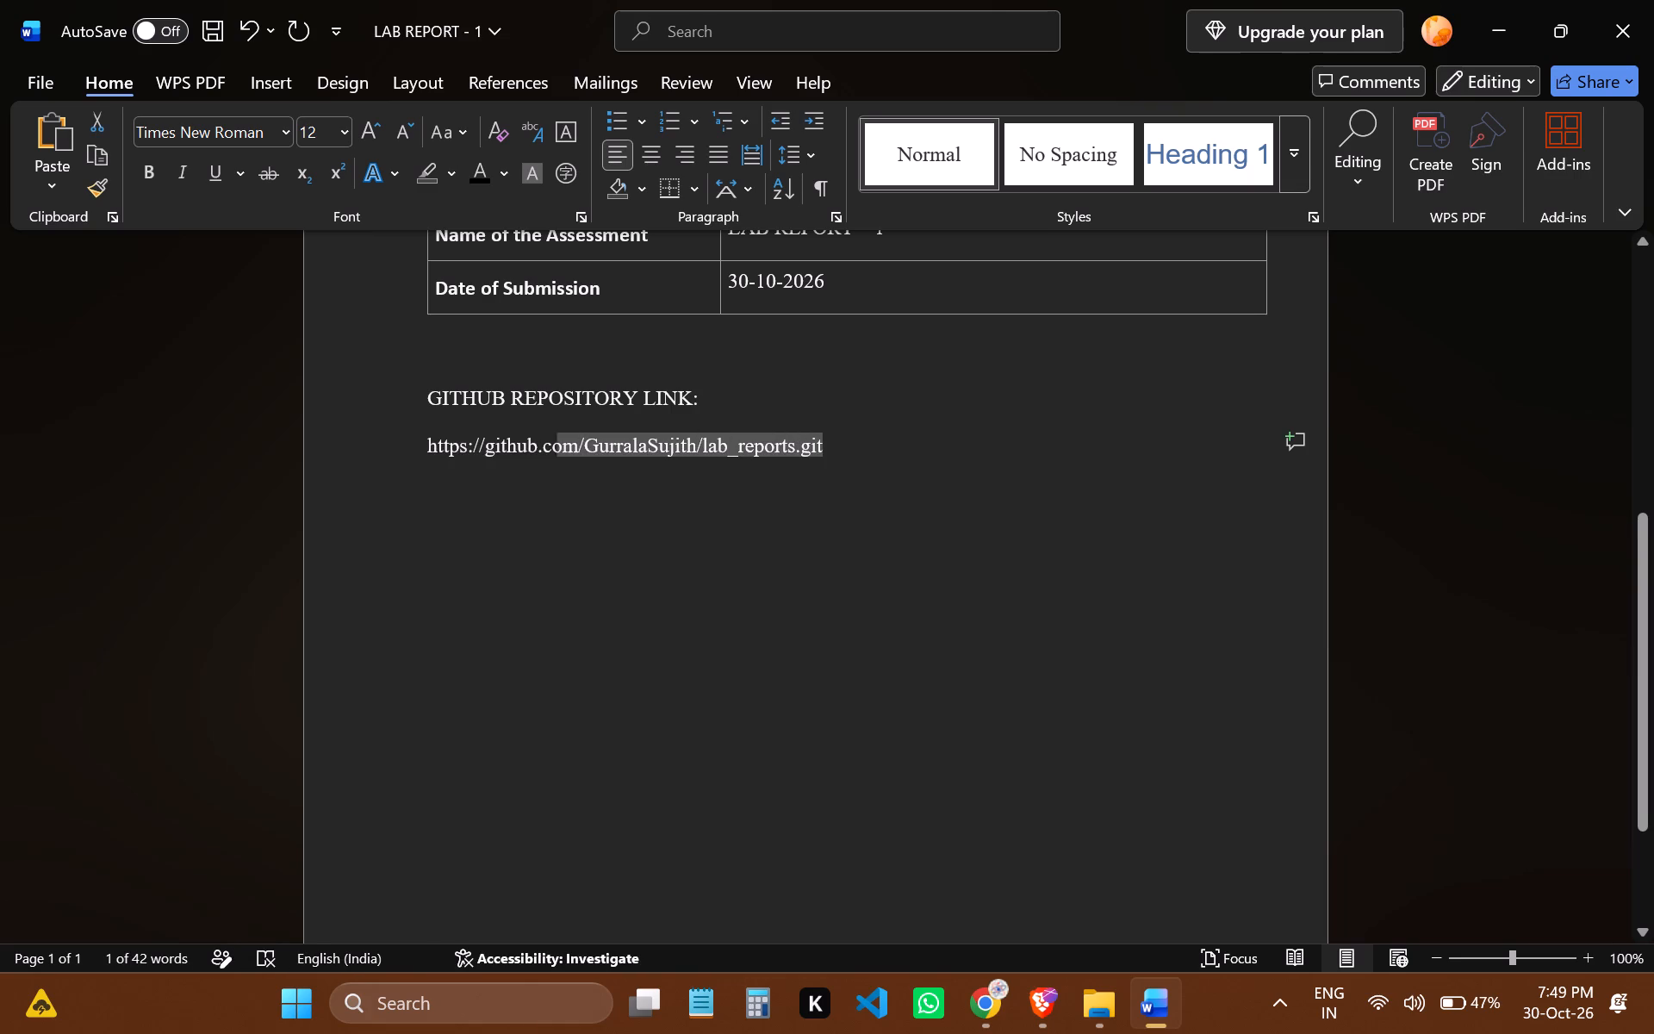
key(ctrl+shift+Left)
key(ctrl+shift+Left)
key(ctrl+shift+Left)
key(ctrl+shift+Left)
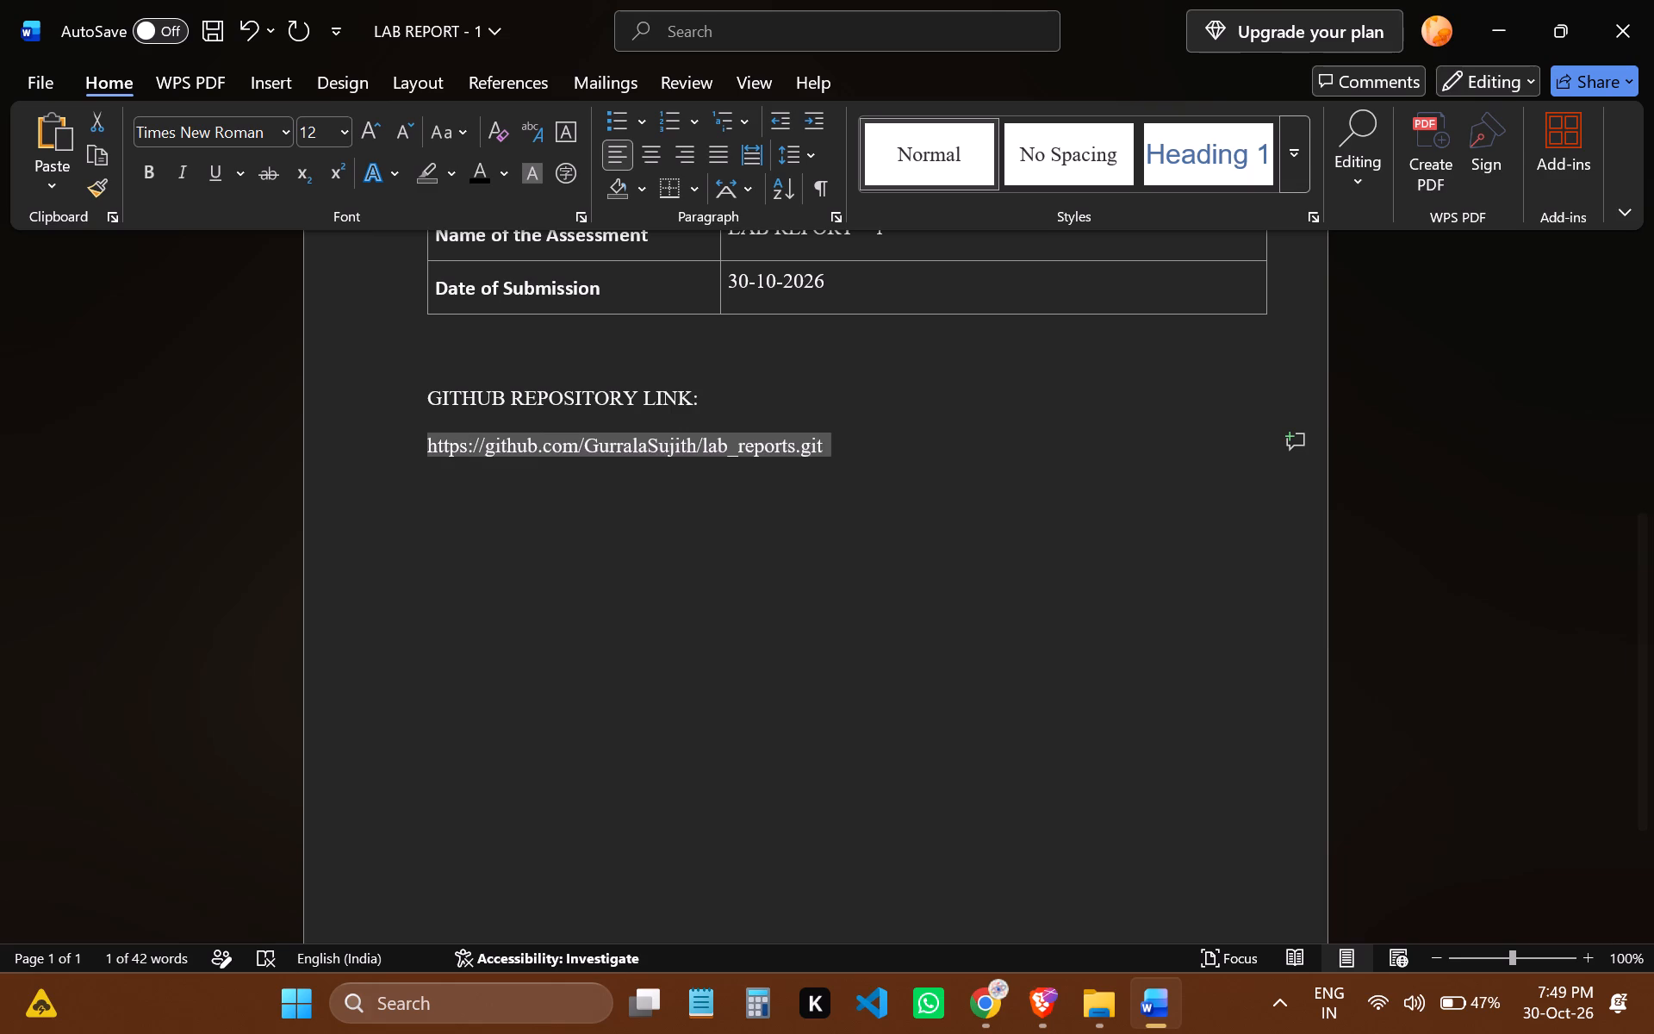
key(ctrl+k)
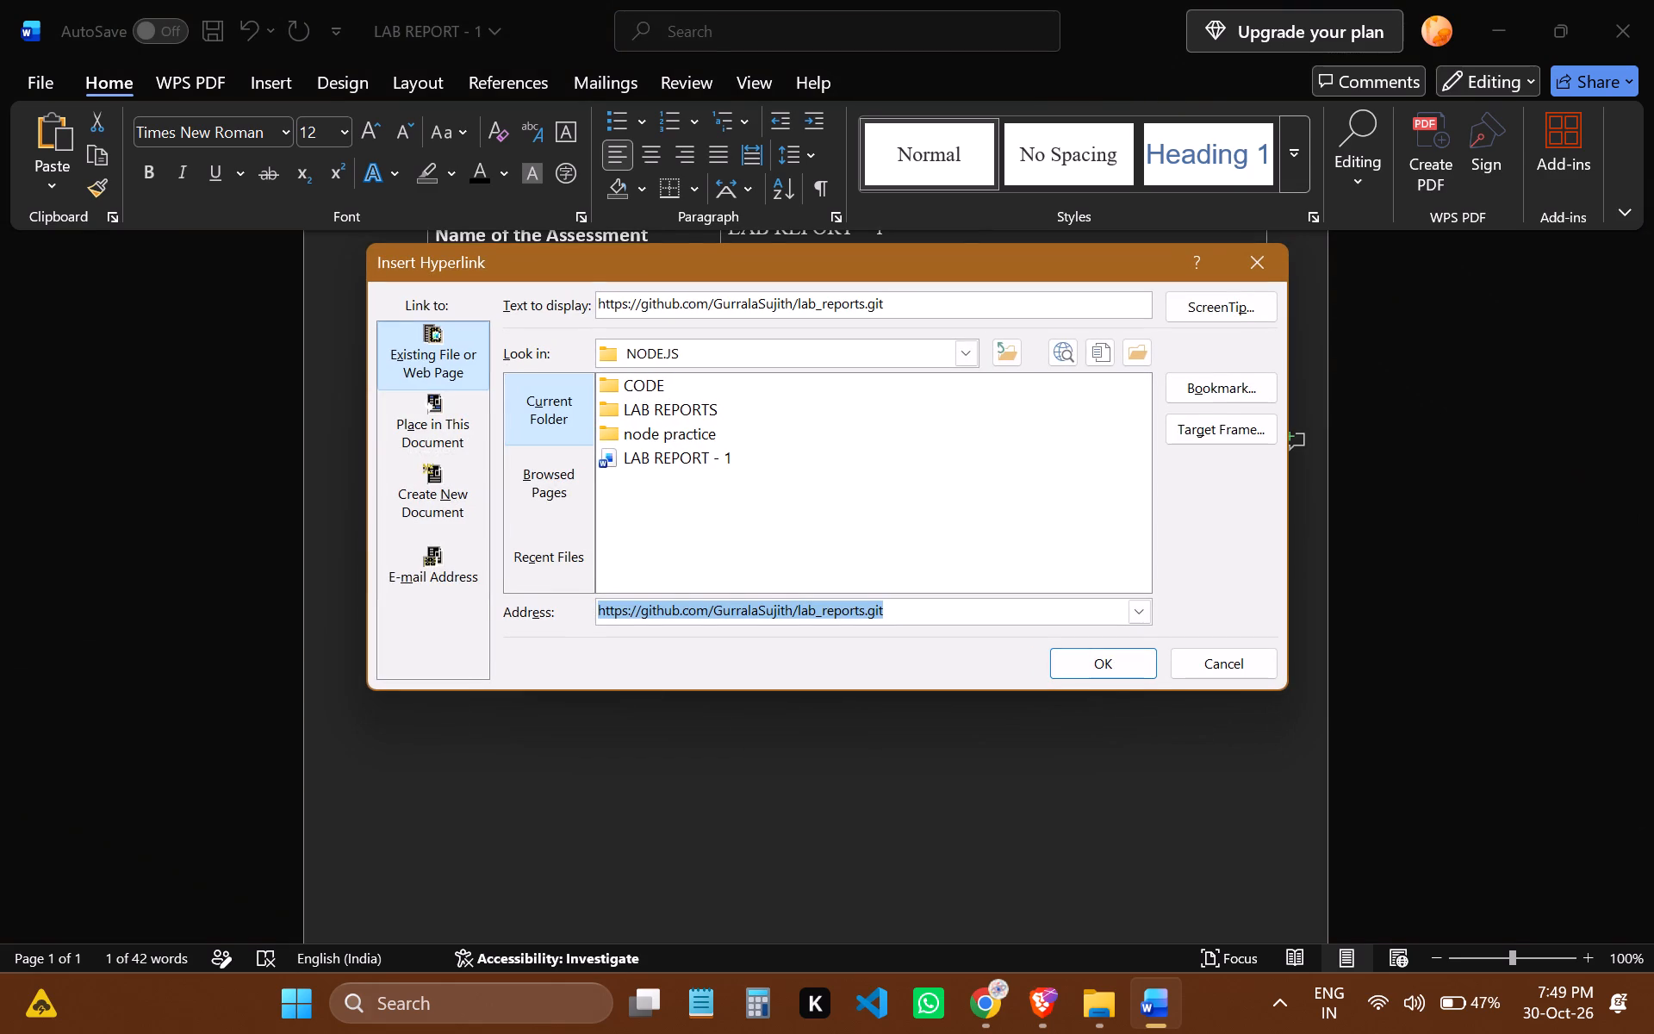
key(Return)
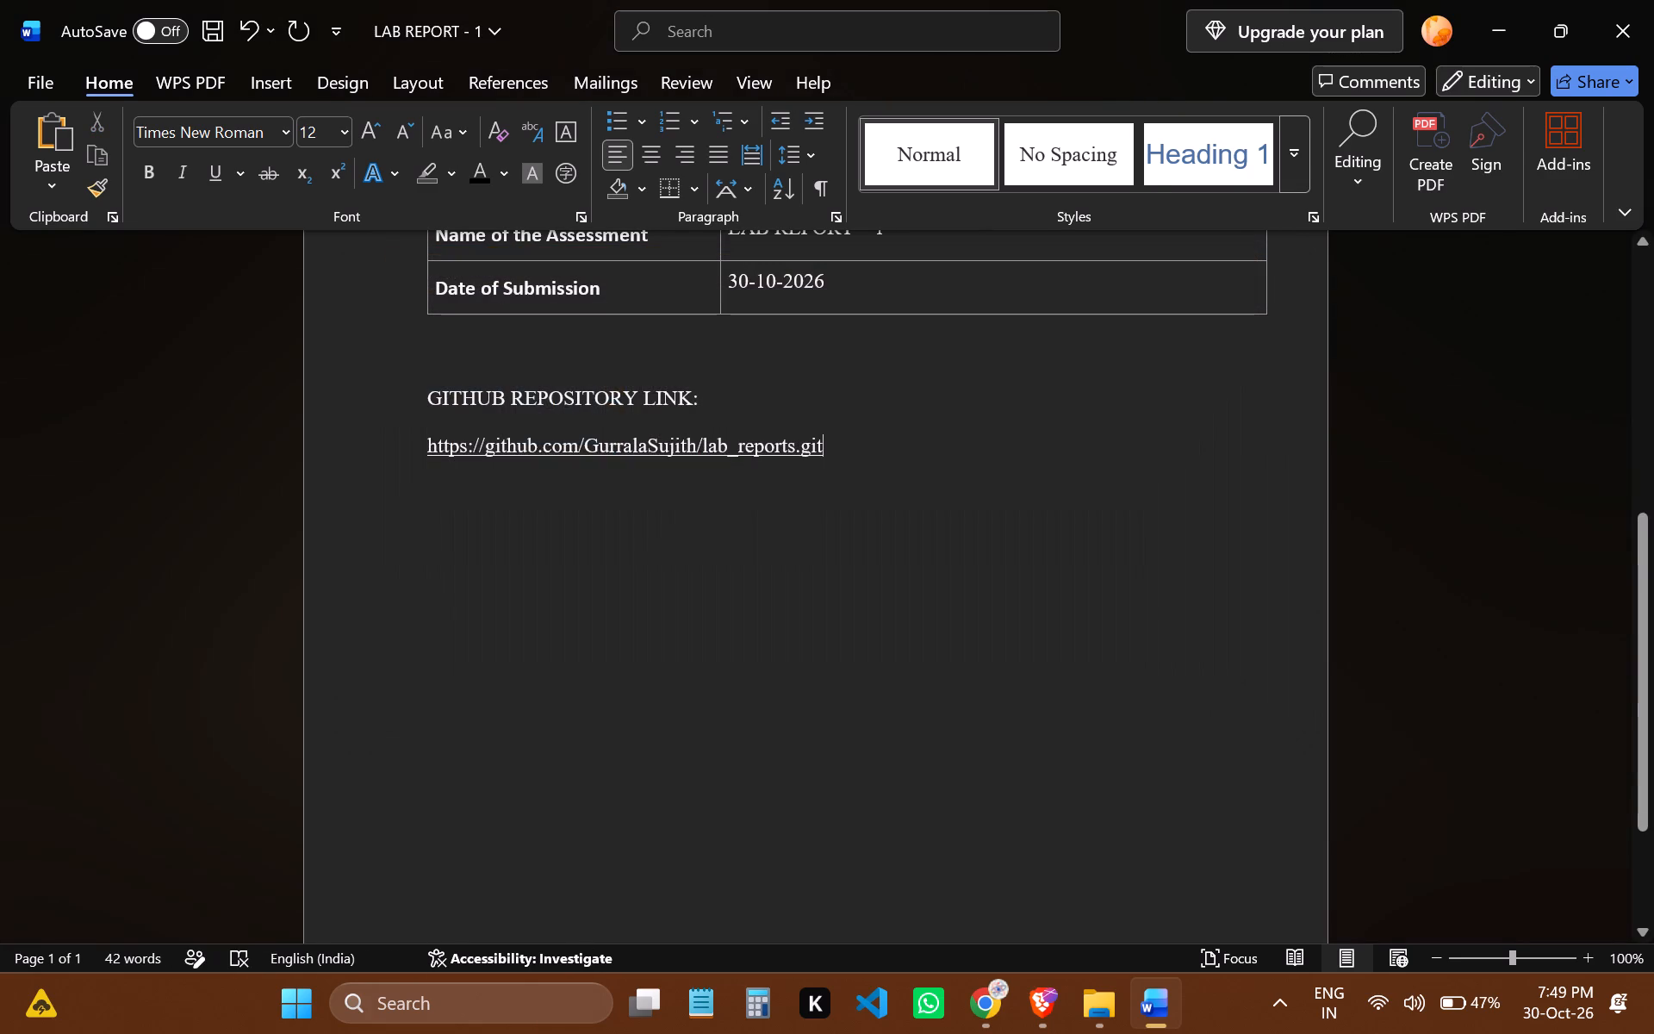
click(862, 438)
click(681, 374)
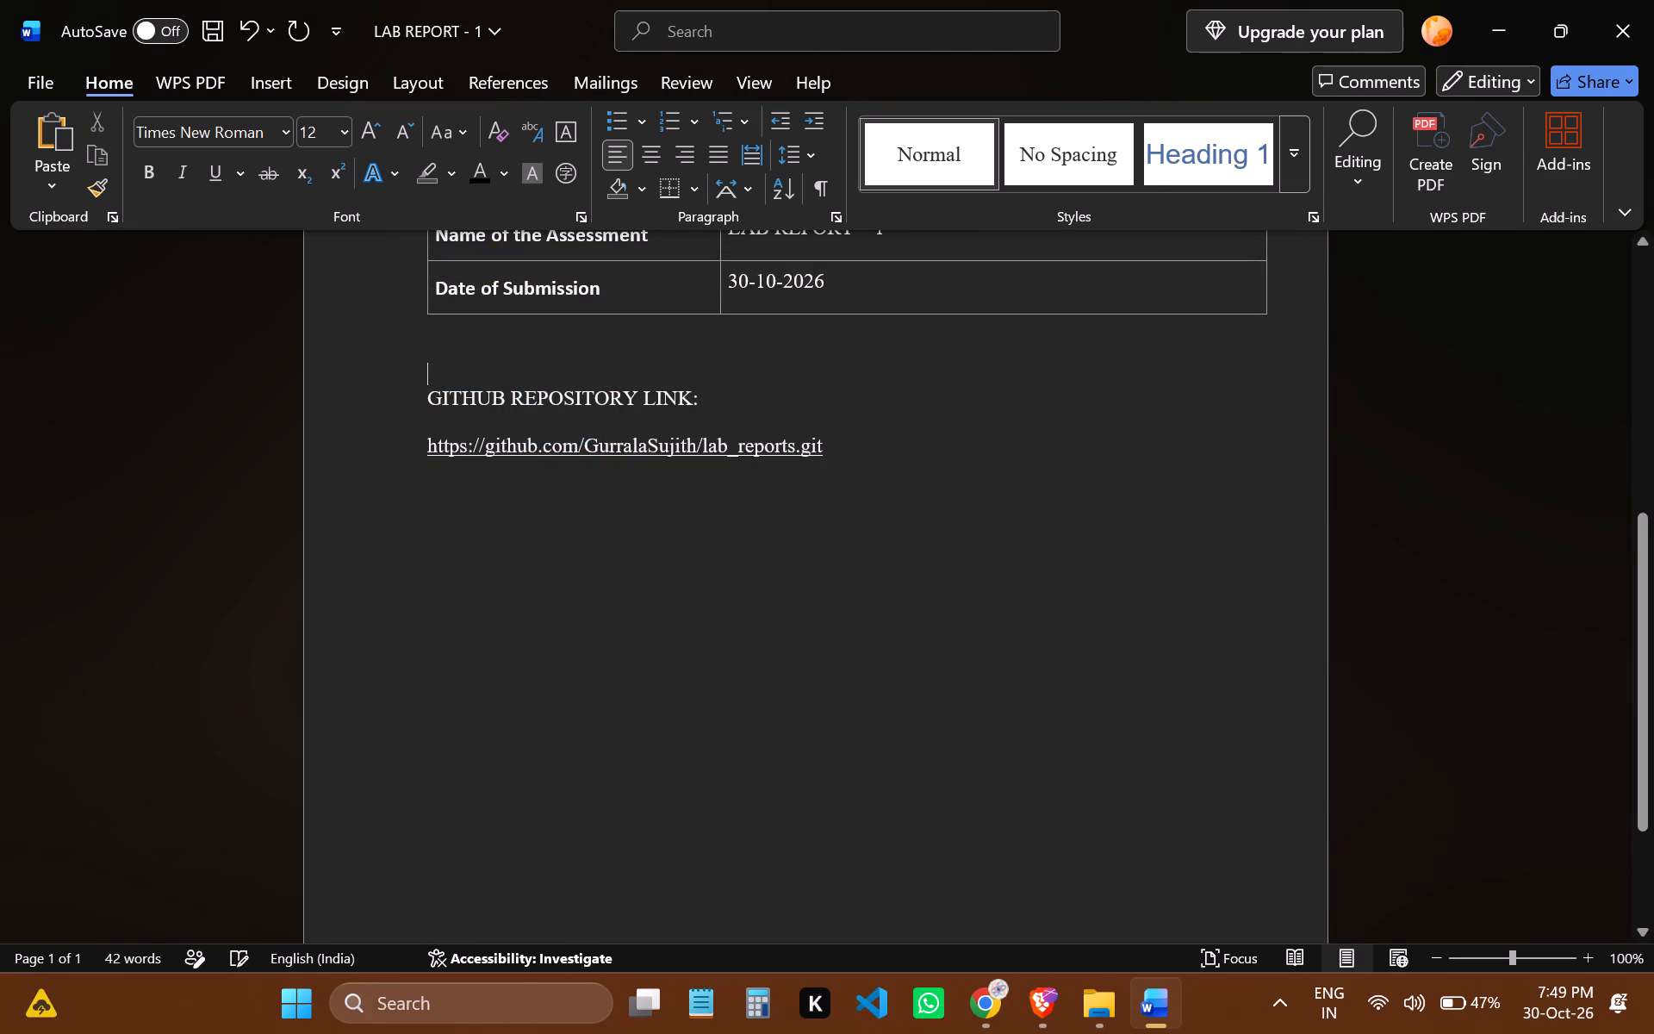
key(ctrl+s)
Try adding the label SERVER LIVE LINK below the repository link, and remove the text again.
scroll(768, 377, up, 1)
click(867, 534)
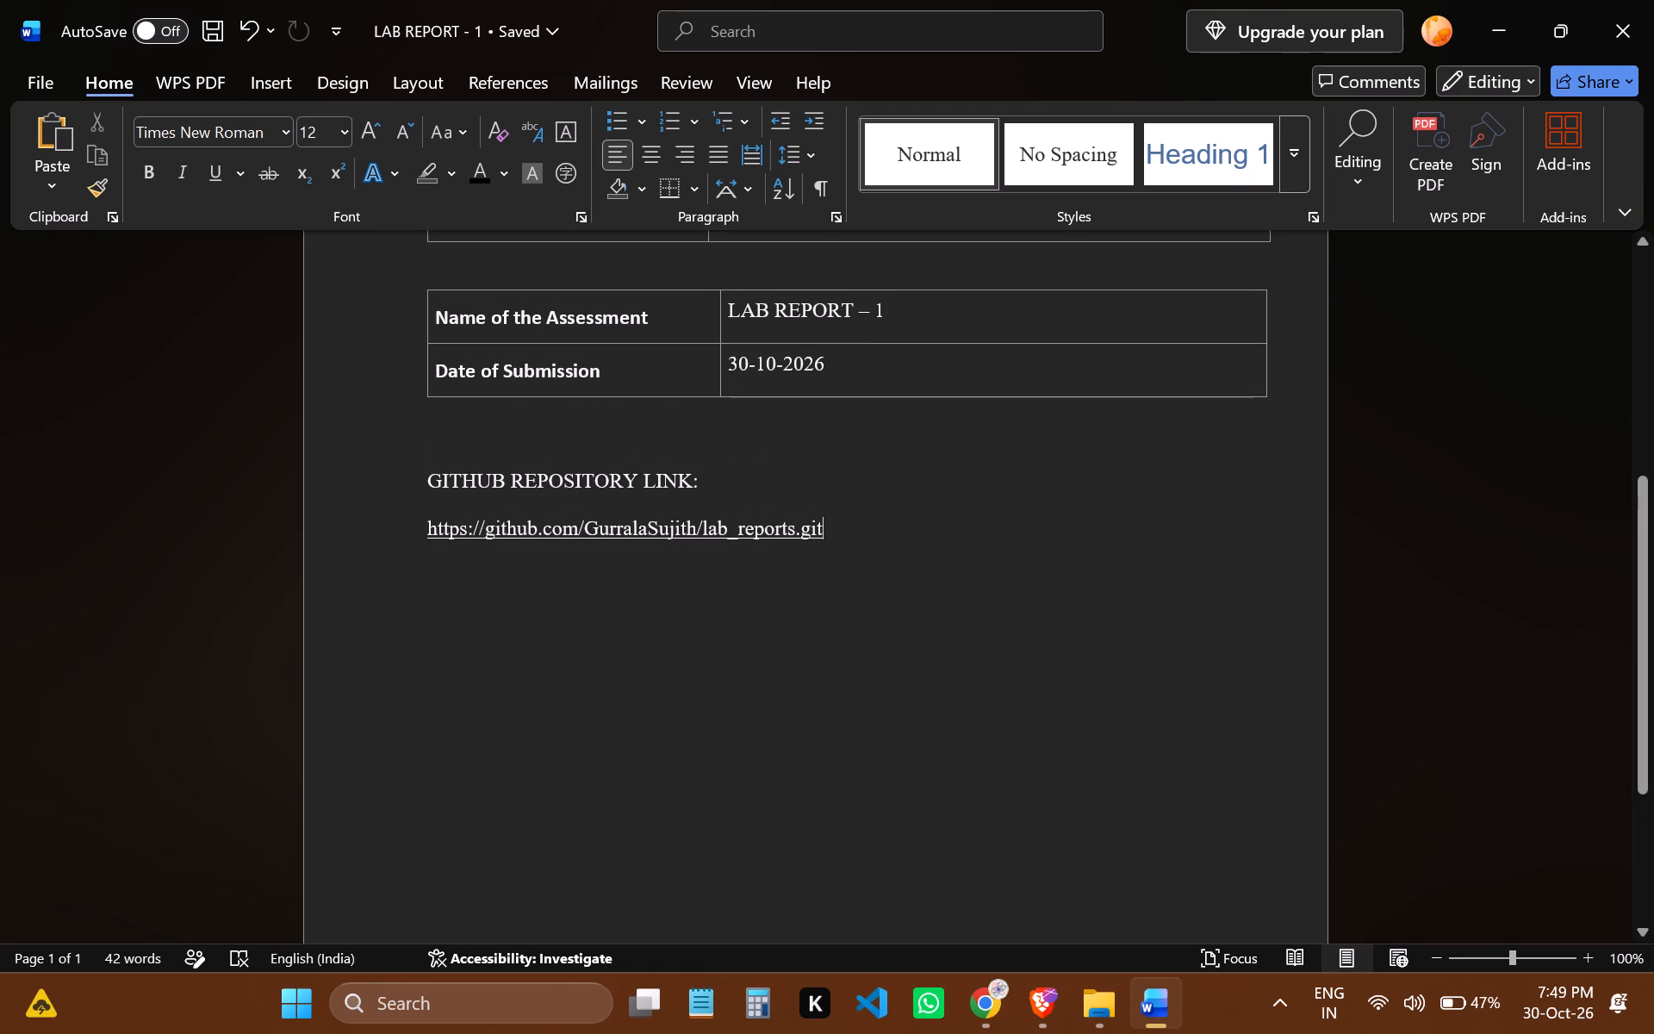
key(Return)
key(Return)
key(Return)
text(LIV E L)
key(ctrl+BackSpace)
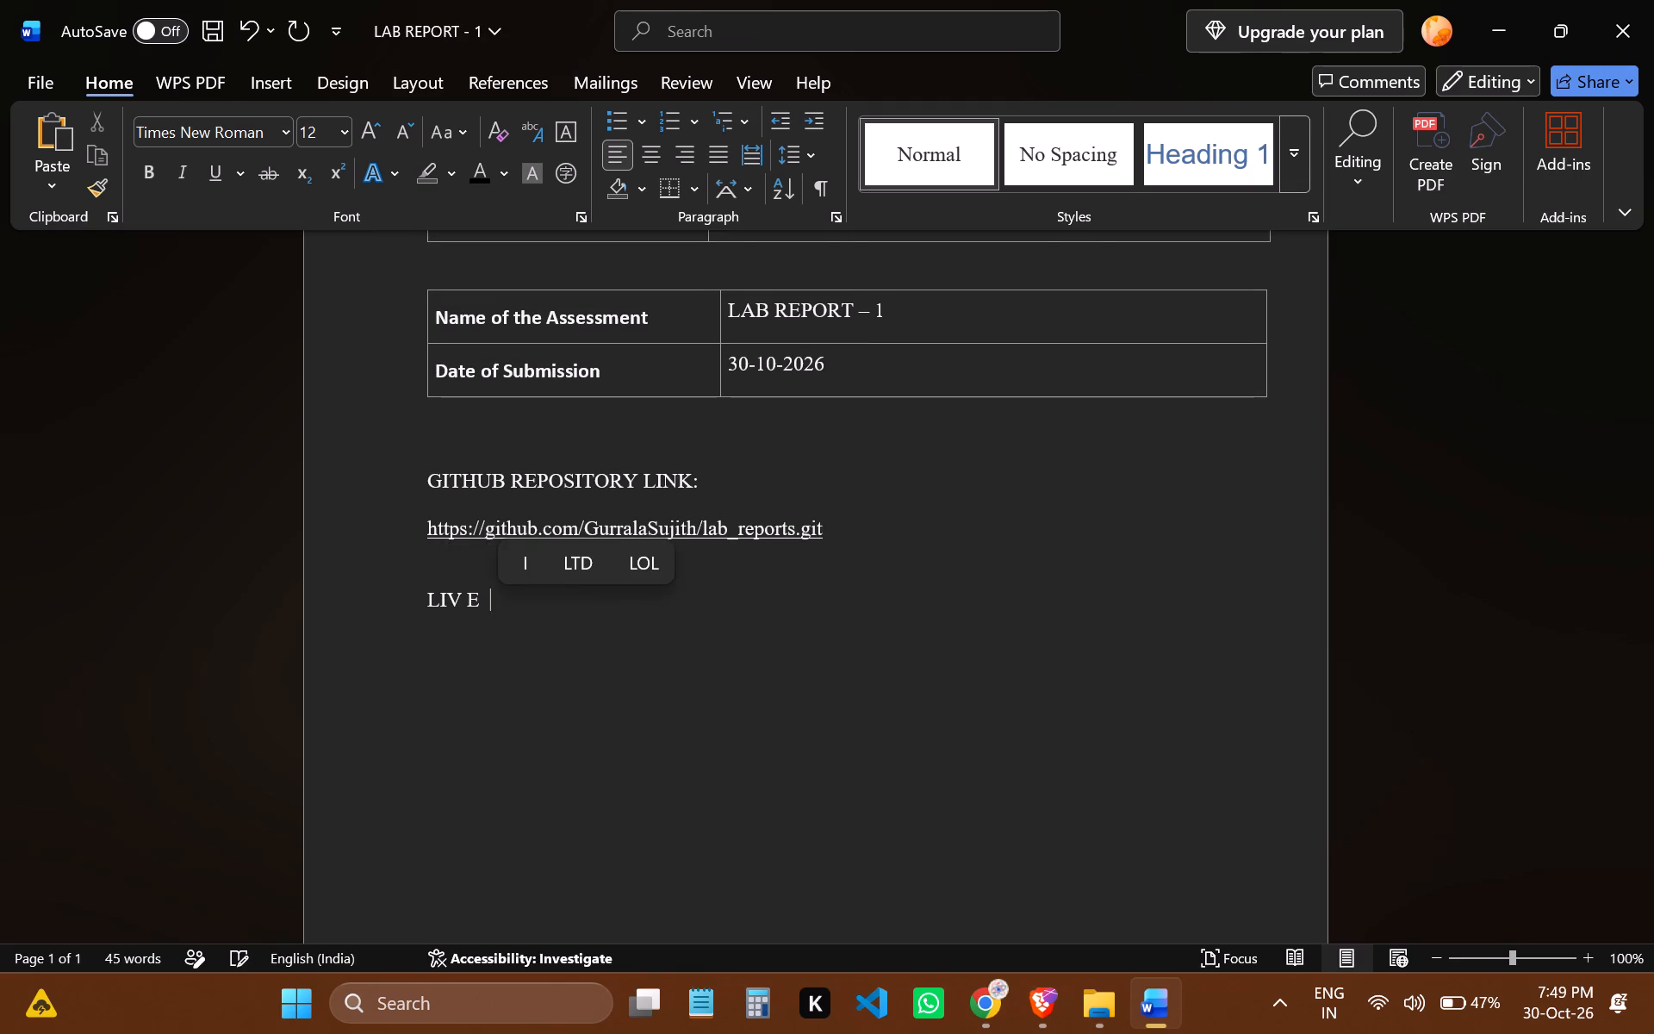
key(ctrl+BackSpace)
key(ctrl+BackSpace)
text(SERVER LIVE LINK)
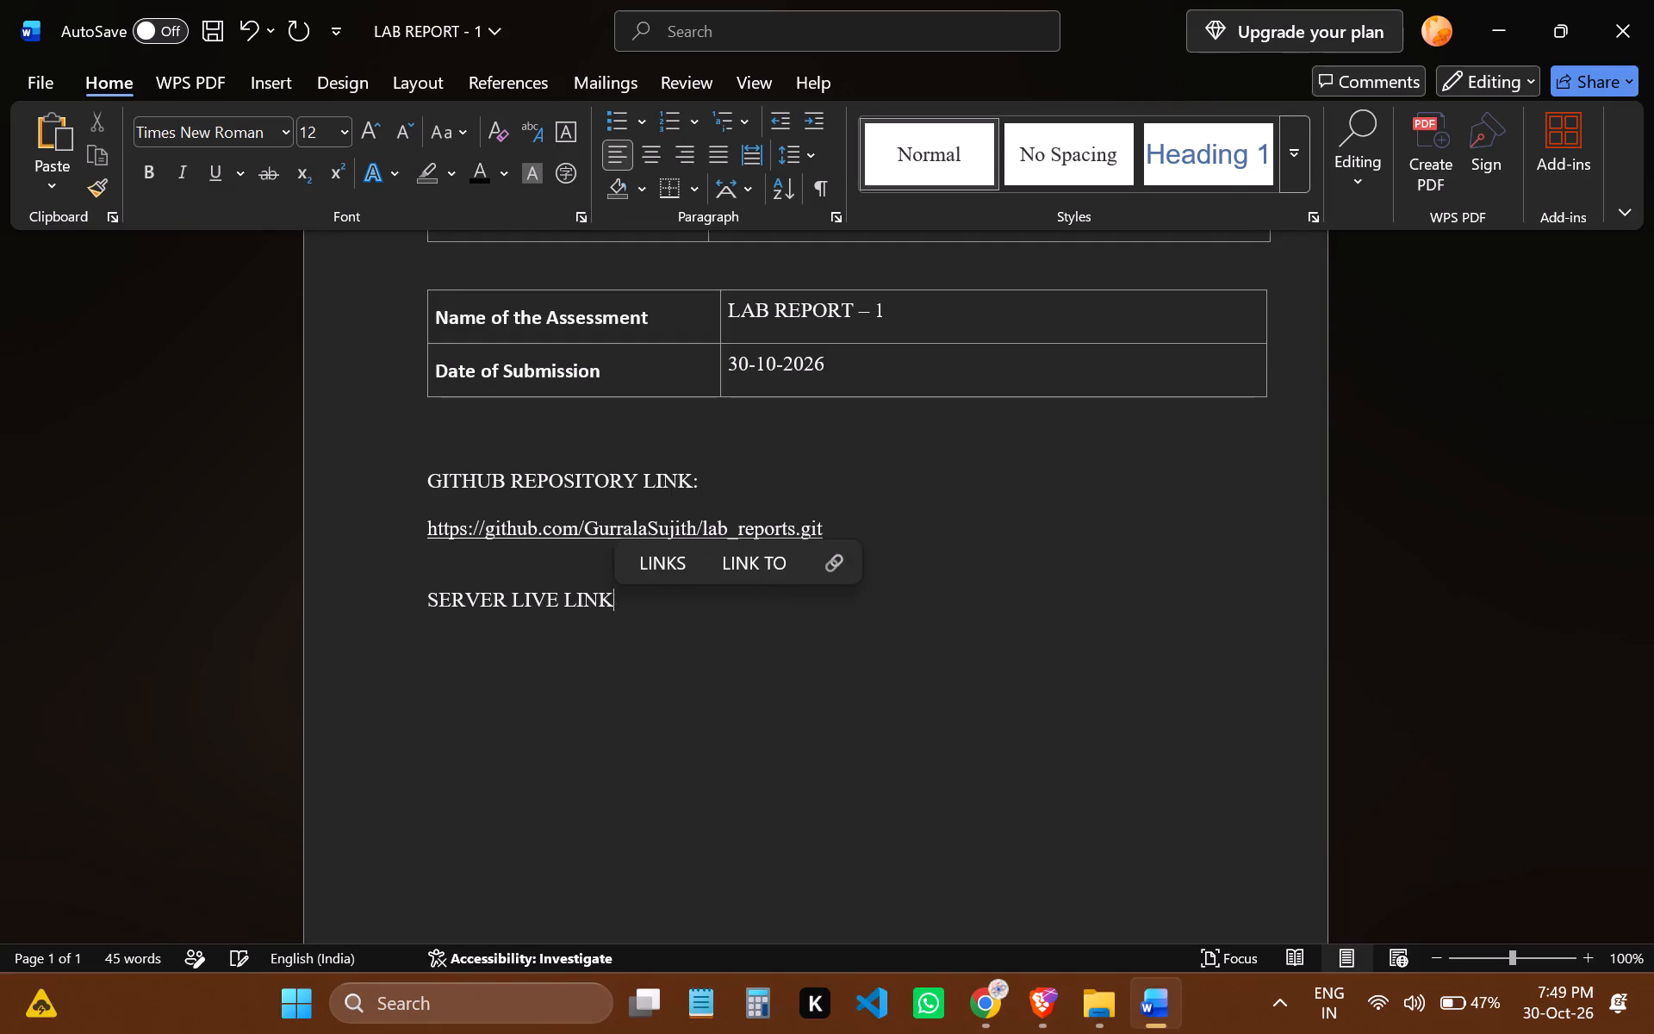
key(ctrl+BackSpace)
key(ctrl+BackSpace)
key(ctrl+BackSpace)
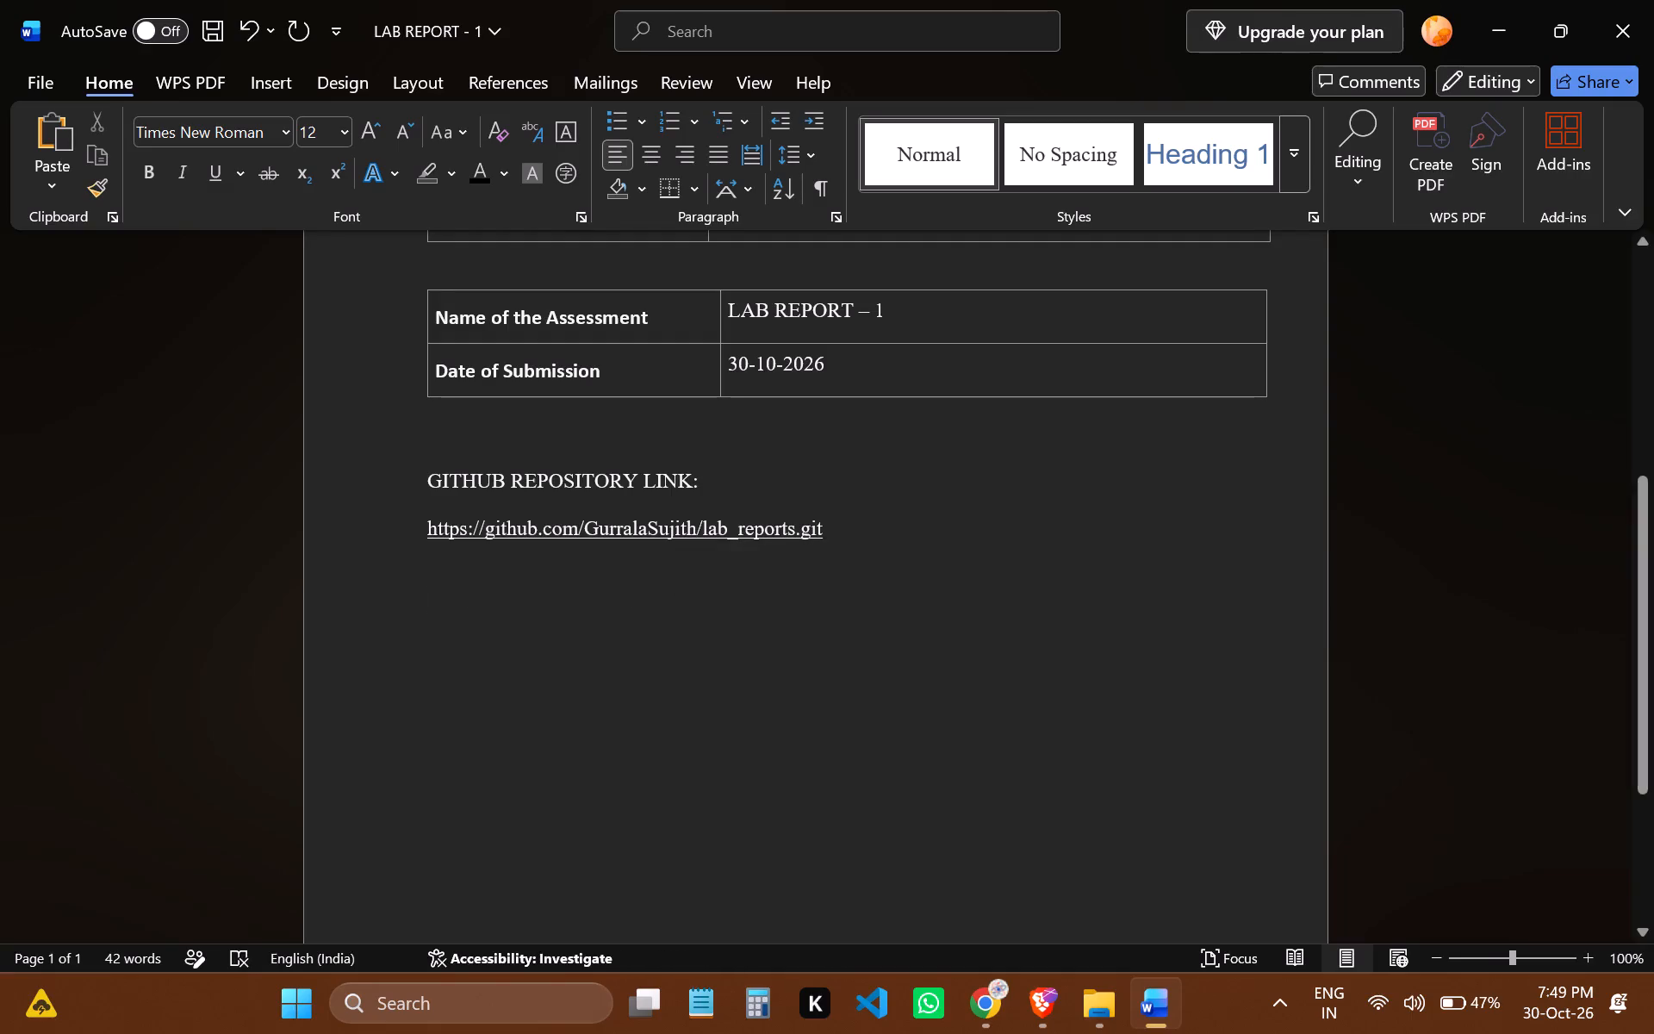
Save a copy of the report in the Downloads folder as a Word document named LAB REPORT - 1.
click(34, 84)
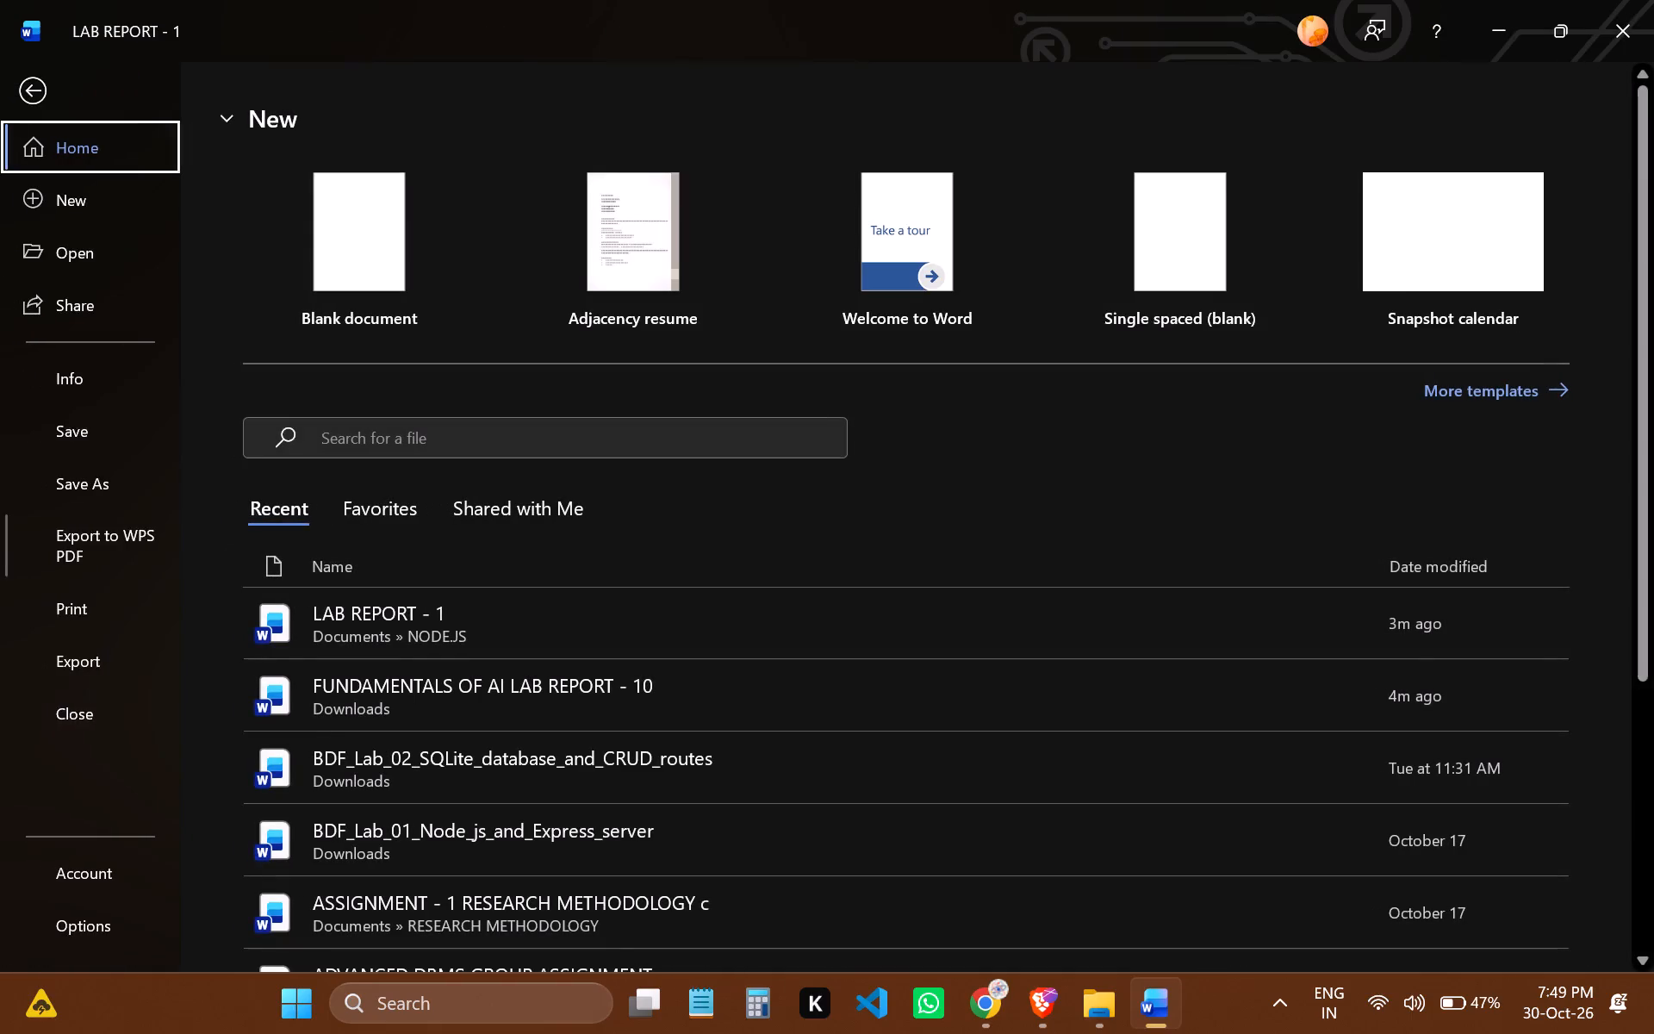
click(79, 494)
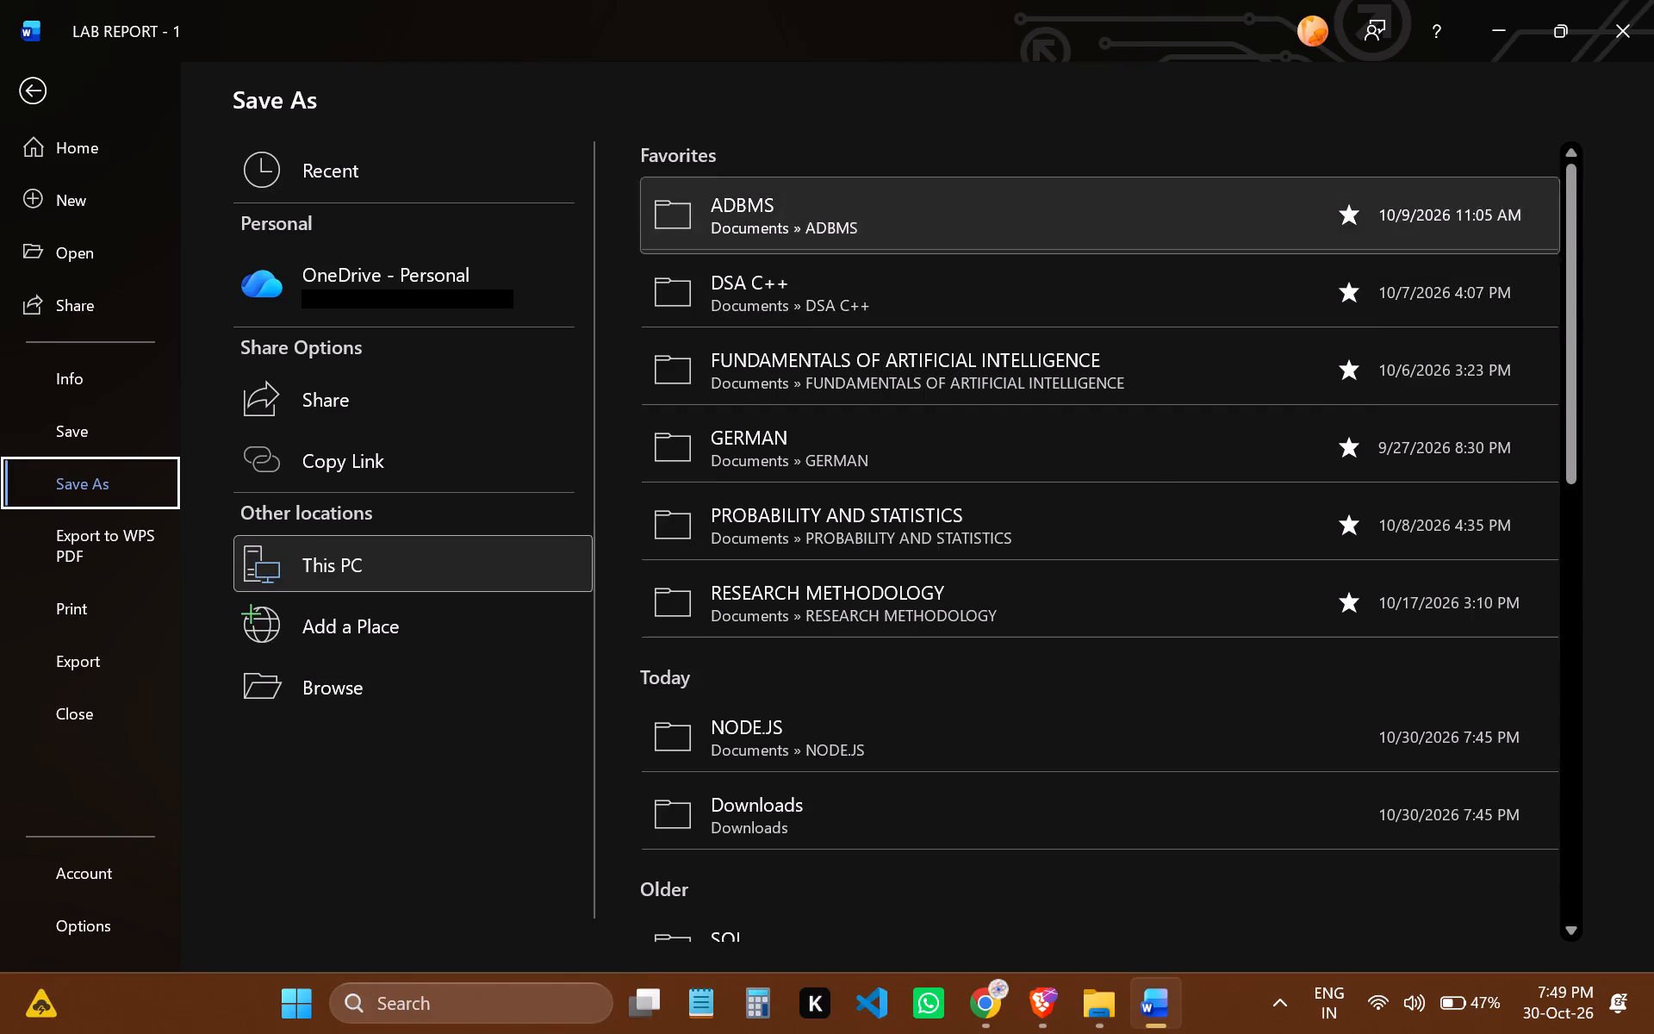
scroll(787, 486, down, 2)
scroll(787, 483, up, 3)
double_click(750, 354)
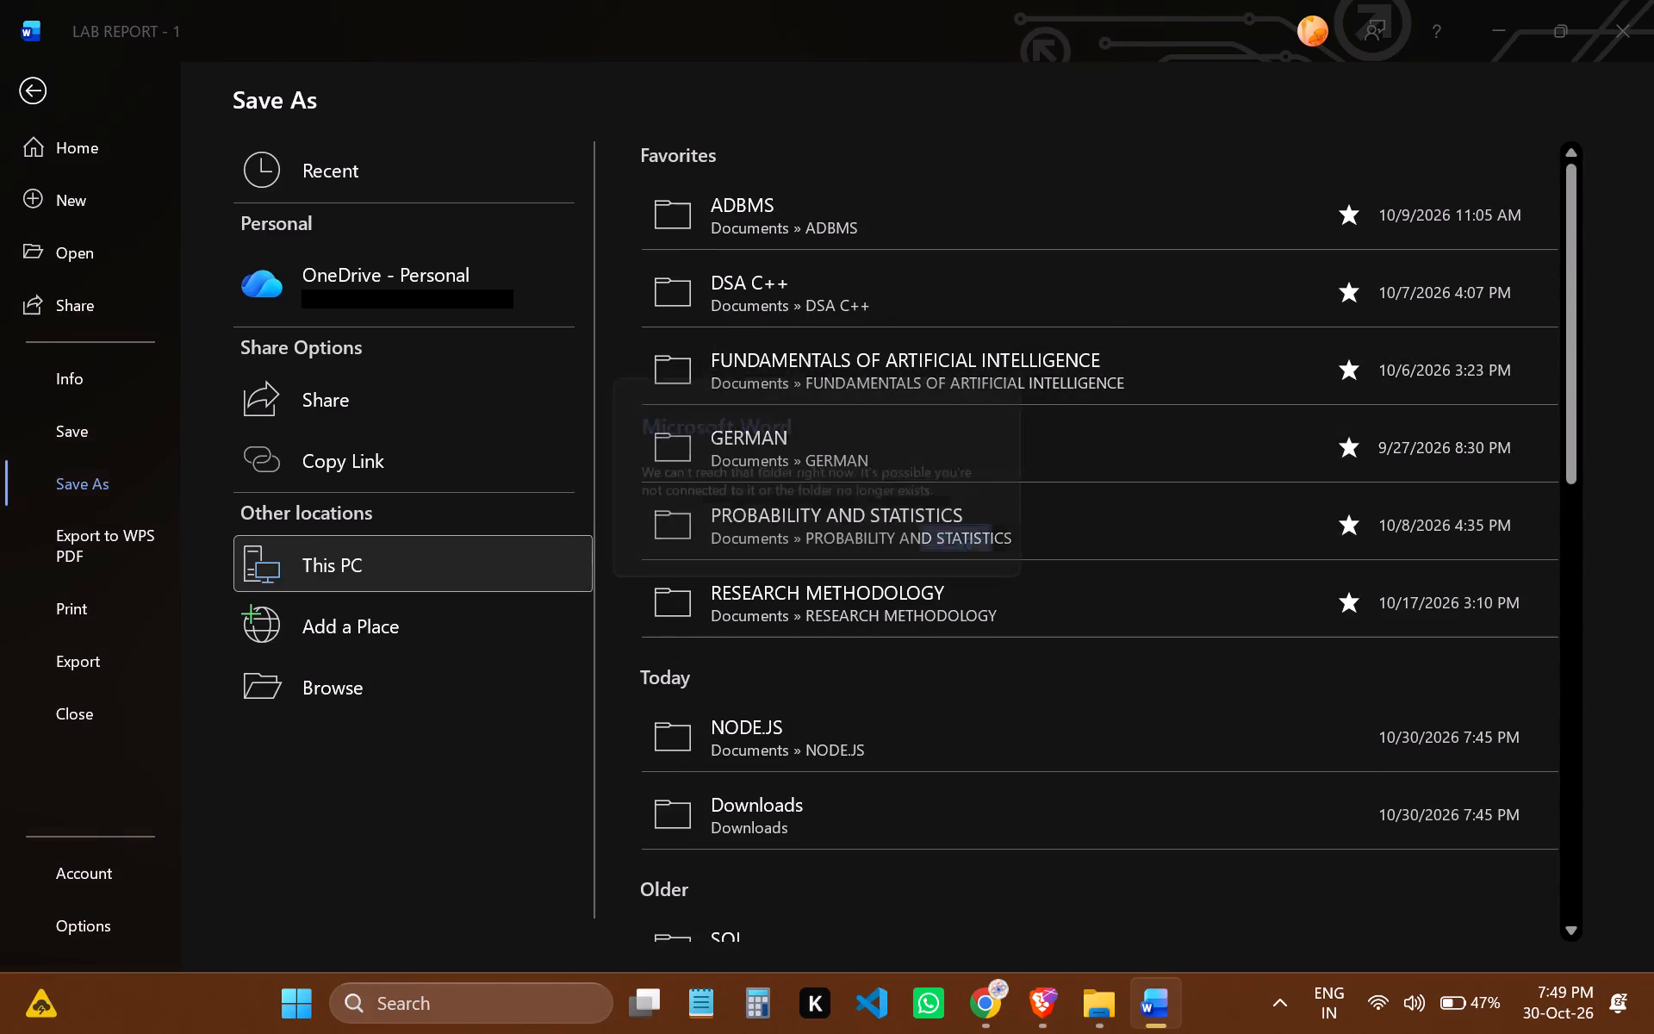
click(1047, 377)
scroll(855, 463, down, 1)
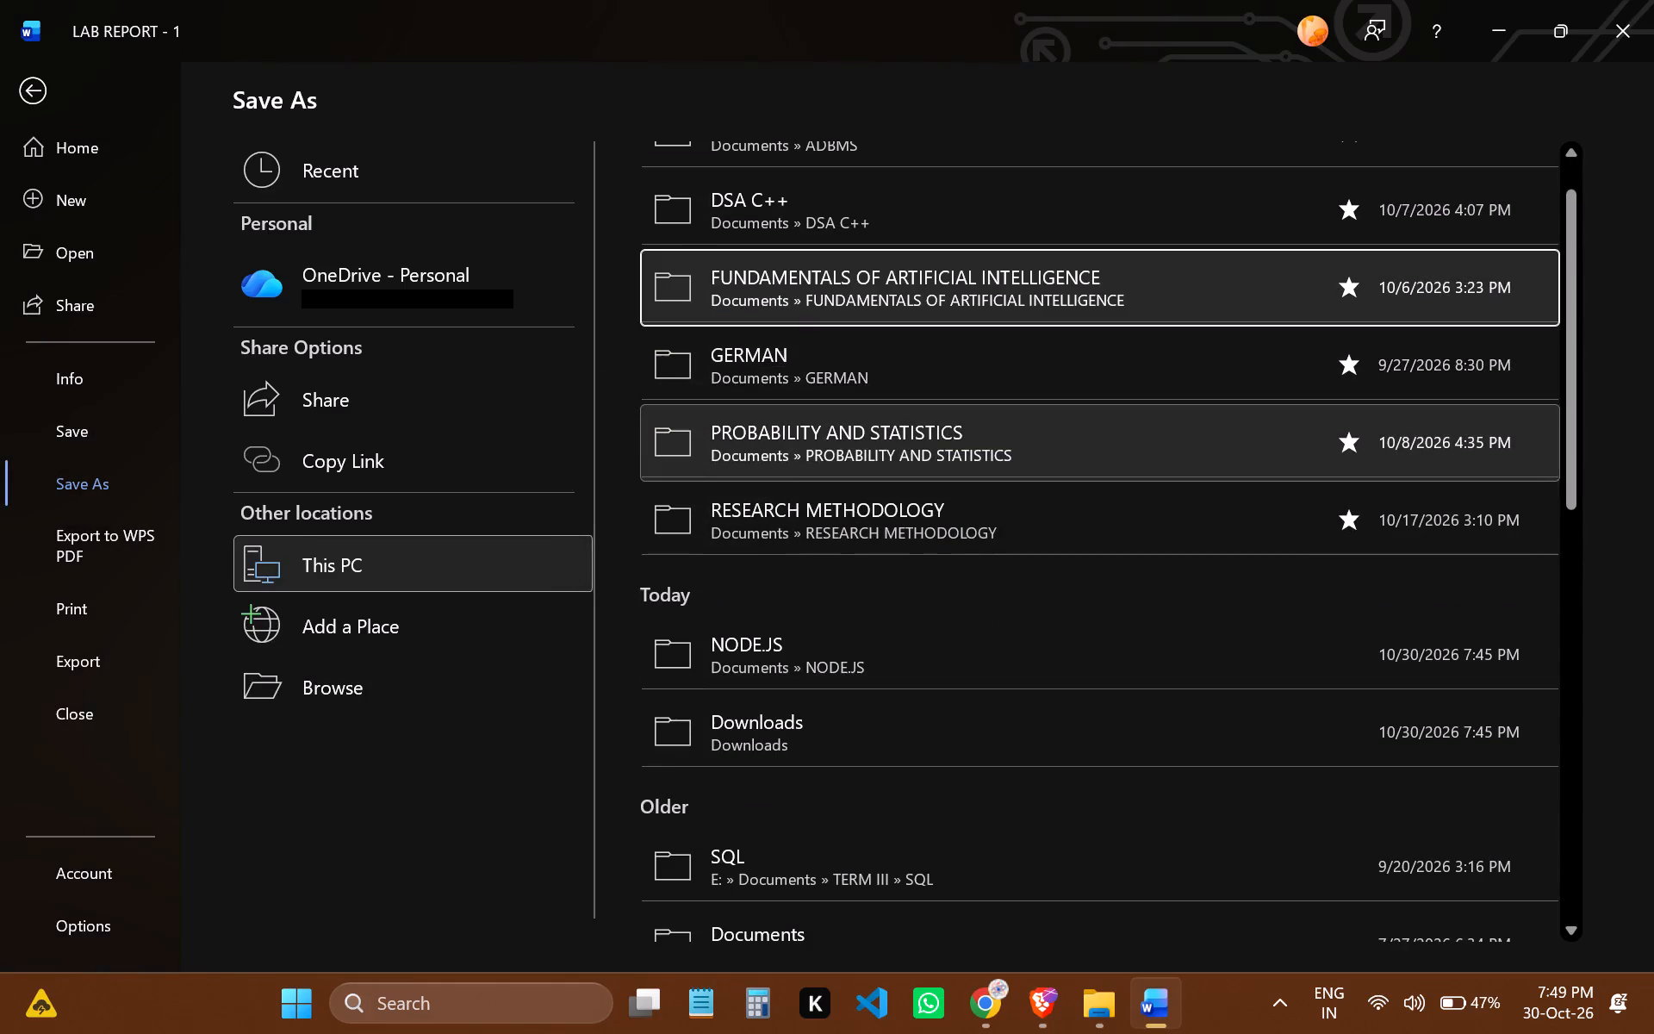
double_click(809, 495)
click(972, 555)
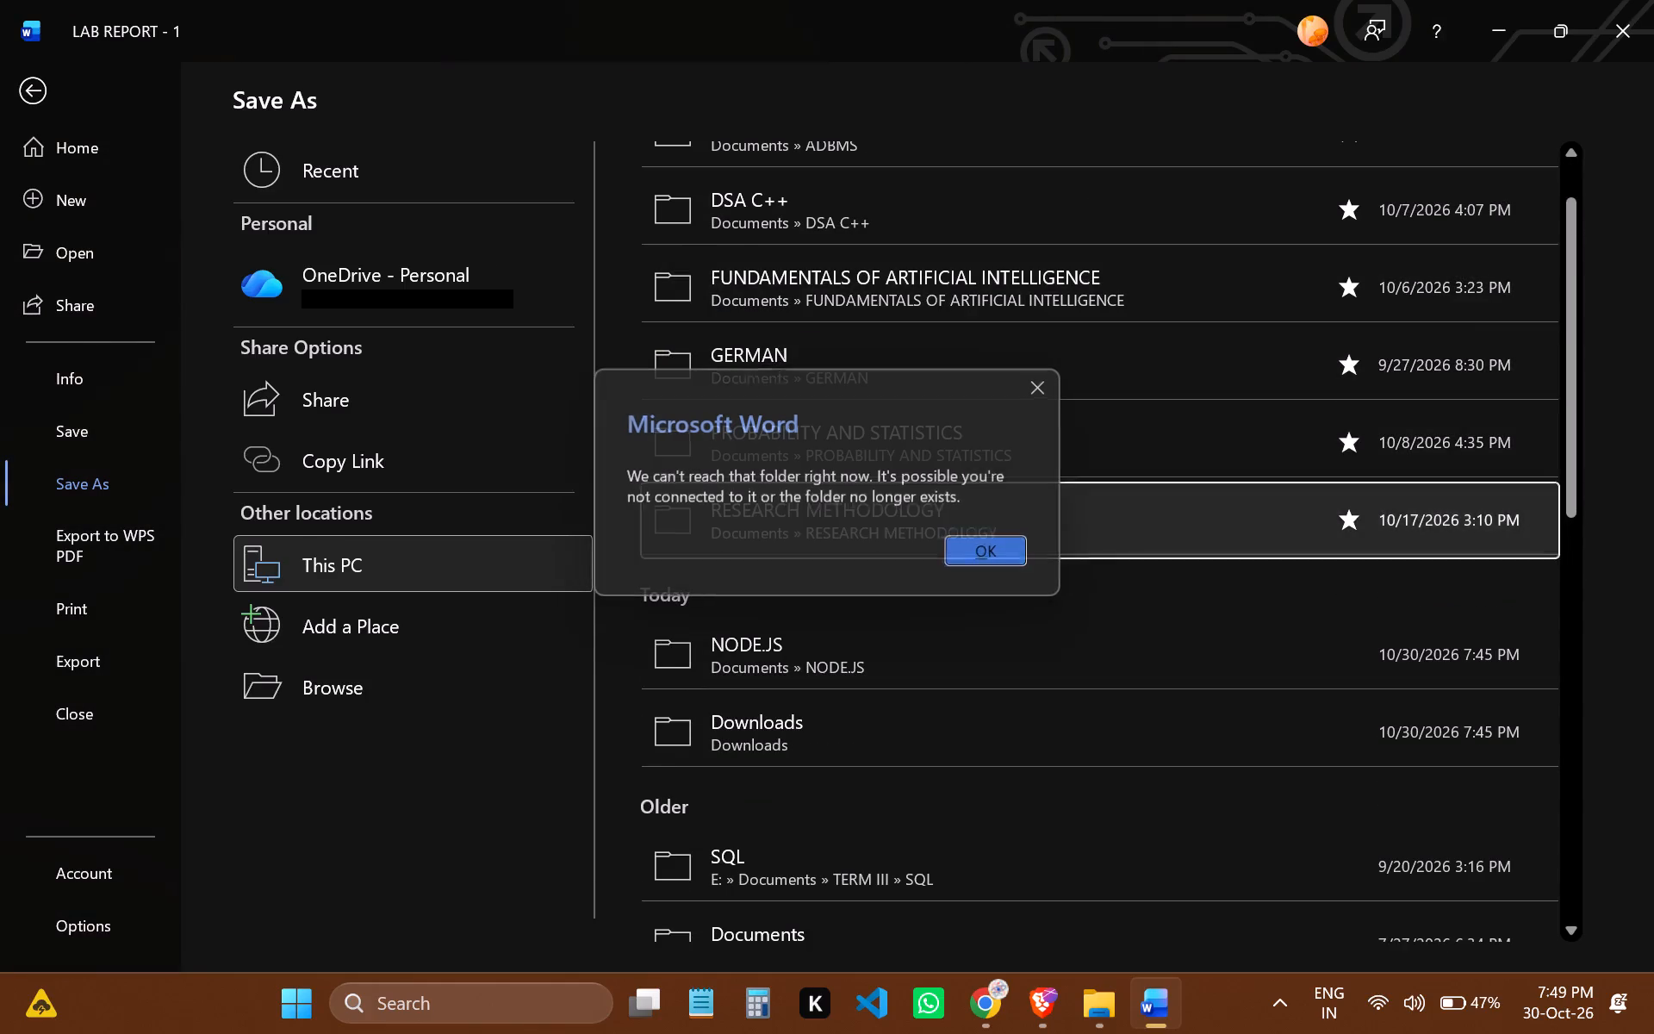
scroll(935, 547, down, 3)
double_click(772, 424)
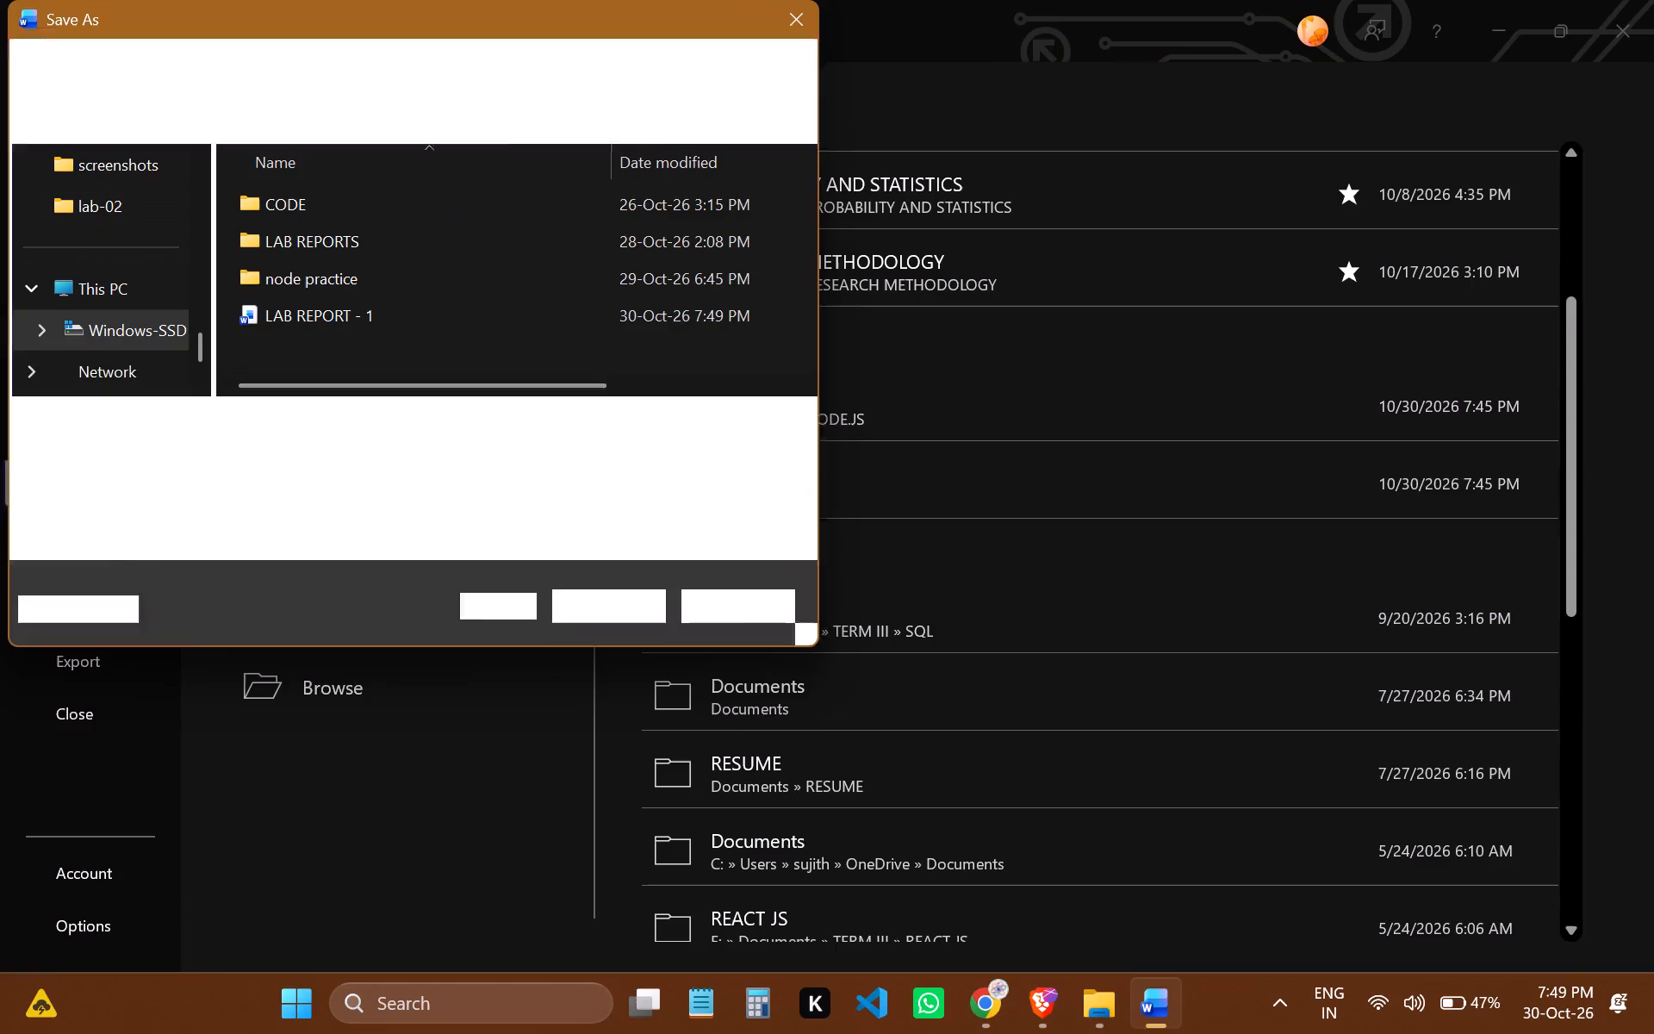
scroll(119, 326, up, 3)
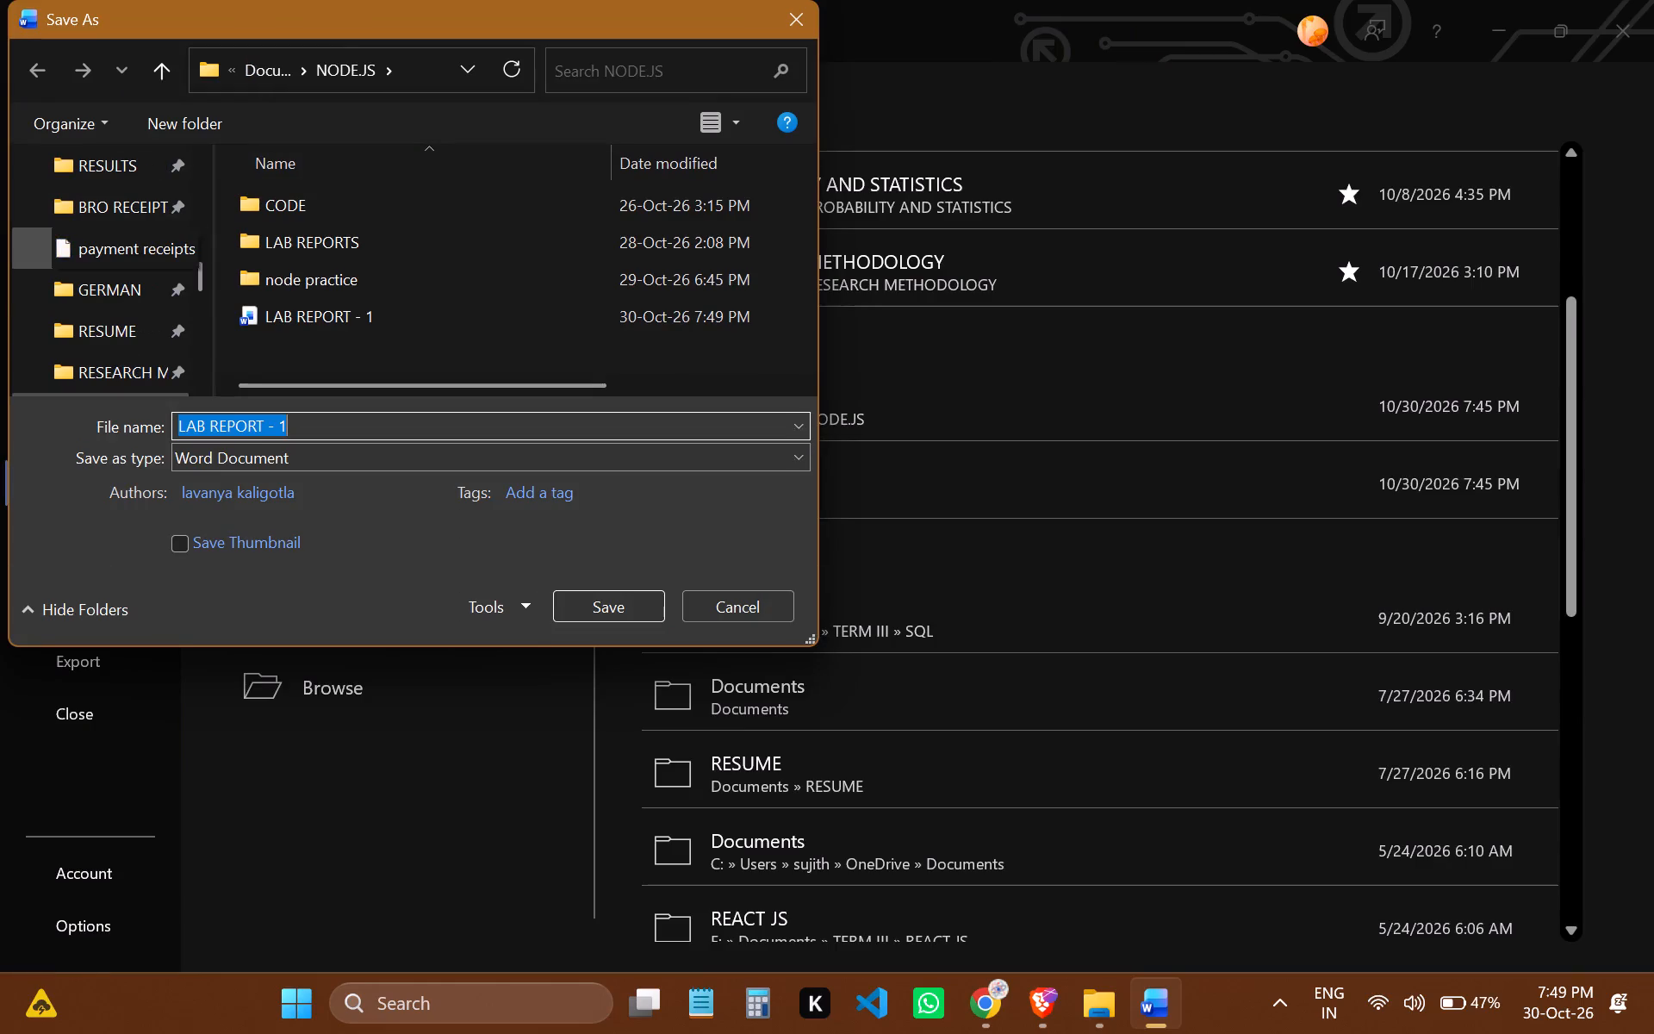
scroll(94, 265, up, 1)
click(83, 197)
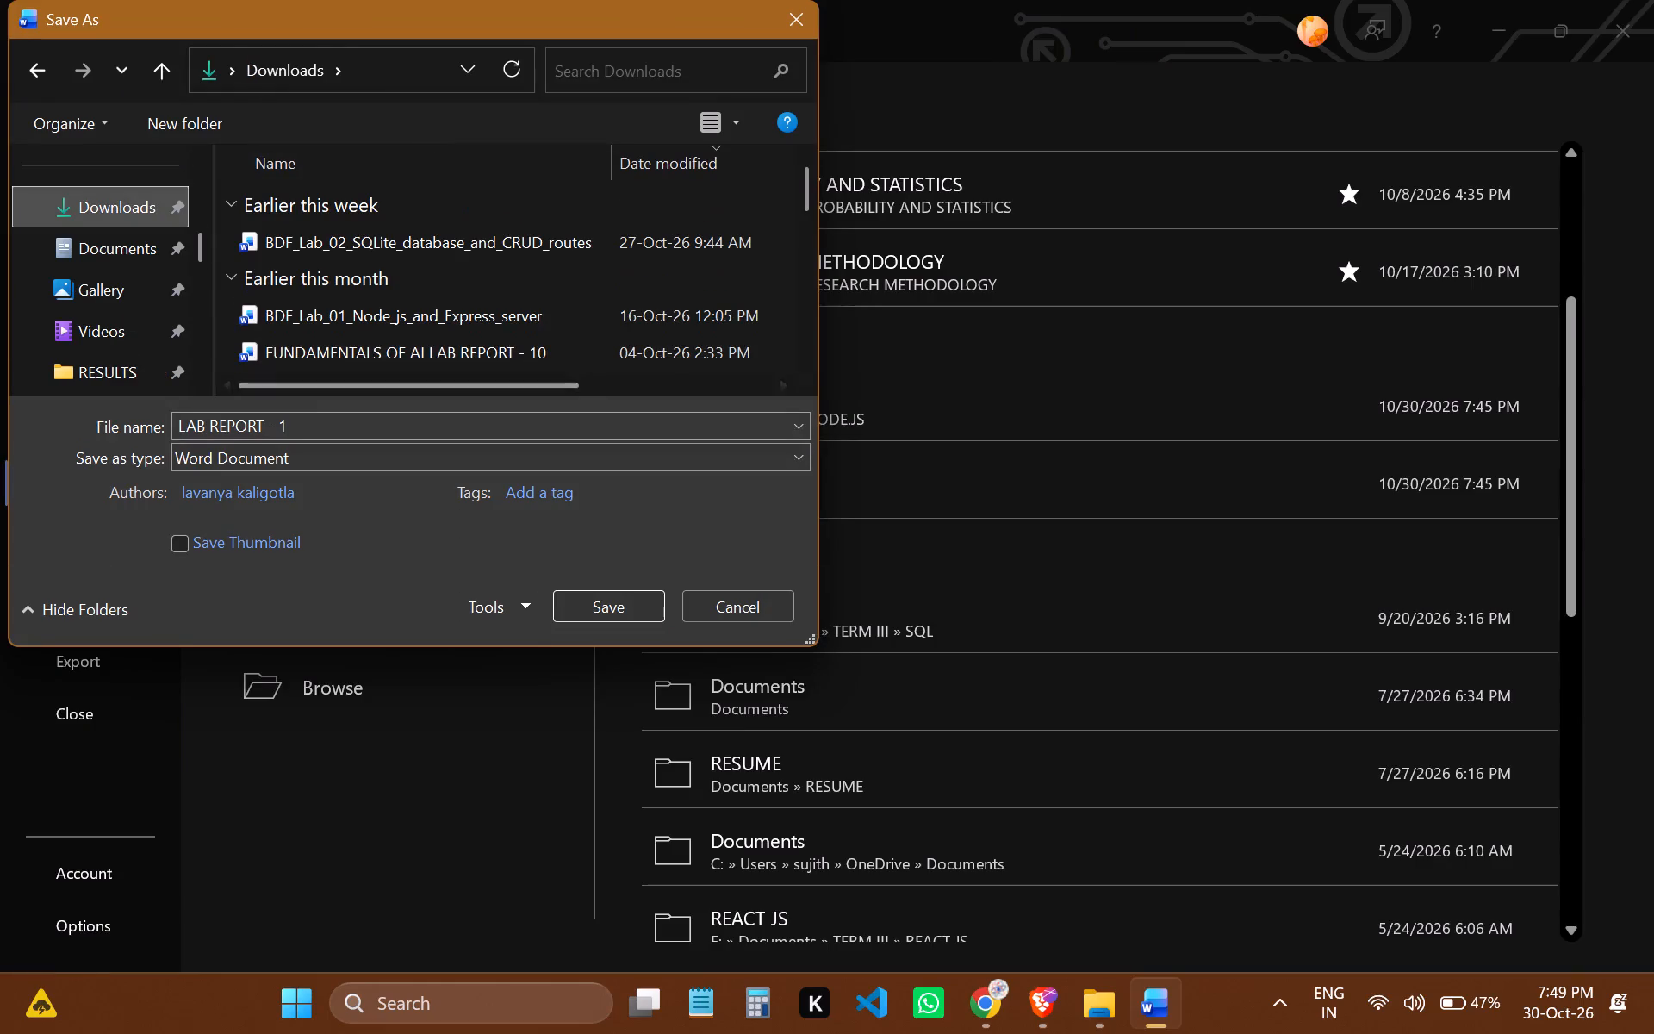
click(333, 419)
click(564, 601)
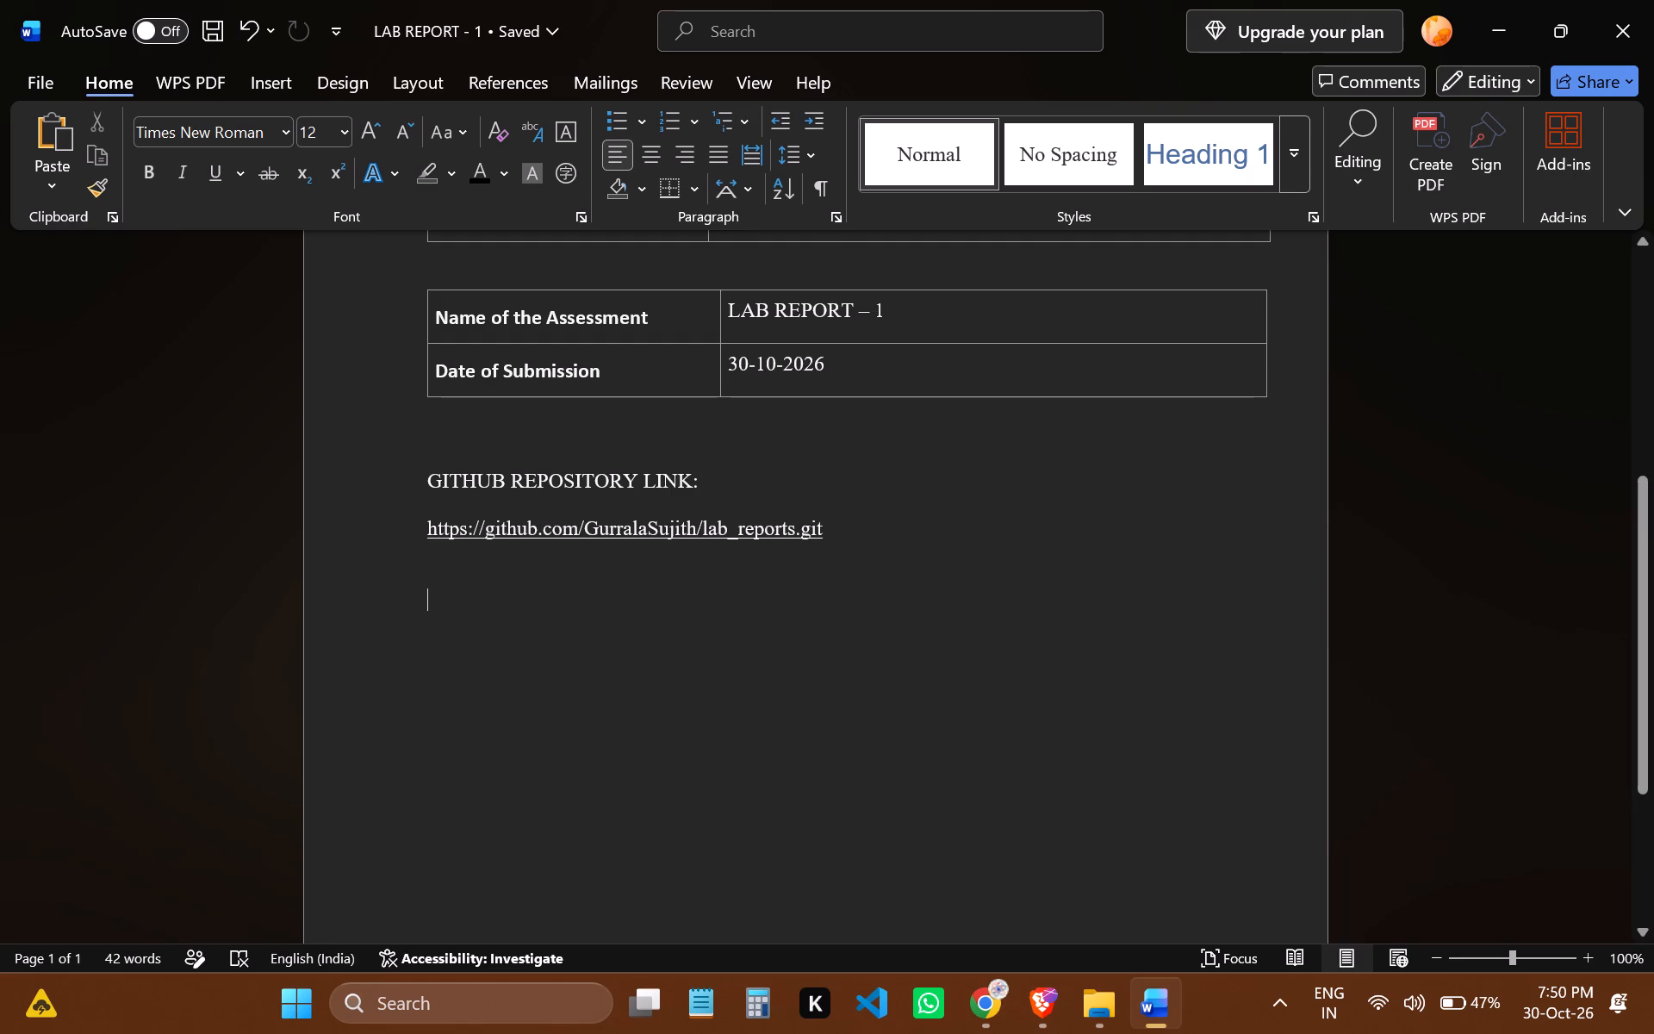
Add the label SERVER LIVE LINK: below the repository link, followed by a new line.
text(SERVER)
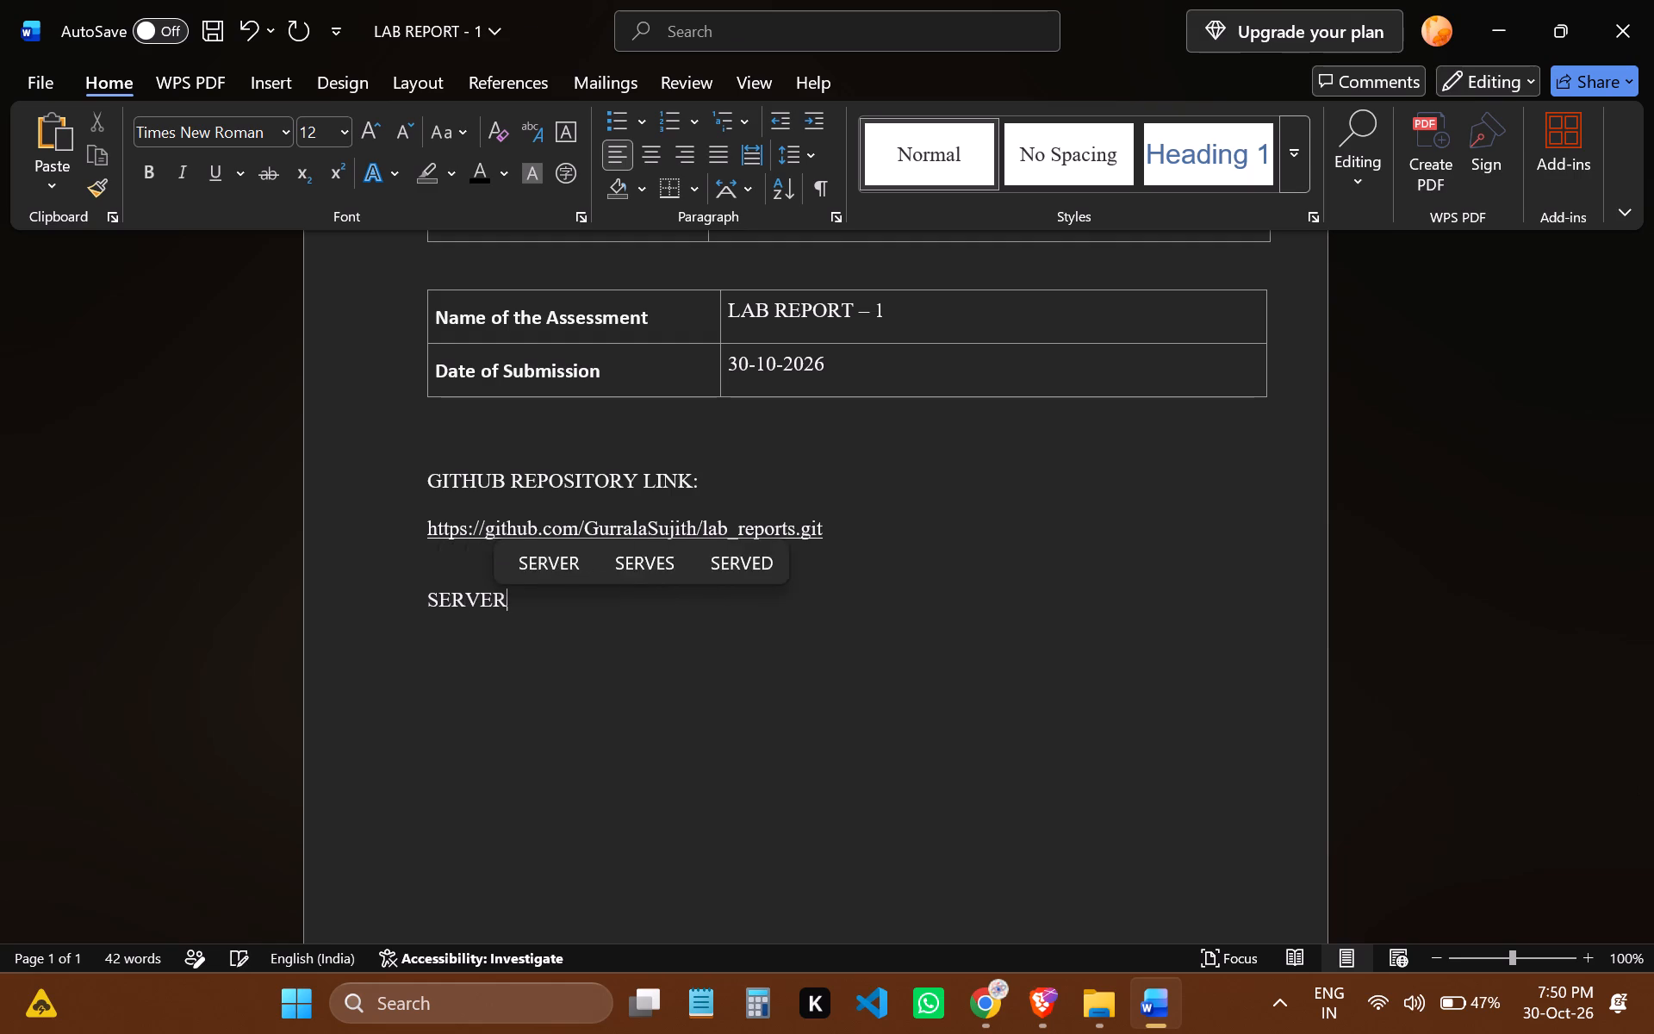
key(space)
text(LIVE LINK:)
key(Return)
key(Return)
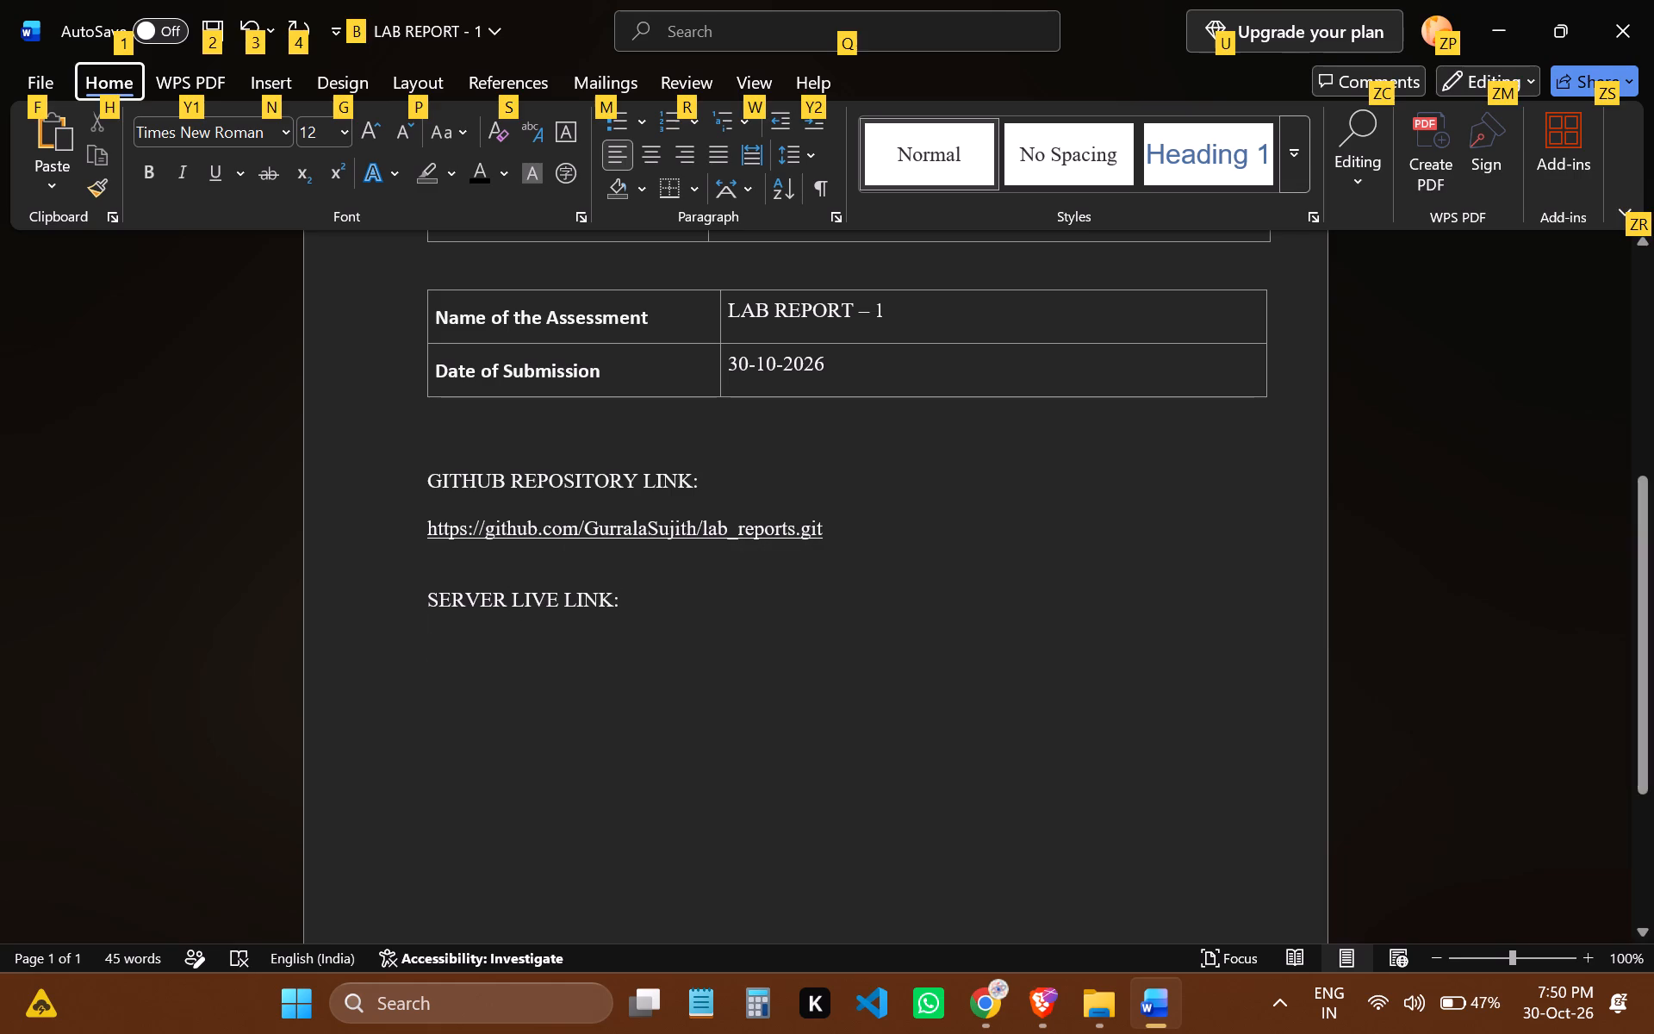
click(994, 1015)
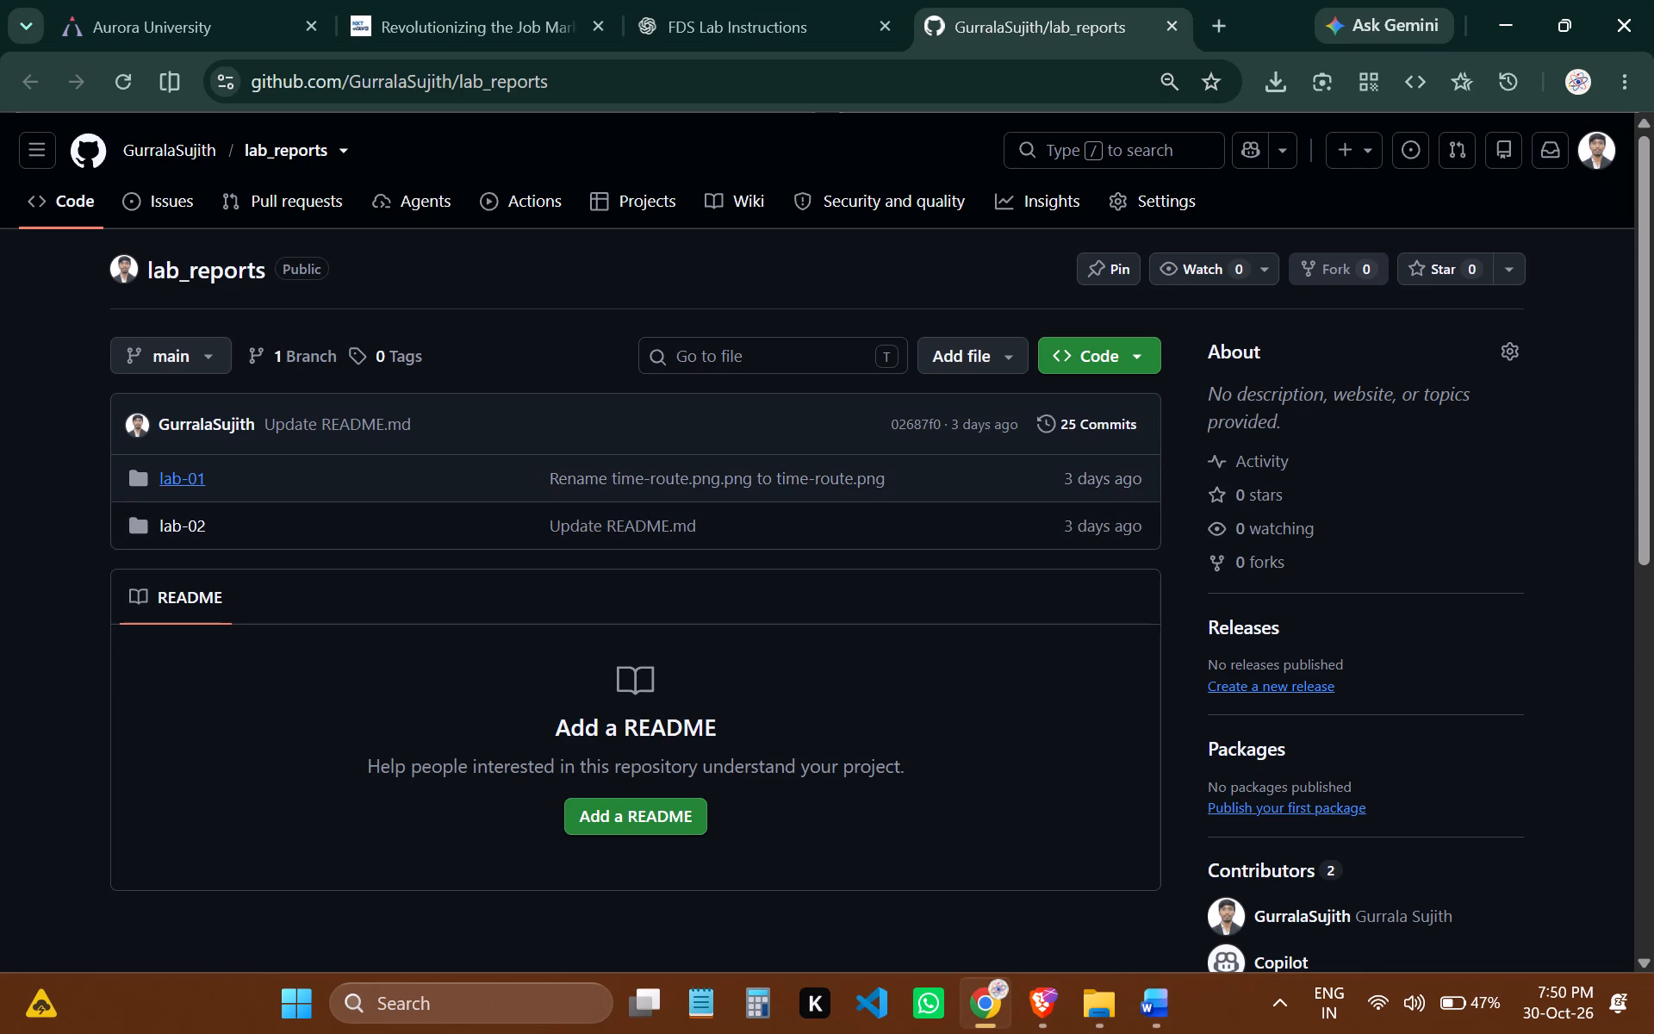
click(202, 478)
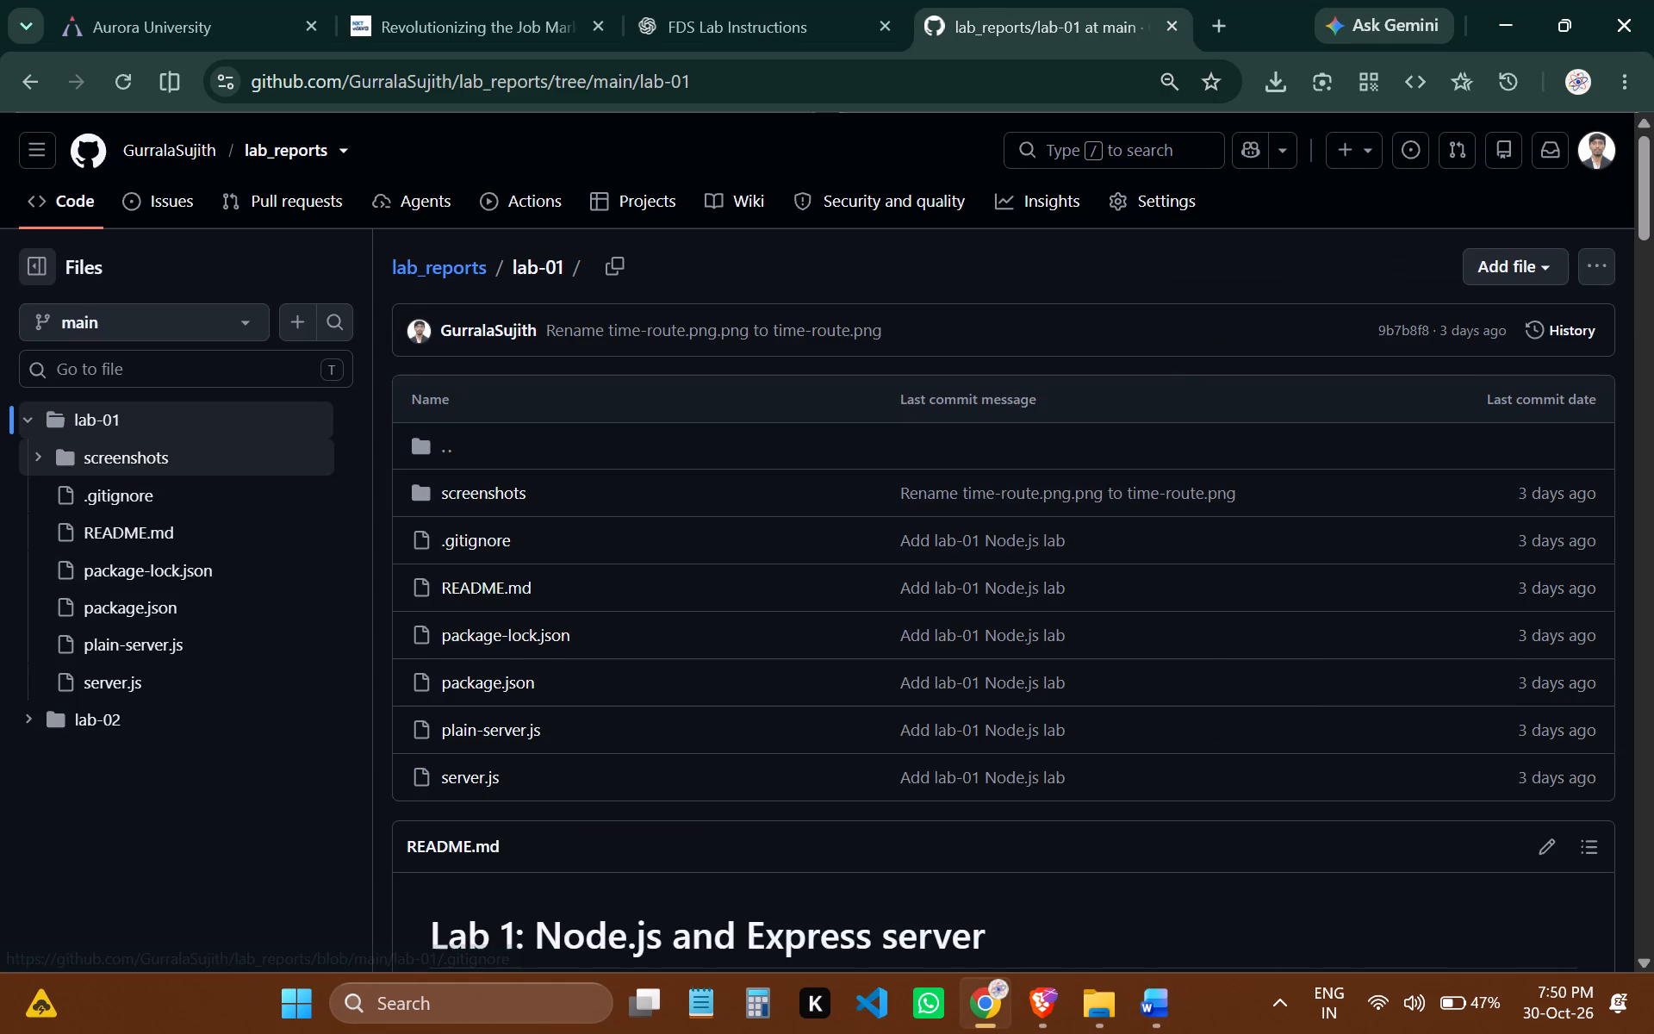
click(140, 533)
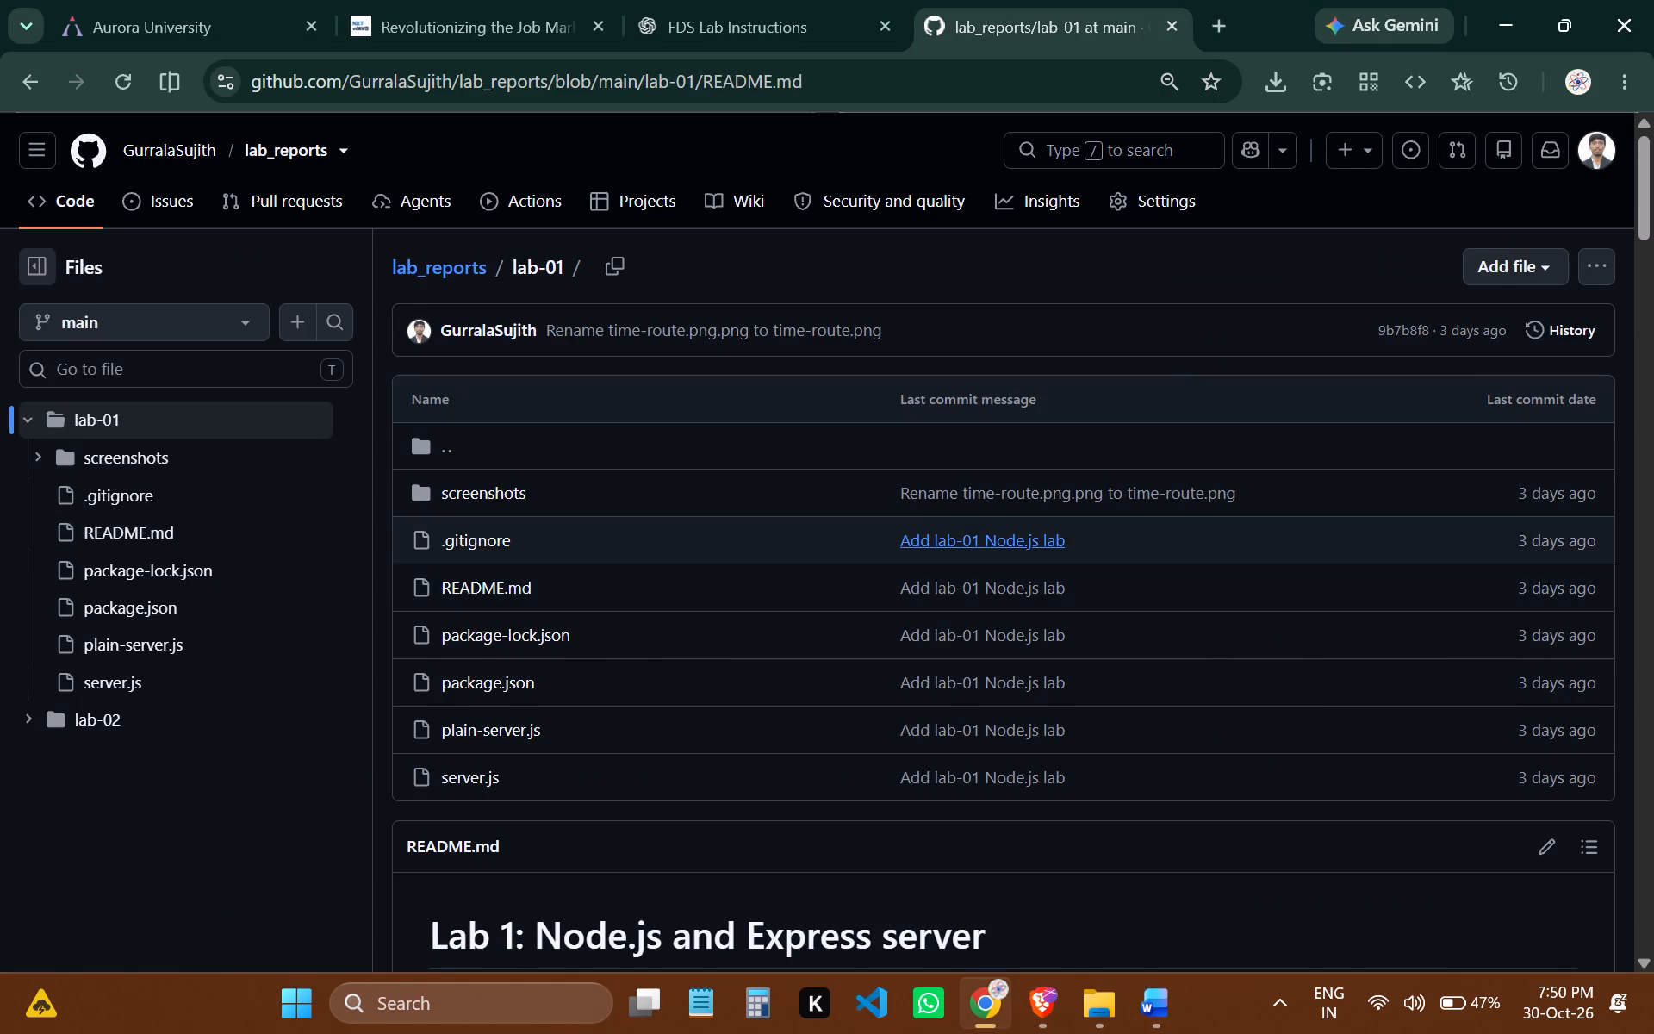
drag(787, 602, 704, 608)
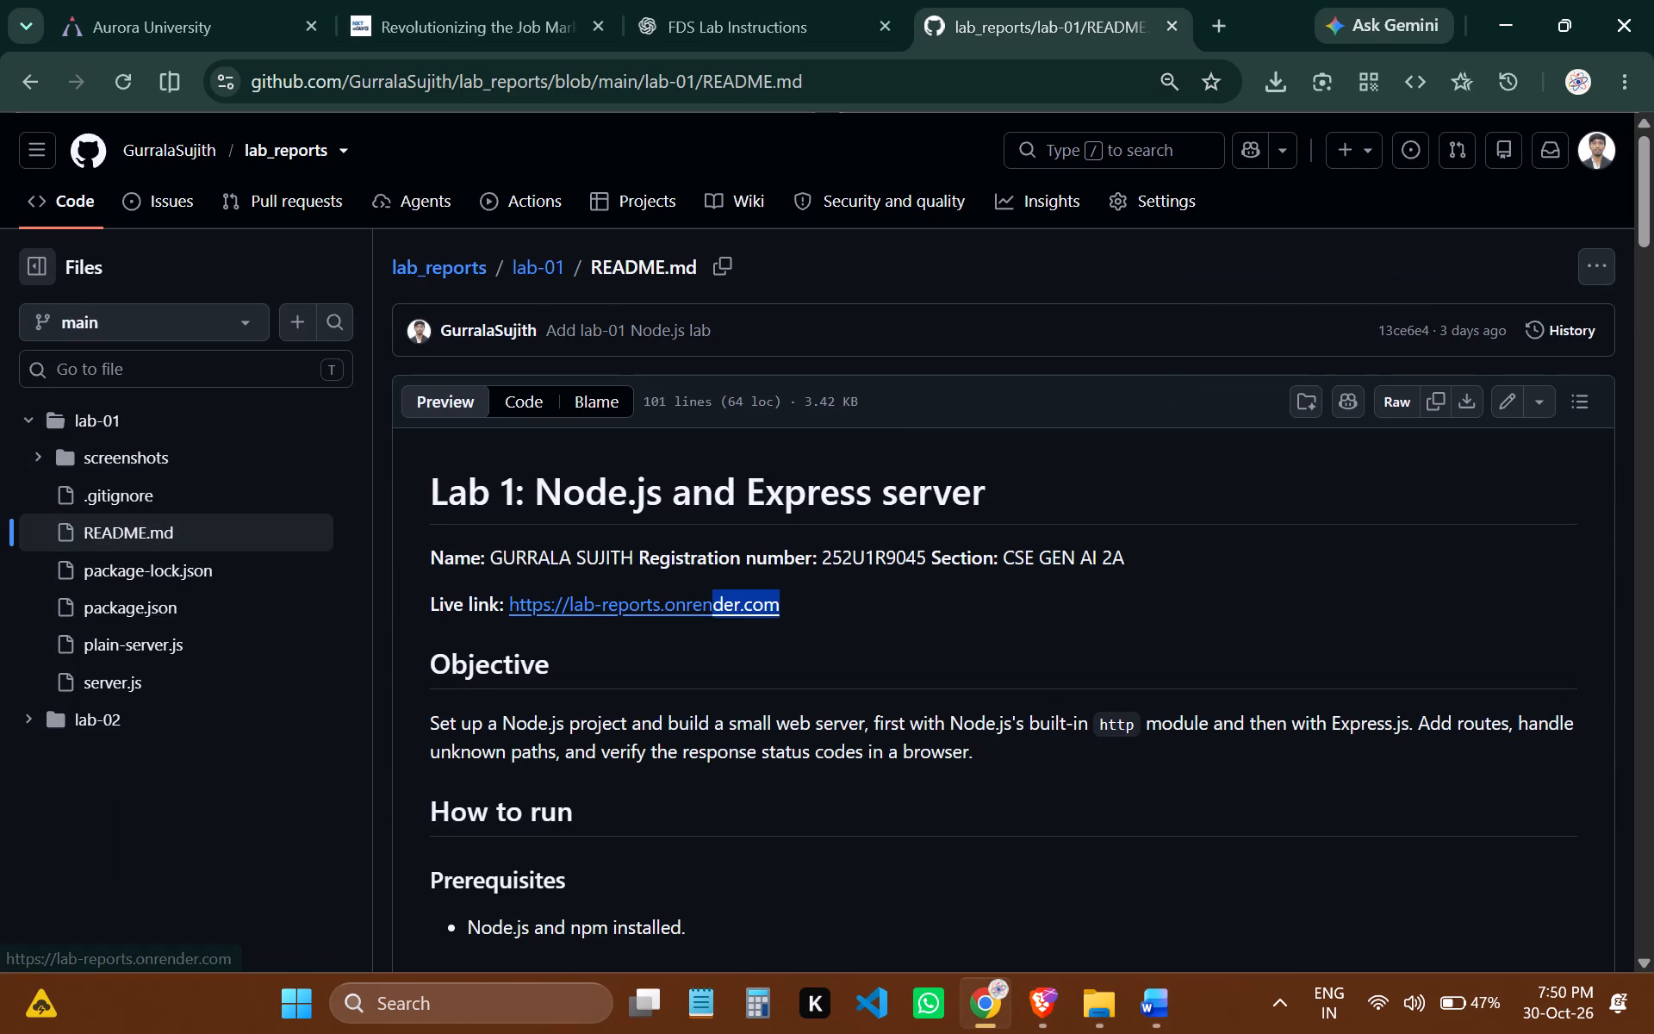
drag(704, 608, 509, 602)
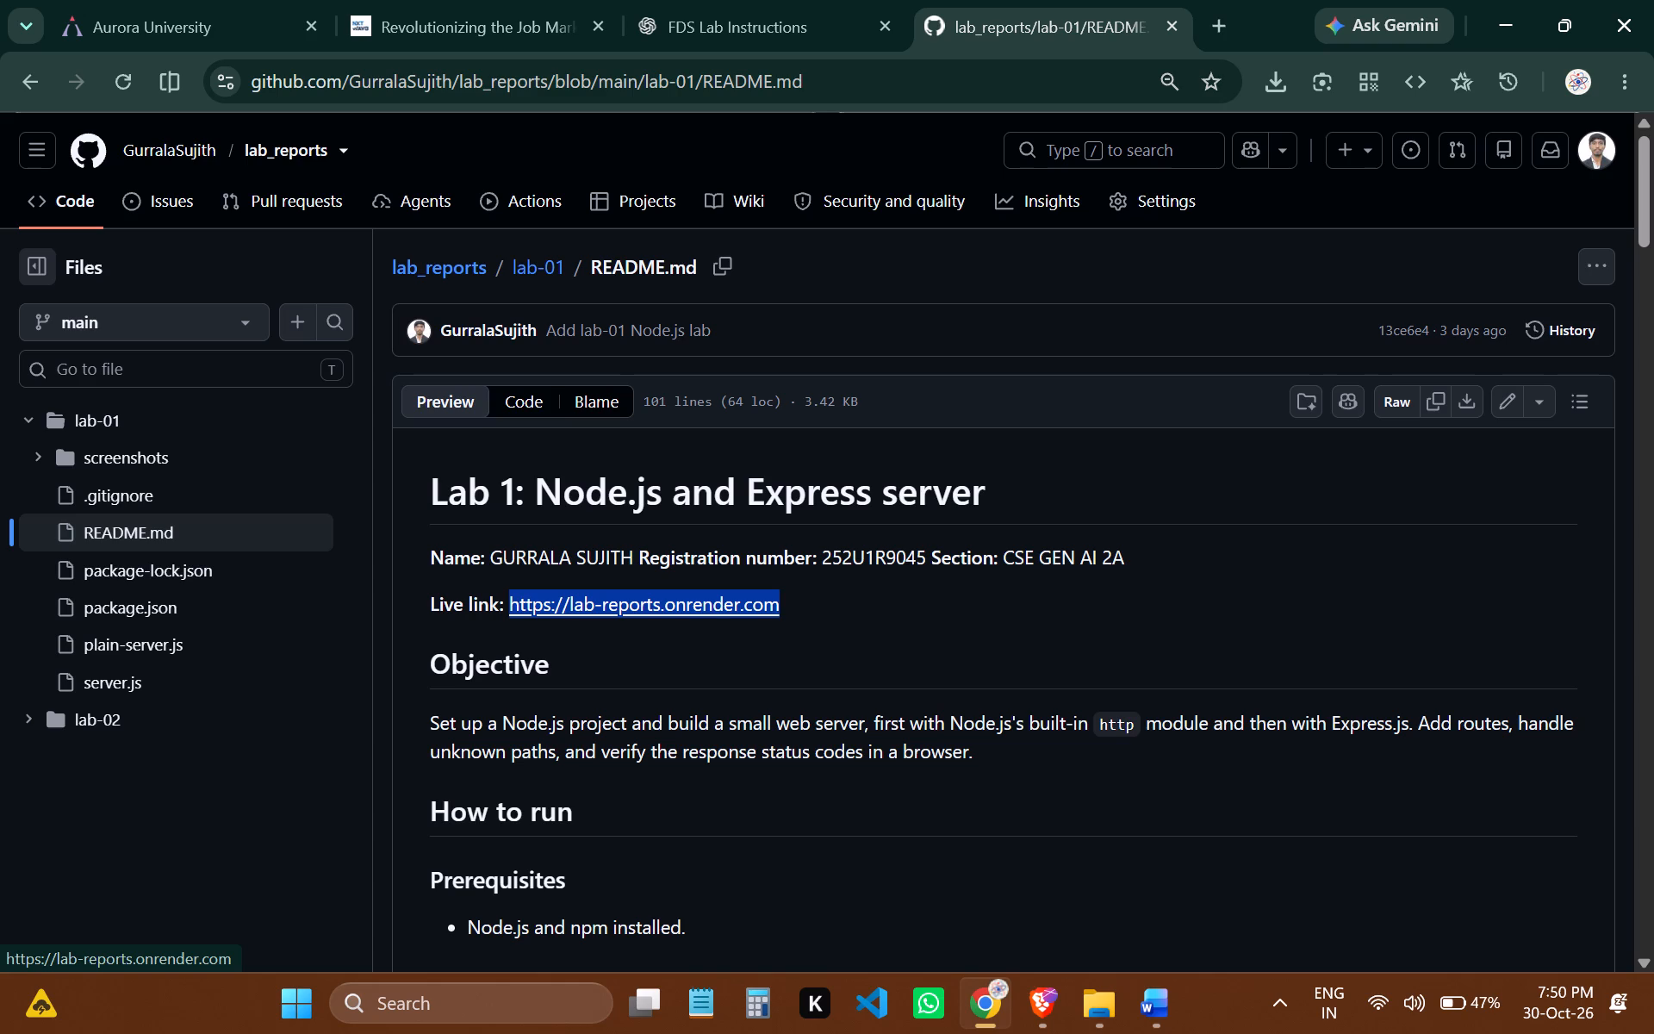
key(ctrl+c)
key(ctrl+t)
key(ctrl+v)
key(Return)
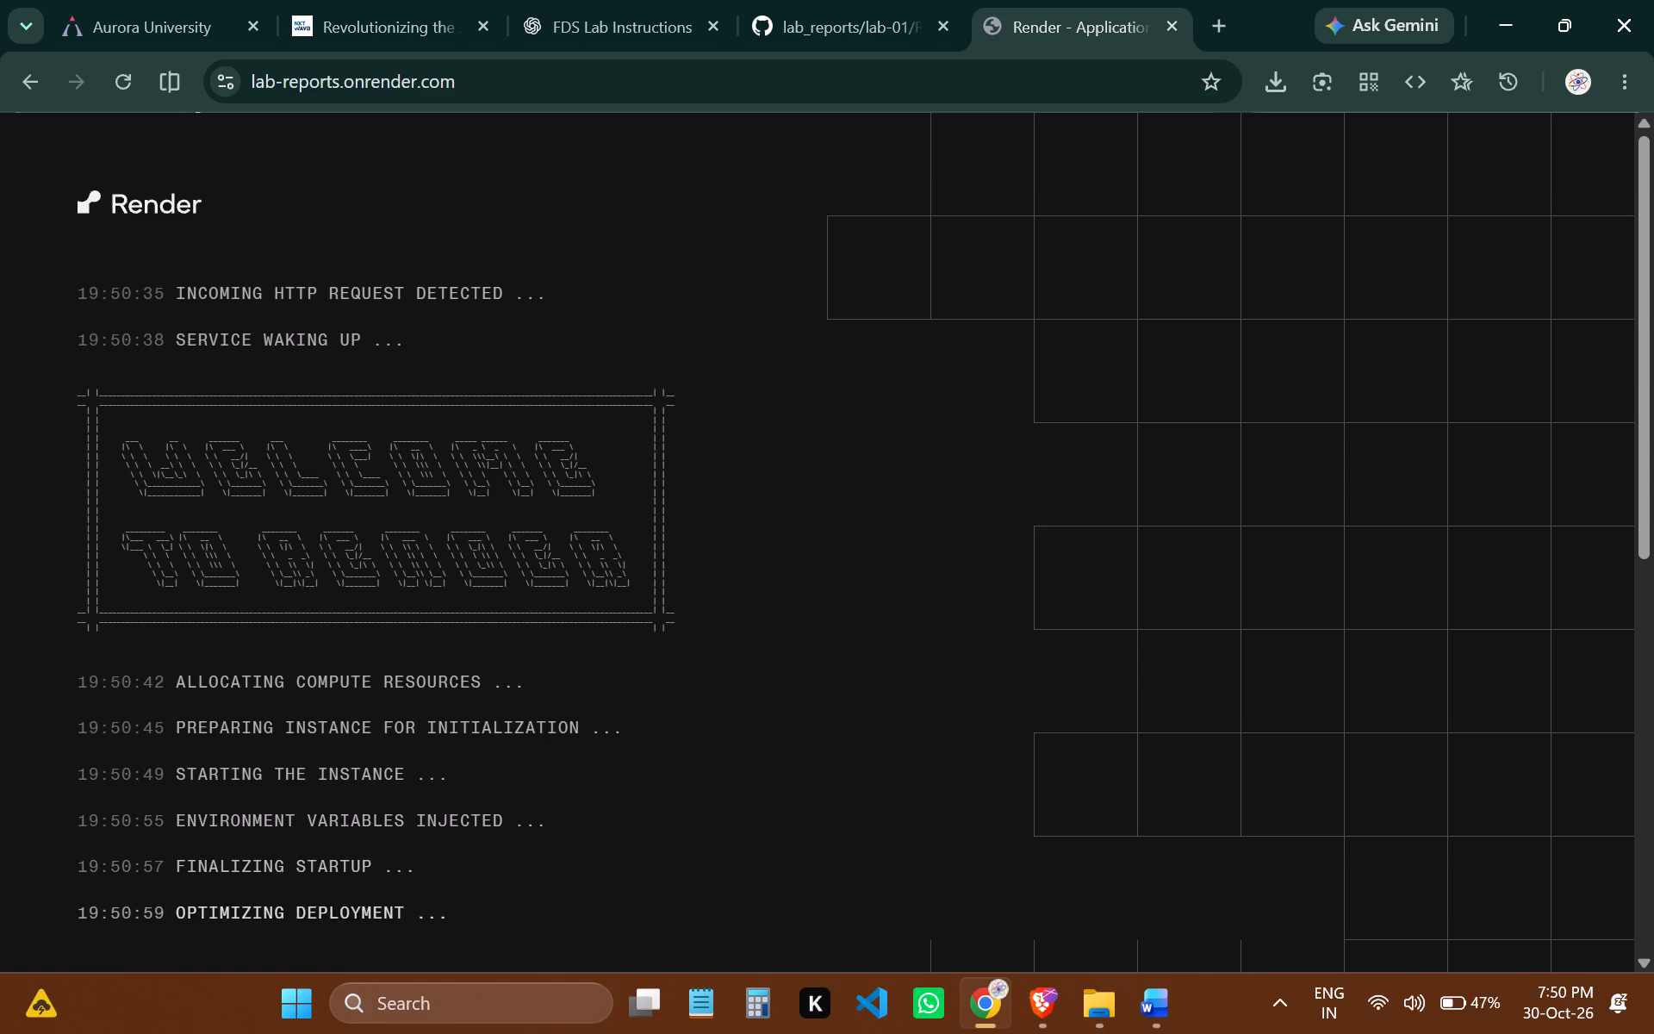
Examine the live server page while the Render application starts up.
scroll(442, 331, down, 3)
scroll(573, 409, down, 2)
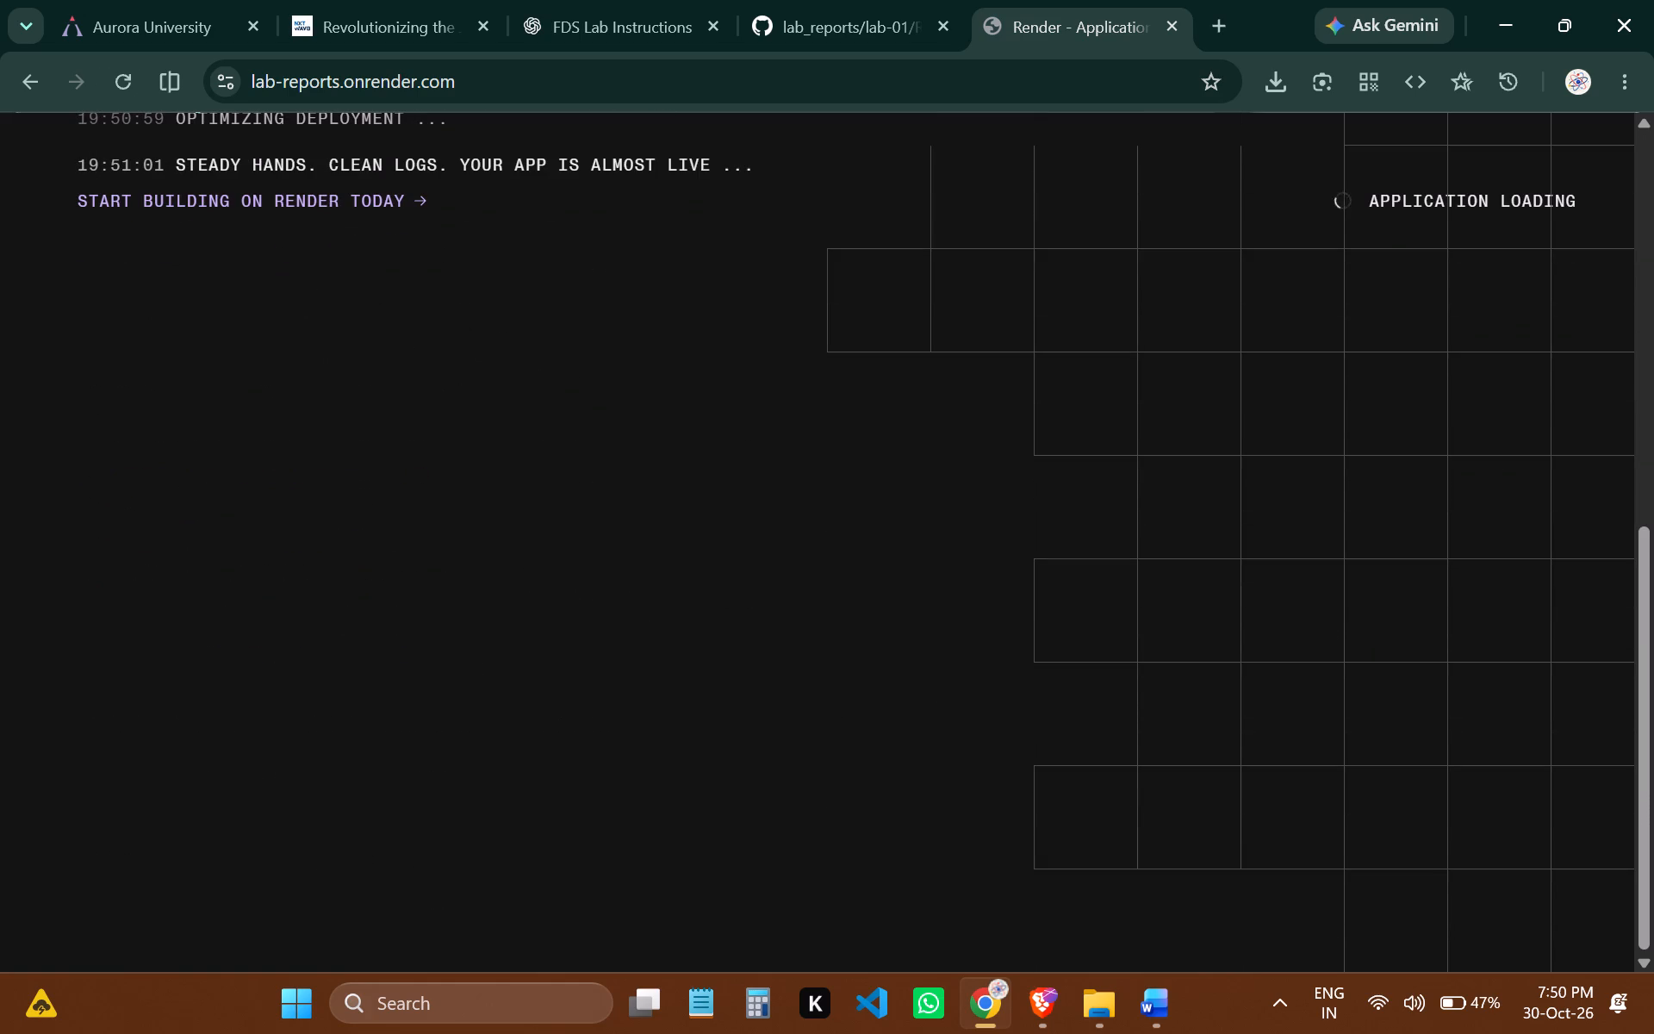
scroll(413, 327, up, 2)
scroll(516, 345, up, 3)
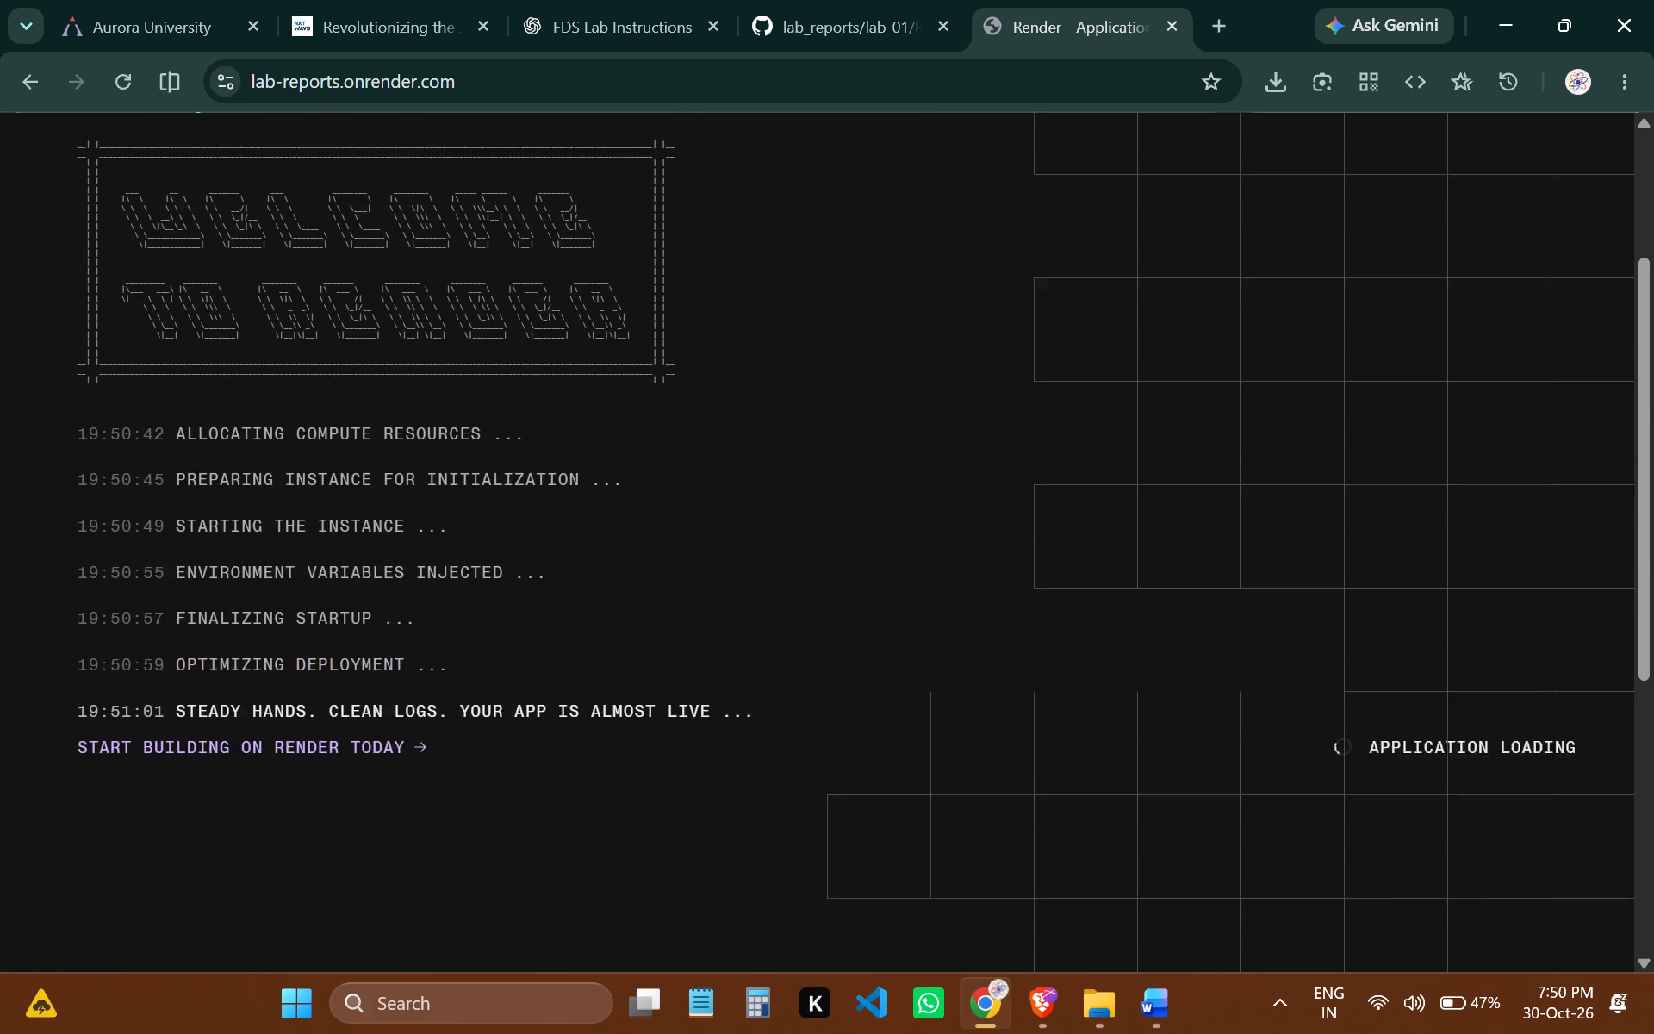
scroll(615, 353, up, 1)
scroll(615, 355, down, 3)
scroll(1452, 397, down, 12)
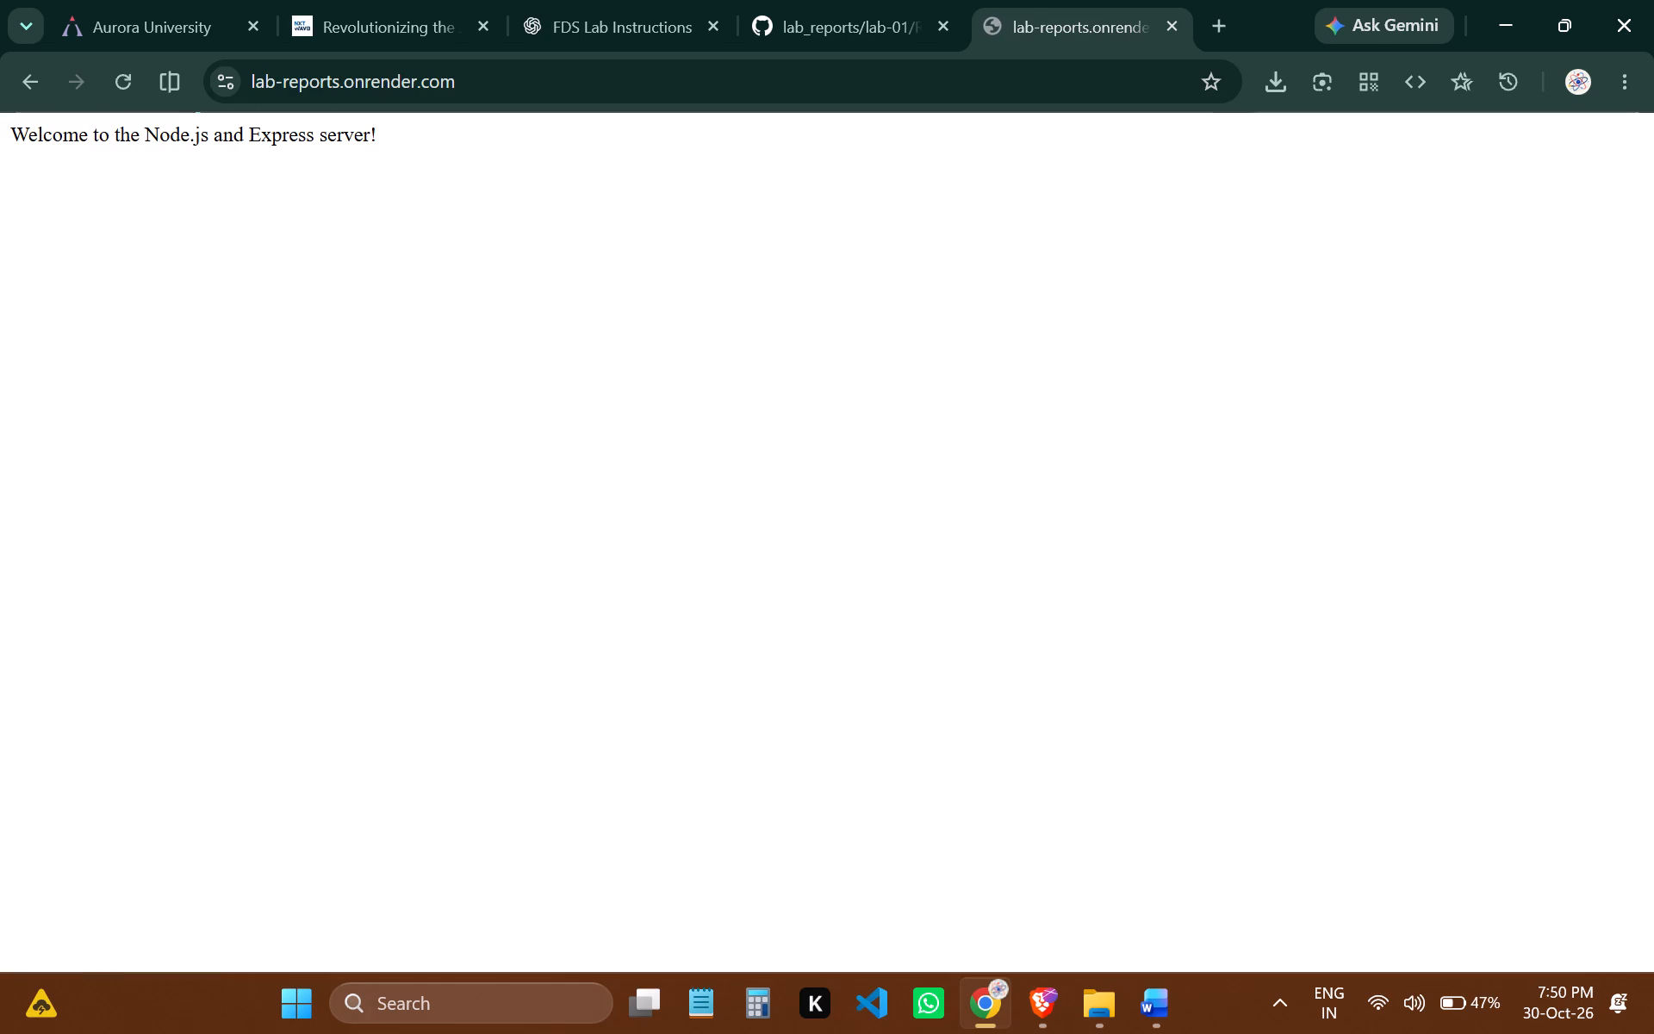
scroll(680, 516, up, 3)
click(659, 307)
click(515, 92)
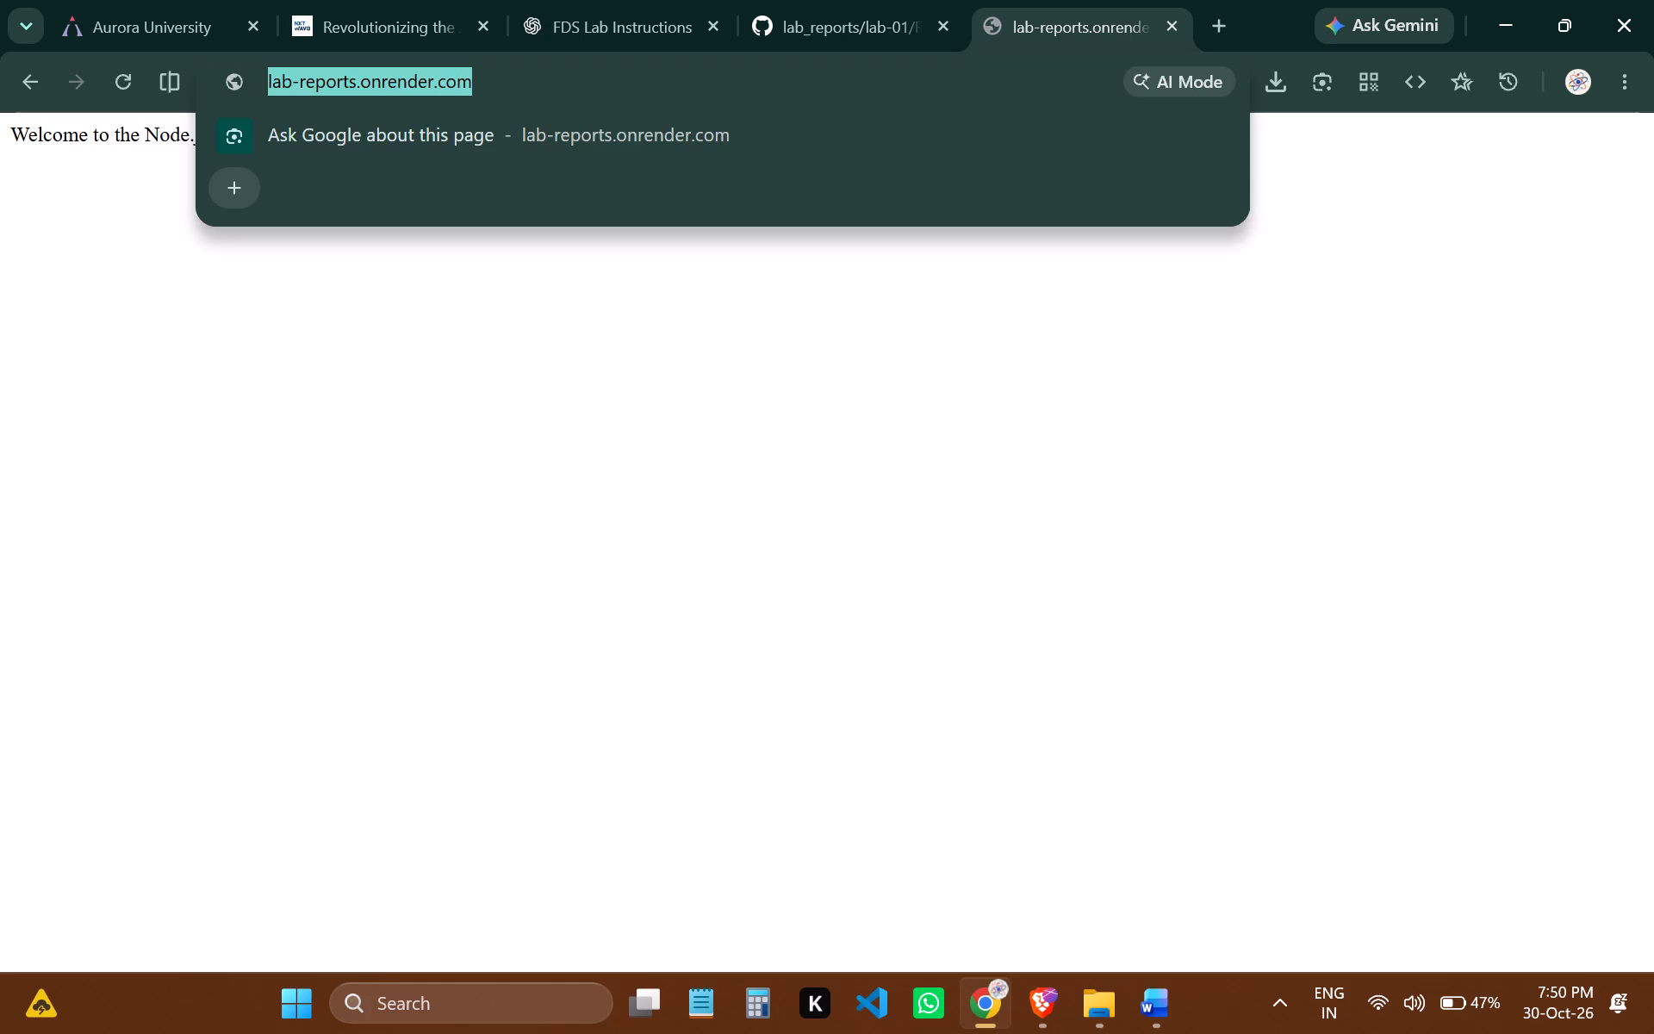
key(ctrl+c)
key(alt+Tab)
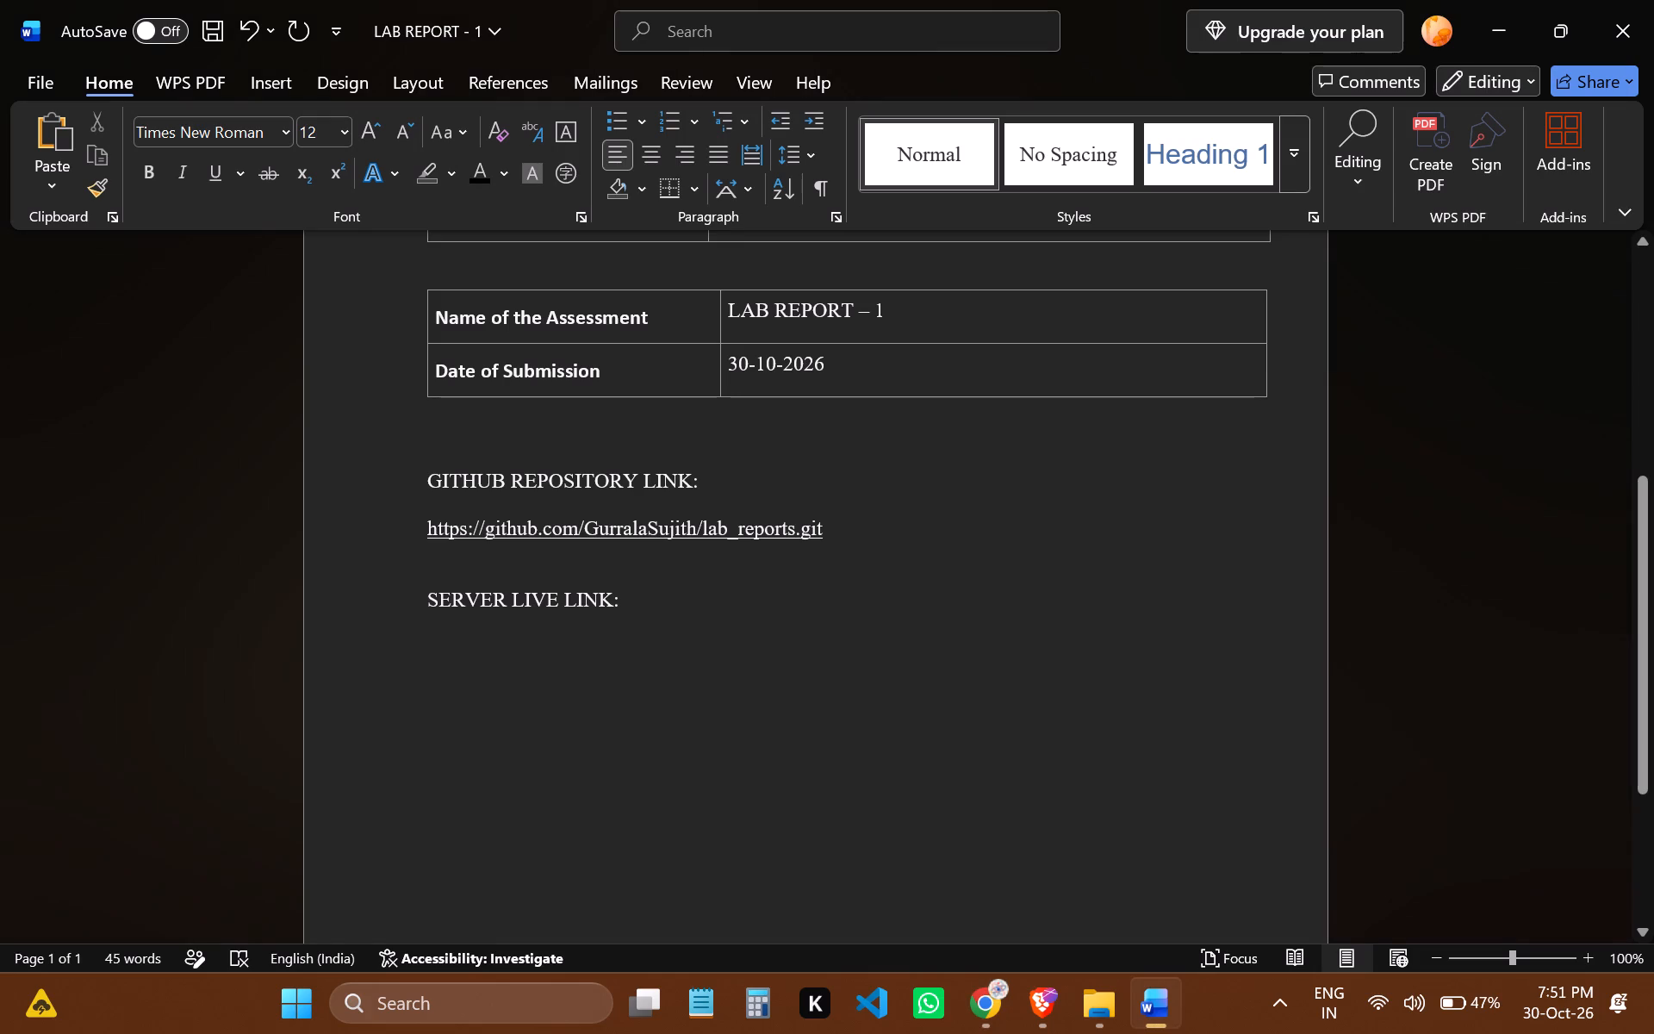
key(ctrl+v)
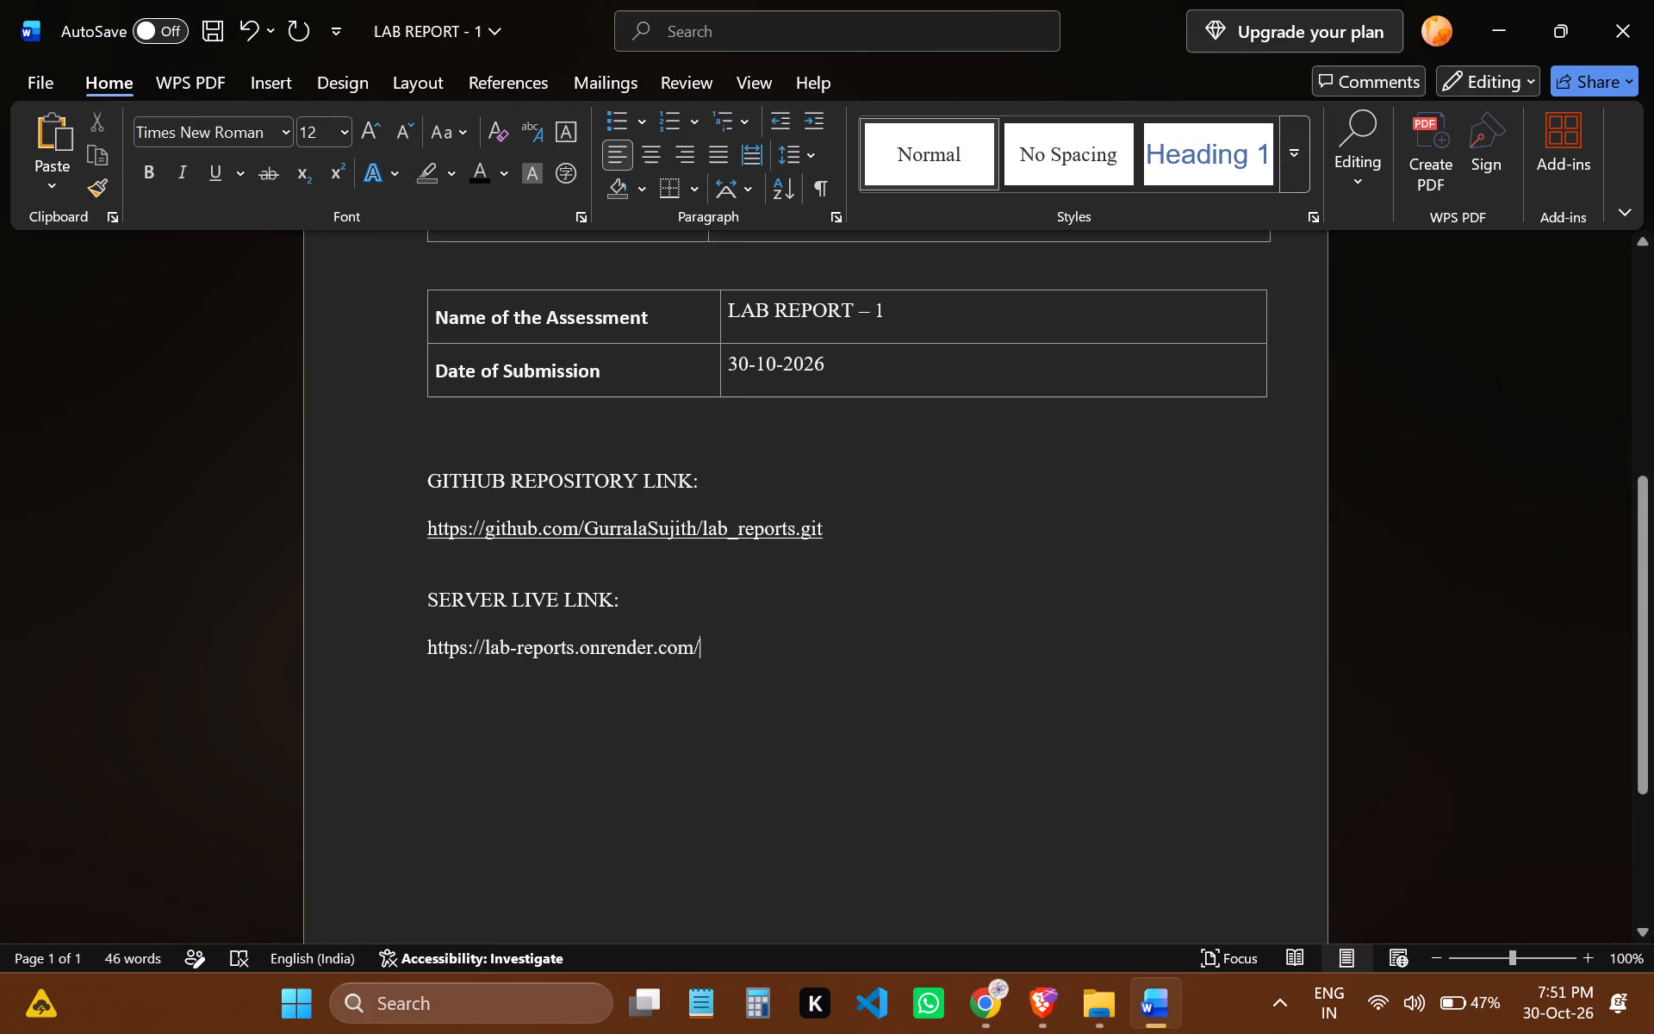
key(ctrl+shift+Left)
key(ctrl+shift+Left)
key(ctrl+shift+Left)
key(ctrl+shift+Left)
key(ctrl+shift+Left)
key(ctrl+shift+Left)
key(ctrl+shift+Left)
key(ctrl+shift+Left)
key(ctrl+shift+Left)
key(ctrl+shift+Left)
key(ctrl+shift+Left)
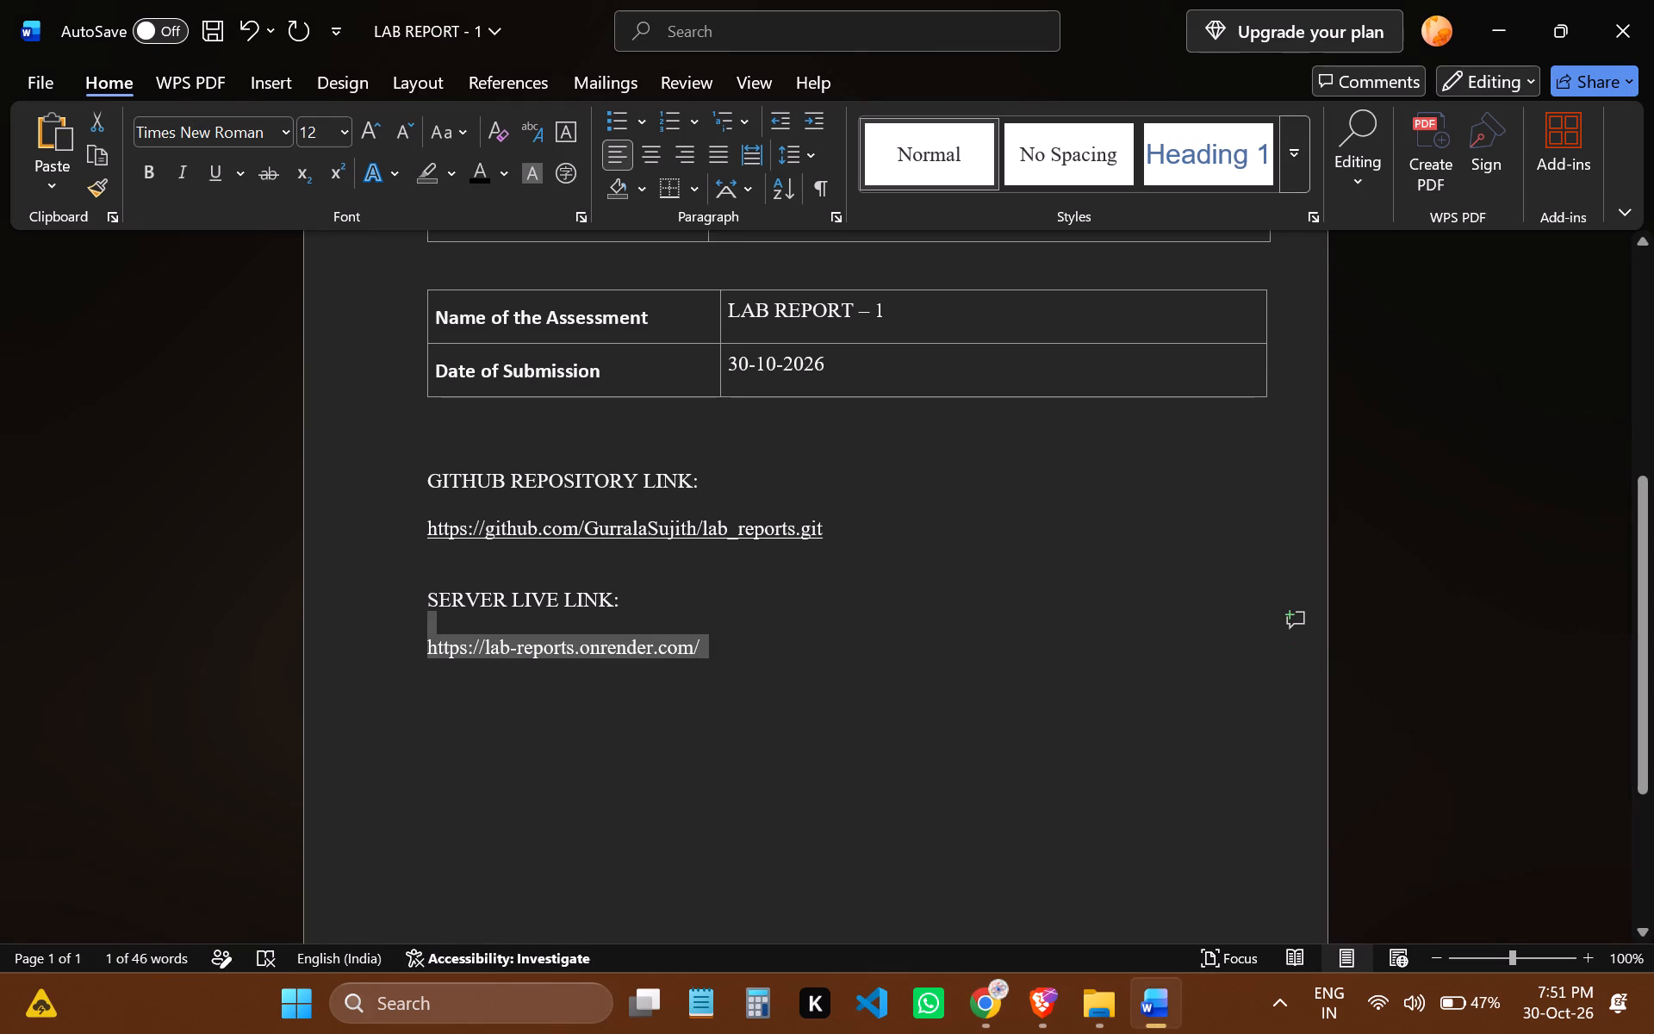
key(ctrl+shift+Right)
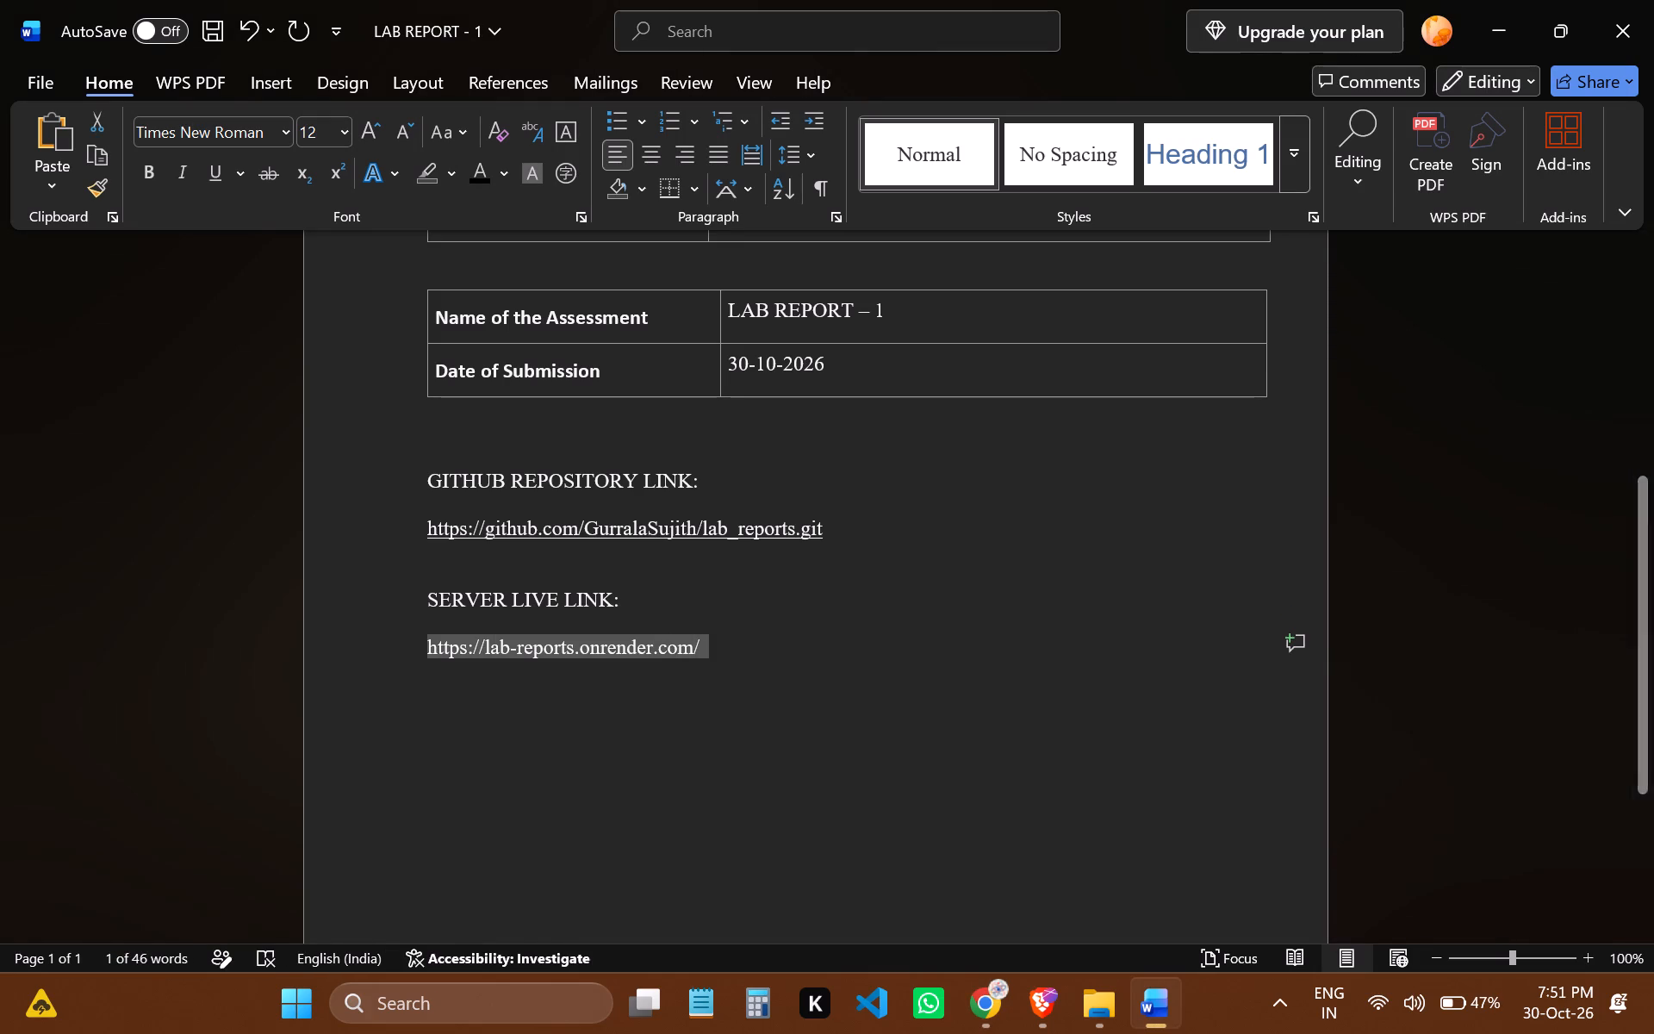
key(ctrl+k)
key(Return)
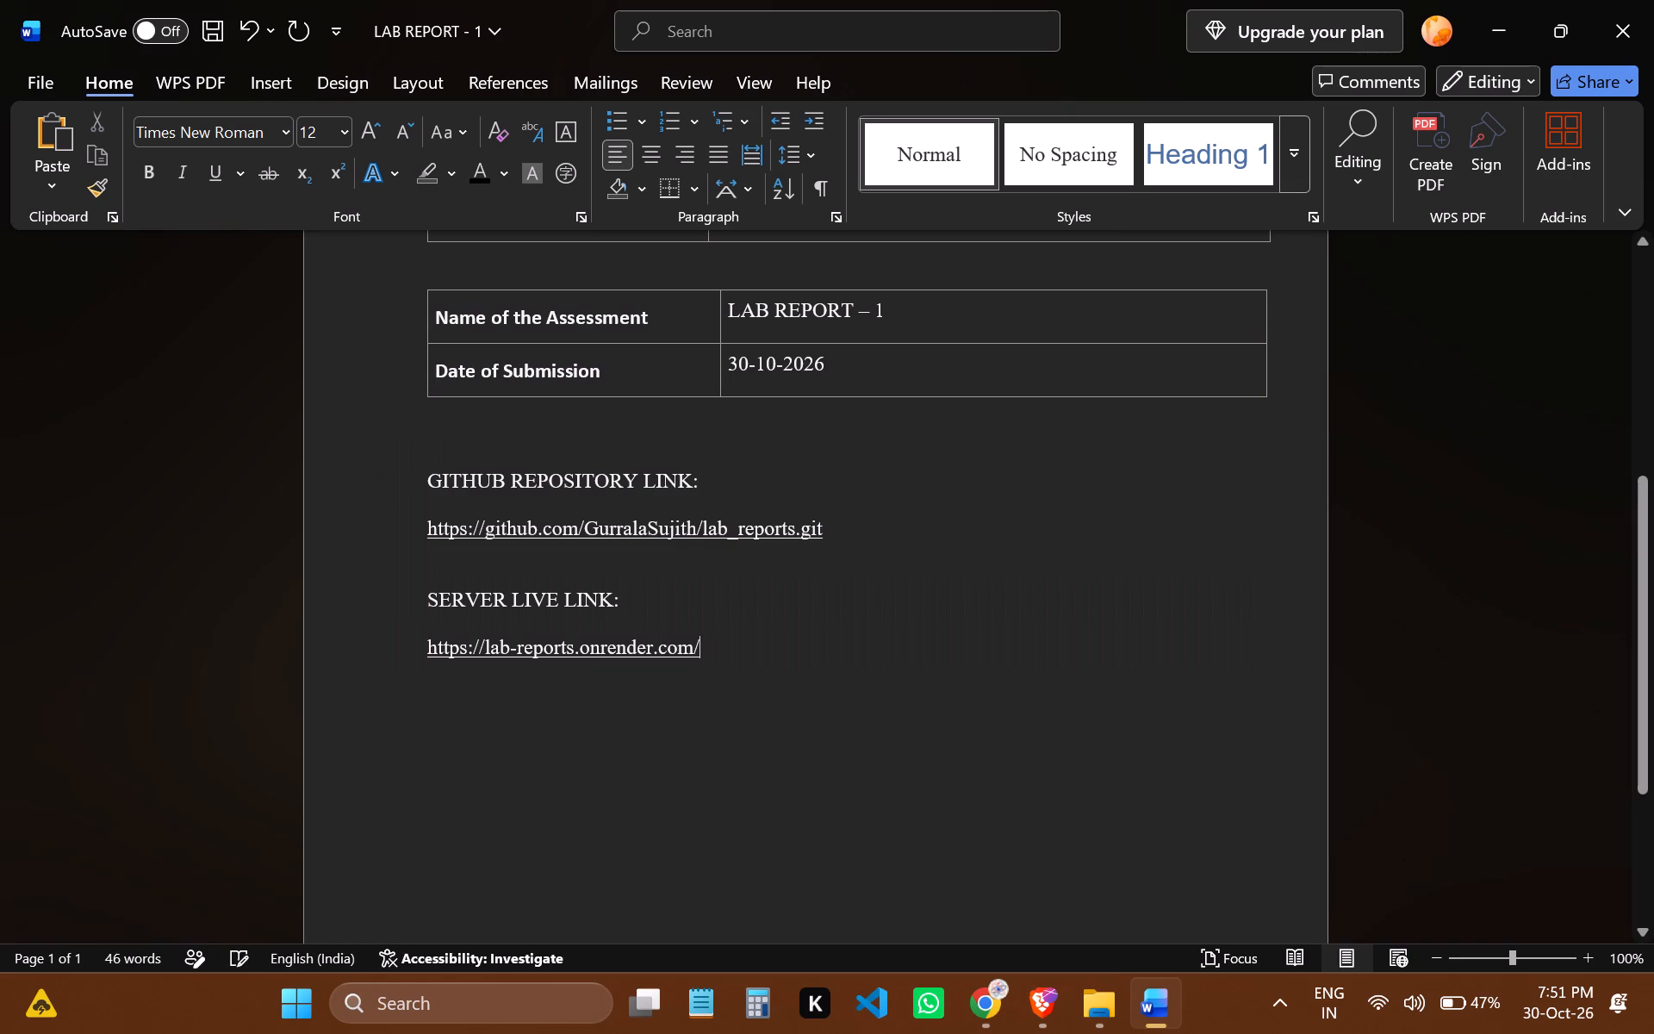
Test the server live hyperlink in Chrome, close both server page tabs, and return to the Word report.
ctrl+click(678, 654)
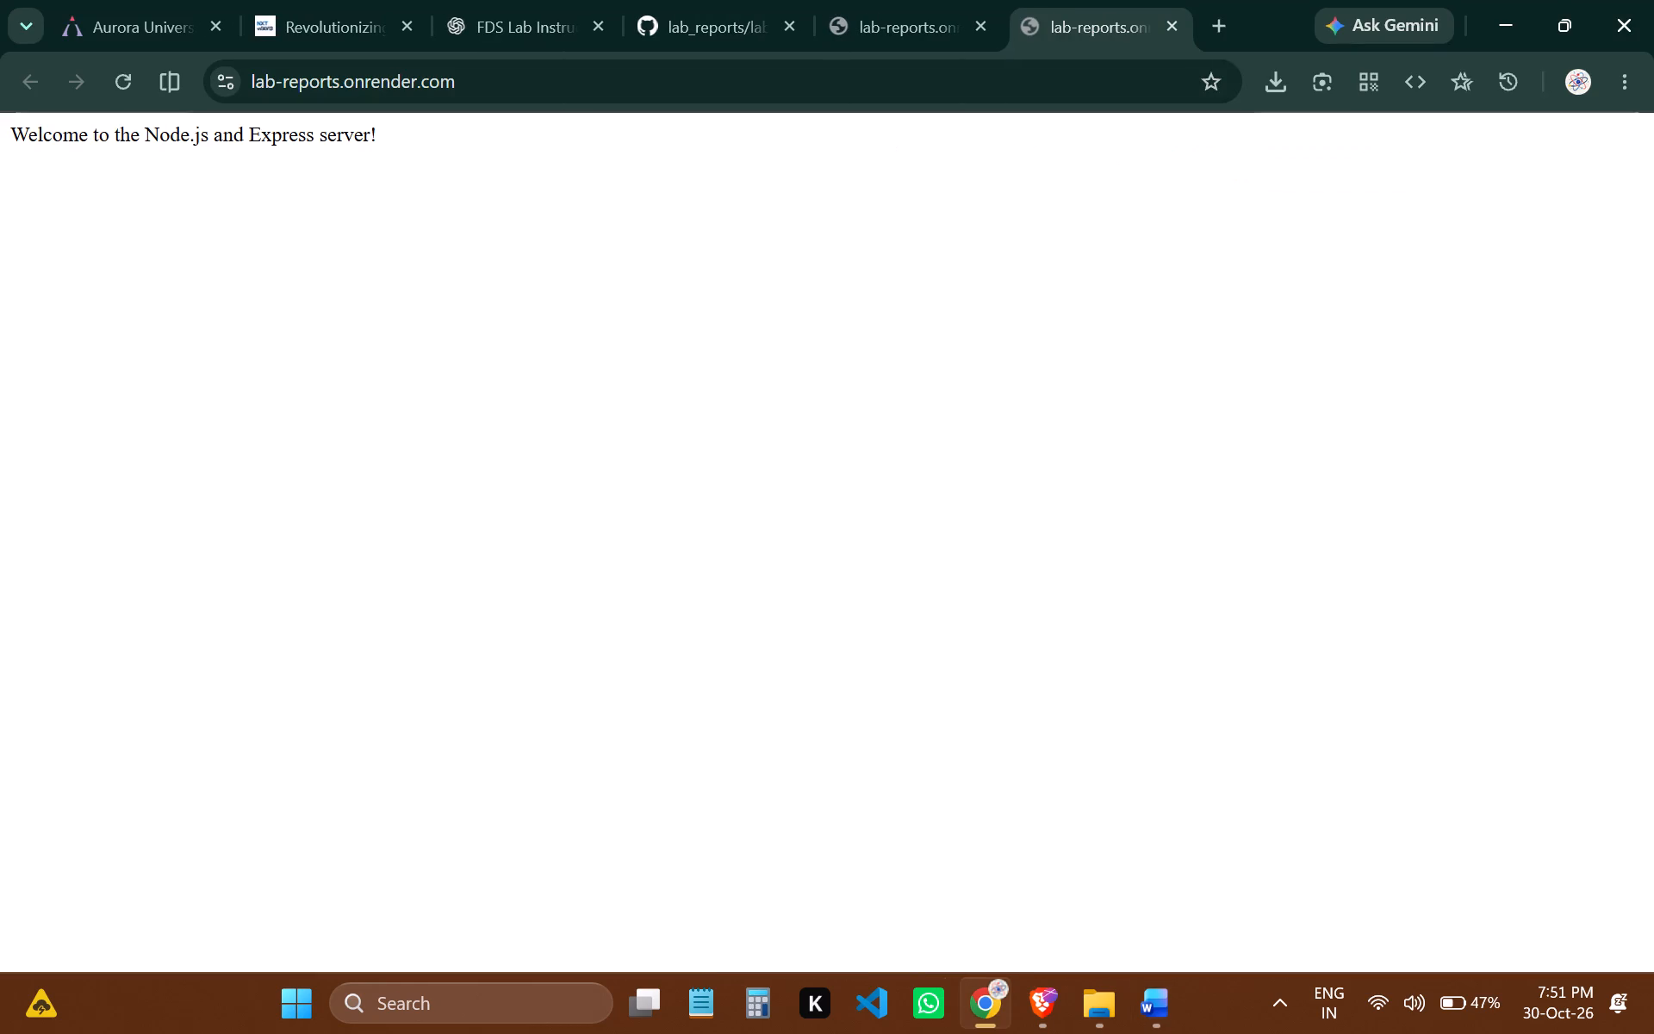
click(941, 31)
key(ctrl+w)
key(ctrl+w)
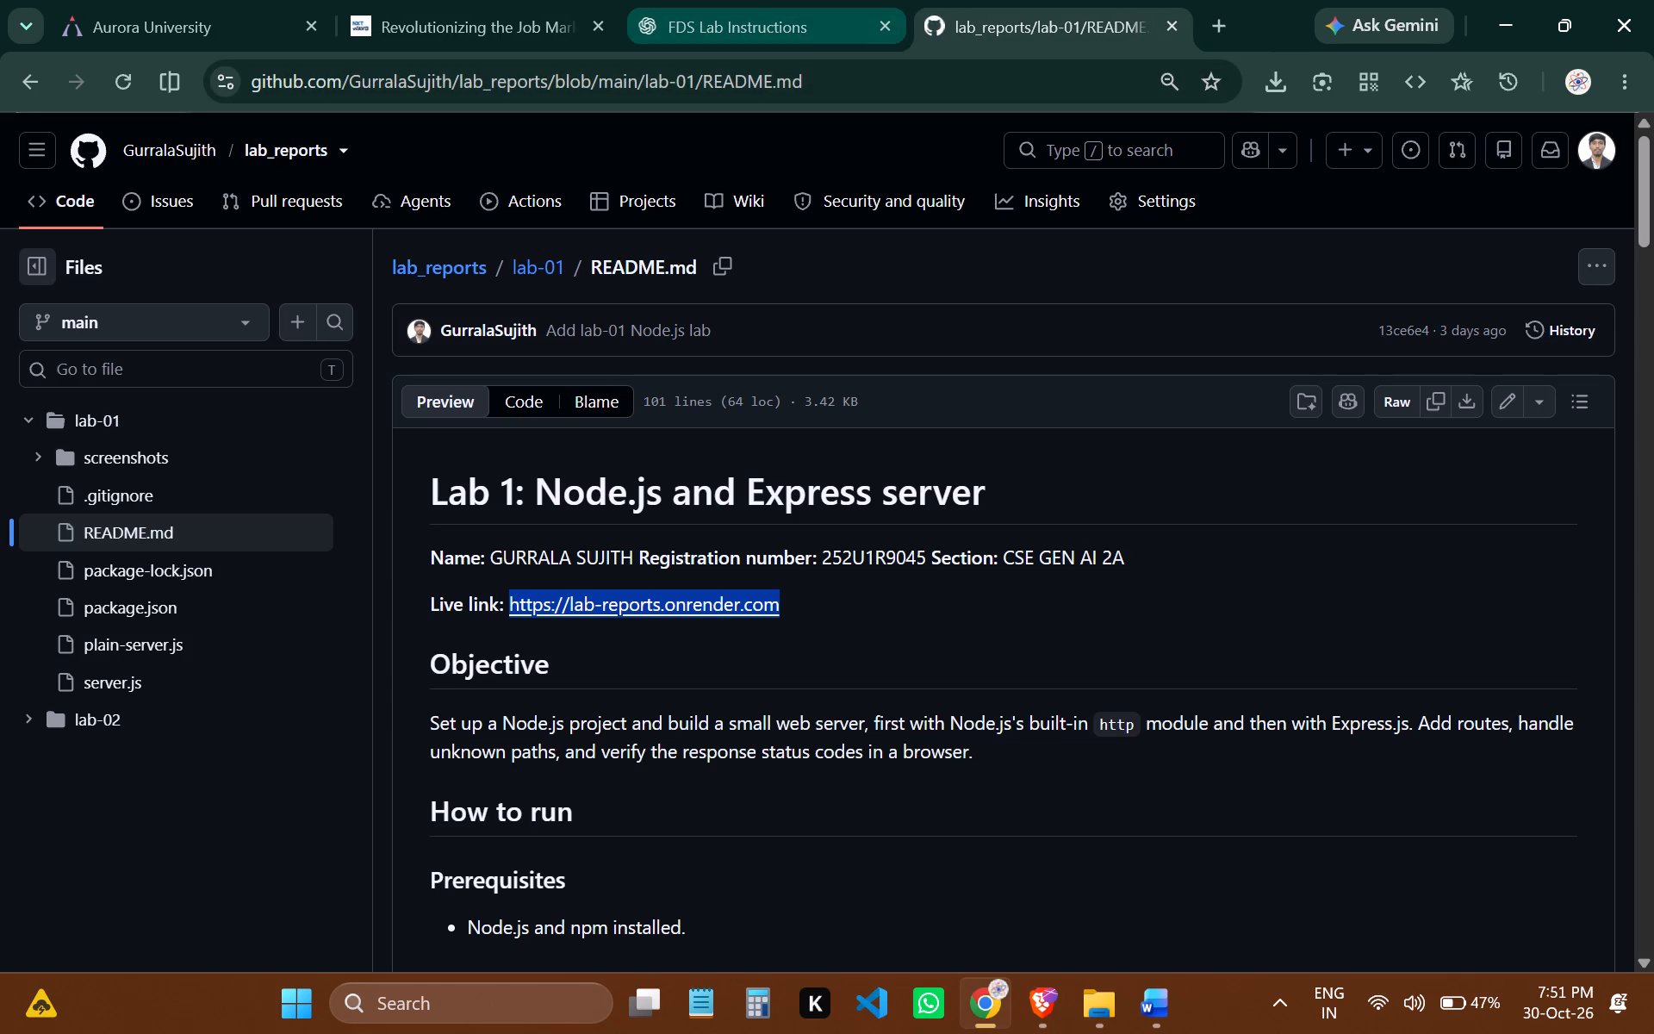
key(alt+Tab)
click(831, 566)
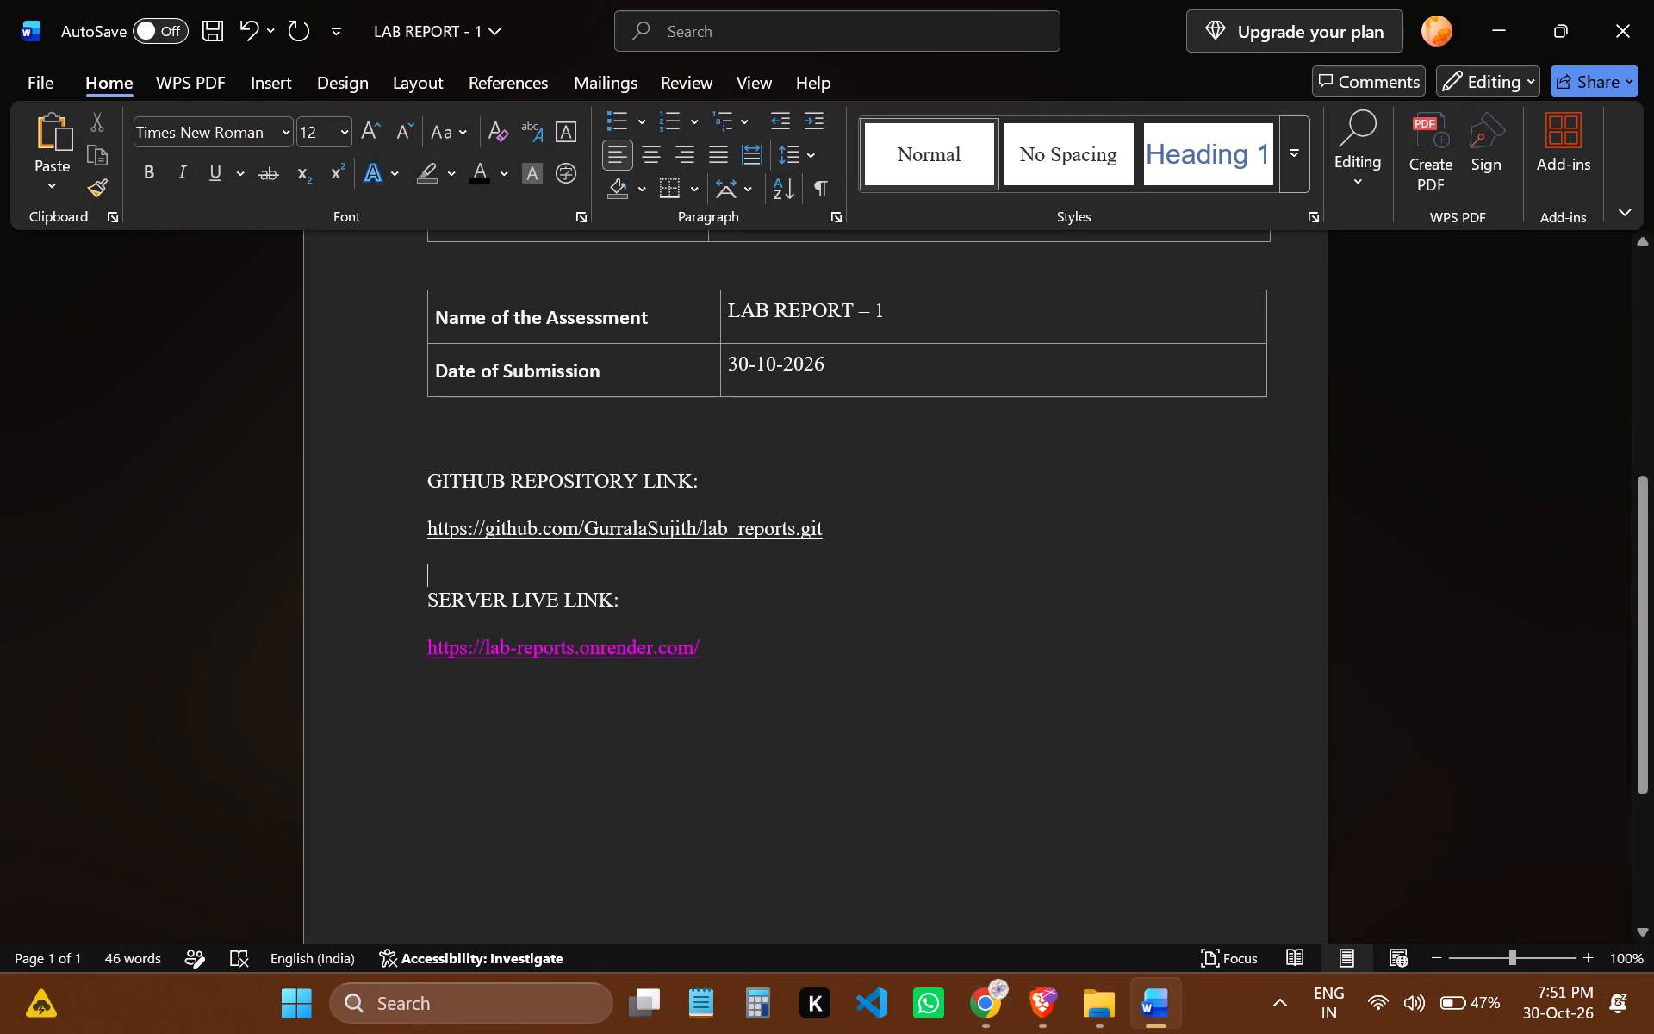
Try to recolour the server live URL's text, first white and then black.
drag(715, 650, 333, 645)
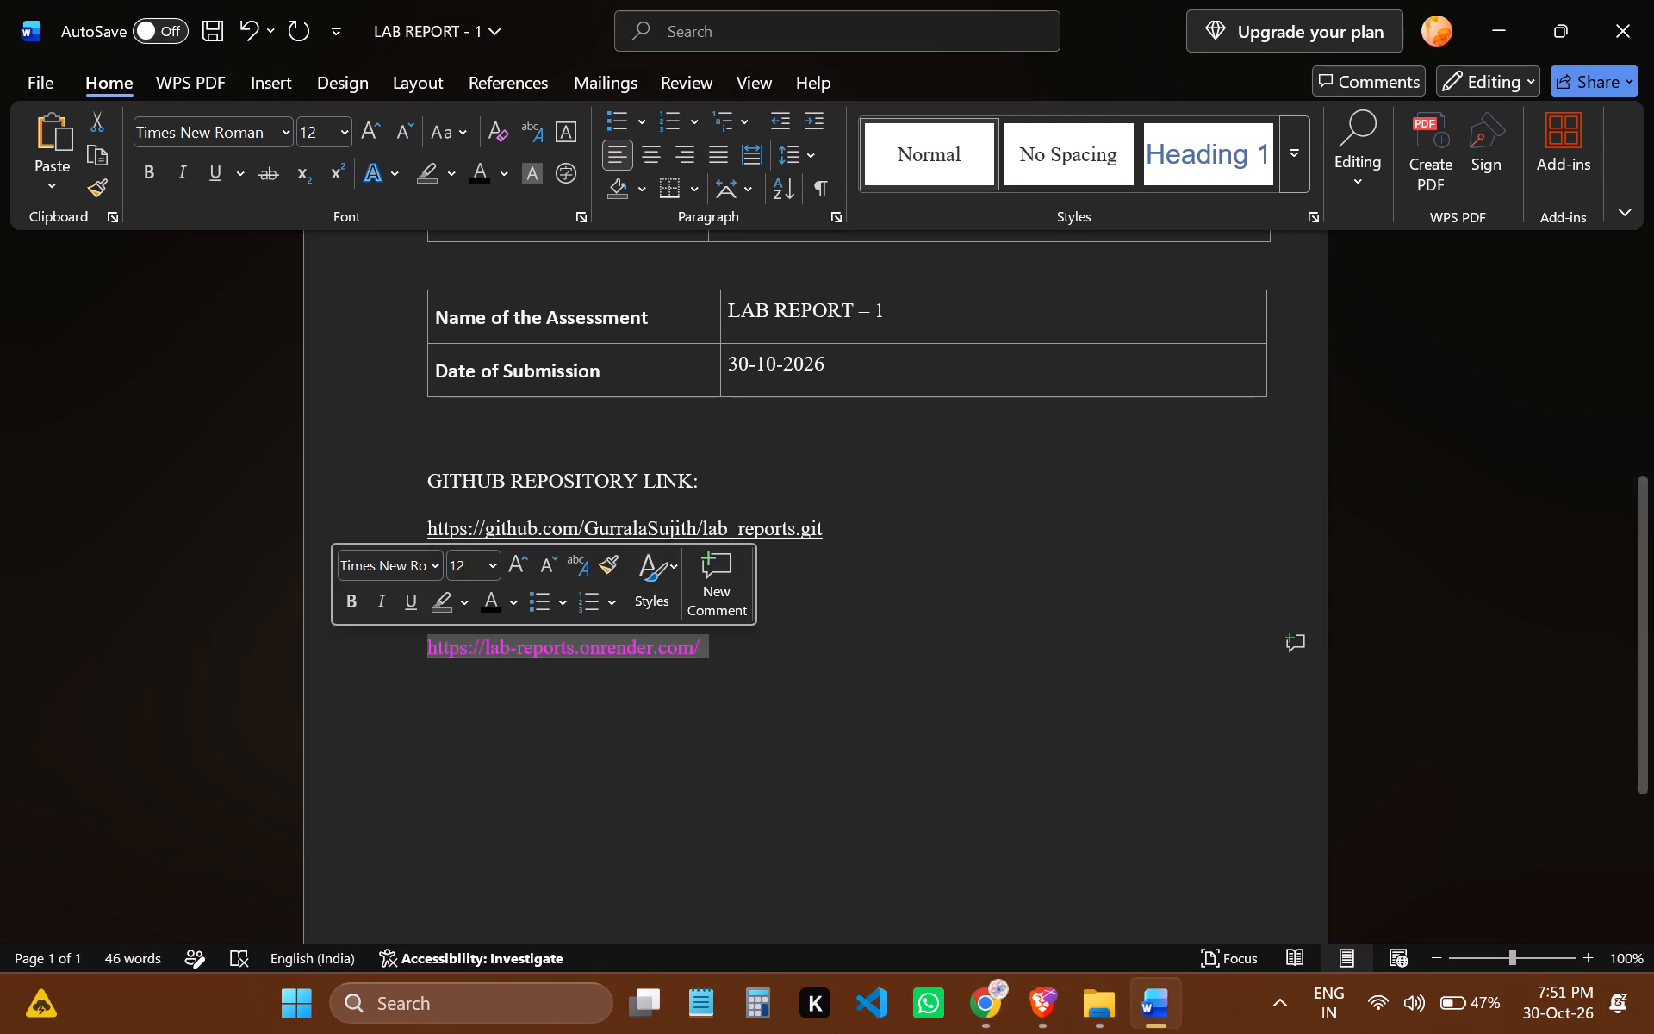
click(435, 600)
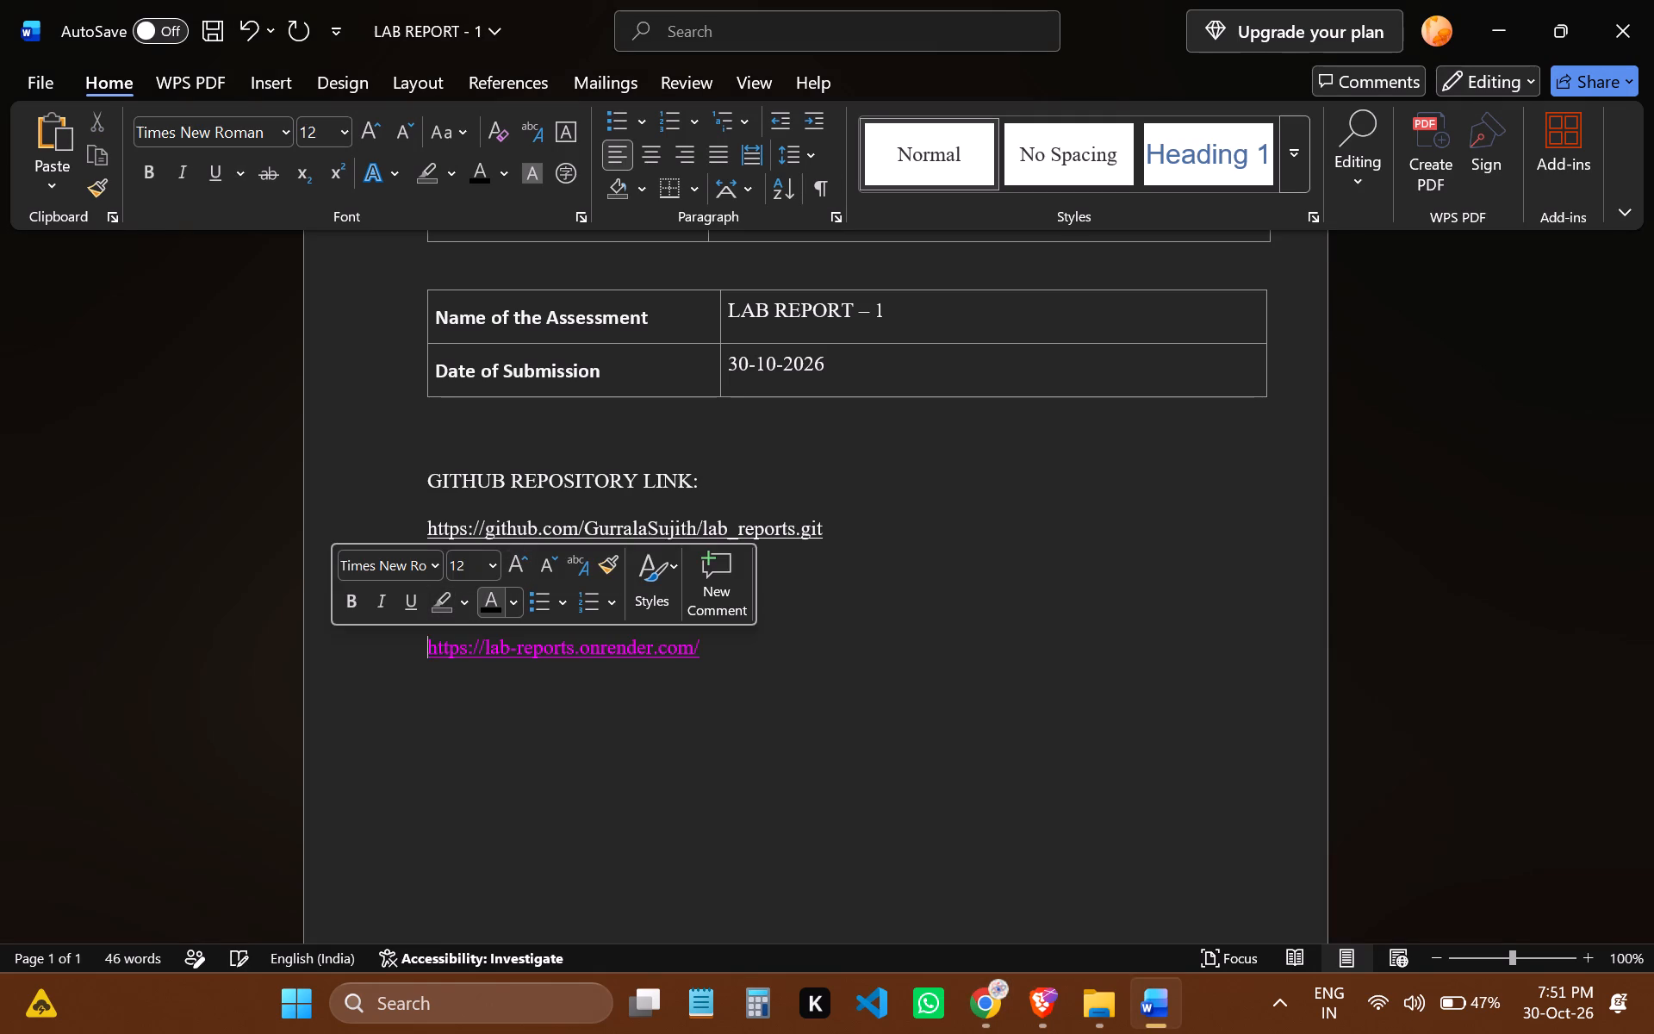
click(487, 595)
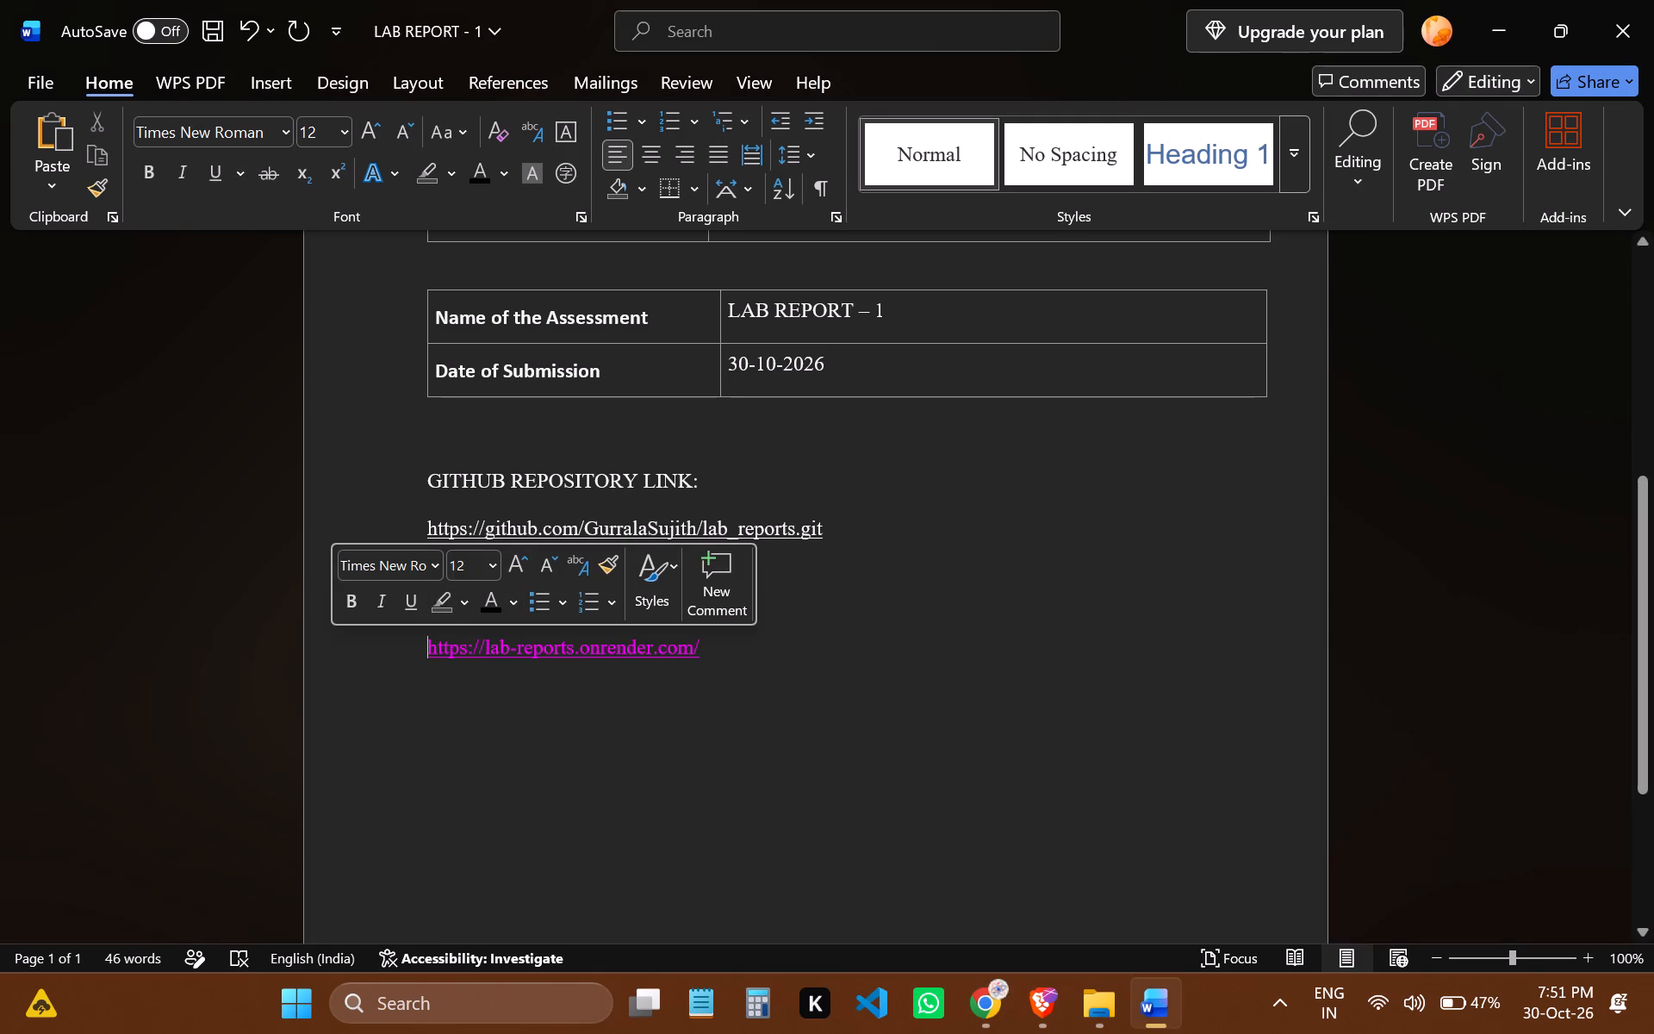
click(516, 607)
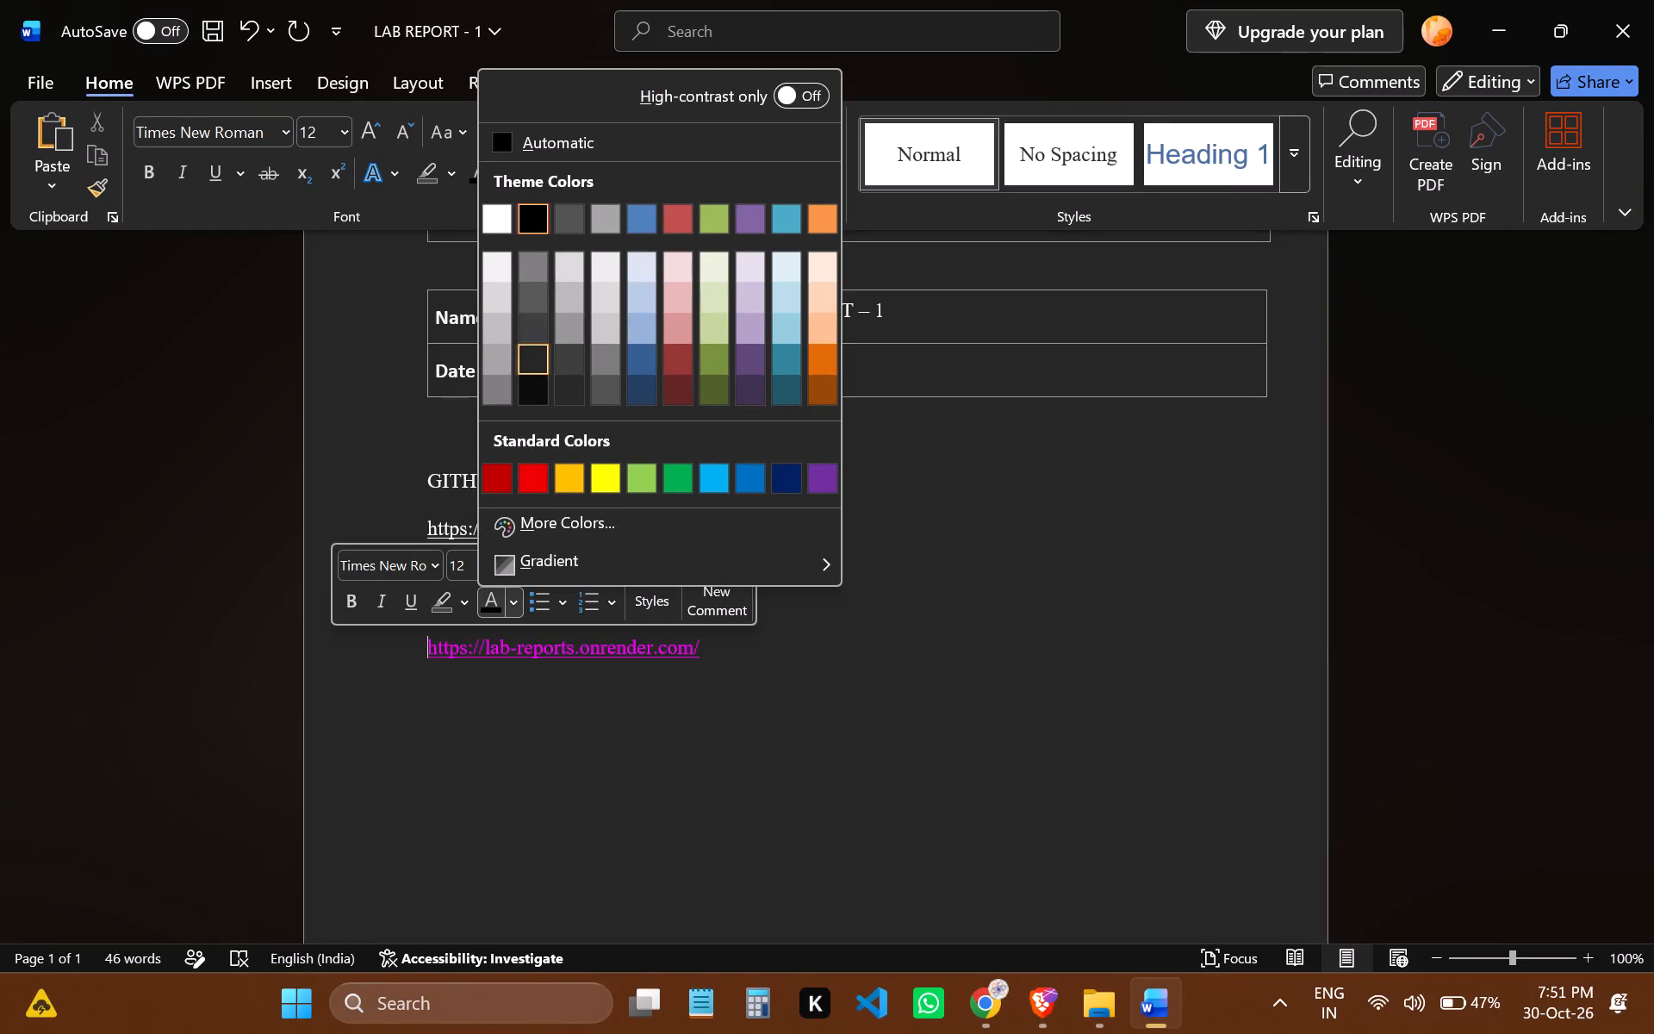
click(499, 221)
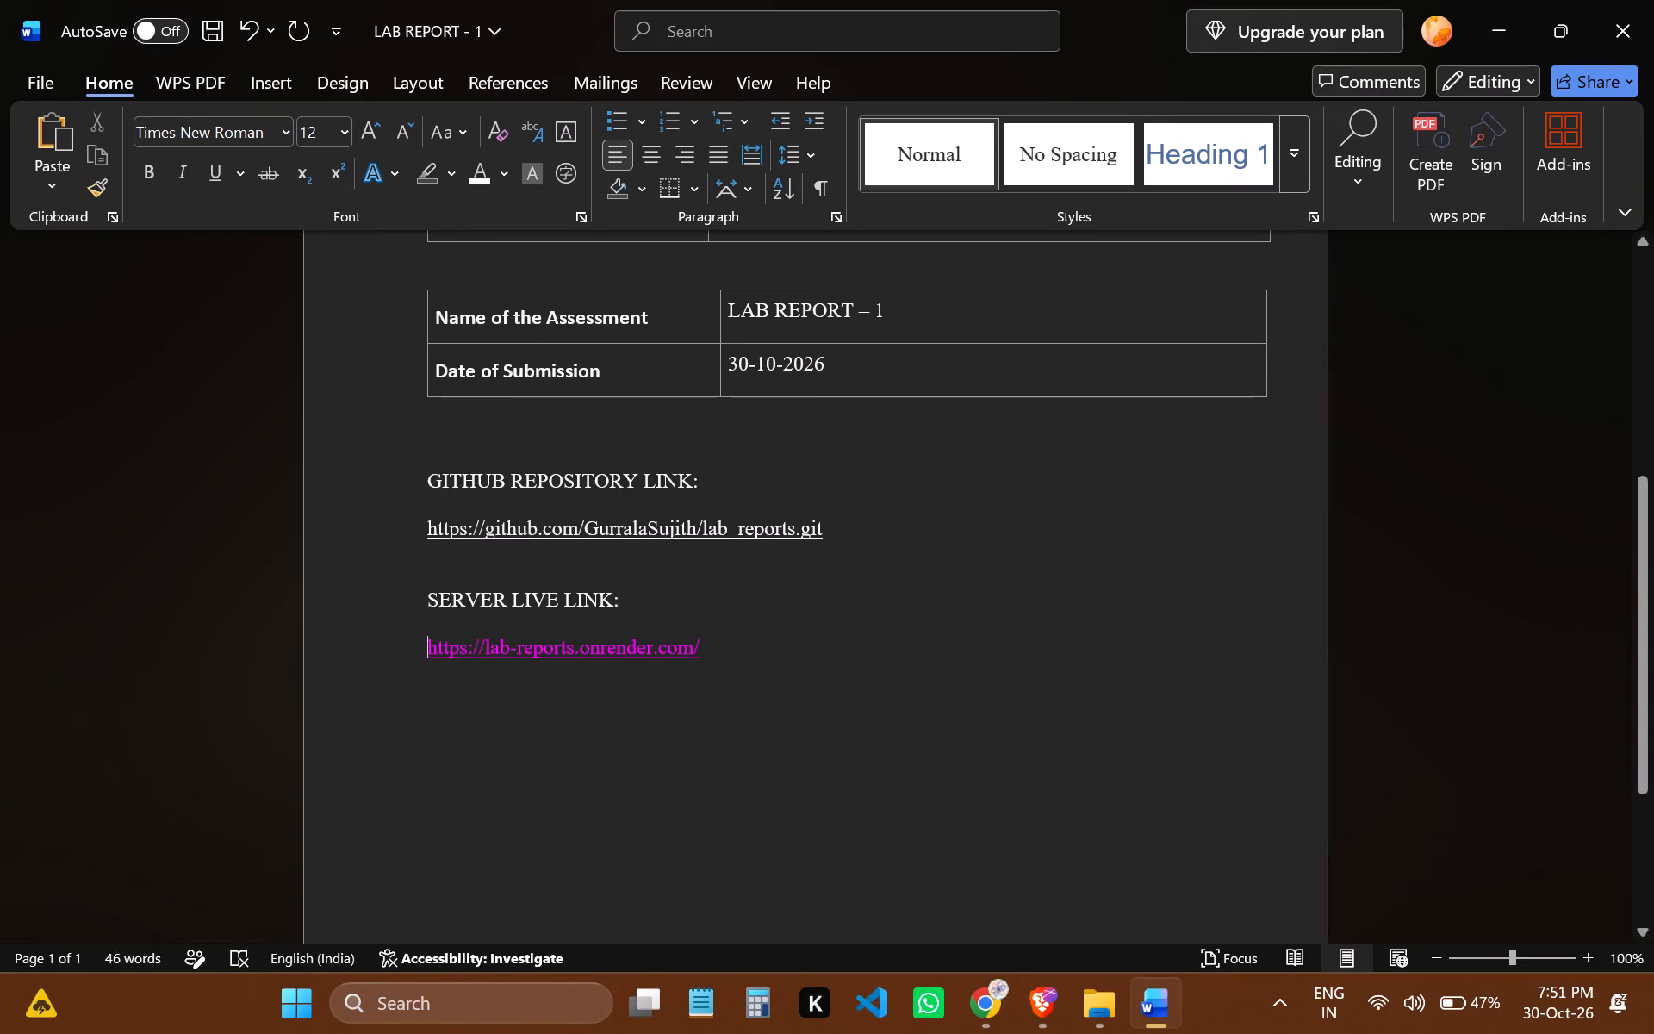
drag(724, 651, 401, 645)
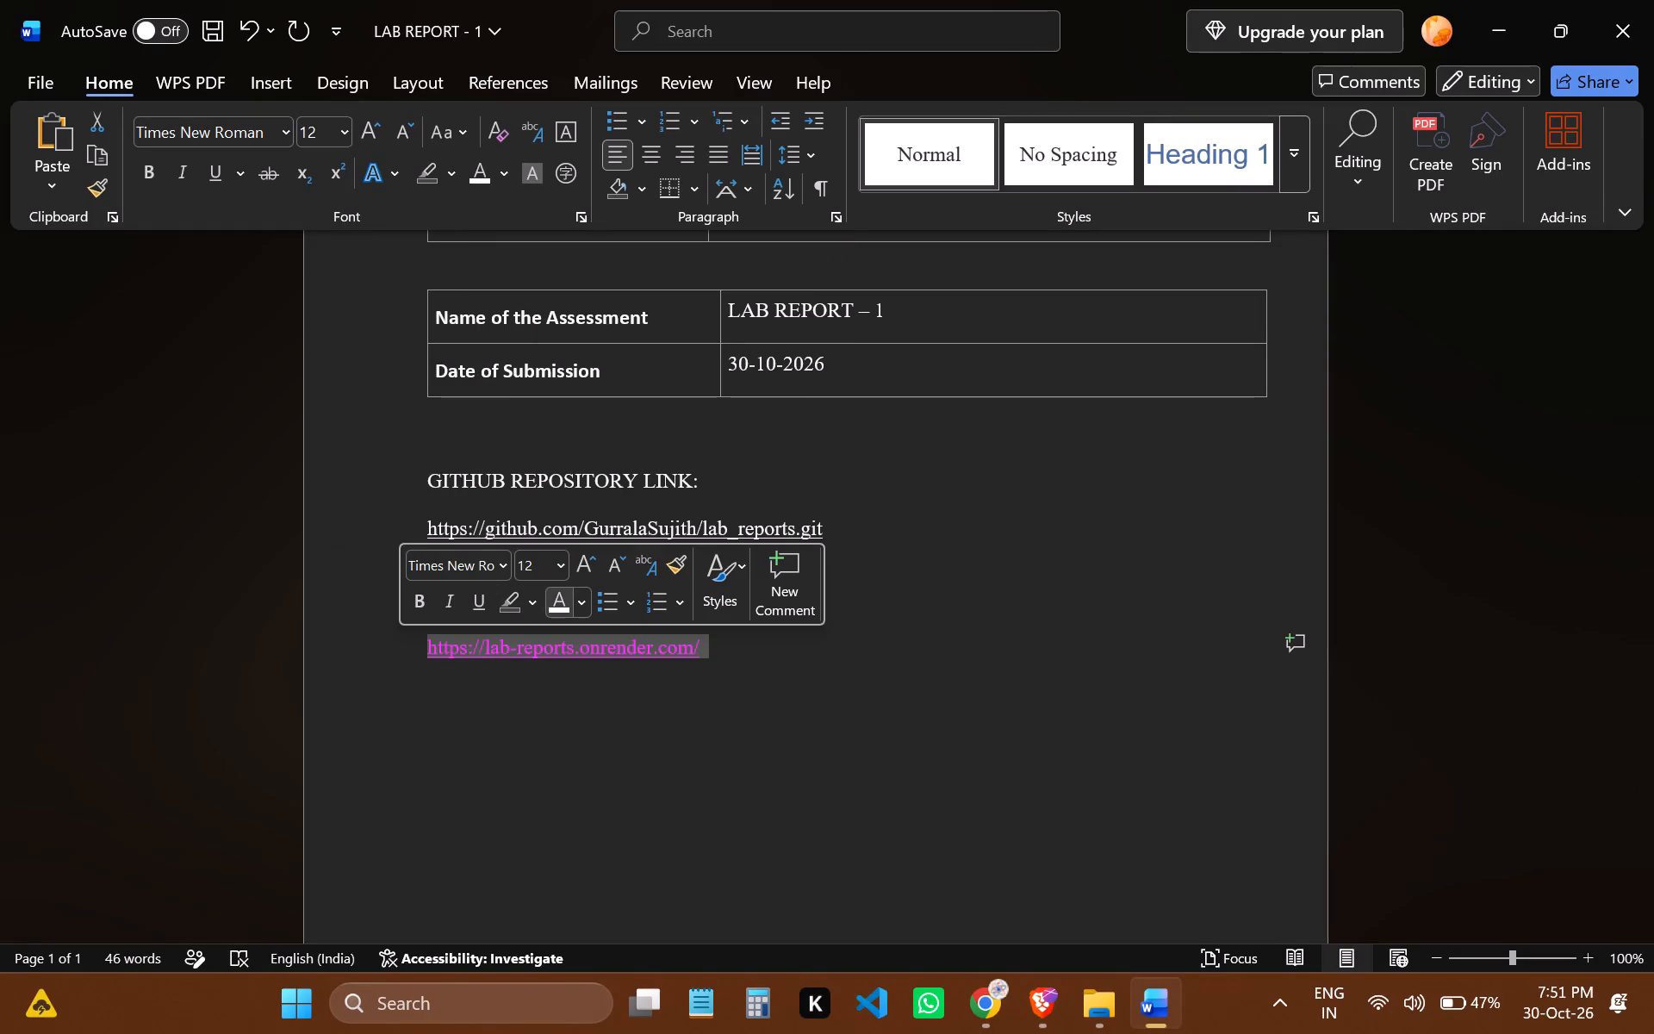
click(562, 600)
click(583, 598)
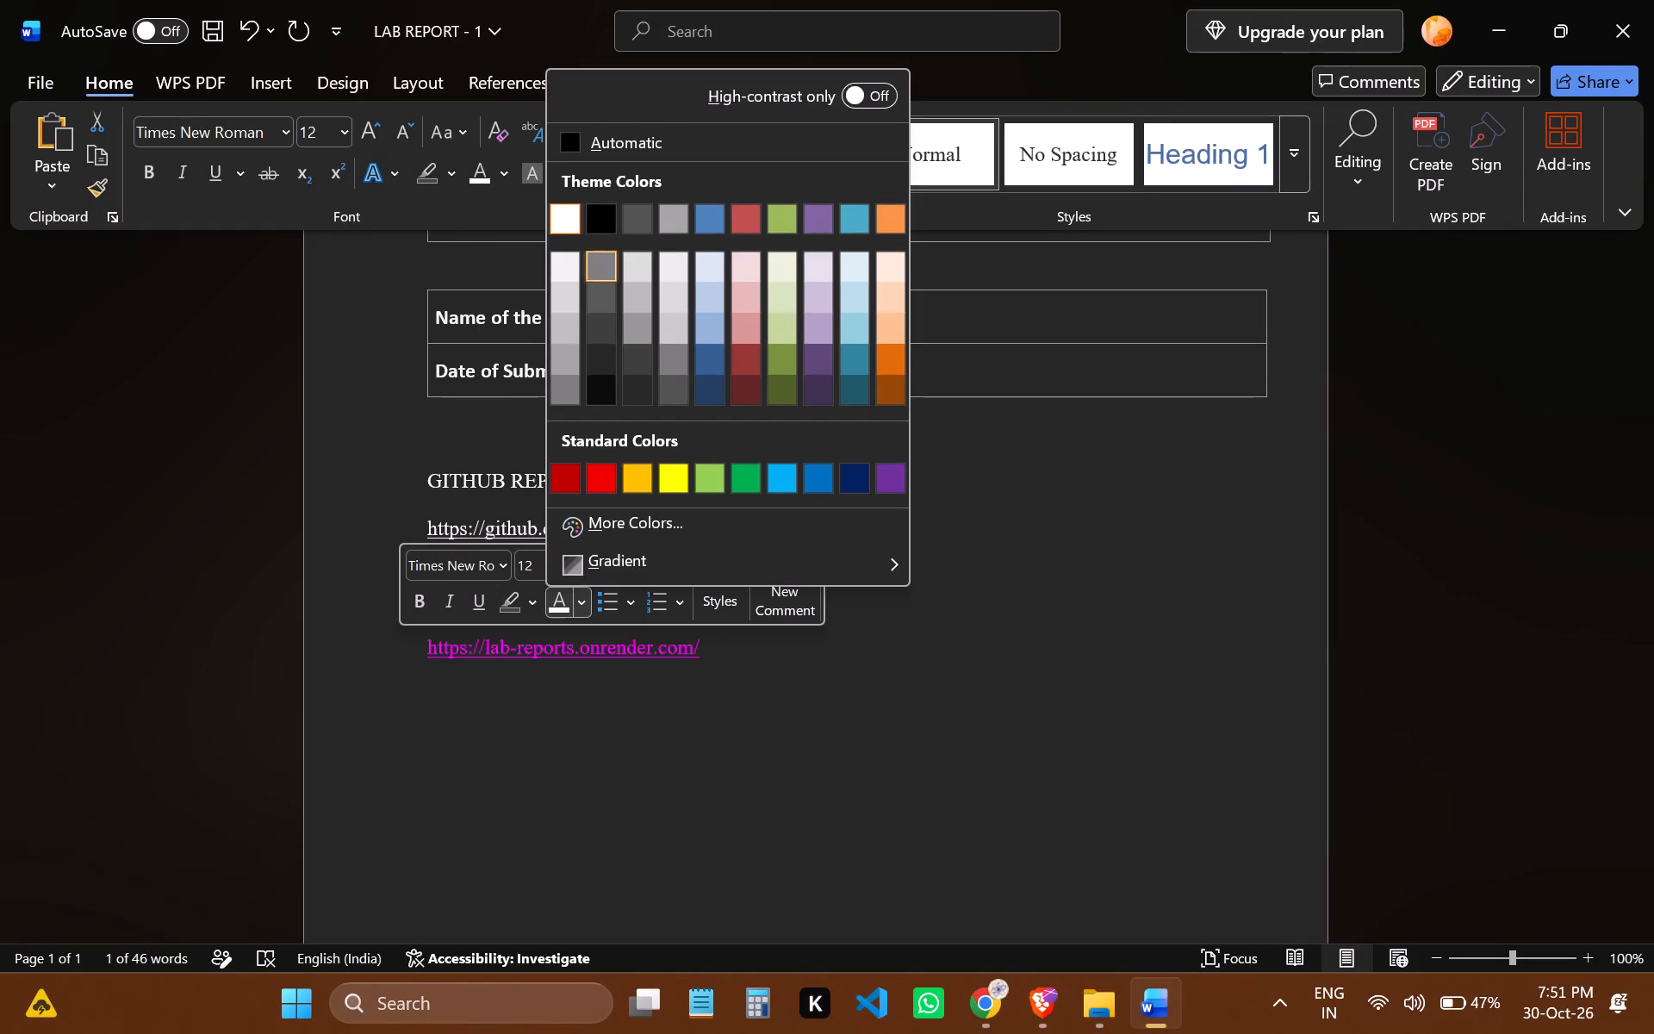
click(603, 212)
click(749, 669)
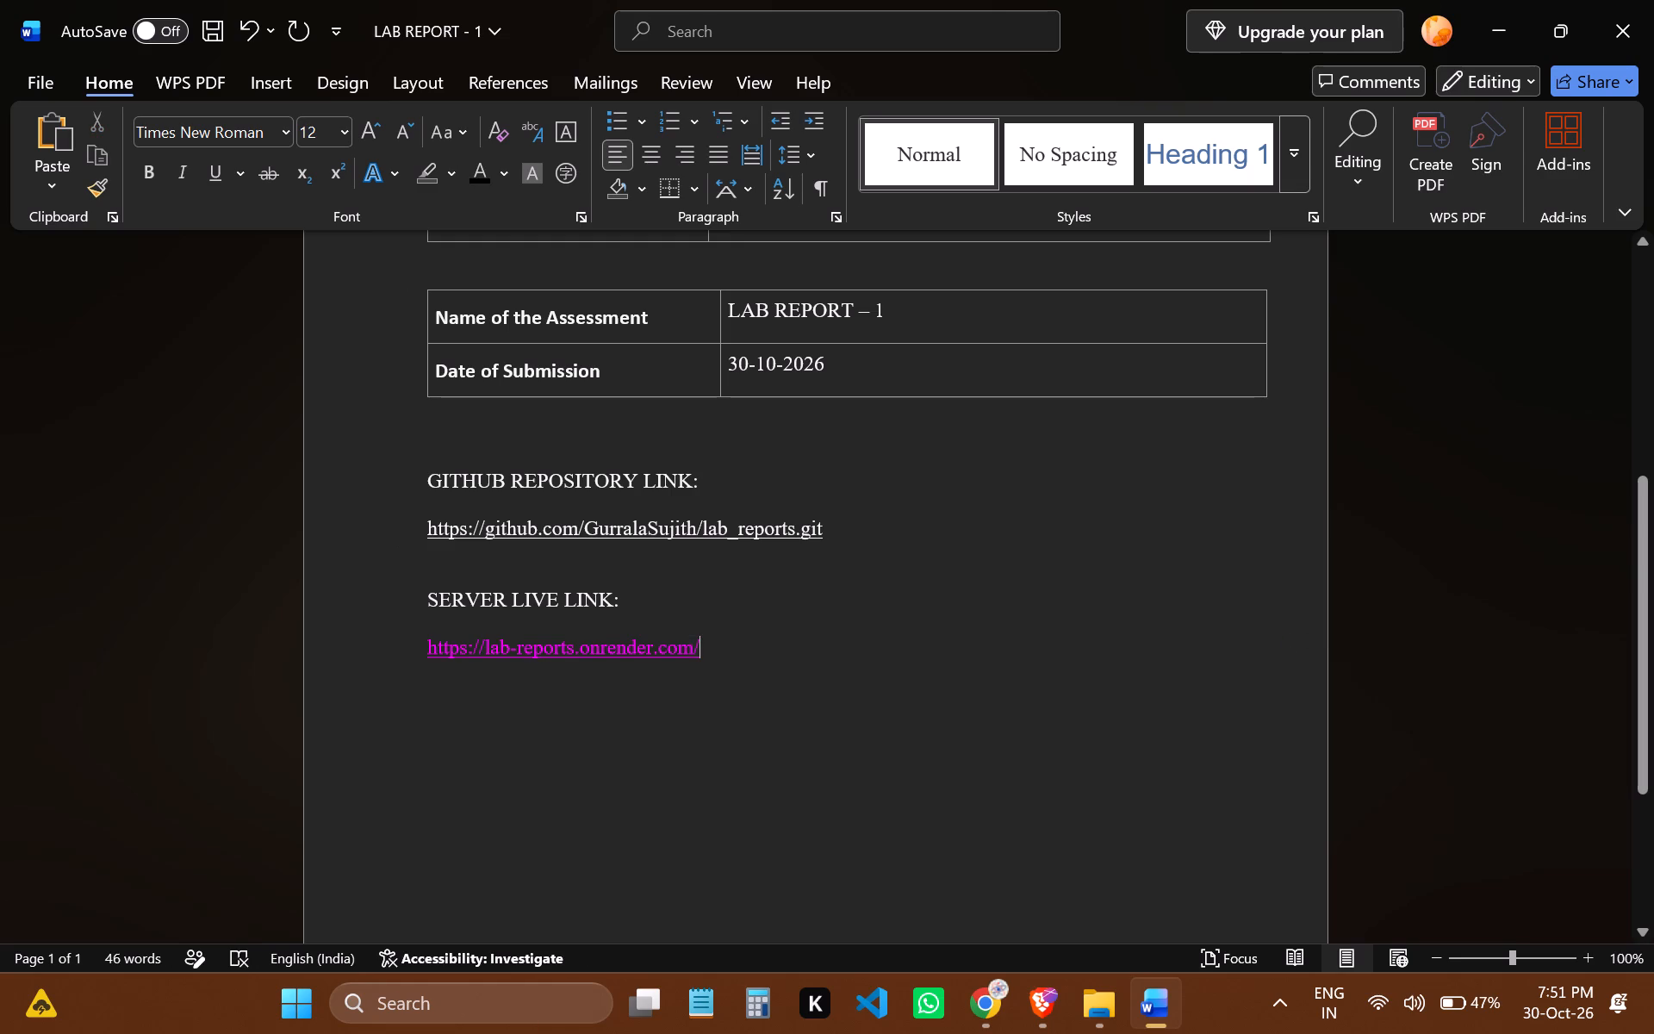
click(712, 644)
drag(714, 644, 712, 644)
drag(712, 644, 428, 638)
key(BackSpace)
key(ctrl+v)
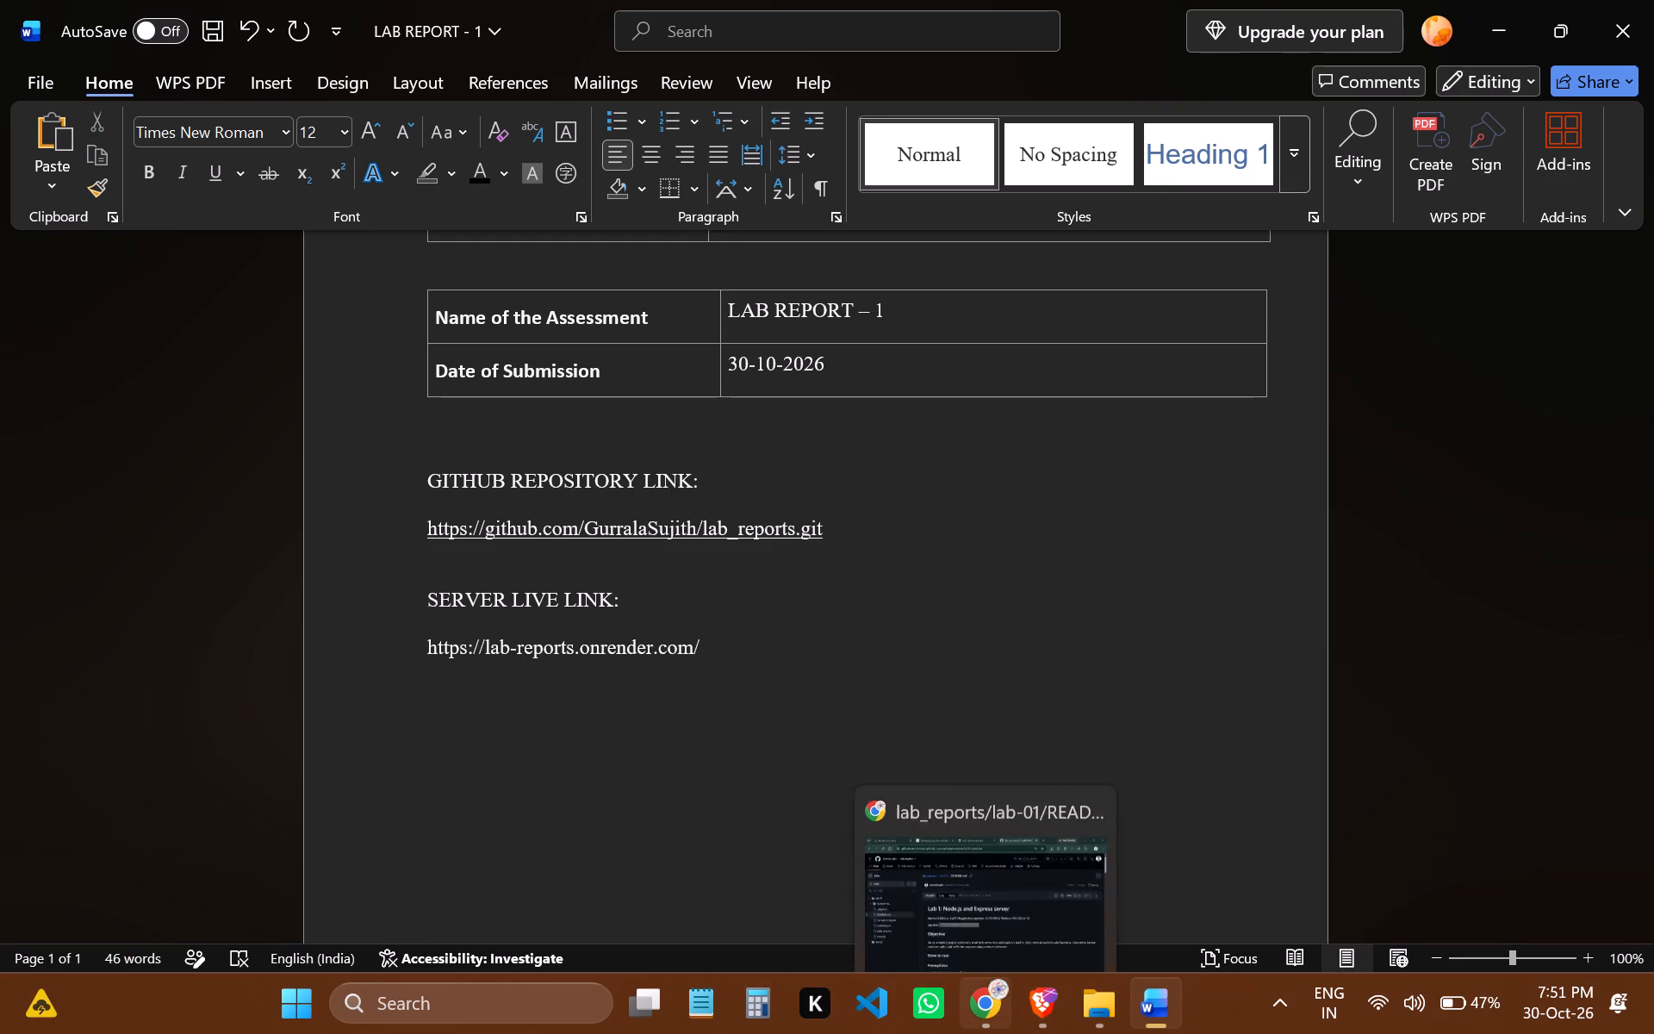
key(ctrl+k)
key(ctrl+v)
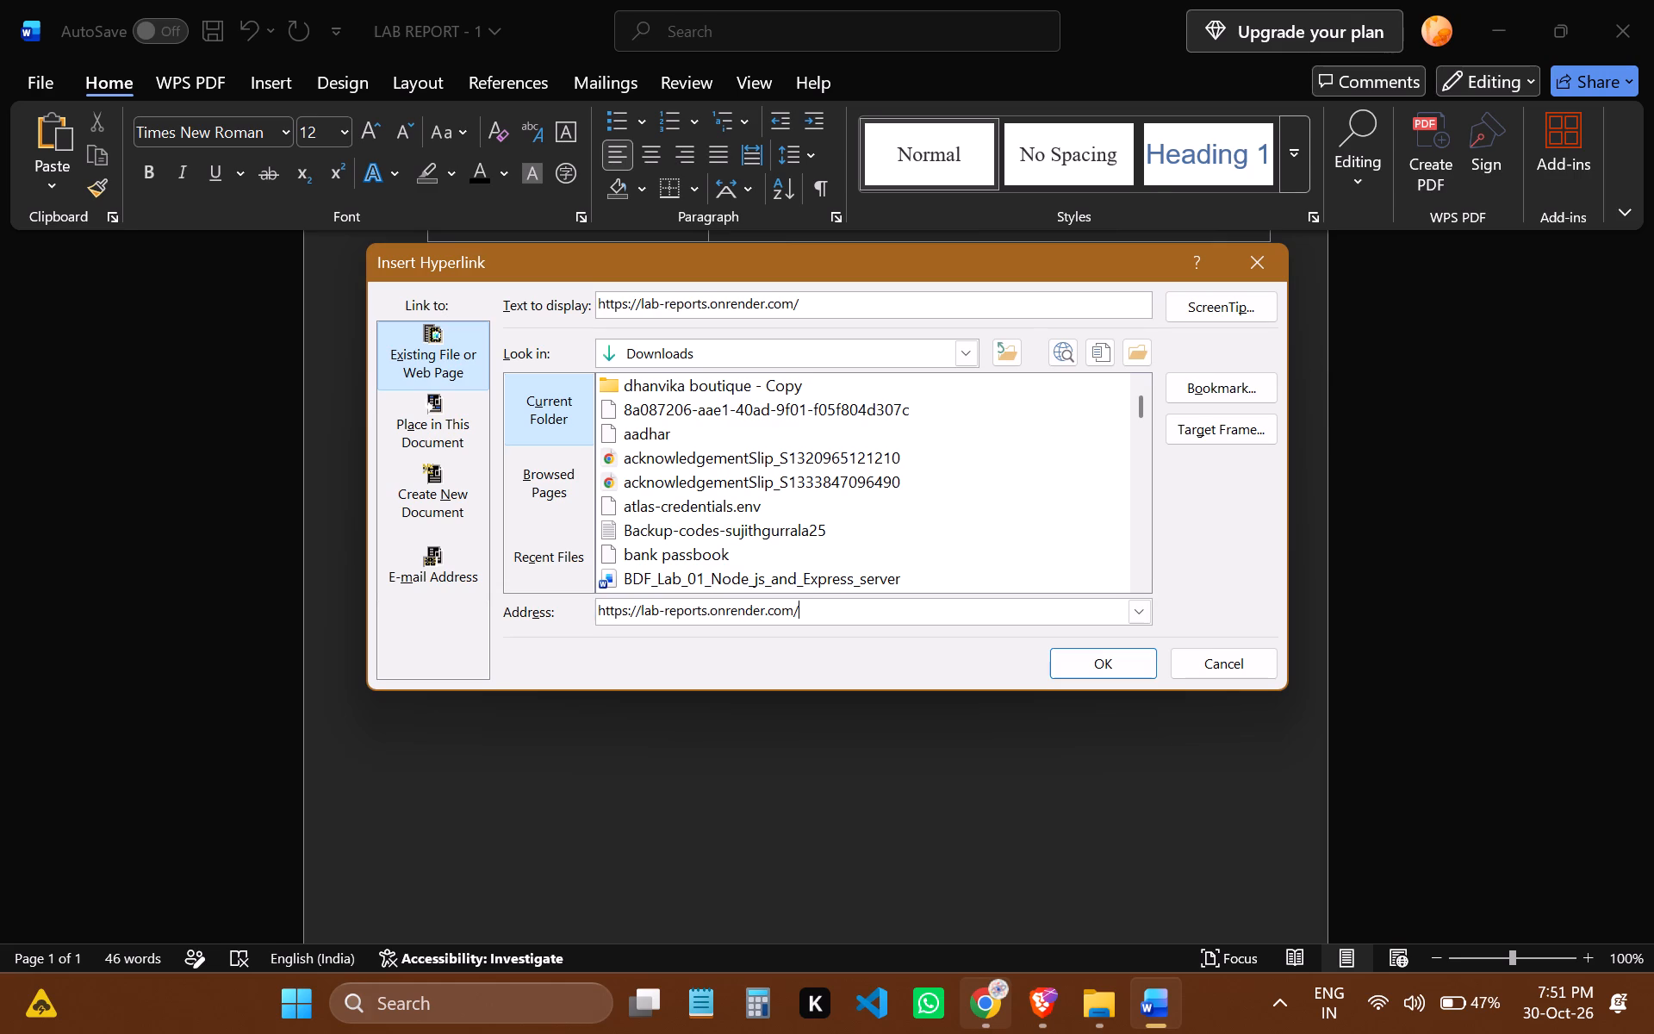
key(Return)
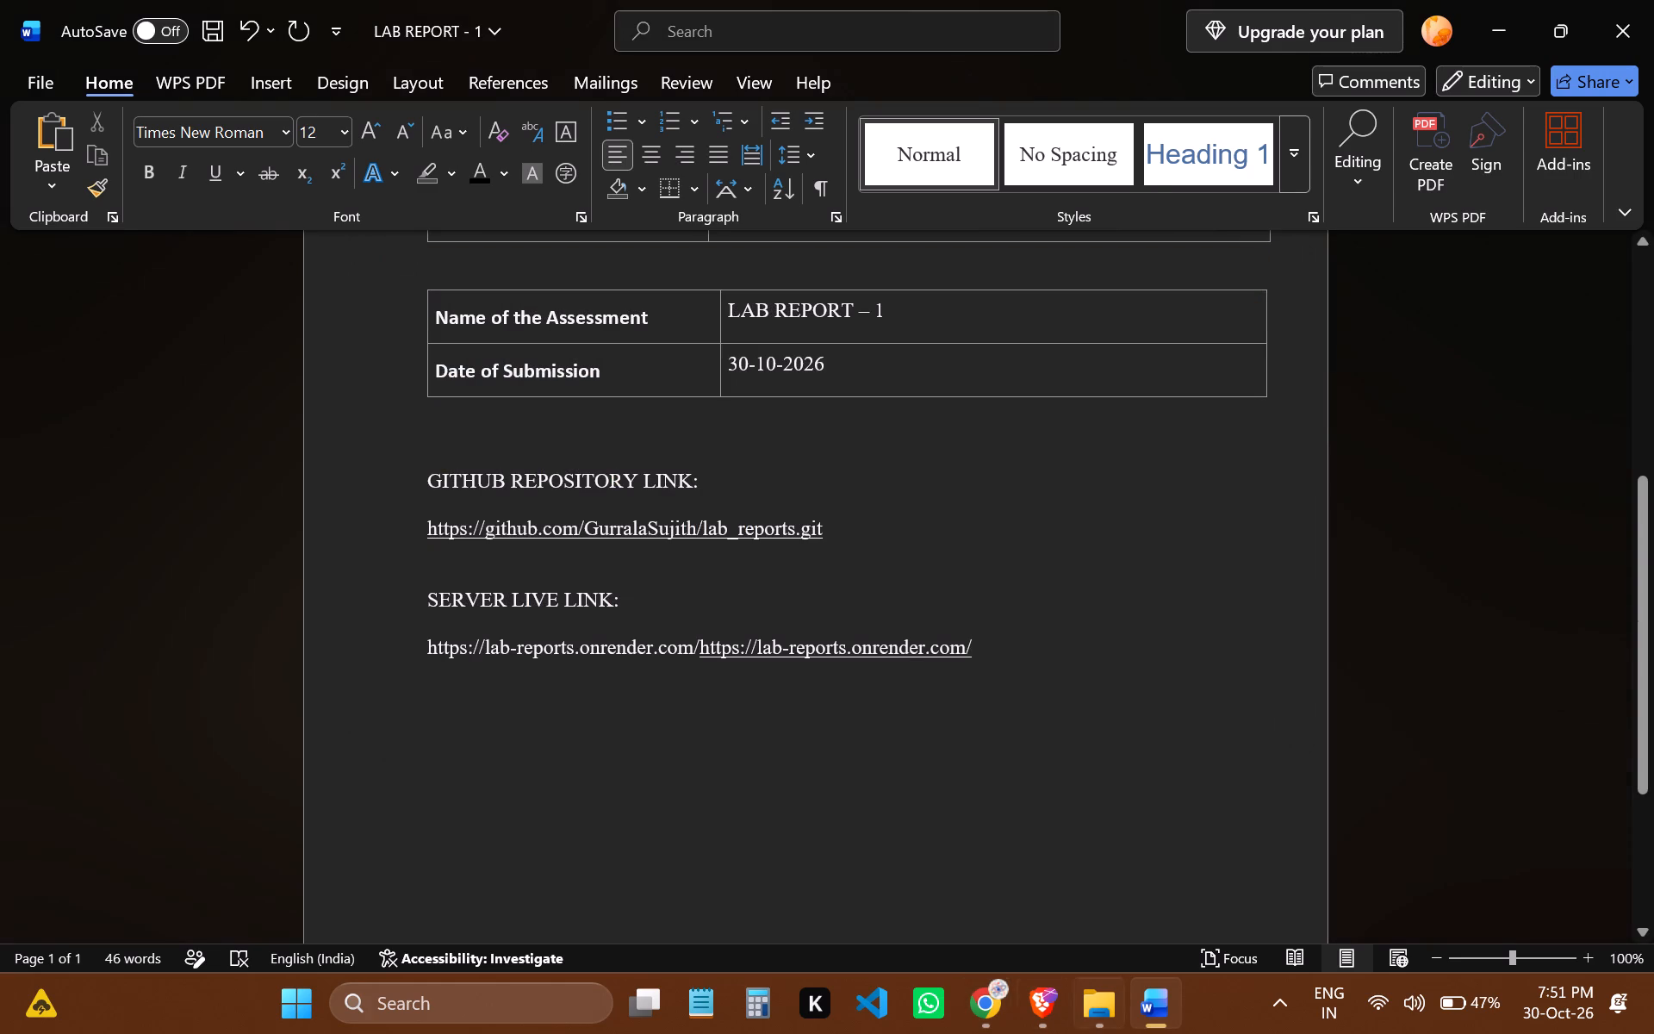
Delete the plain-text duplicate URL in front of the server live hyperlink.
click(697, 643)
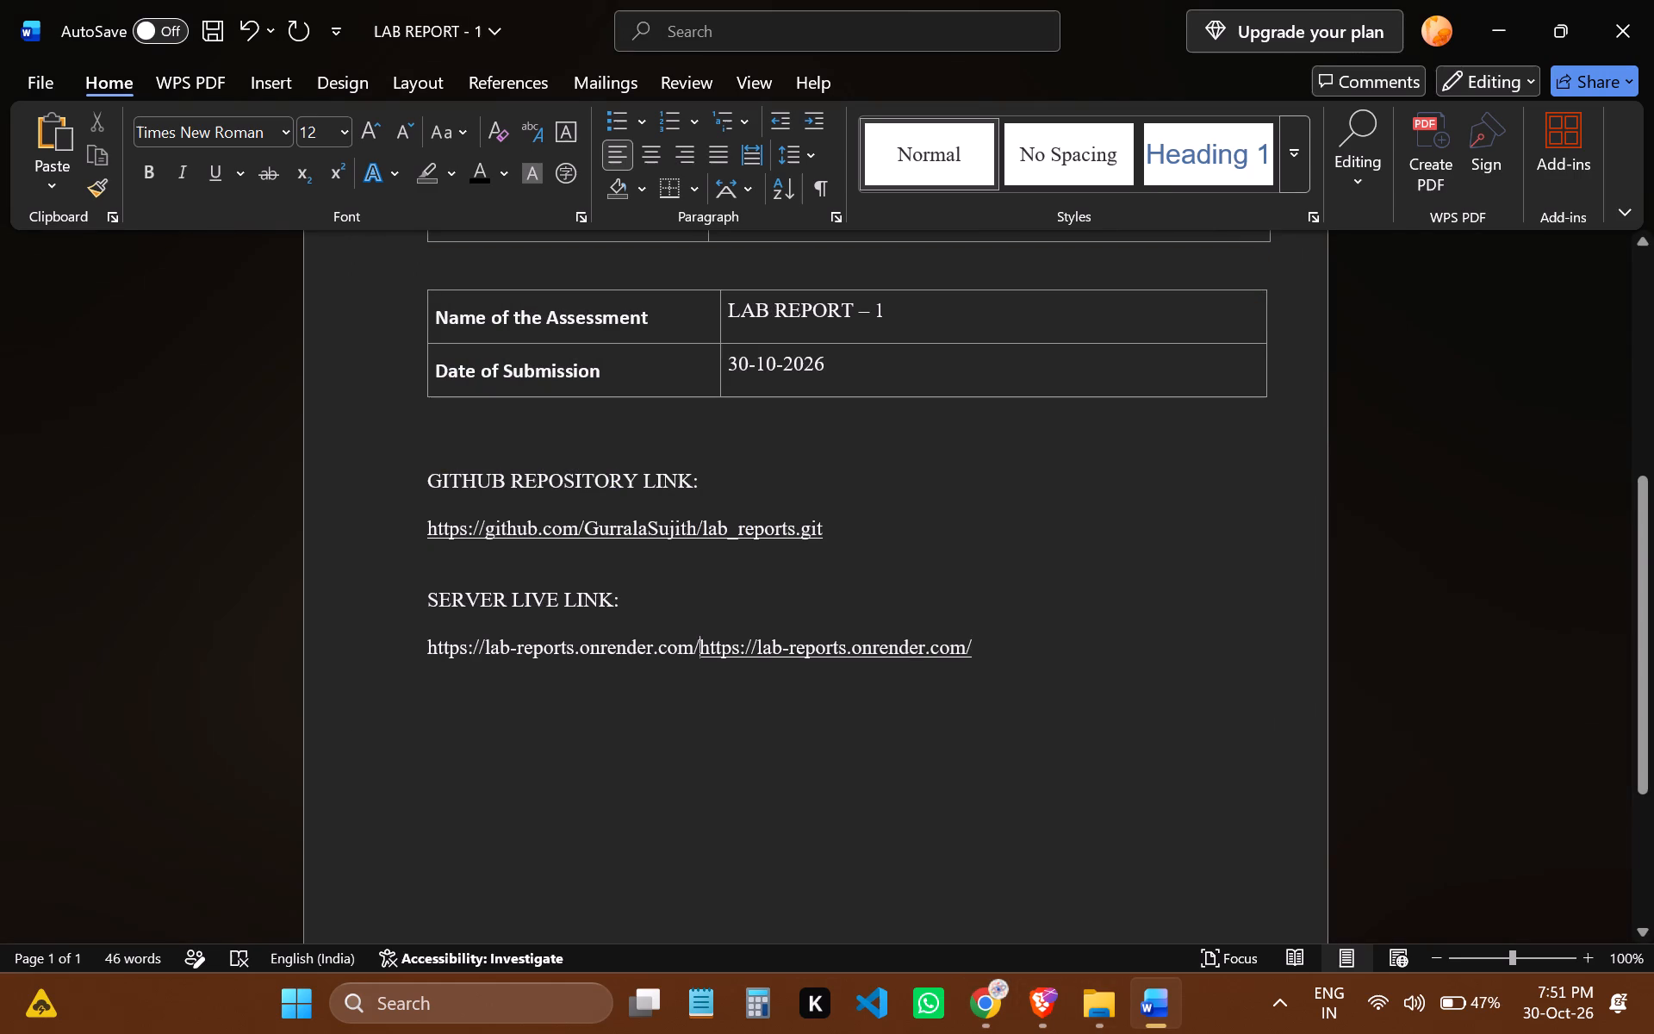
key(ctrl+BackSpace)
key(ctrl+BackSpace)
key(ctrl+BackSpace)
key(ctrl+BackSpace)
key(ctrl+BackSpace)
key(ctrl+BackSpace)
key(ctrl+BackSpace)
key(ctrl+BackSpace)
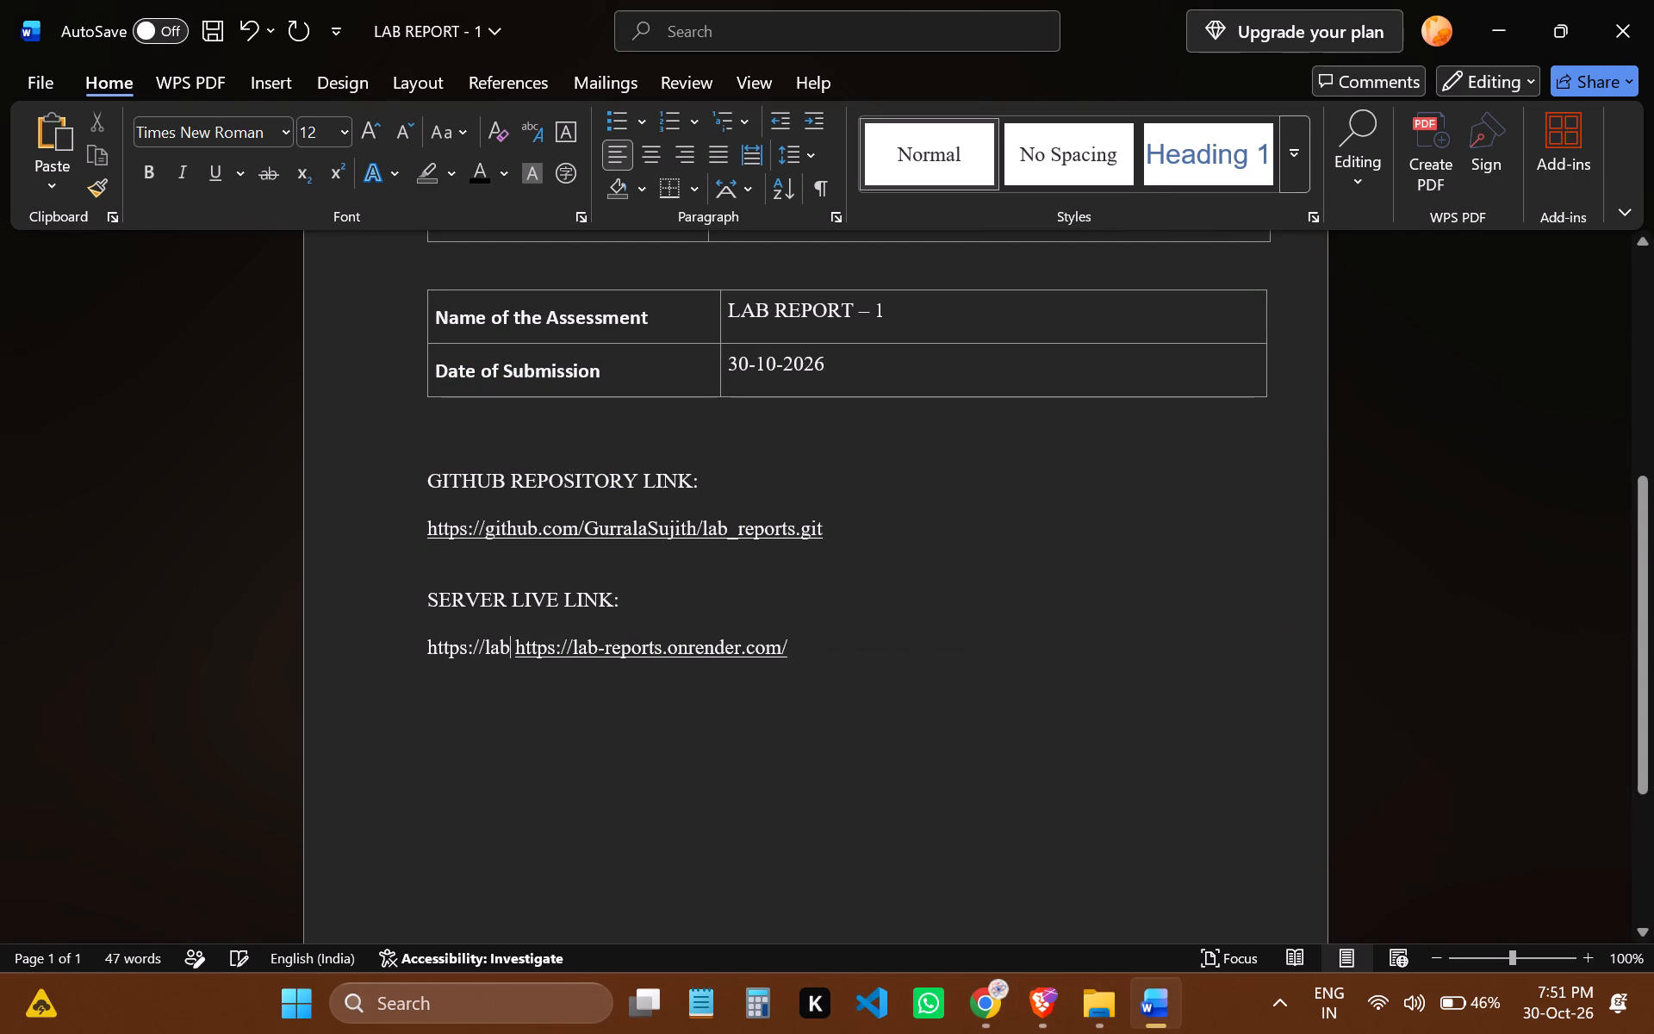
key(ctrl+BackSpace)
key(ctrl+BackSpace)
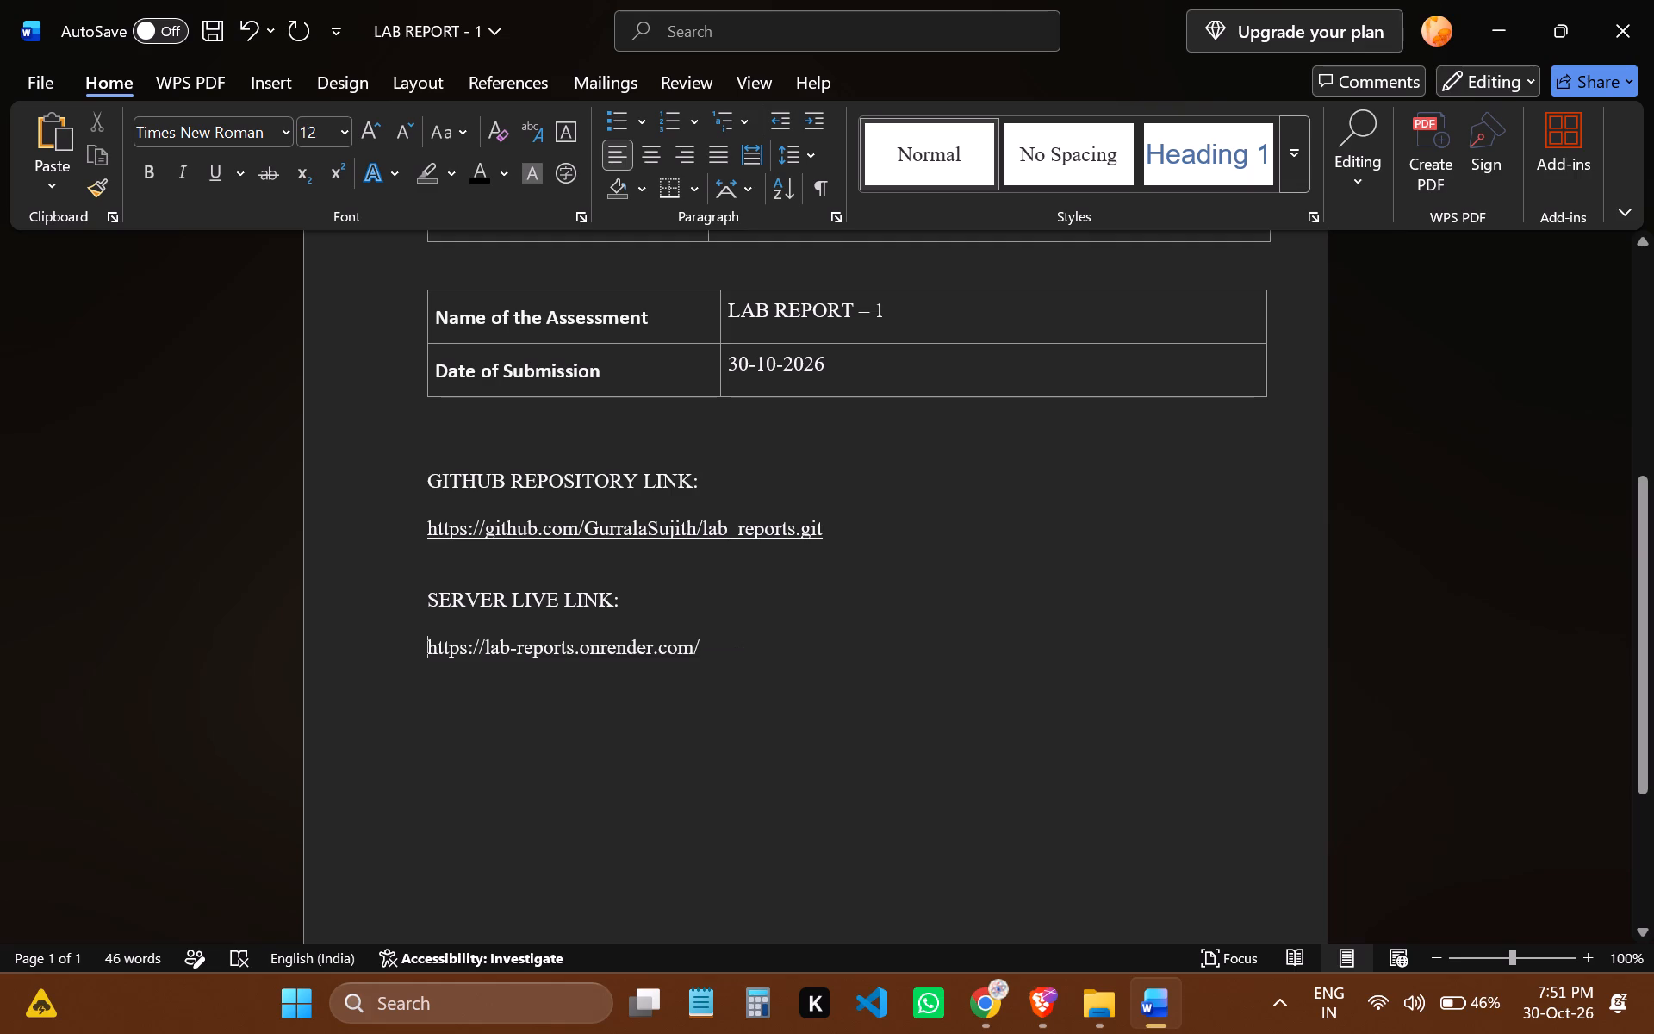
Test the server live and GitHub repository hyperlinks in Chrome and return to the Word report.
ctrl+click(486, 636)
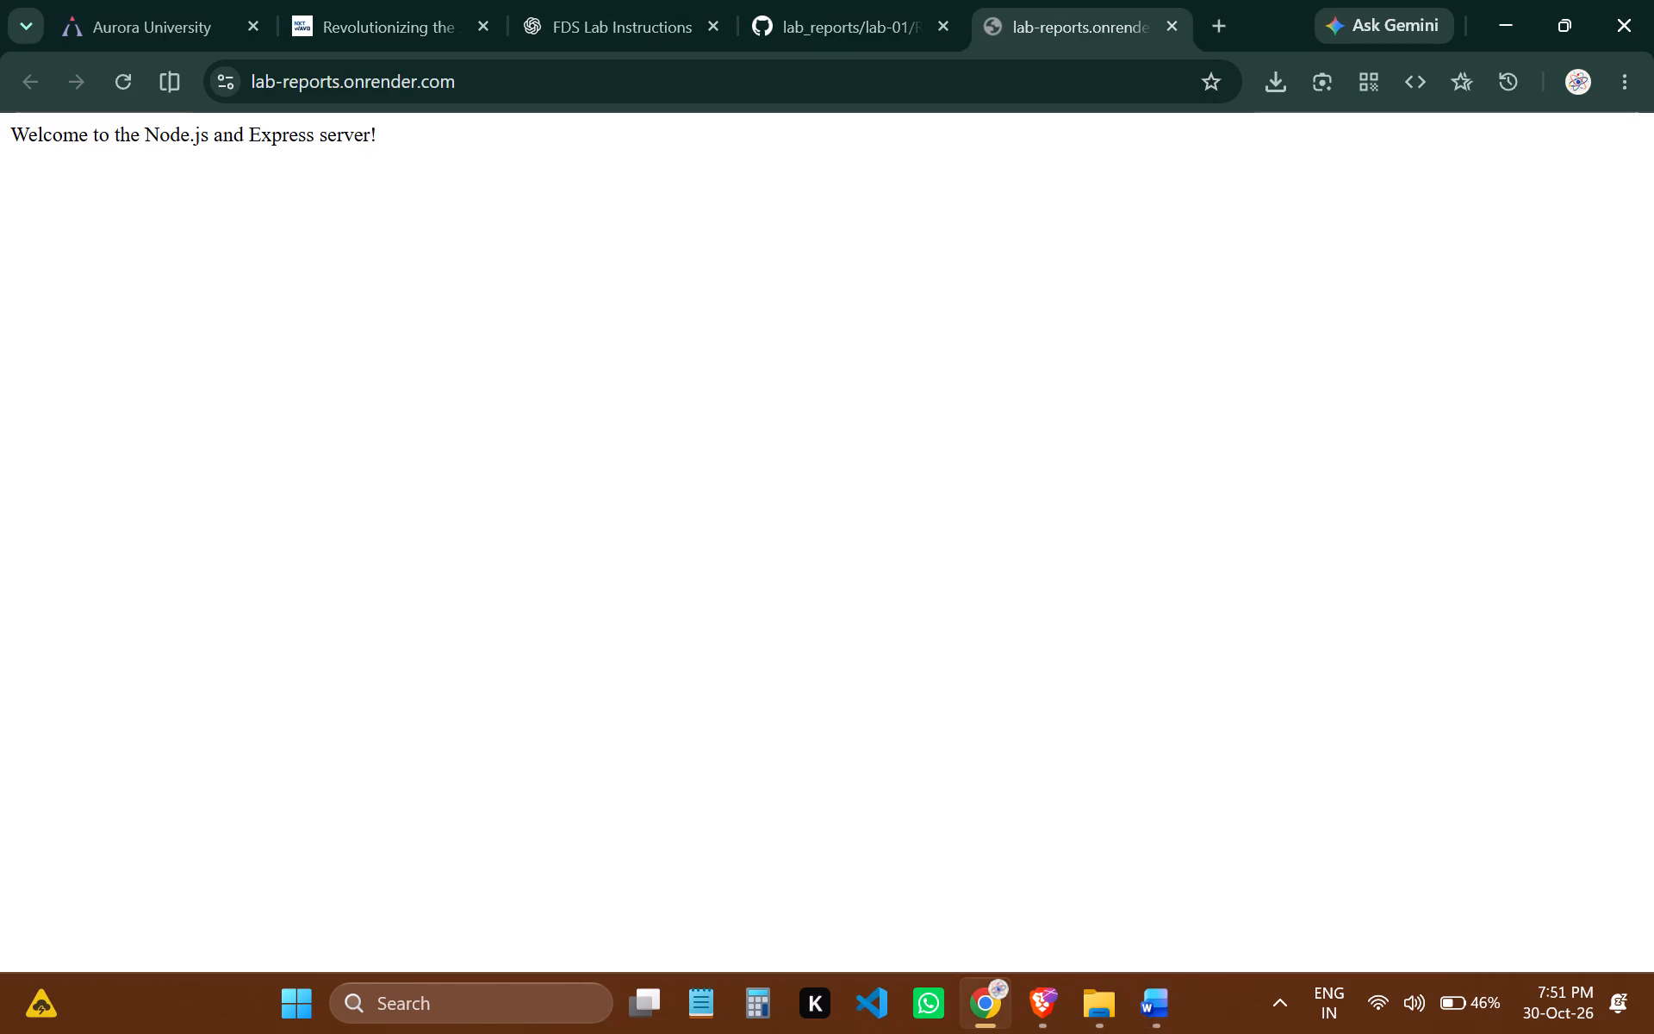
key(alt+Tab)
ctrl+click(673, 525)
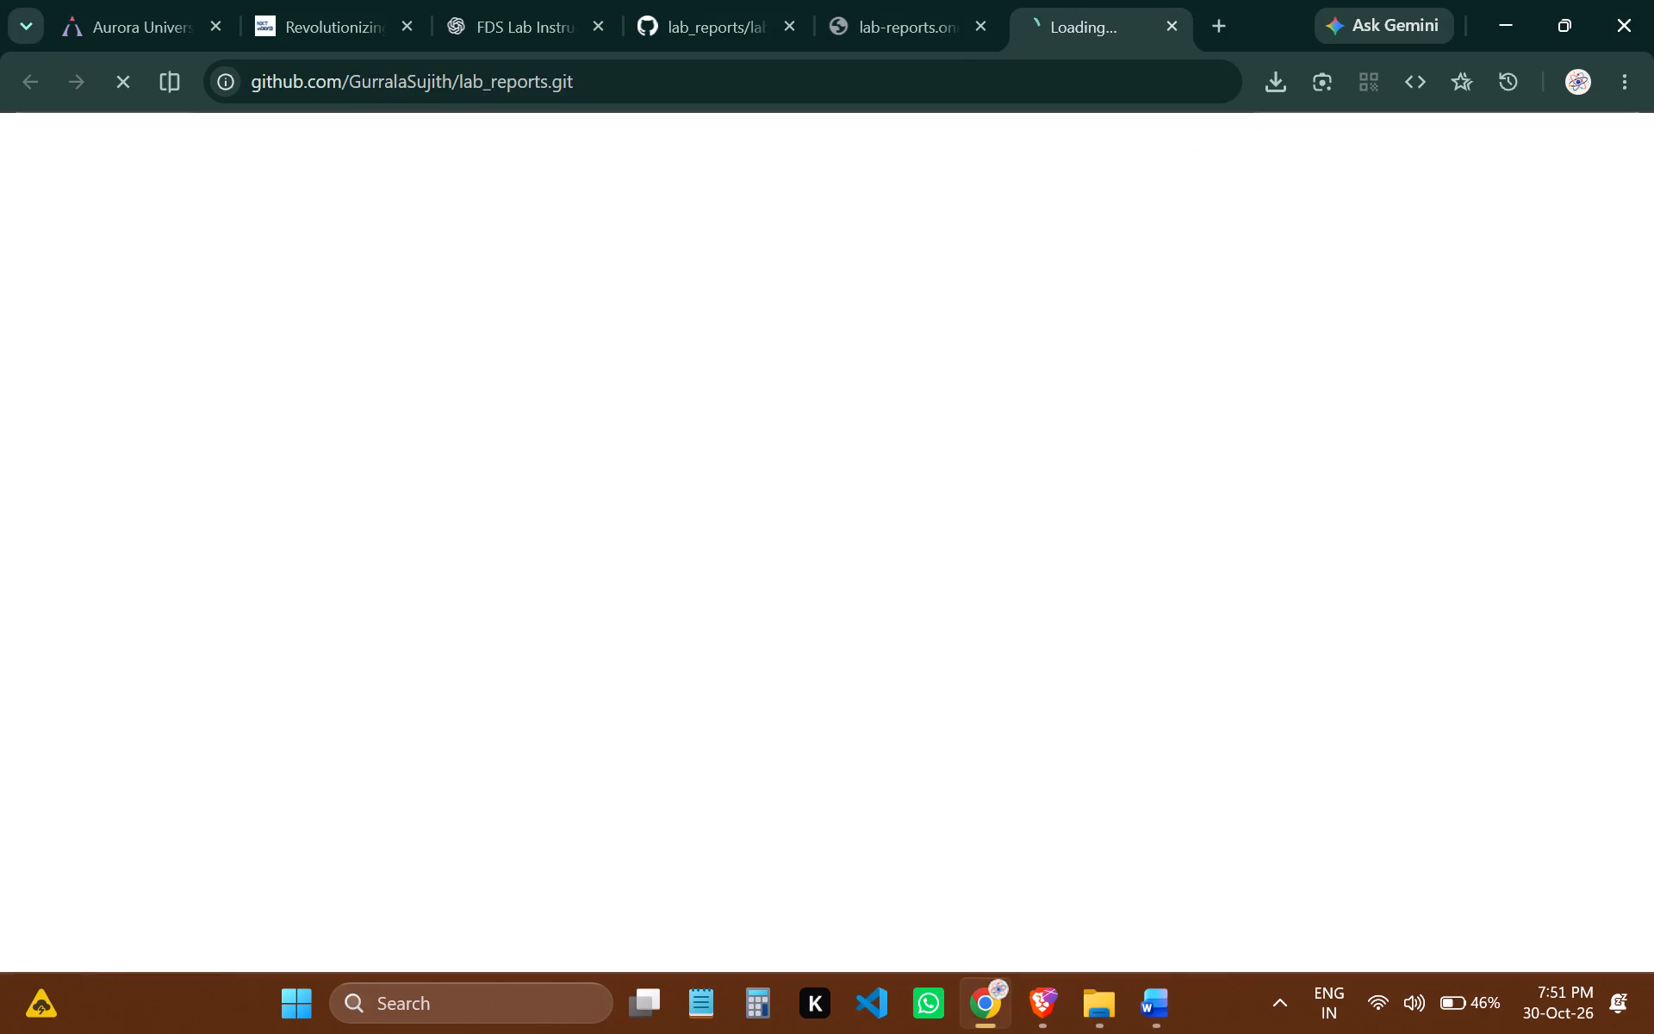
key(alt+Tab)
click(824, 645)
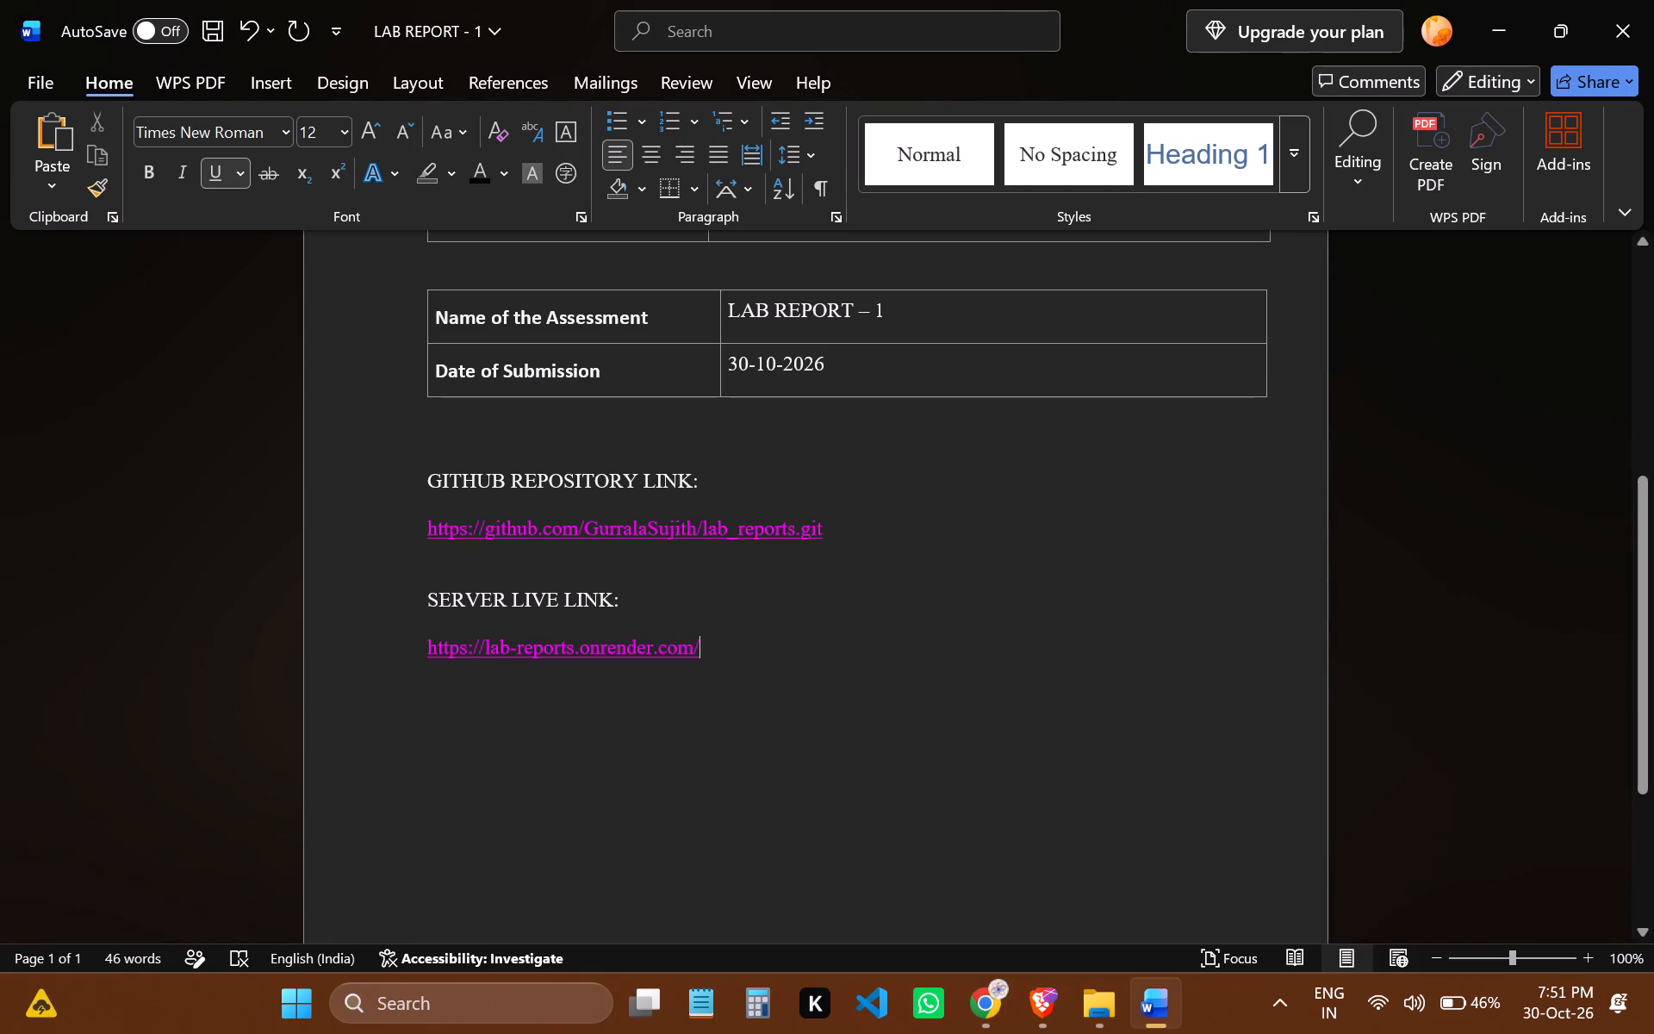
Save the Word report.
key(ctrl+s)
Switch to Chrome, close the server and repository tabs opened by the link tests, and return to Word.
key(alt+Tab)
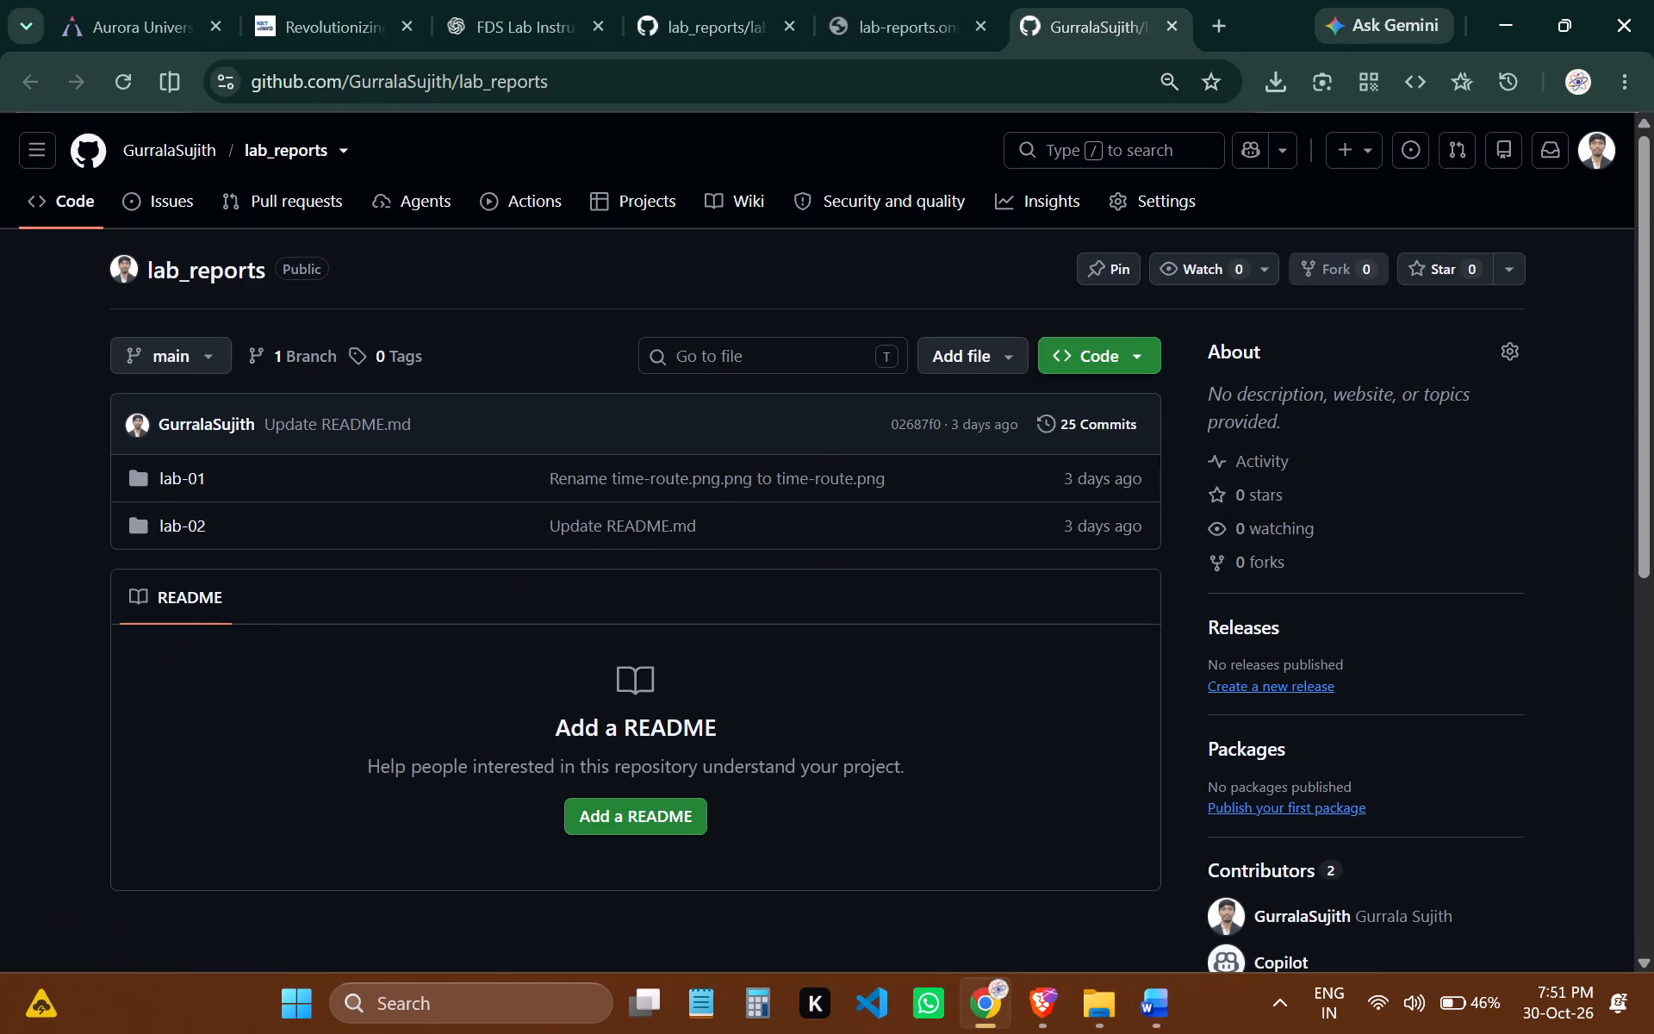
click(955, 0)
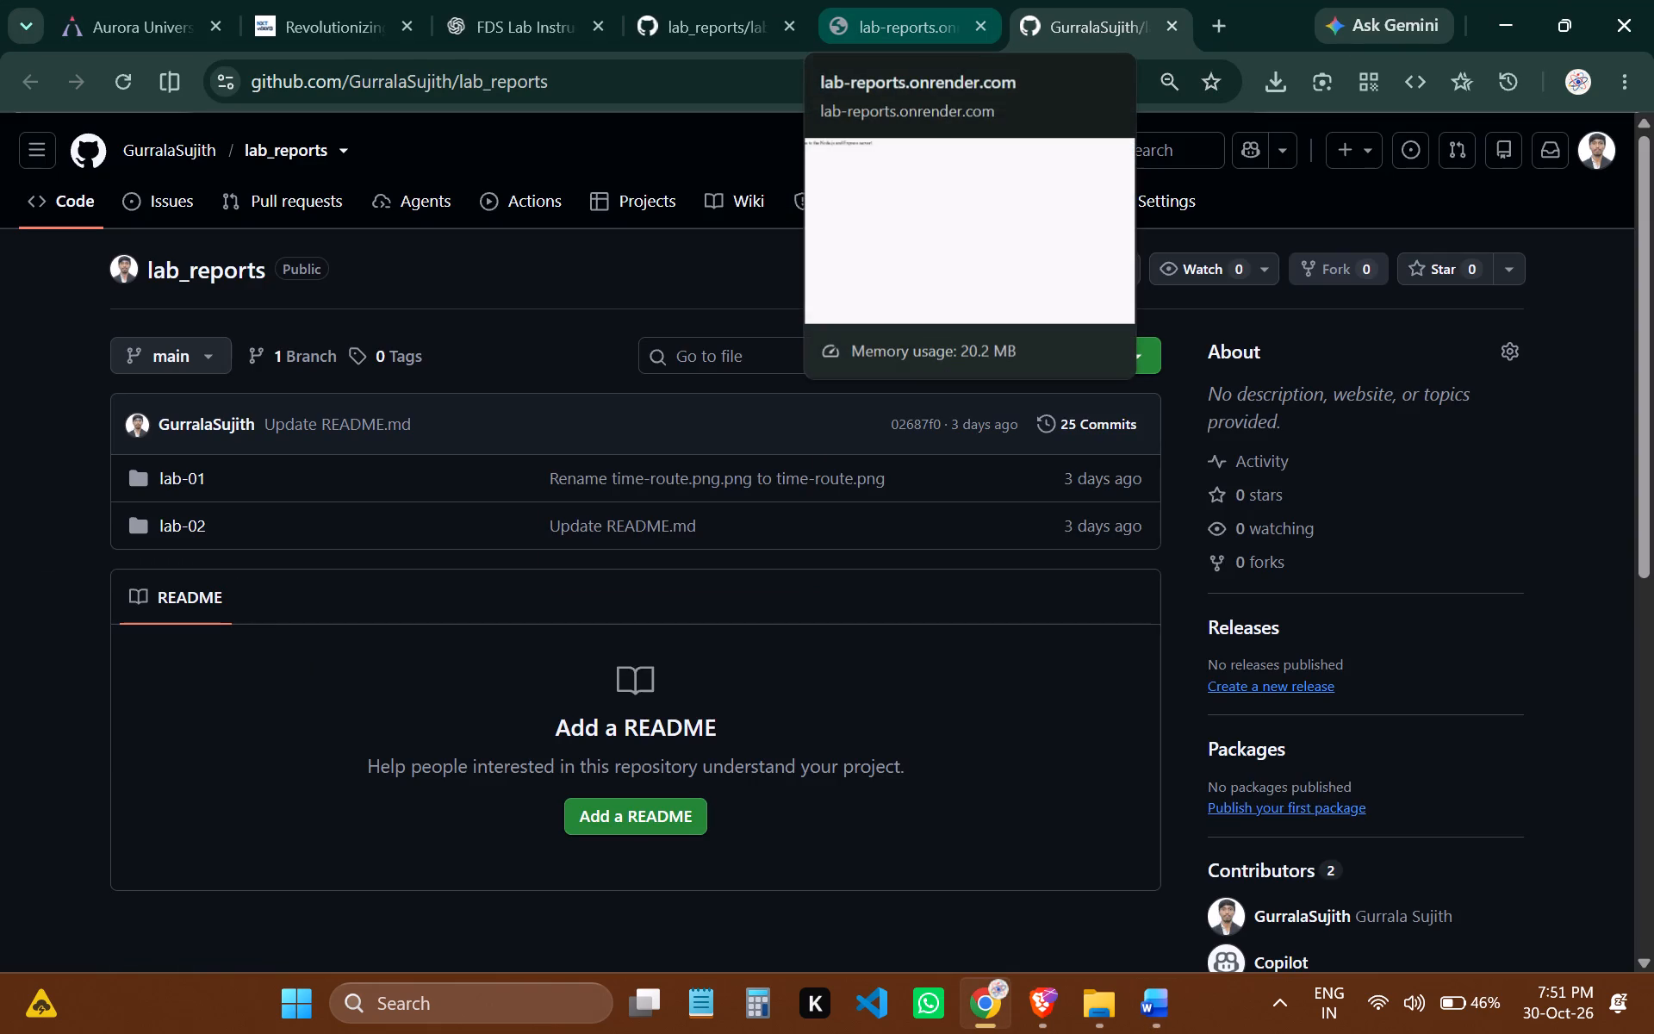
key(ctrl+w)
key(ctrl+w)
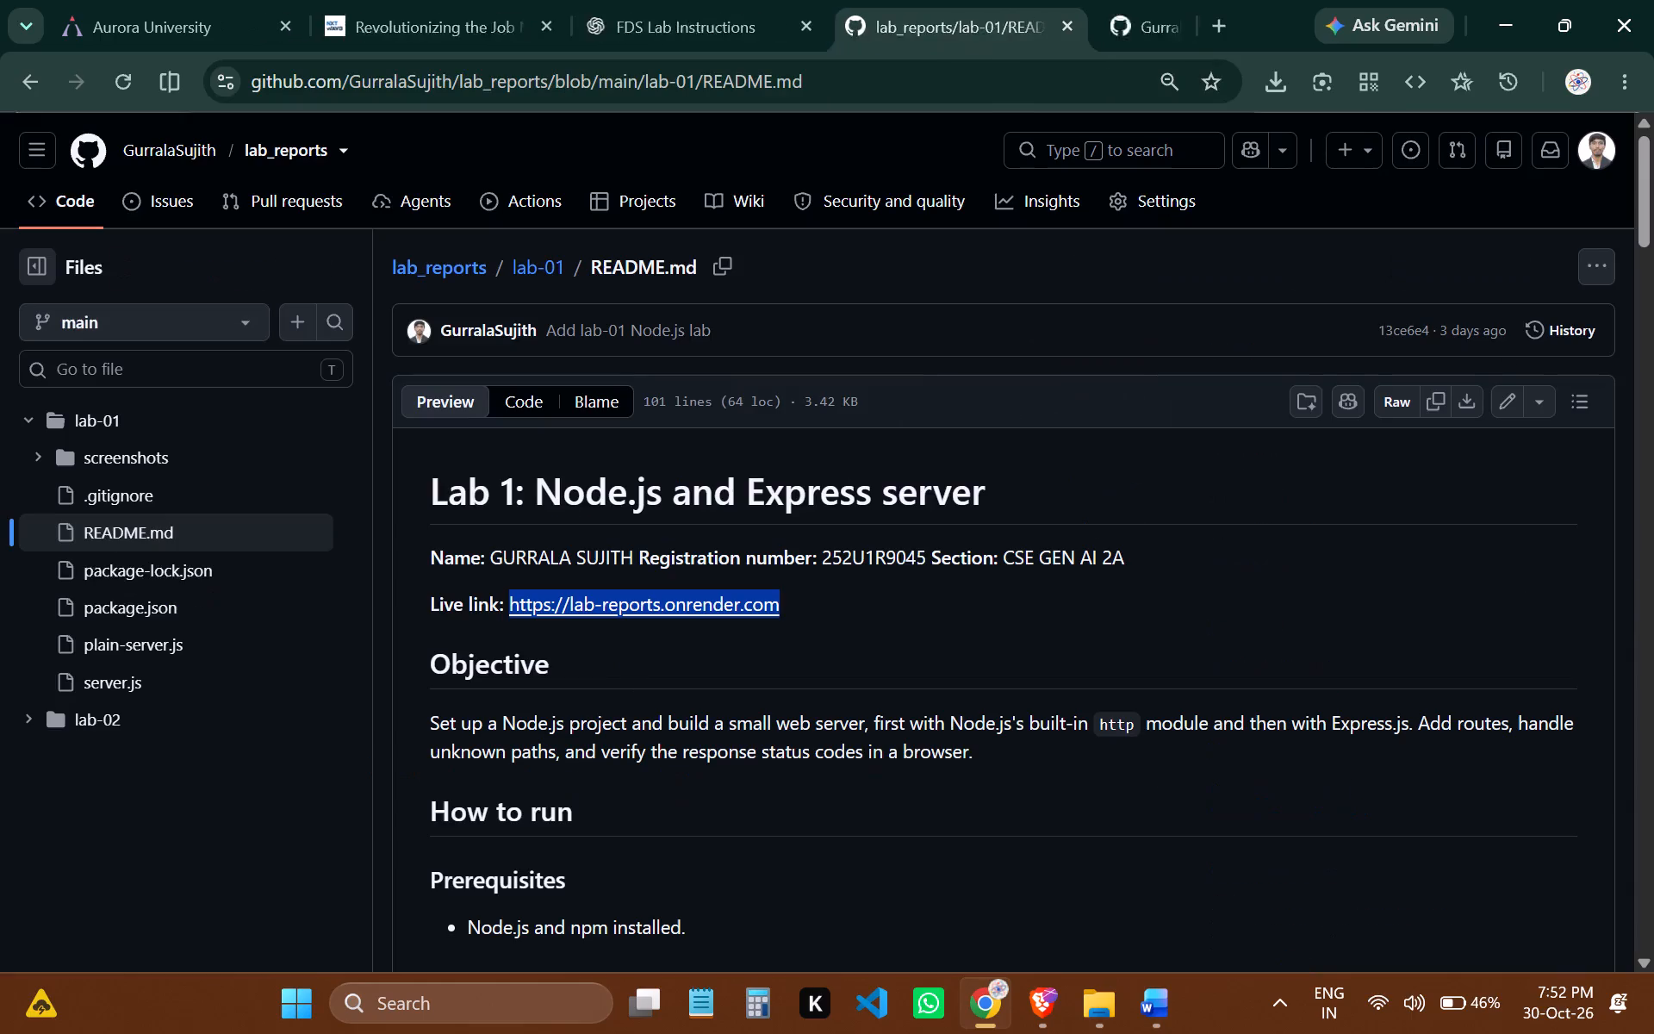
key(alt+Tab)
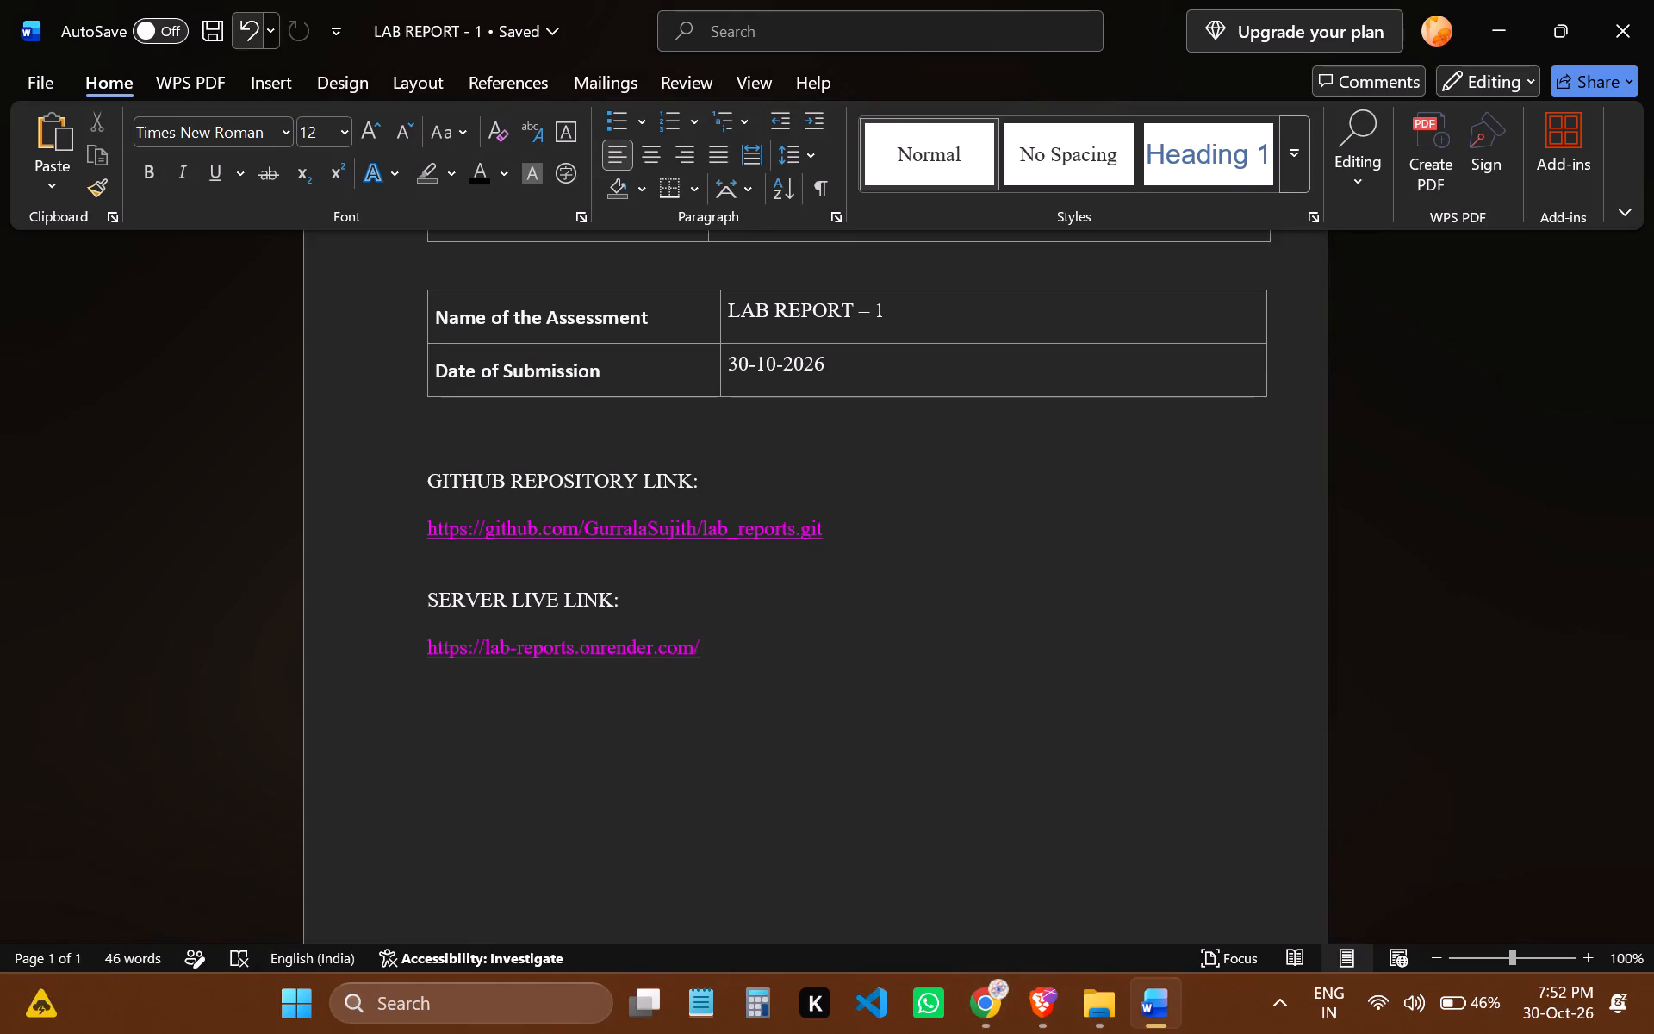
Save the report and a PDF copy named LAB REPORT - 1 in the NODE.JS folder.
click(221, 40)
click(64, 91)
click(104, 490)
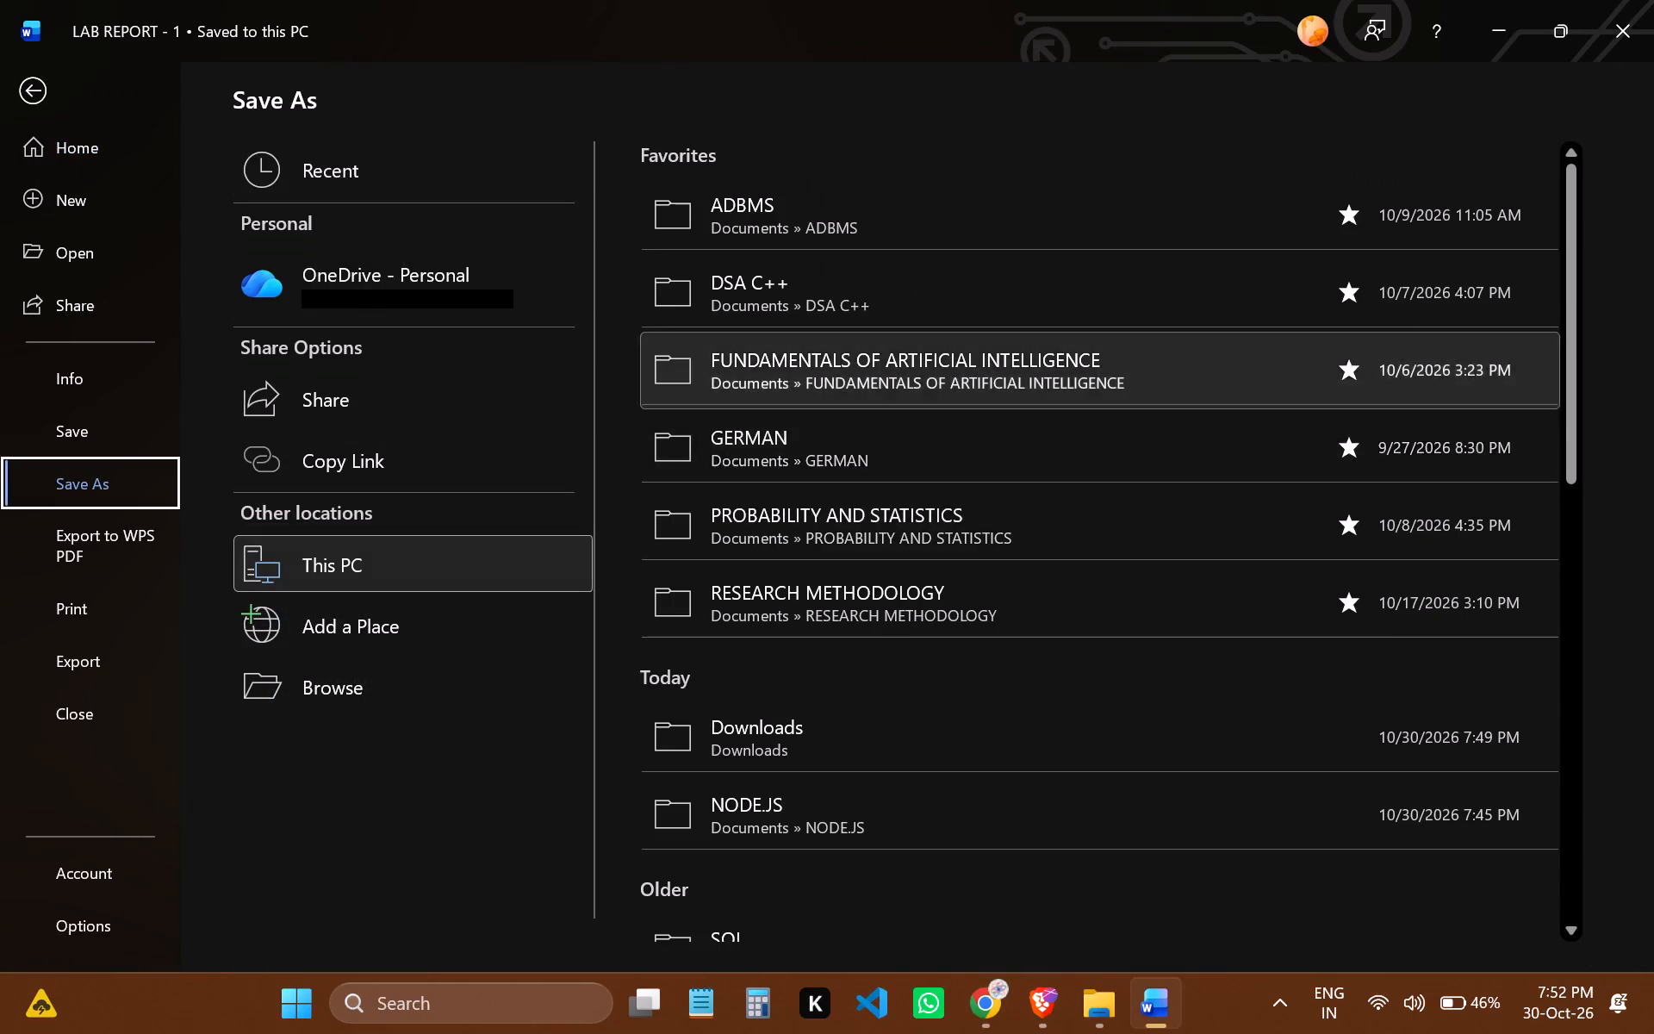
double_click(793, 784)
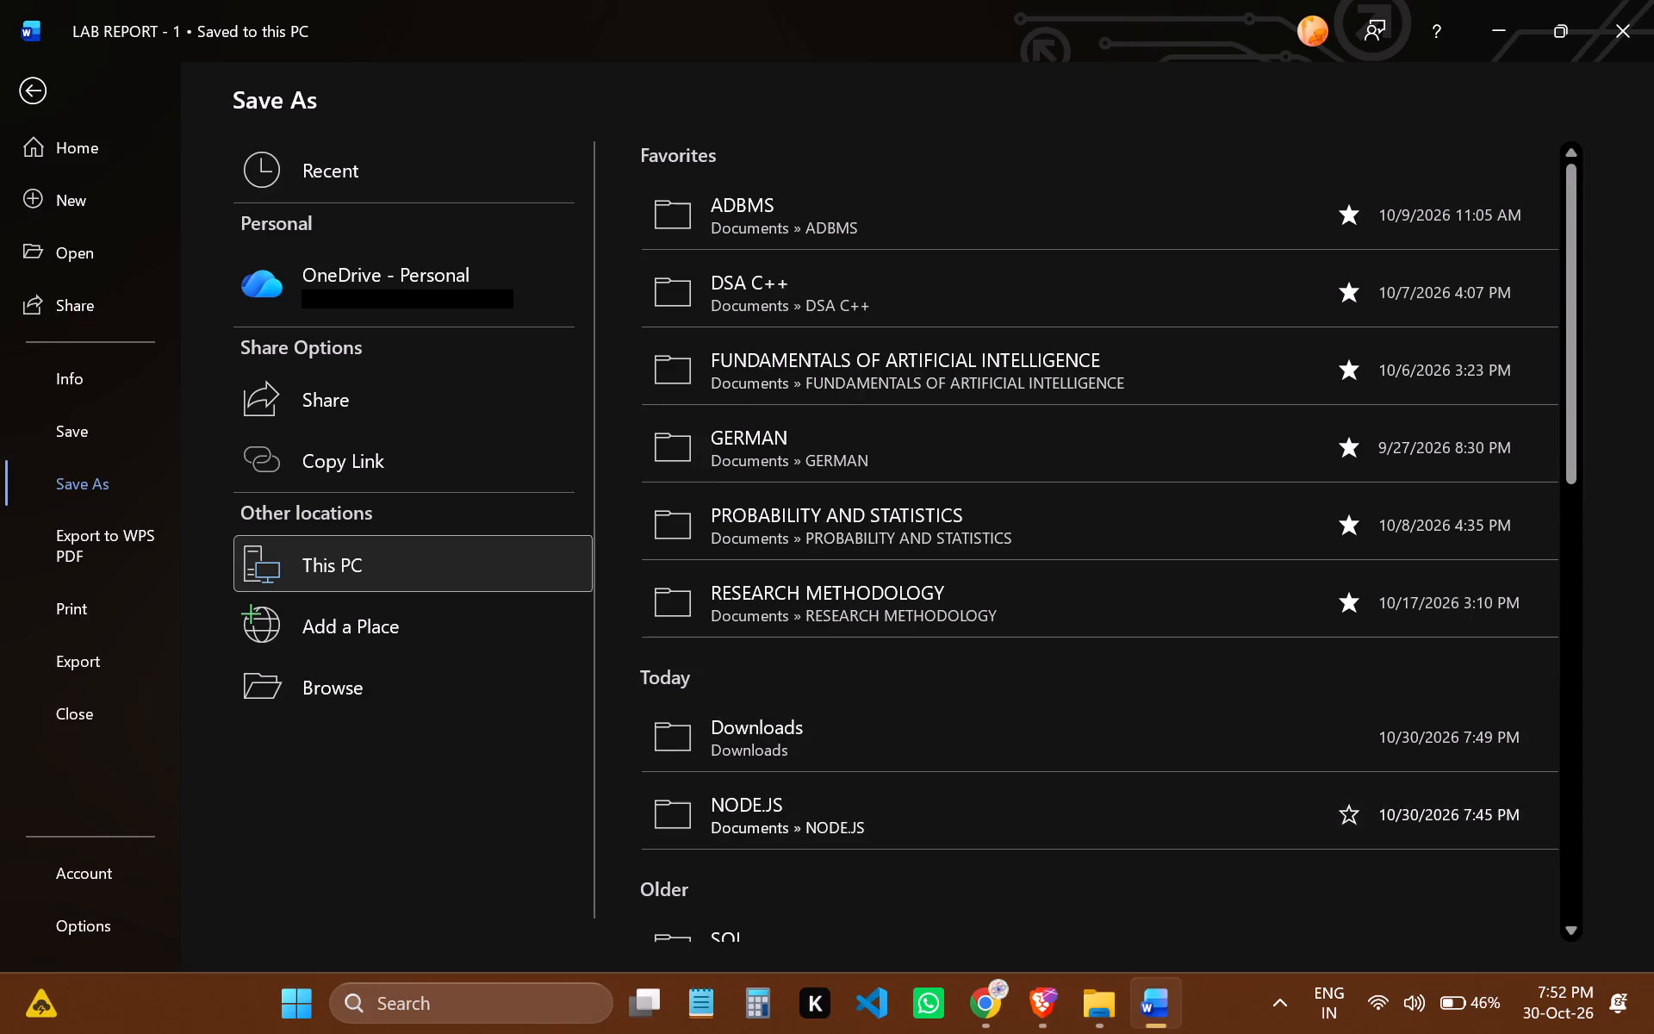
click(294, 458)
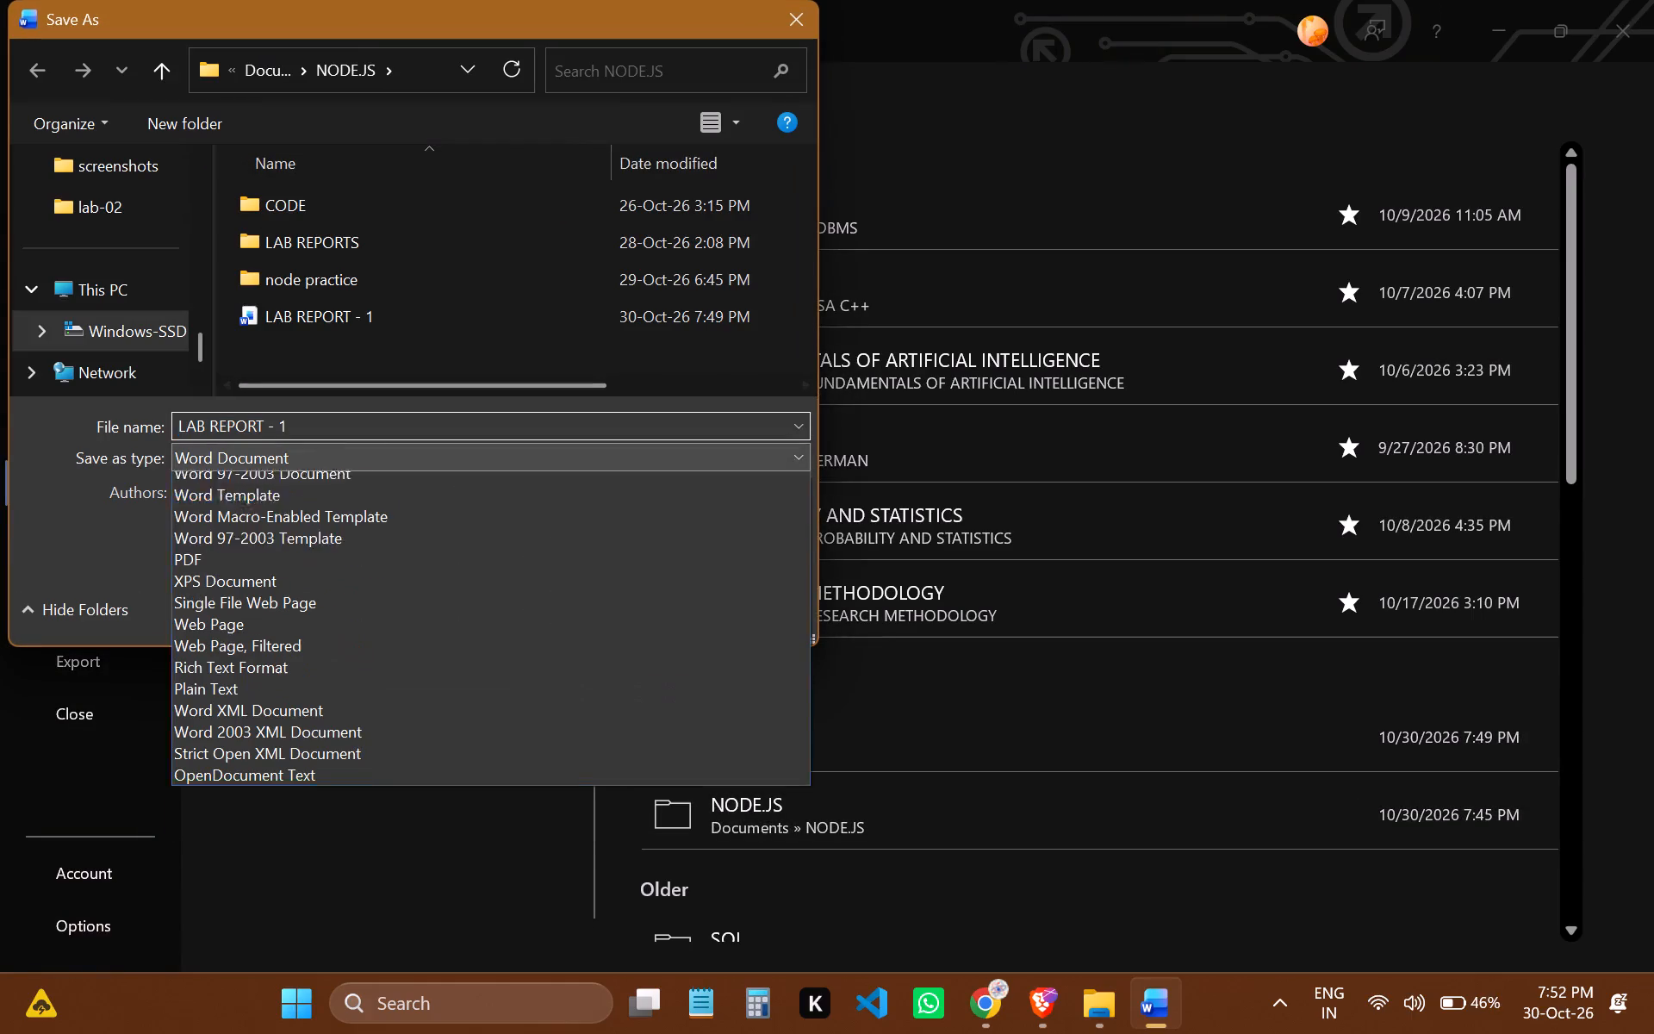
click(262, 606)
click(619, 670)
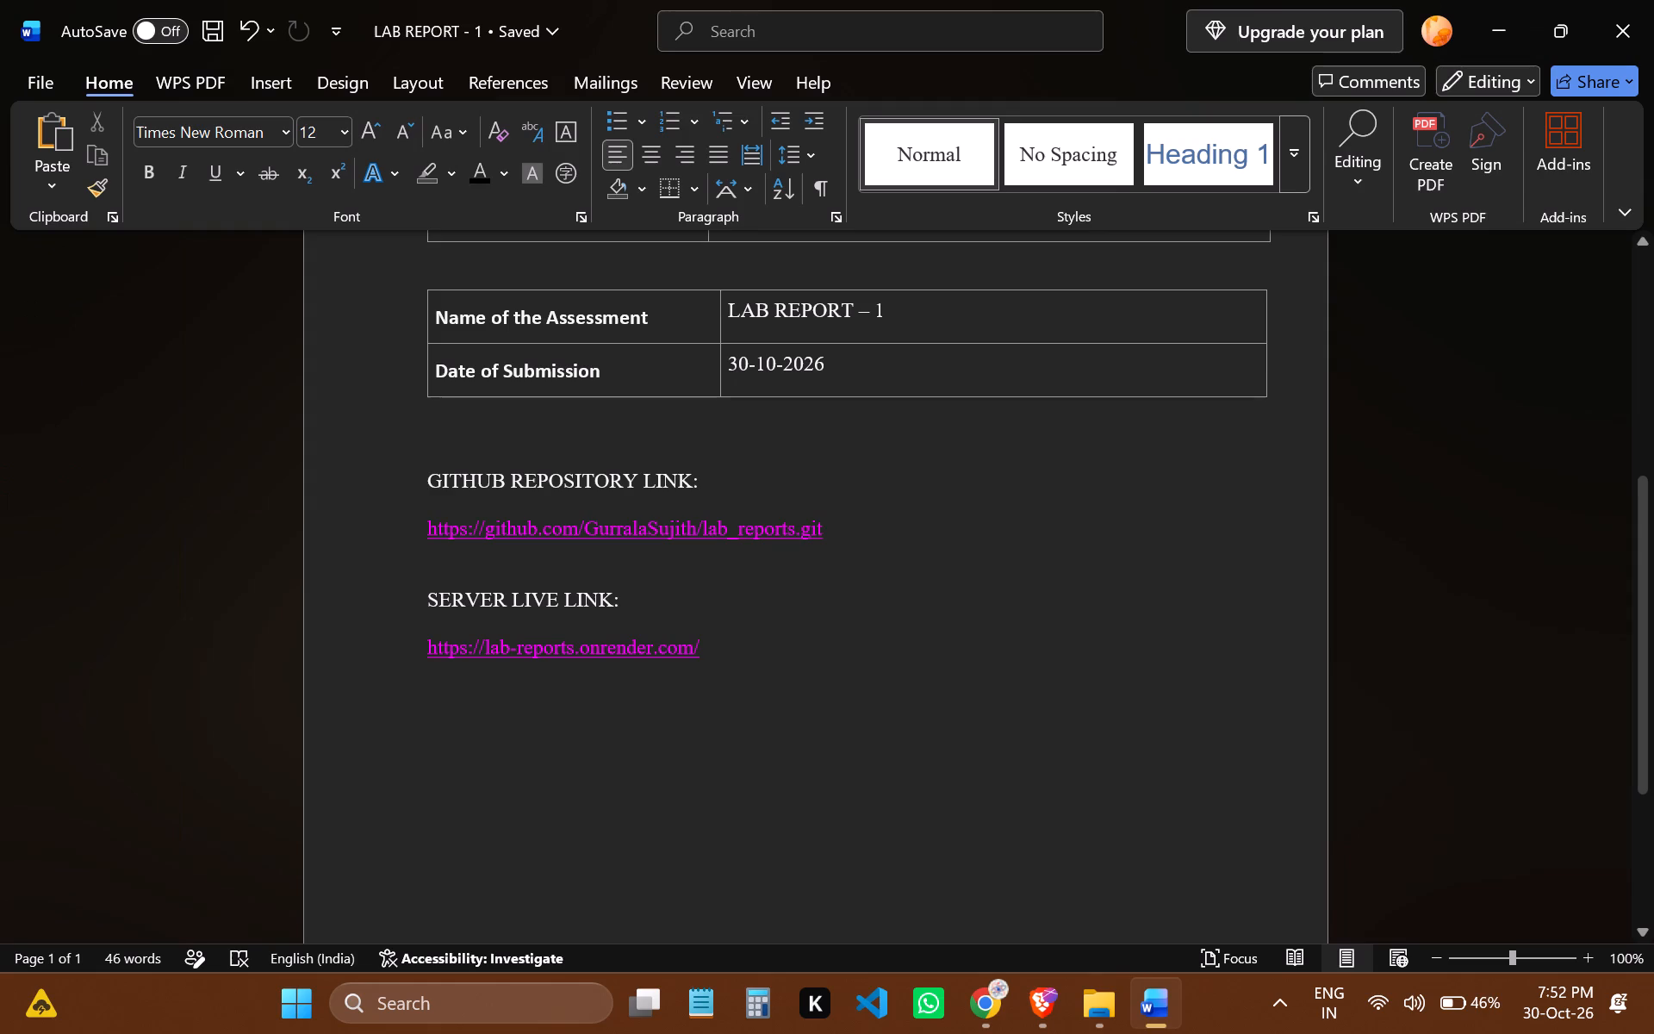
Switch to the NODE.JS folder in File Explorer and rename the Word report as LAB REPORT - 1 BACKEND.
click(1112, 1012)
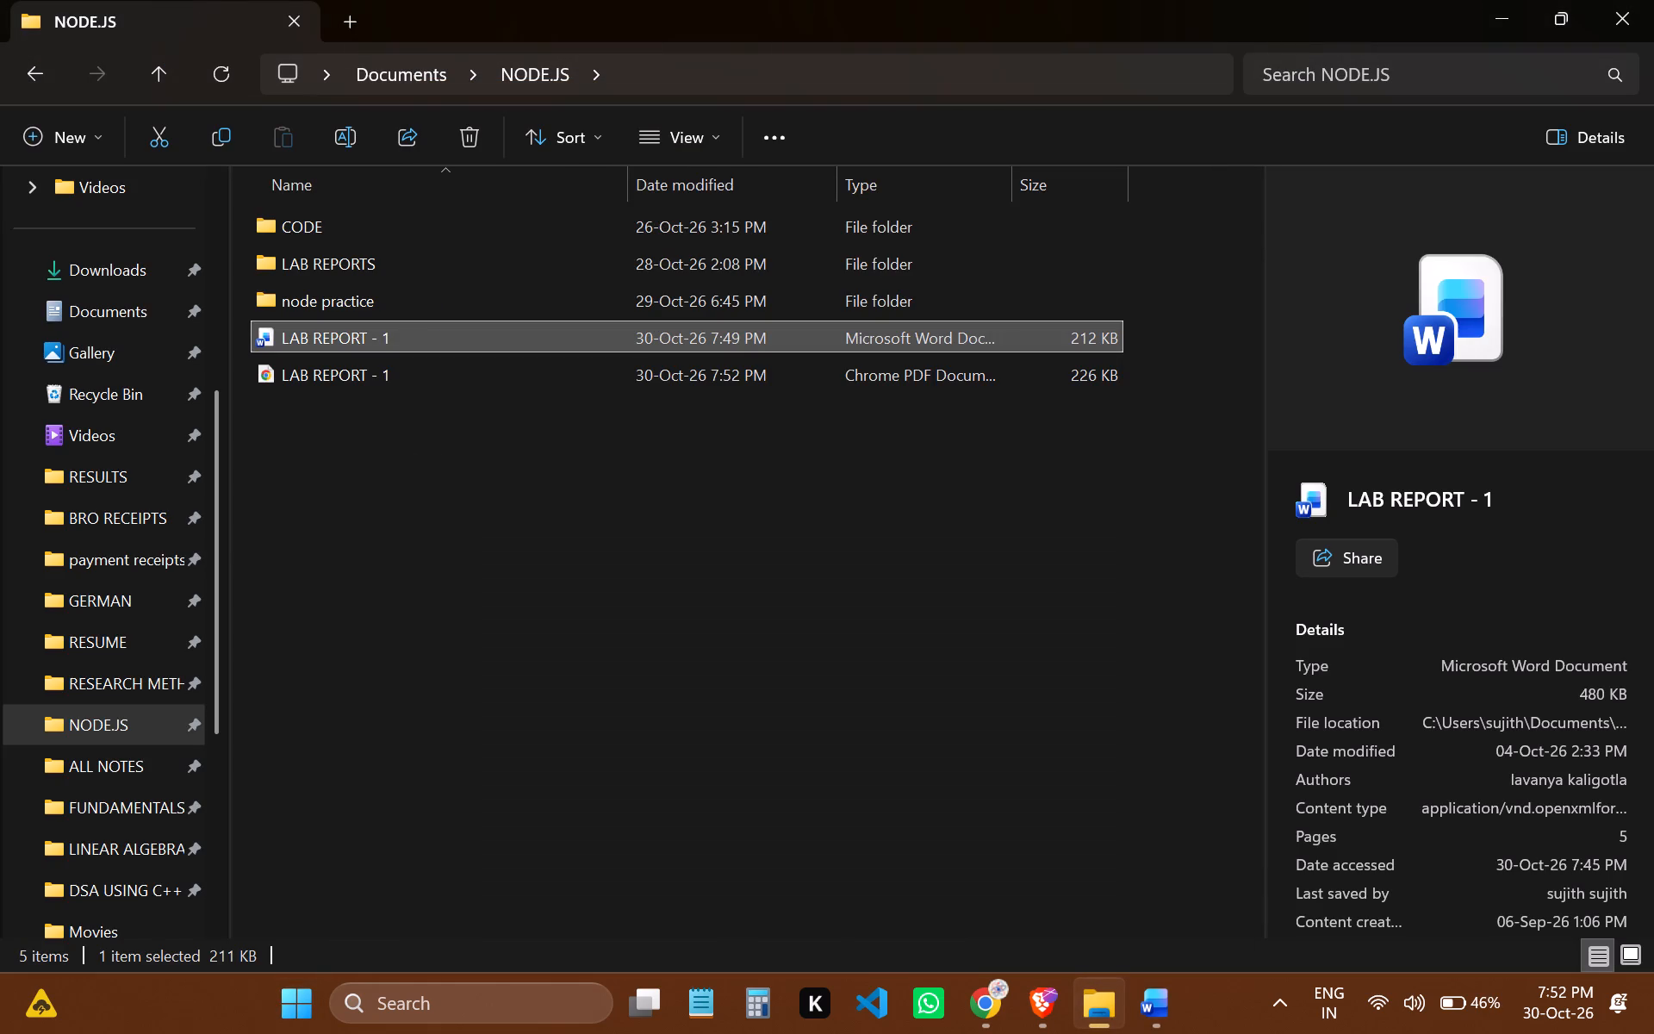
click(368, 344)
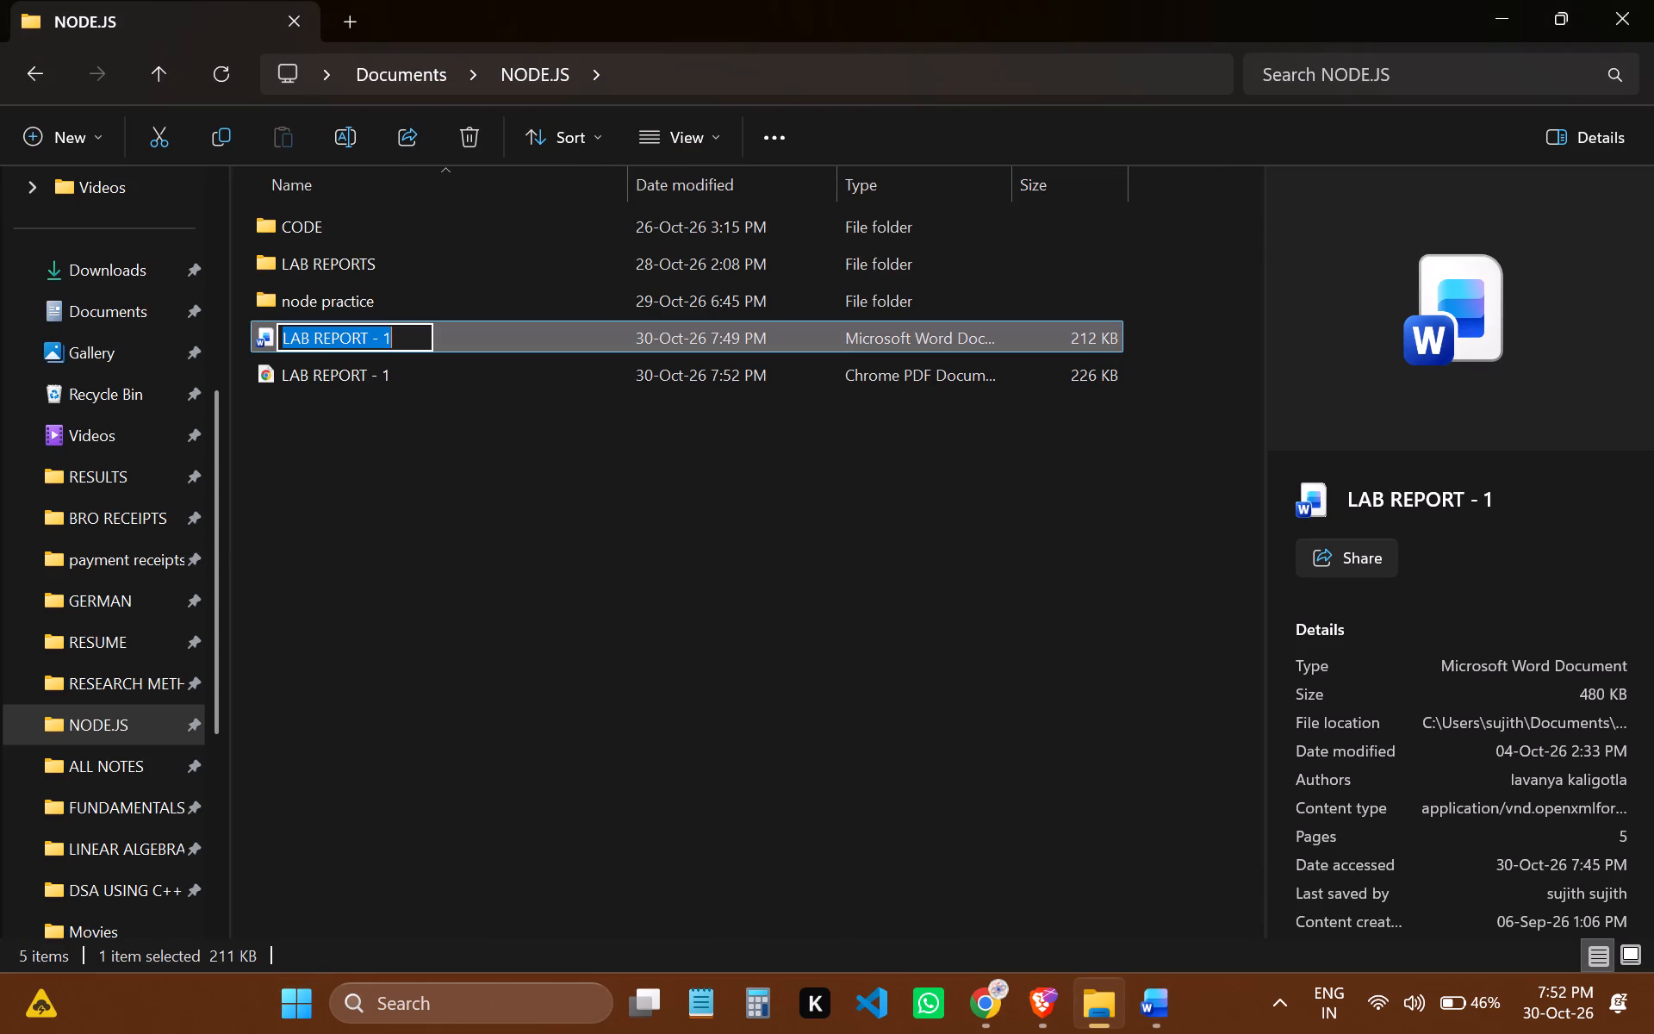
key(Right)
key(space)
text(BACKEND)
key(Return)
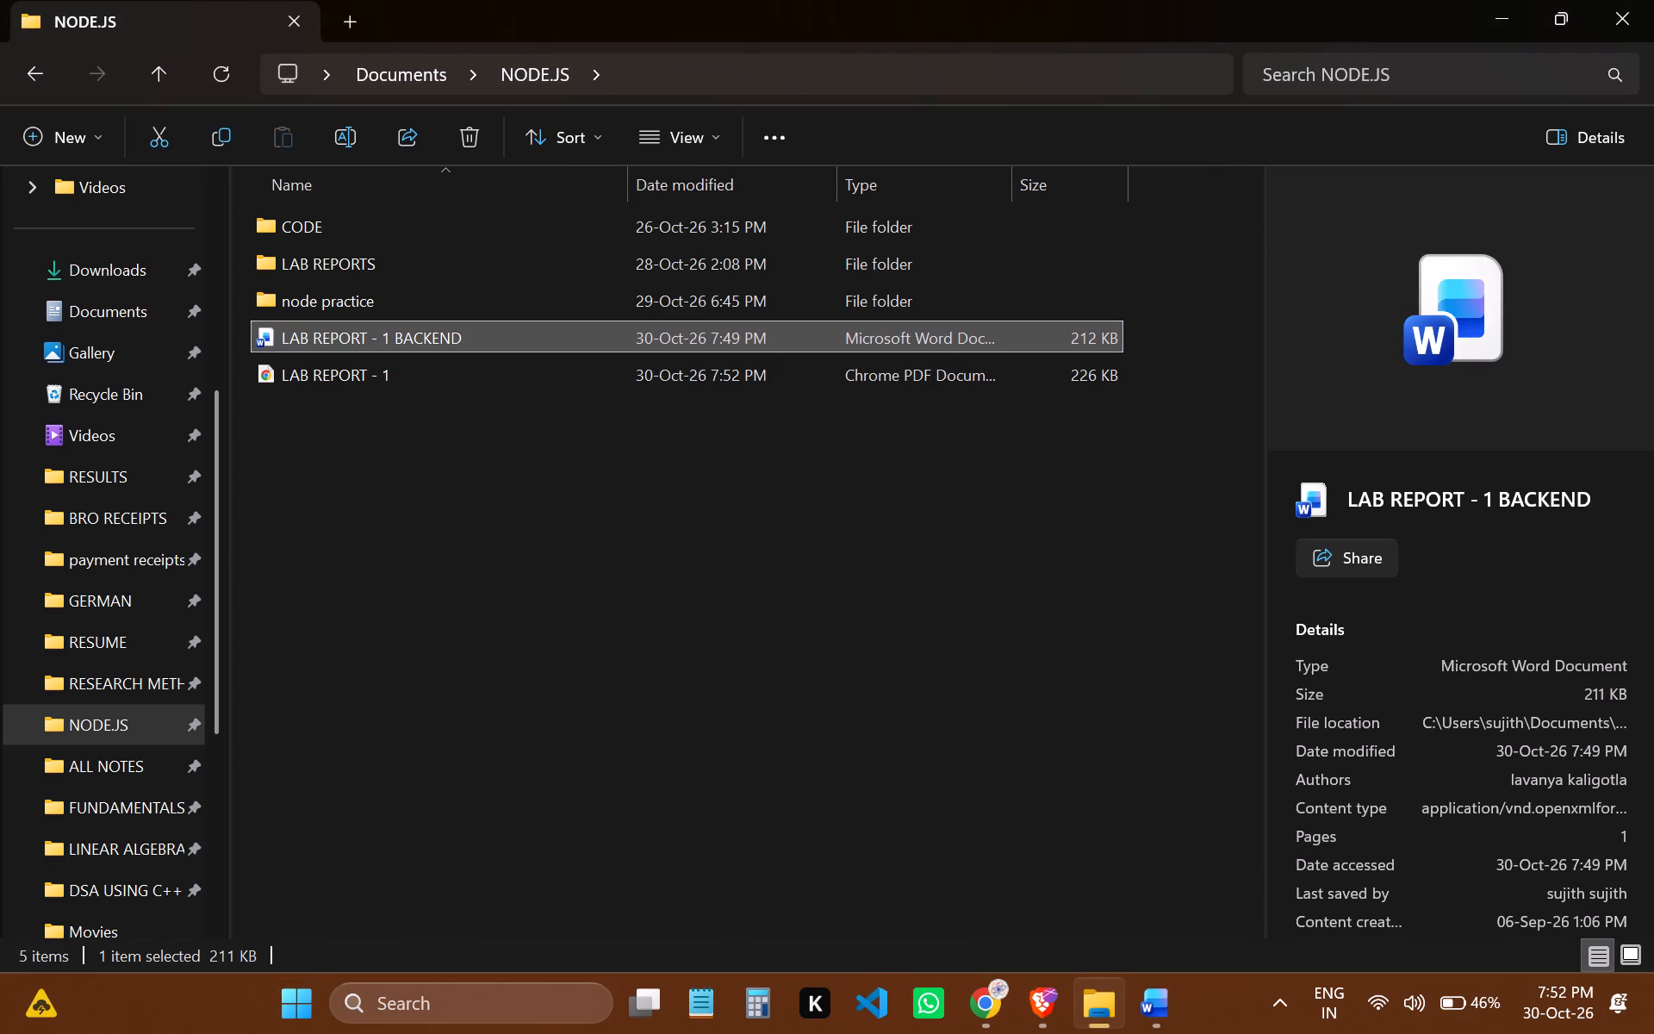
Rename the PDF report as LAB REPORT - 1 BACKEND.
click(443, 358)
click(407, 373)
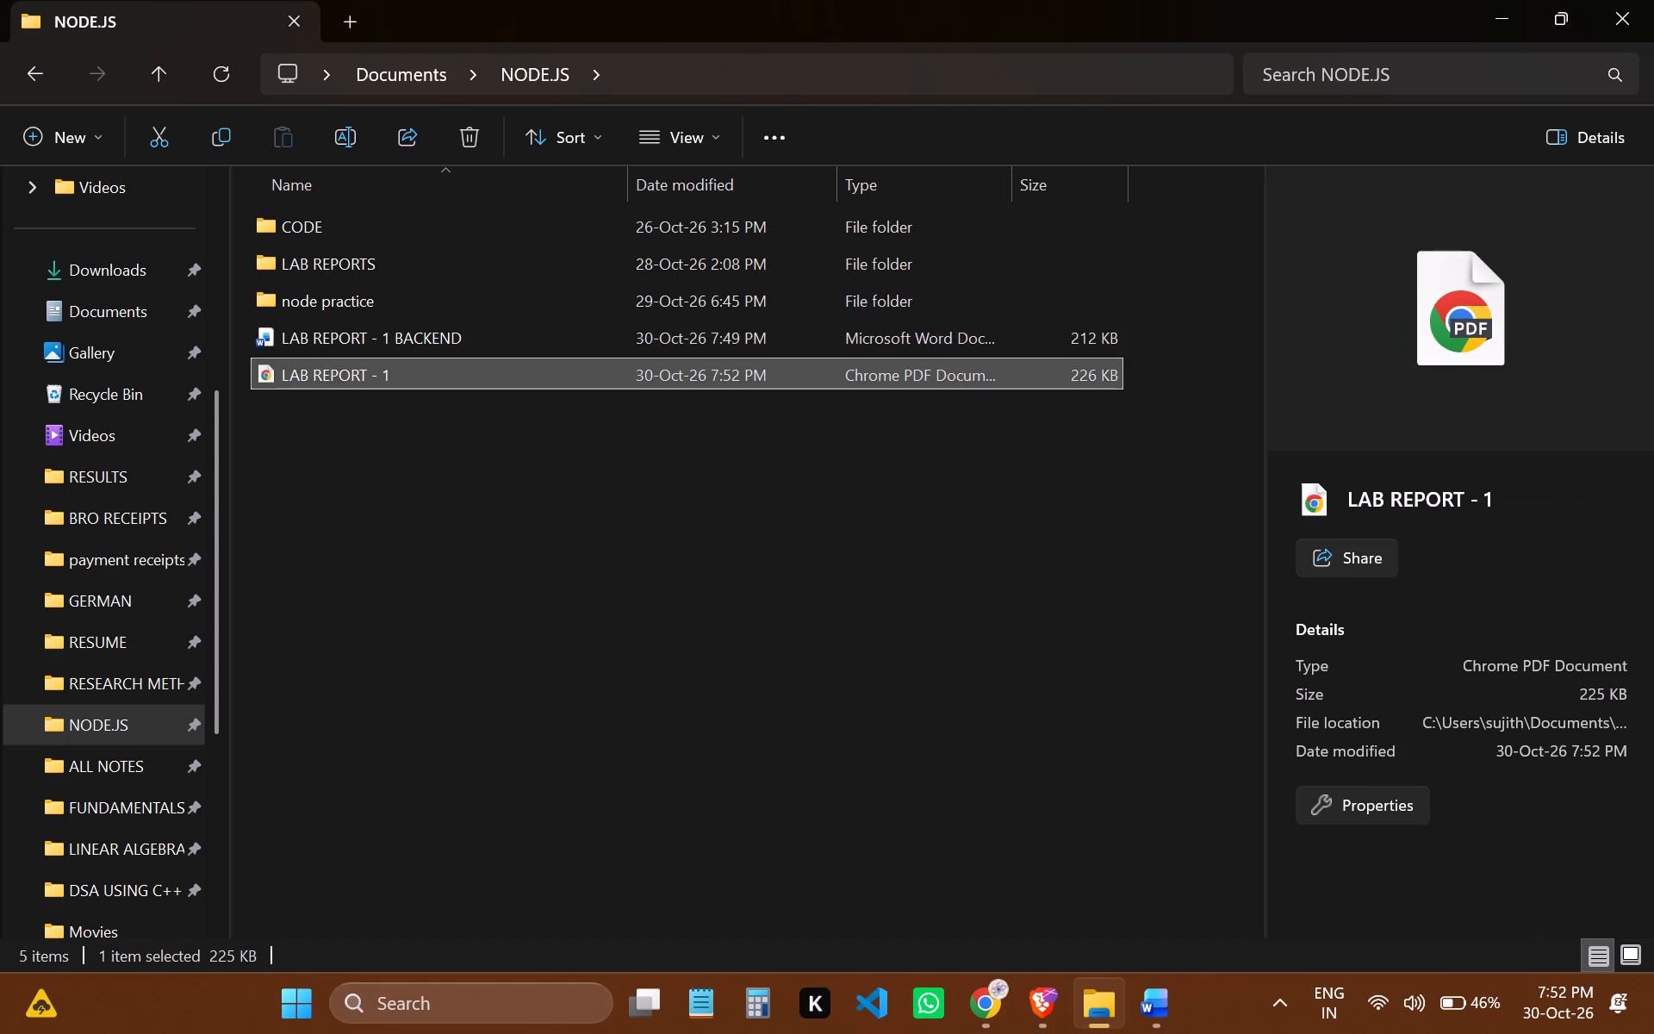
key(Right)
key(space)
text(BACKEND)
key(Return)
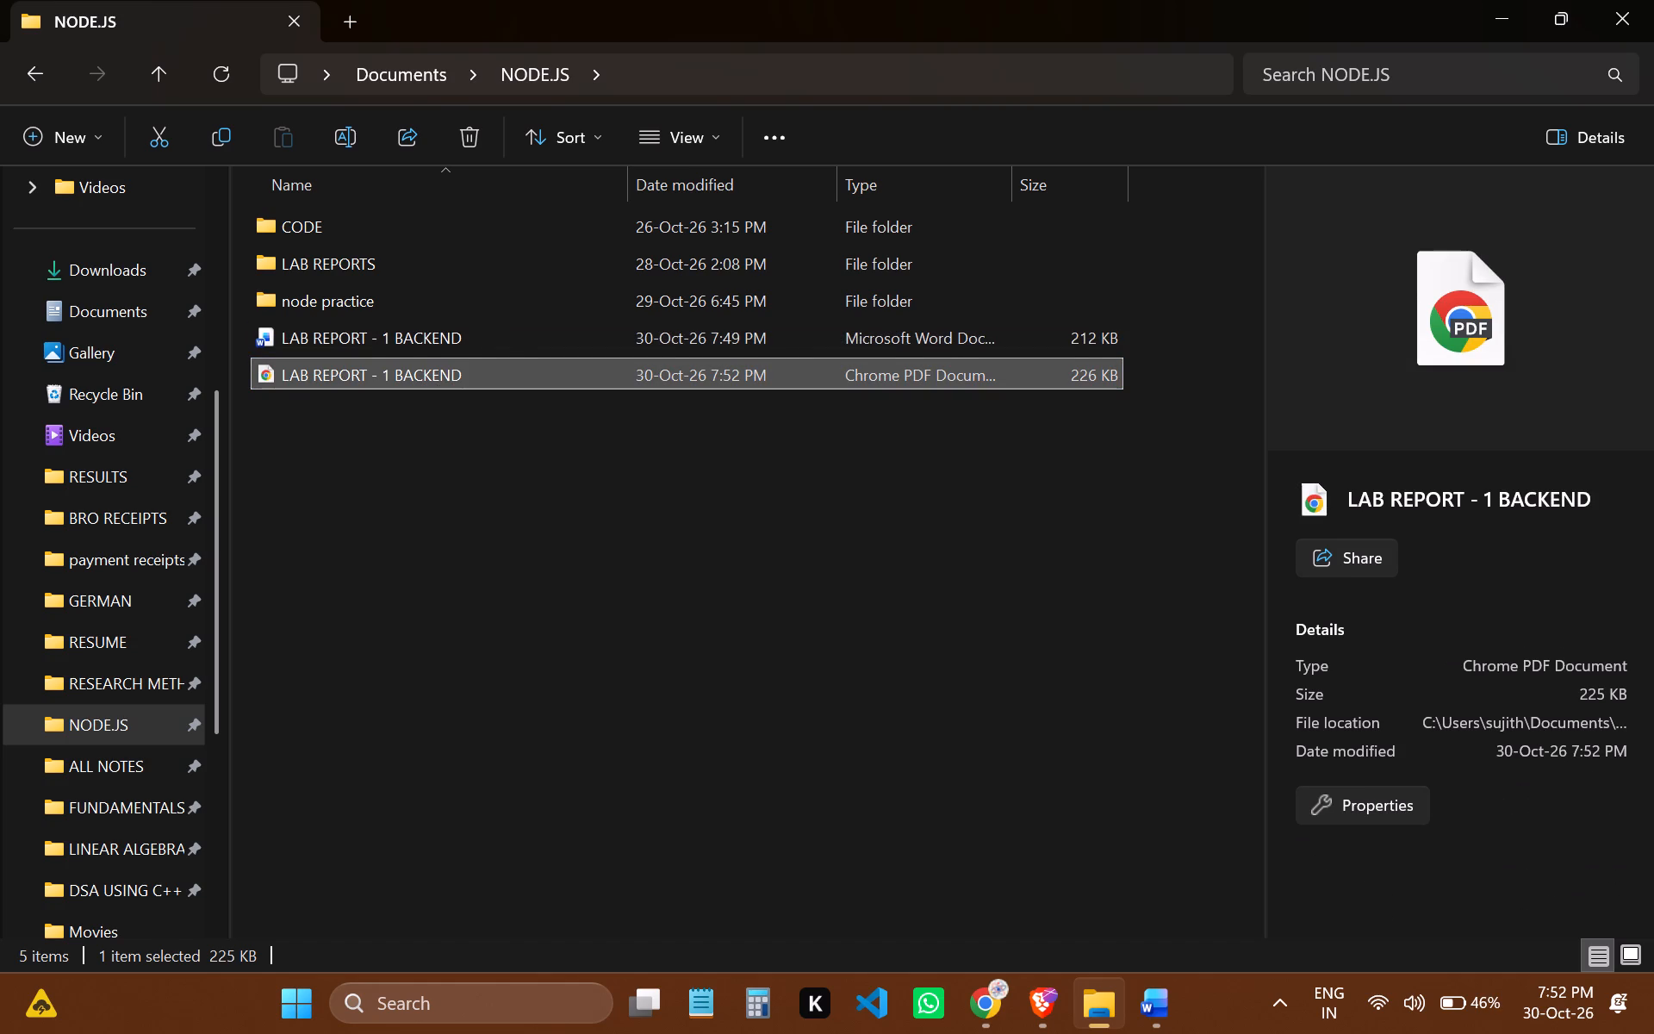
Duplicate the Word file LAB REPORT - 1 BACKEND within the NODE.JS folder.
click(499, 579)
click(411, 324)
key(ctrl+c)
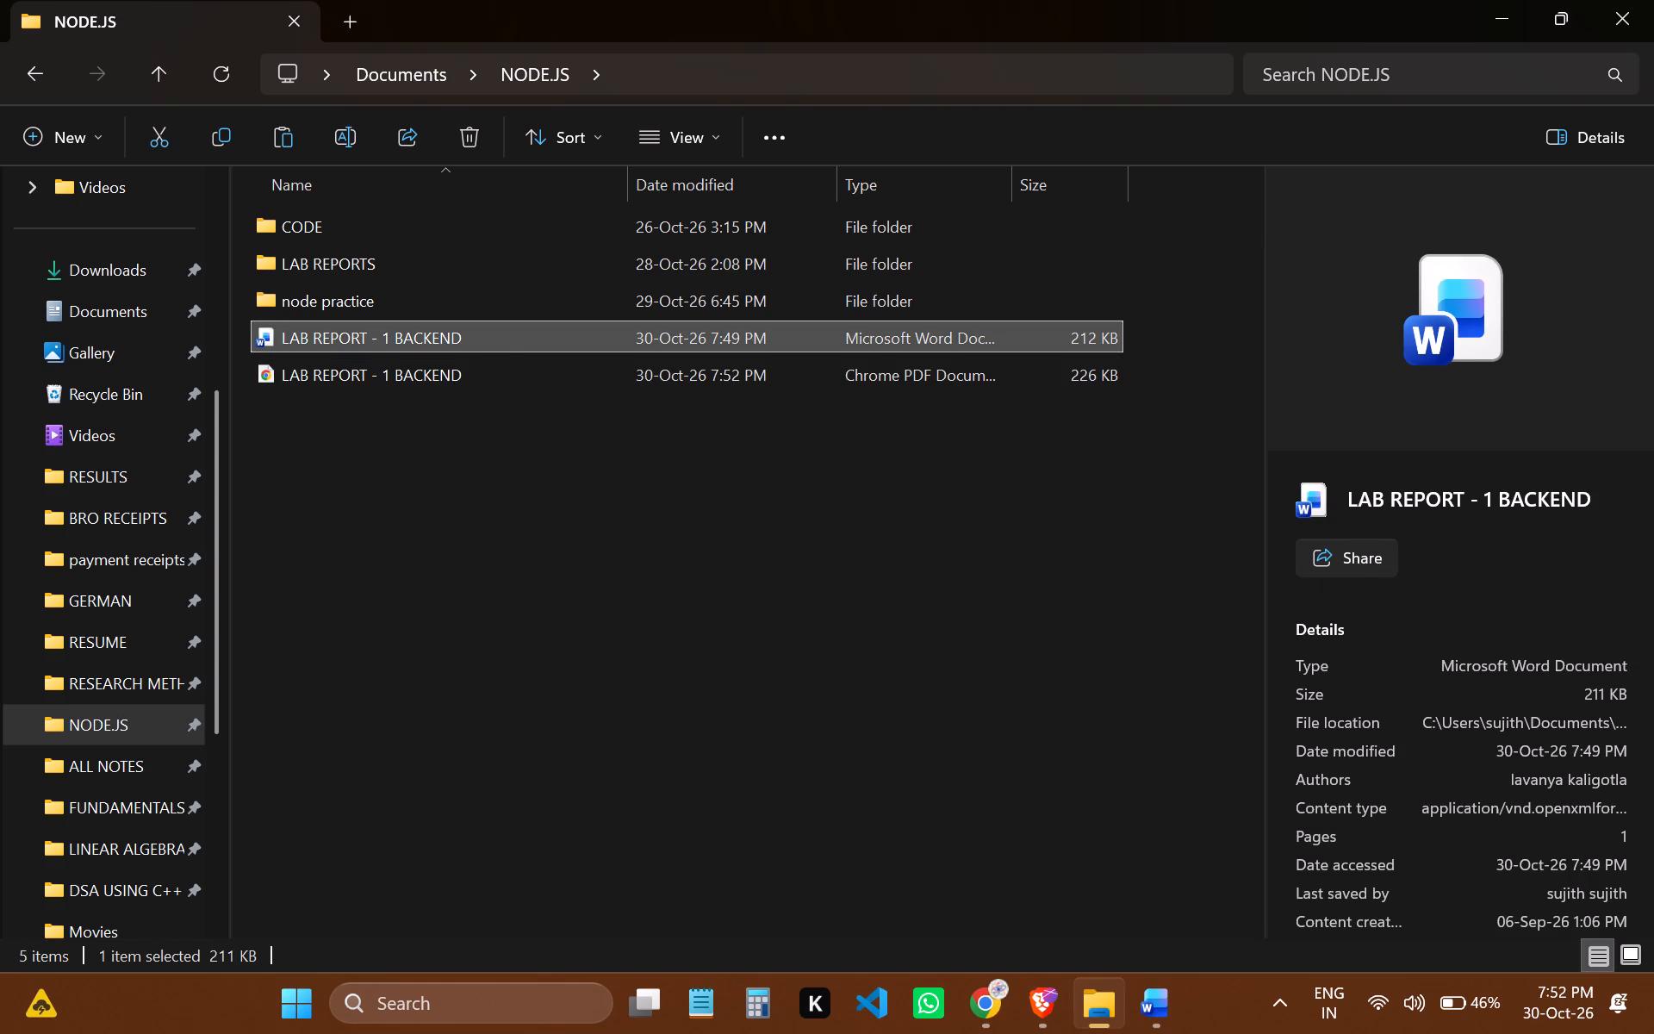
key(ctrl+v)
Rename the duplicated Word file as LAB REPORT - 2 BACKEND.
click(503, 341)
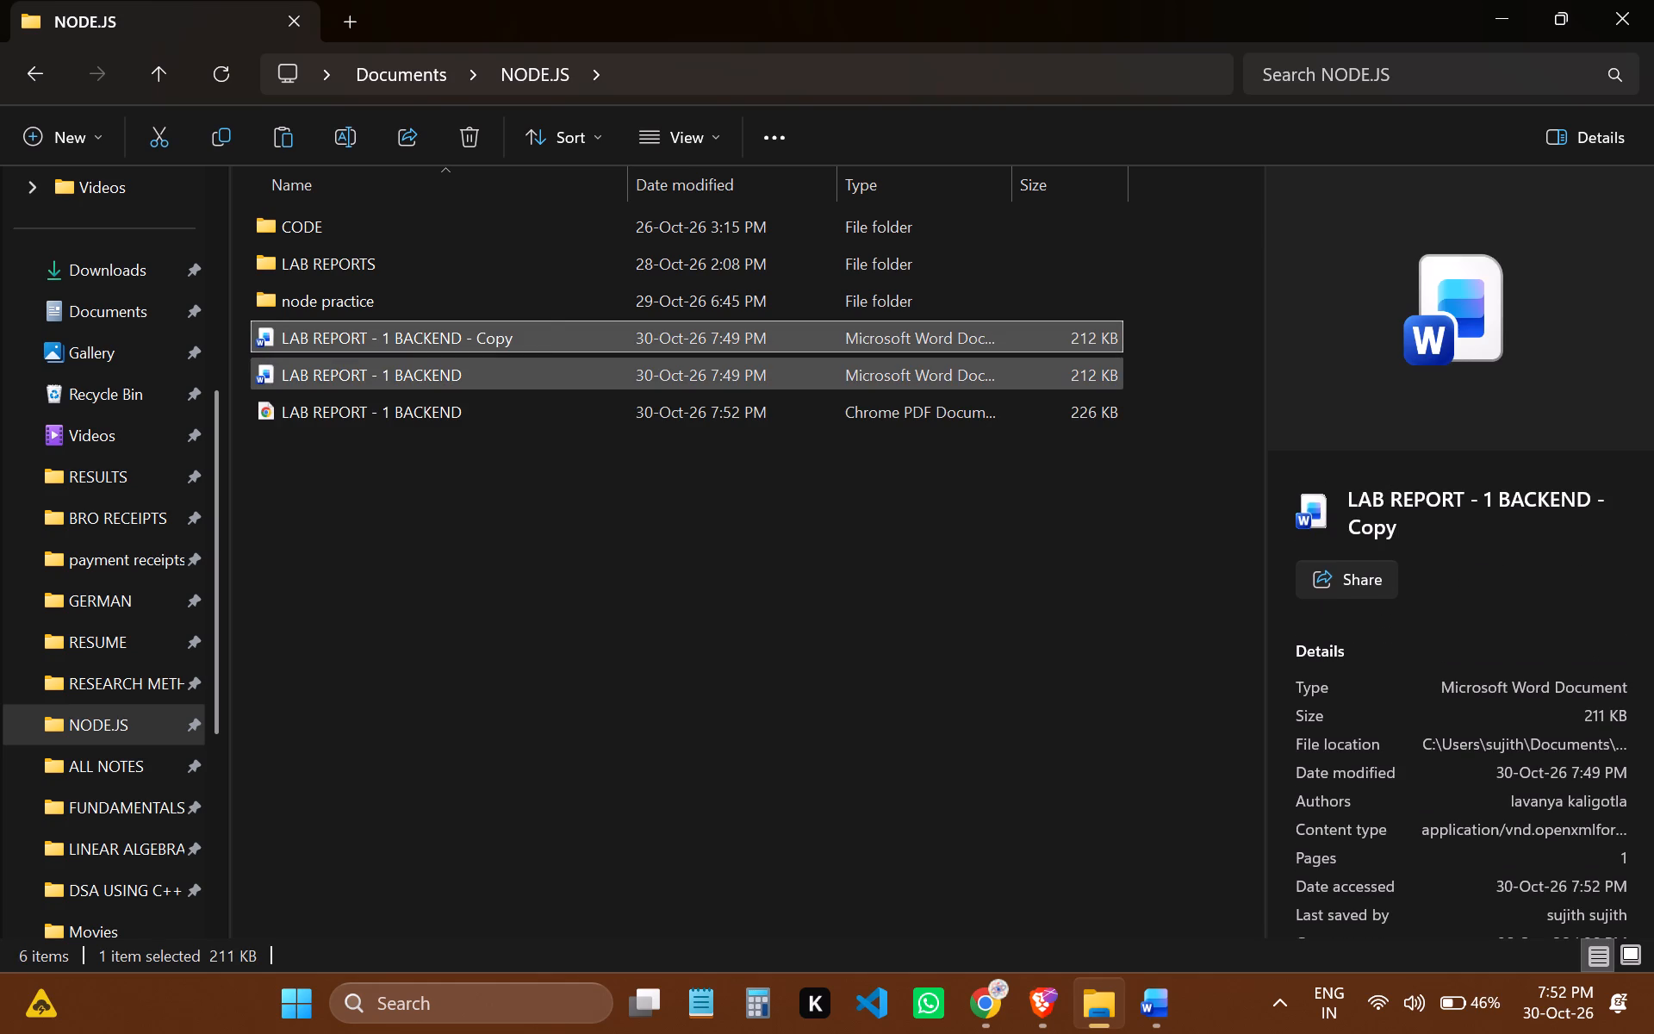
key(Right)
key(ctrl+BackSpace)
key(ctrl+BackSpace)
key(BackSpace)
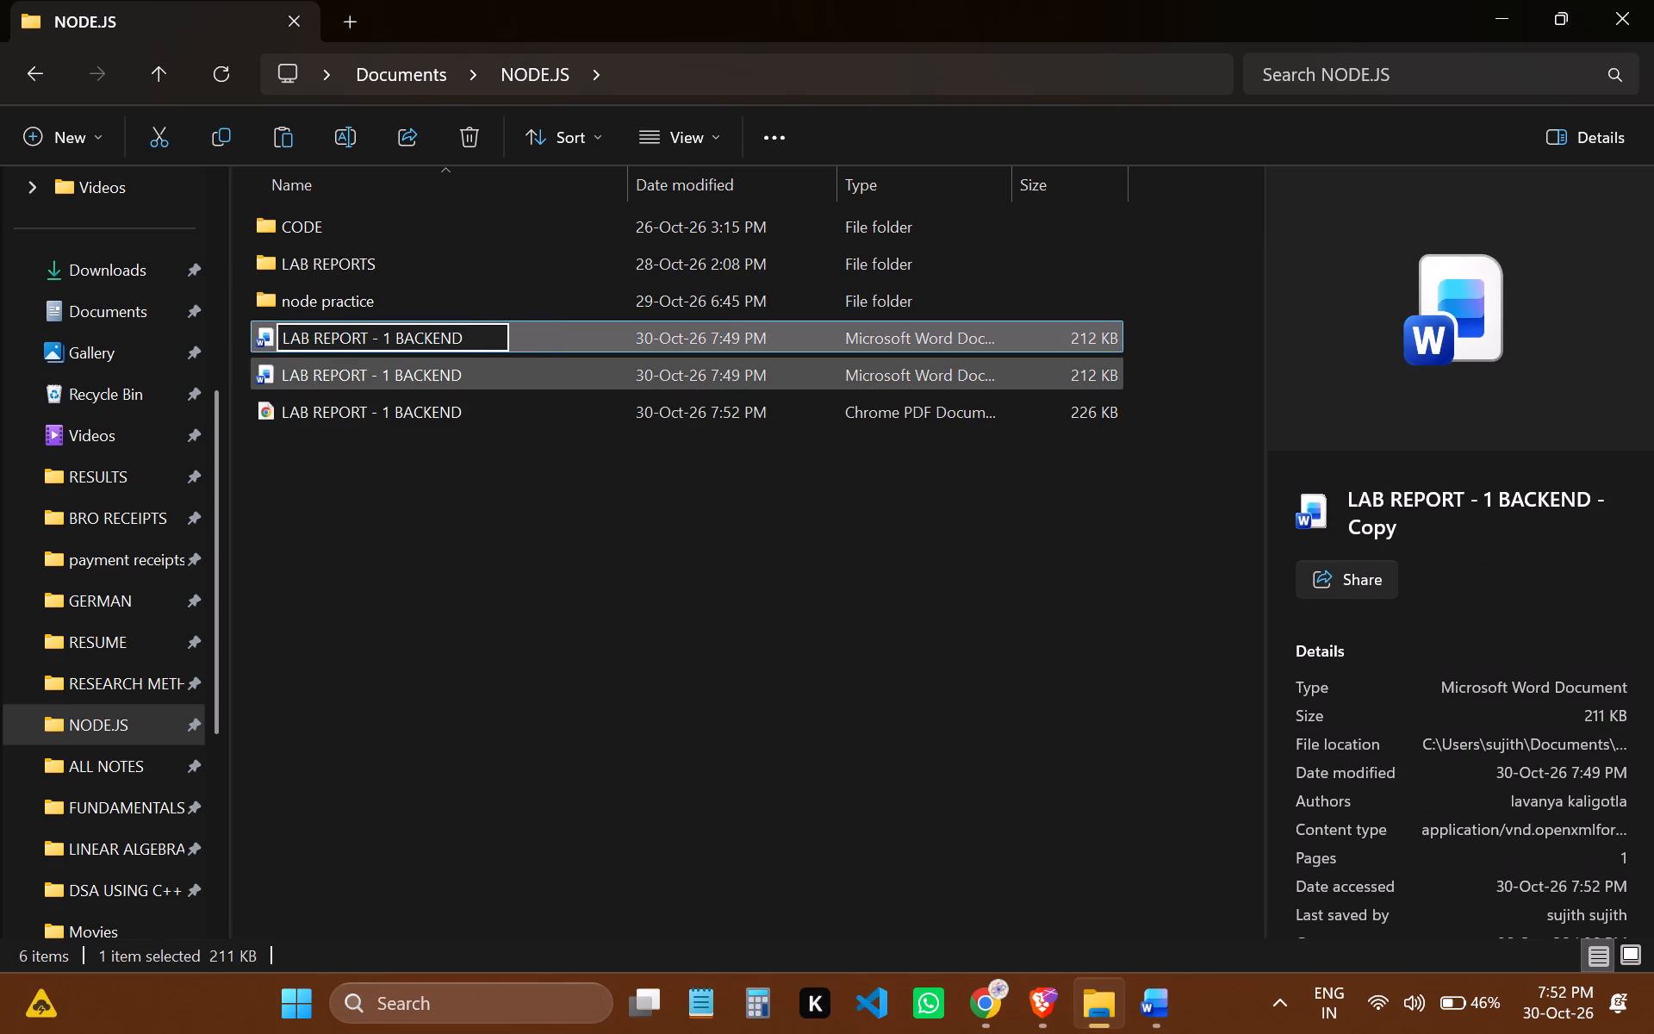
key(ctrl+Left)
key(ctrl+Left)
key(Right)
key(BackSpace)
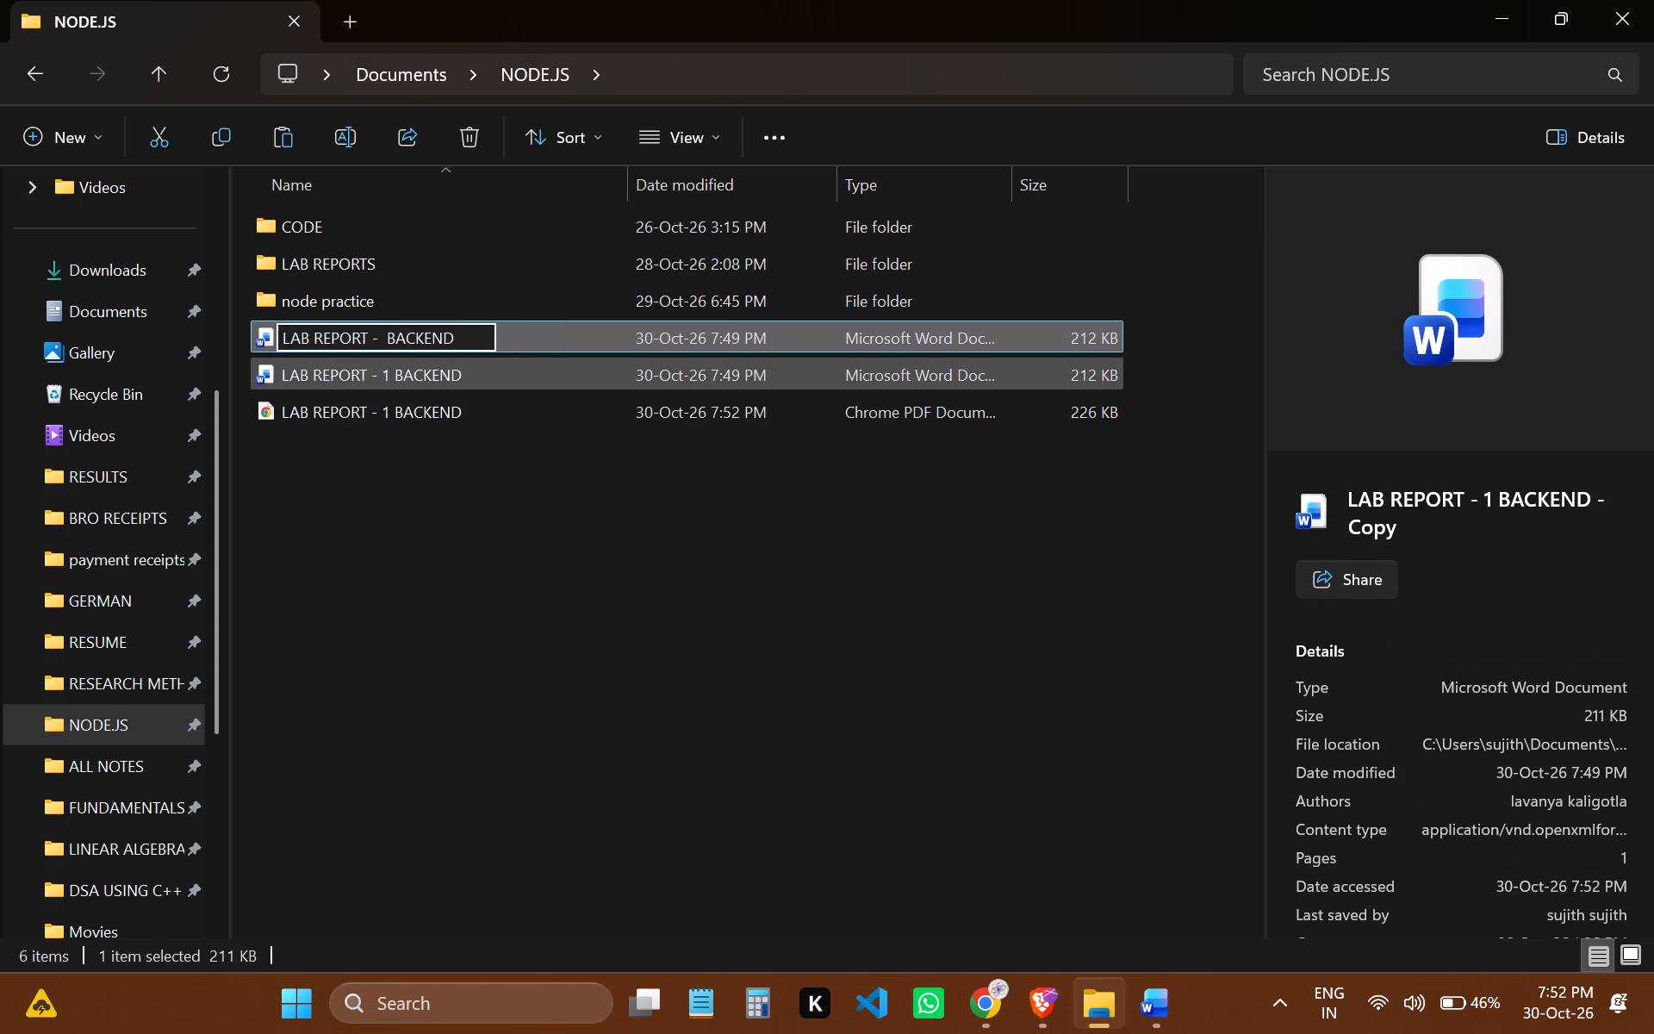
key(2)
key(Return)
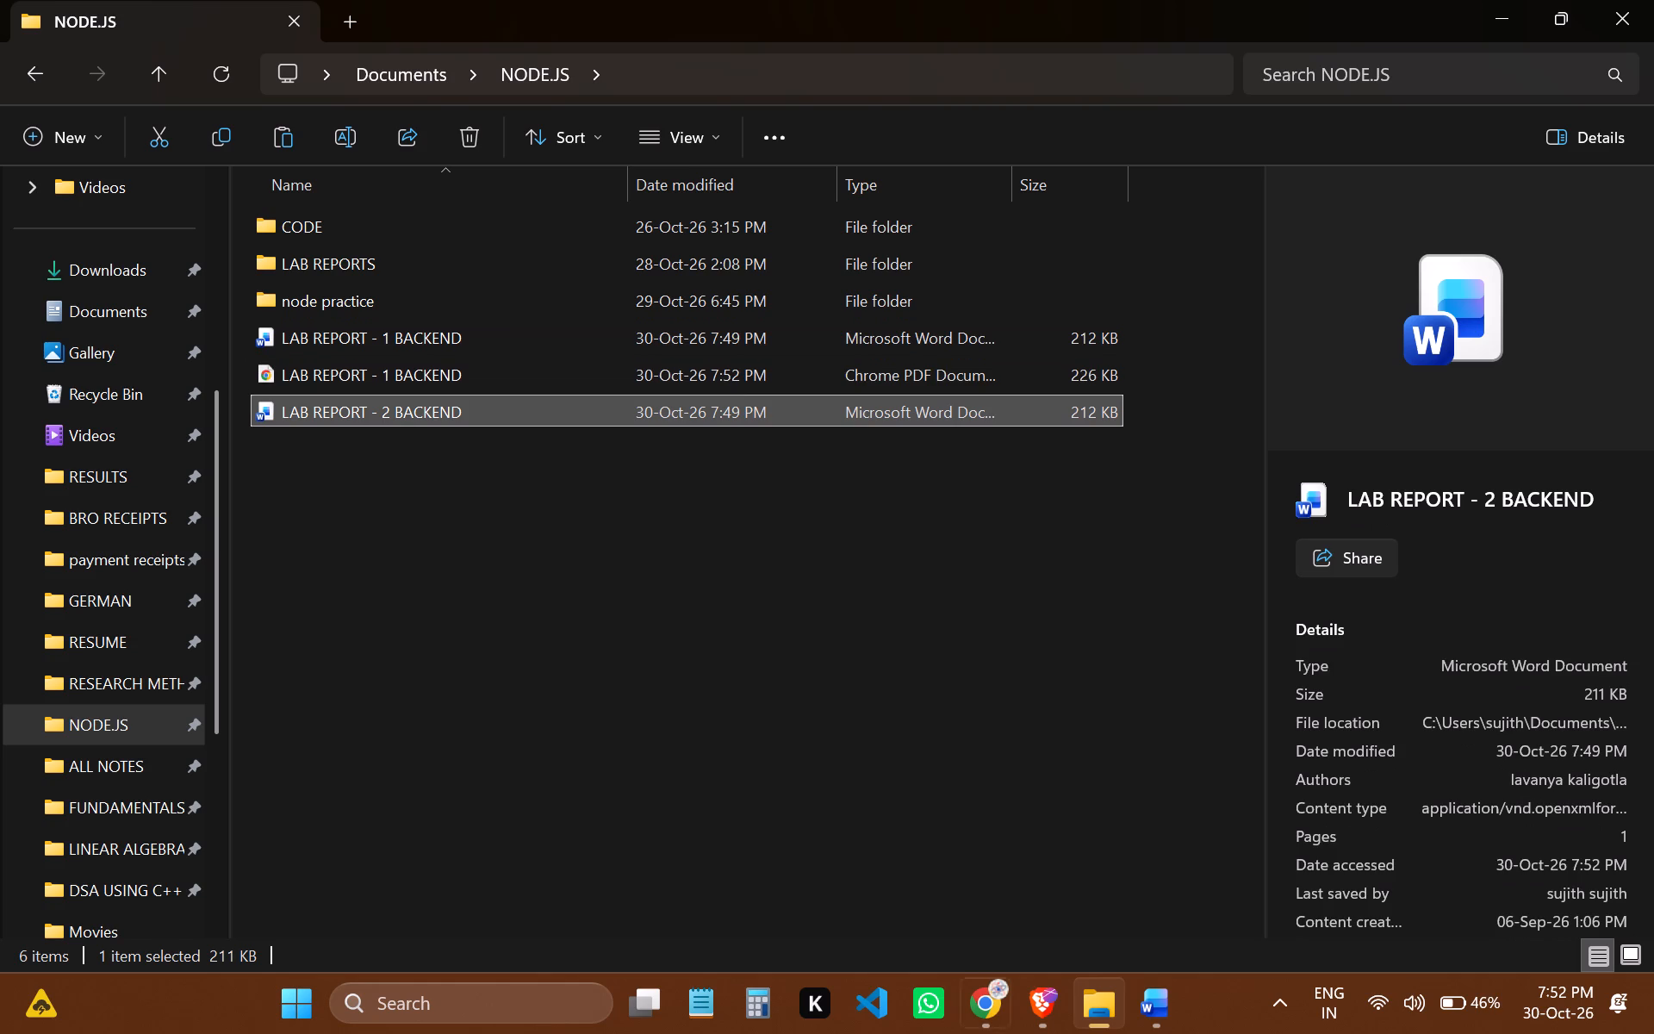
Switch to Word and close the LAB REPORT - 1 document that is still open.
click(1178, 1006)
click(1653, 0)
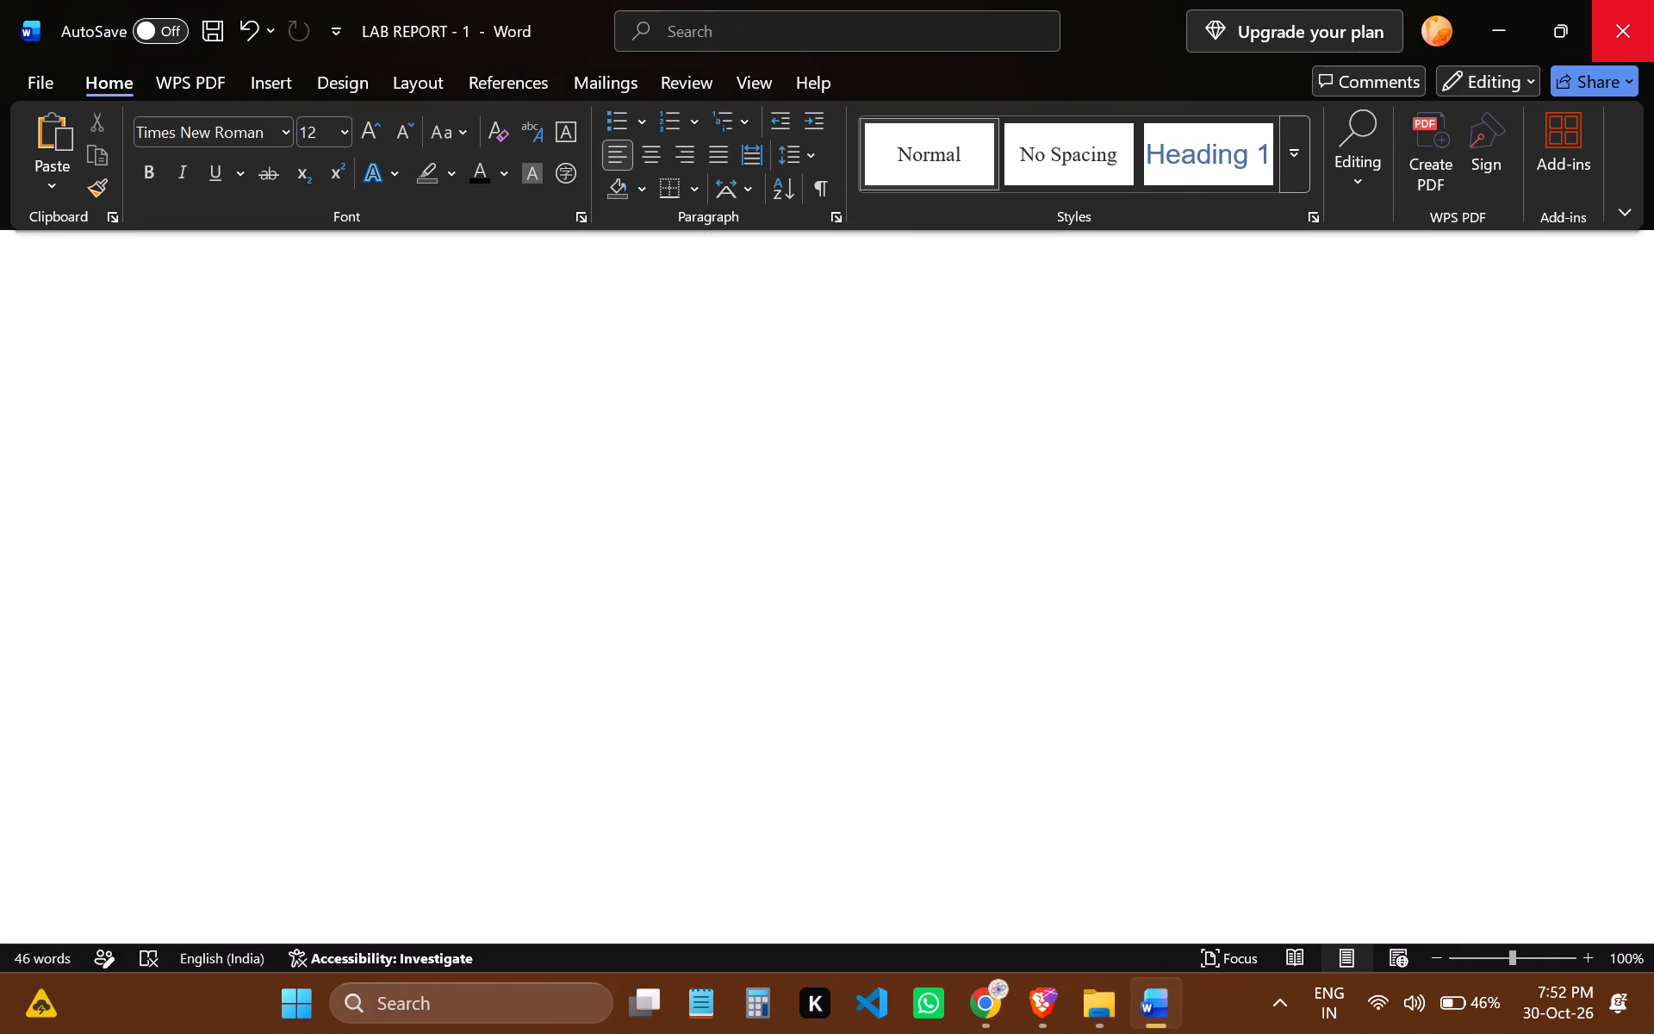
click(1161, 1019)
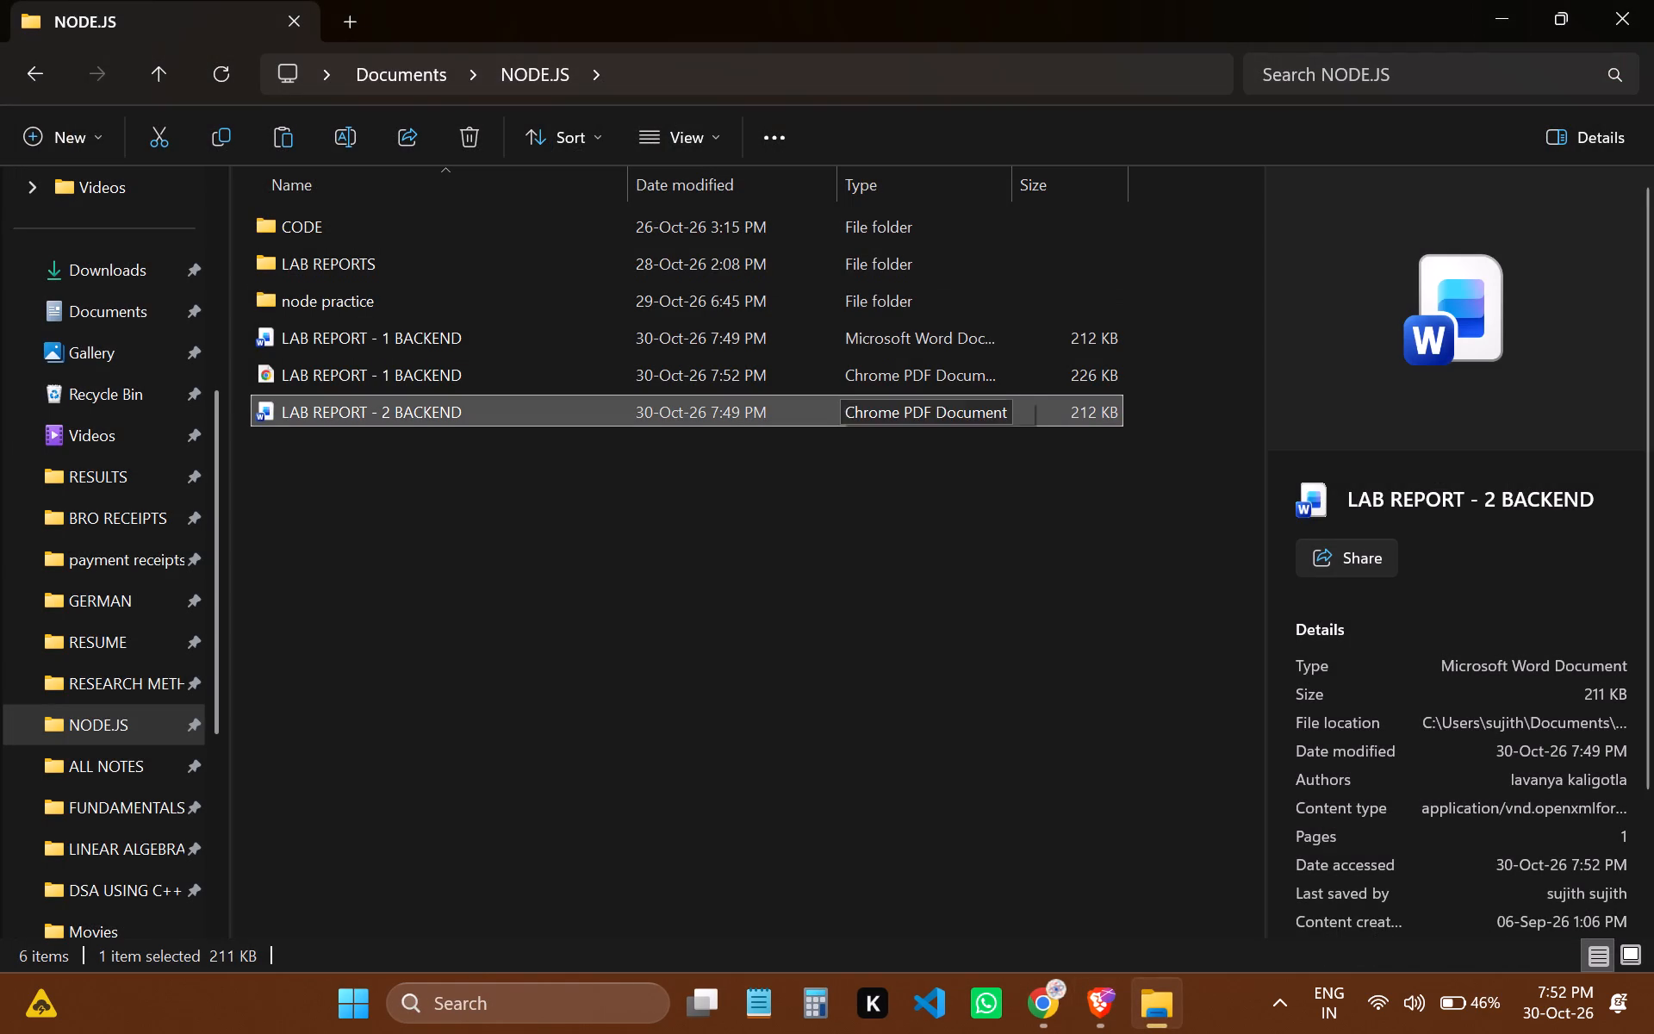
Open LAB REPORT - 2 BACKEND in Word, change the assessment name to LAB REPORT – 2 and save the document.
double_click(449, 416)
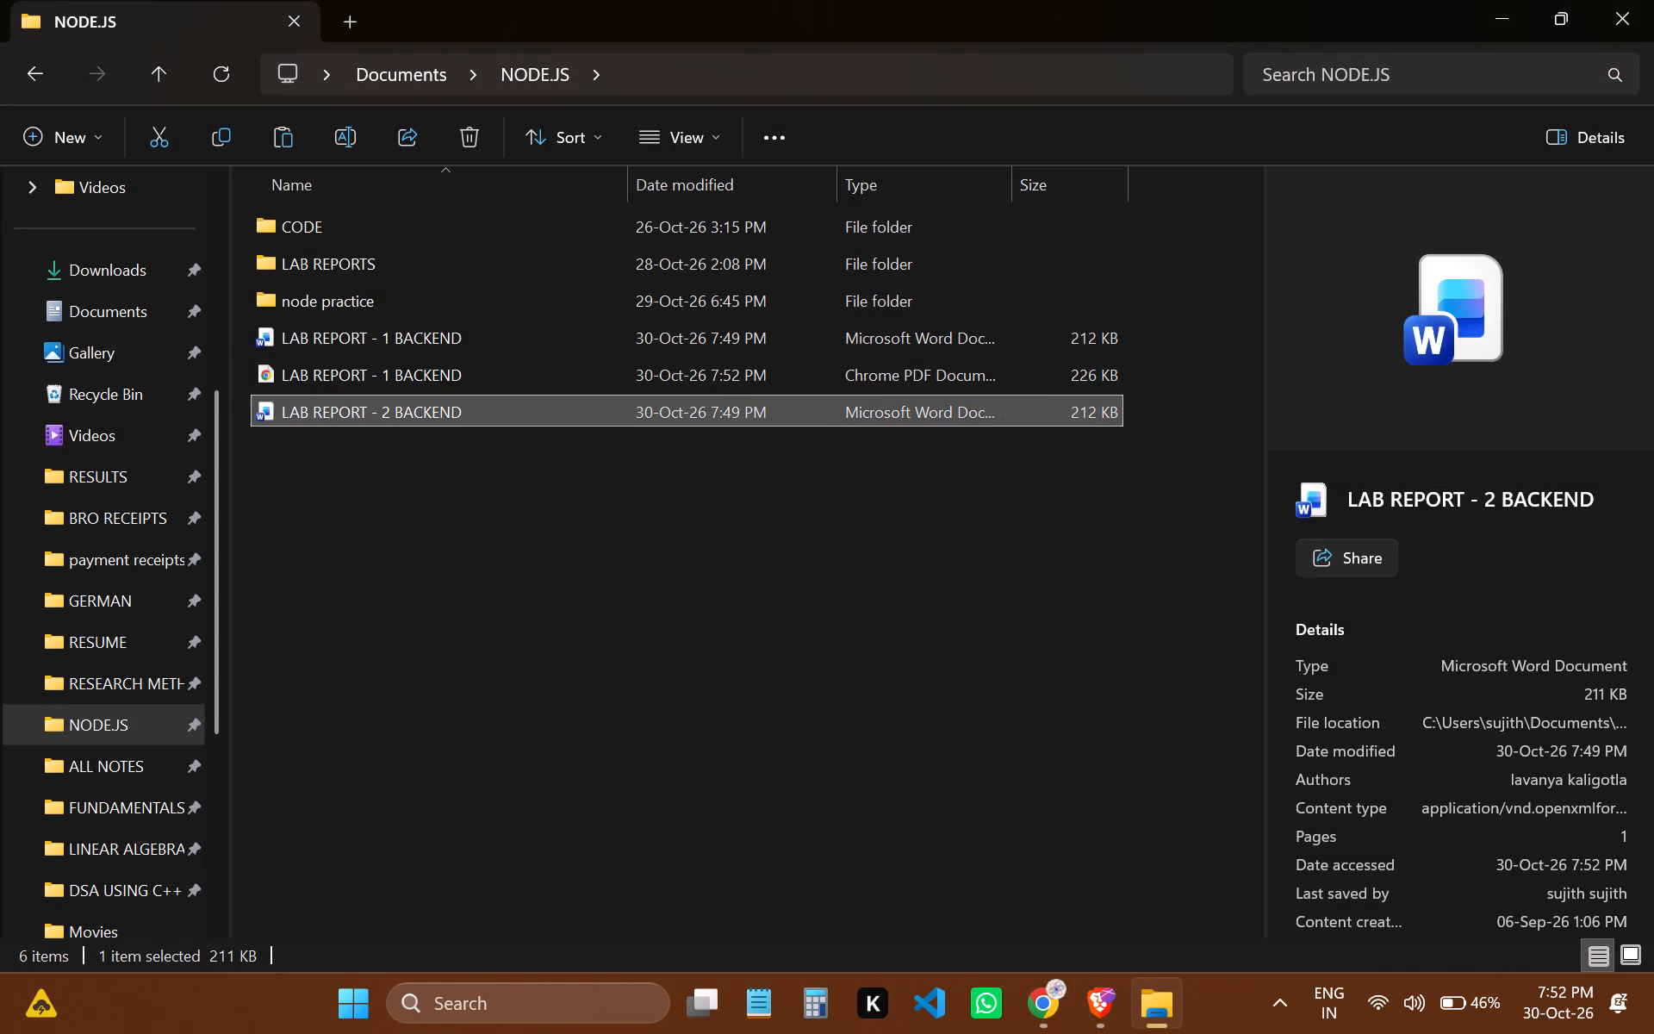
scroll(289, 1016, down, 1)
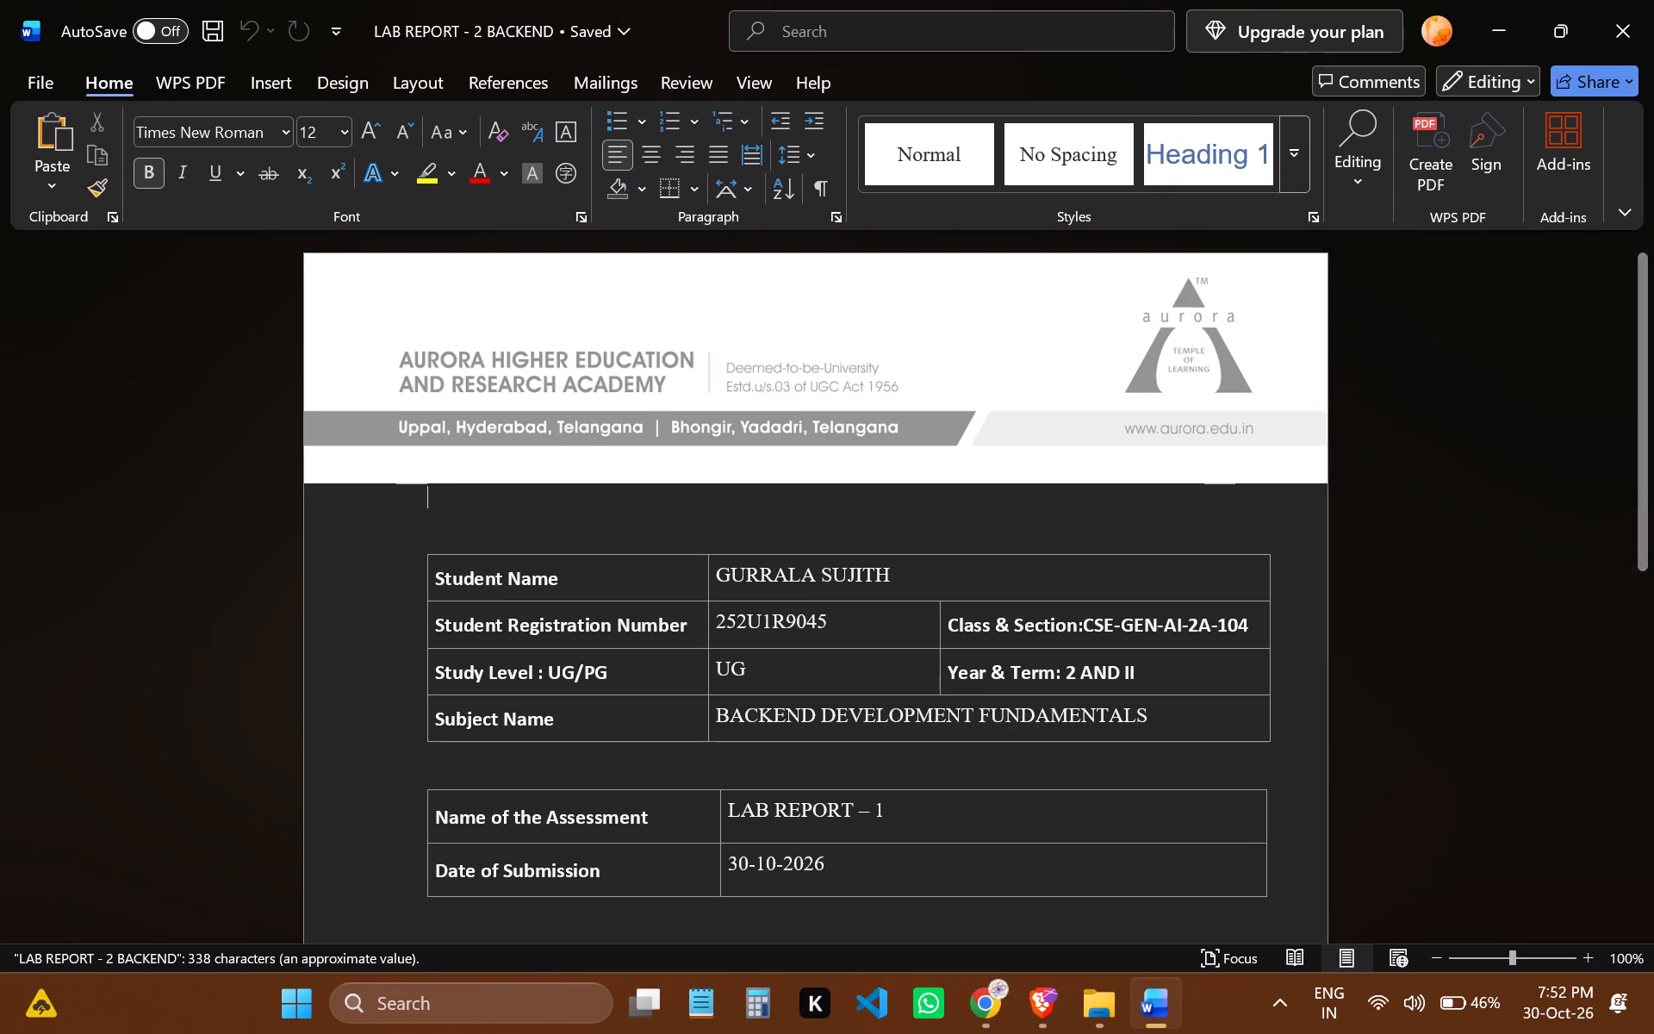
scroll(524, 1031, down, 5)
click(937, 482)
scroll(958, 529, up, 2)
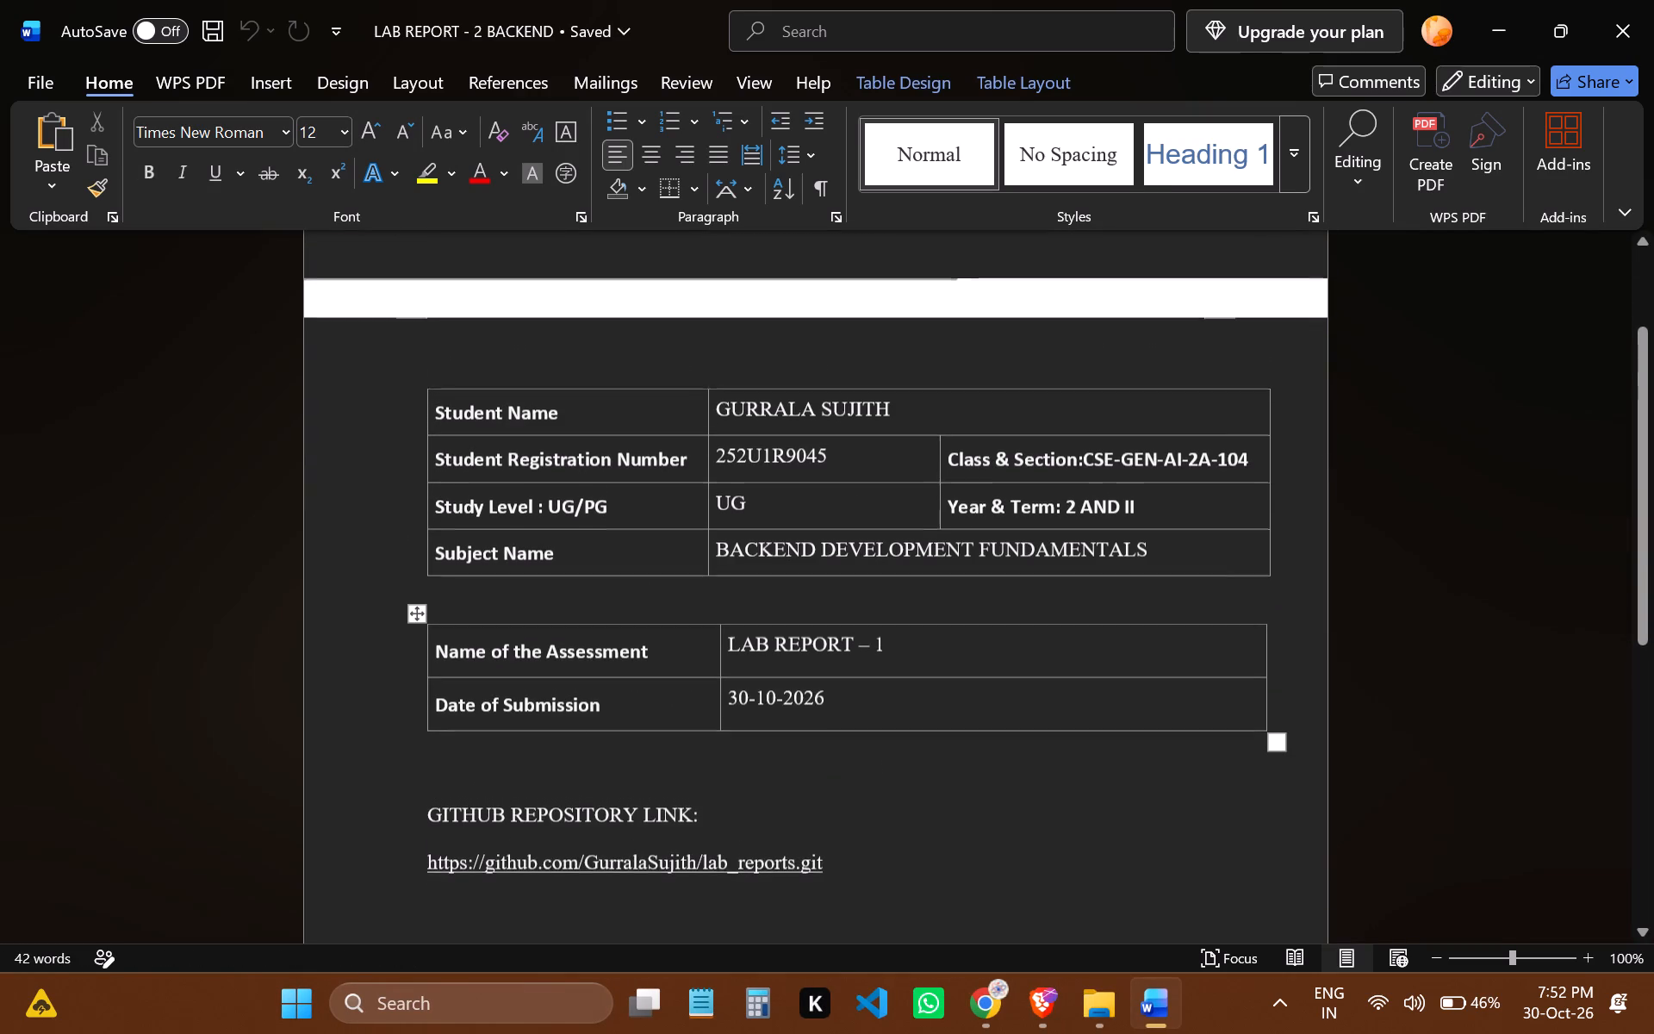
key(BackSpace)
key(2)
key(ctrl+s)
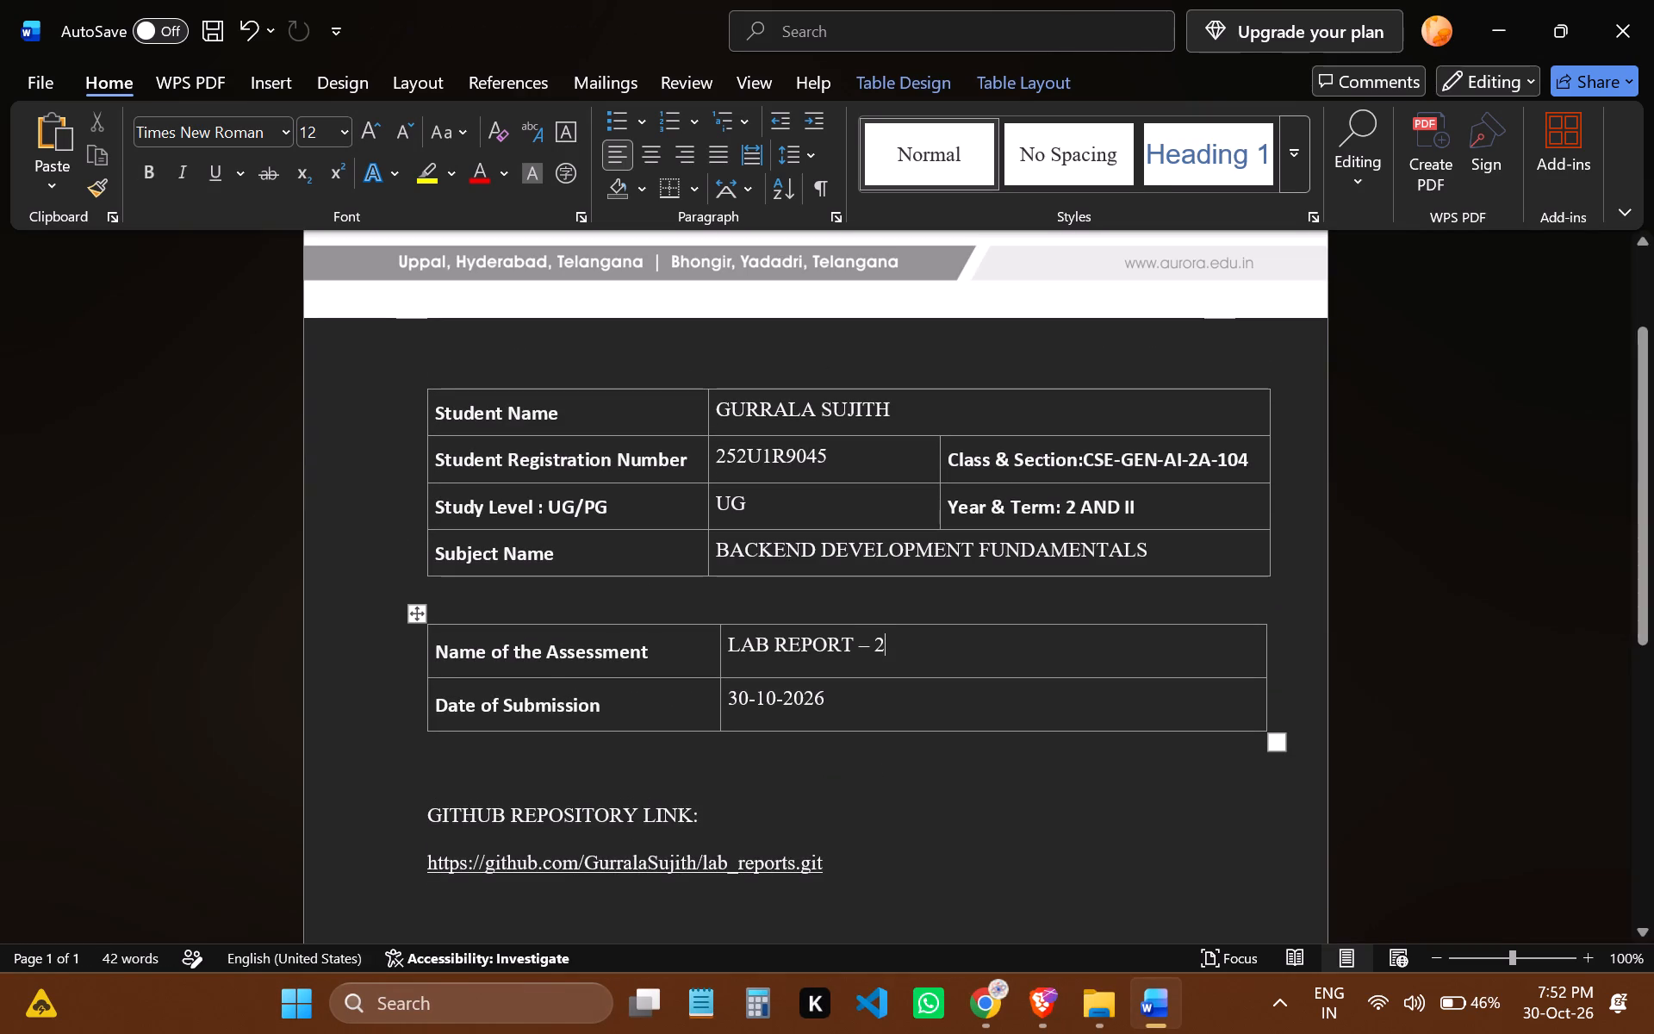
Compare the link sections of the LAB REPORT - 2 BACKEND and LAB REPORT - 1 BACKEND Word files.
scroll(898, 671, down, 1)
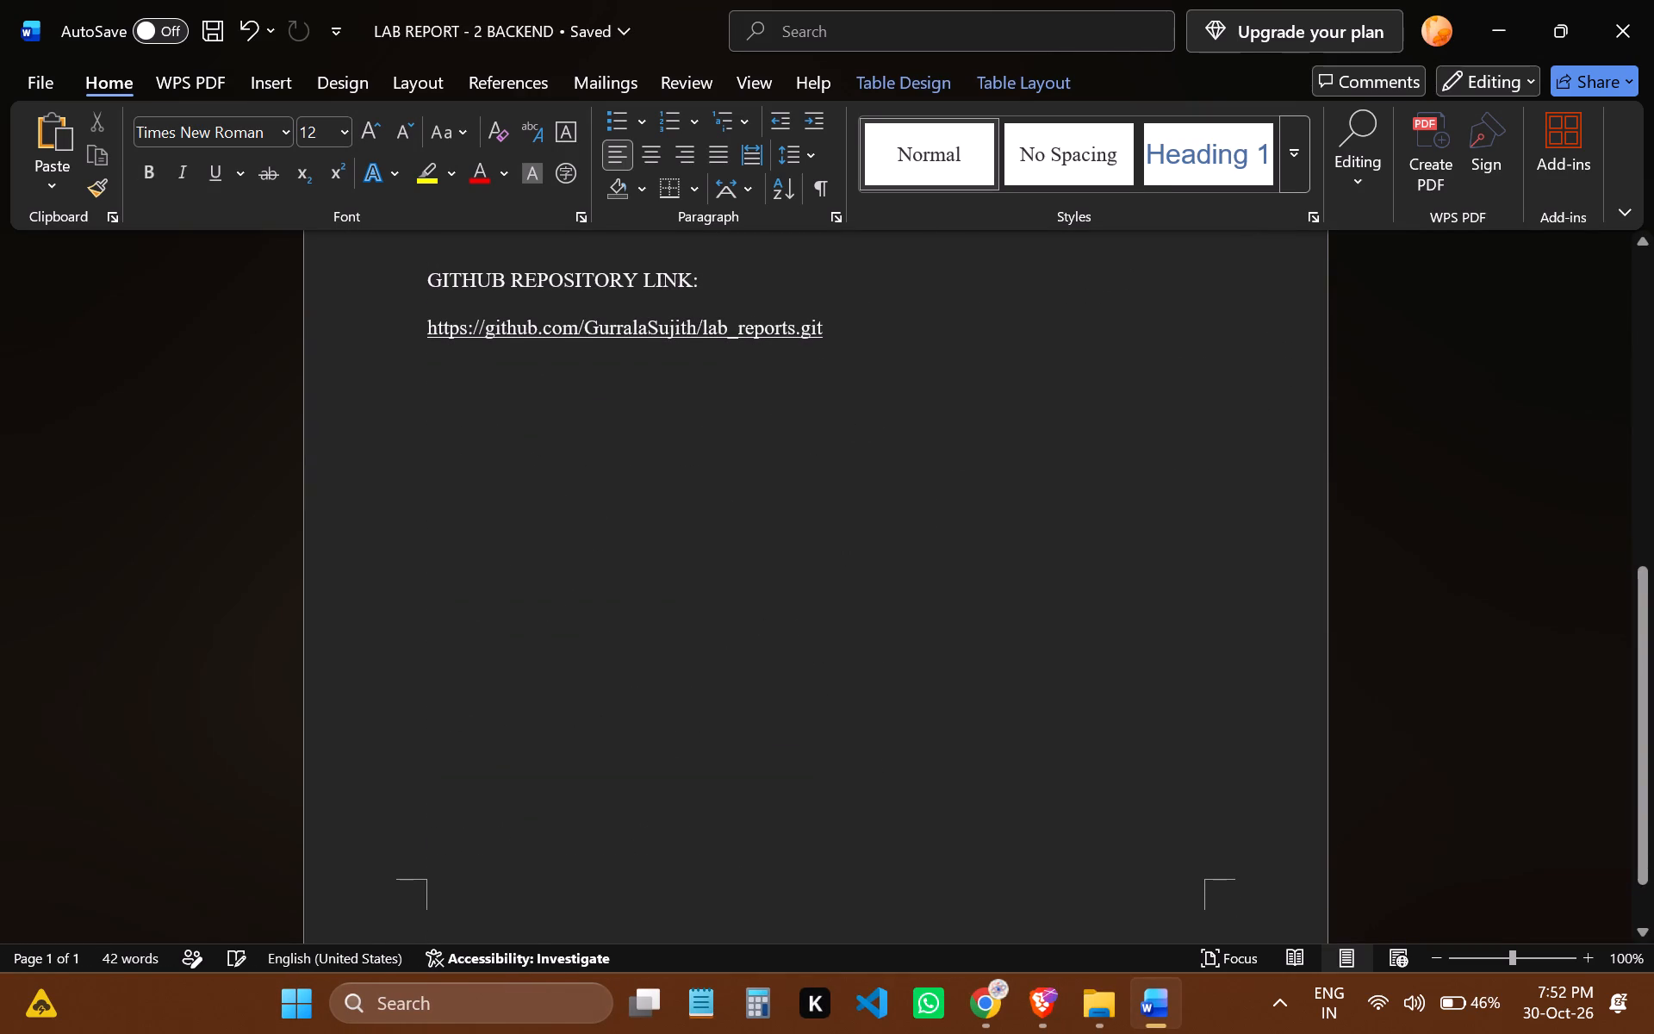
drag(831, 319, 419, 329)
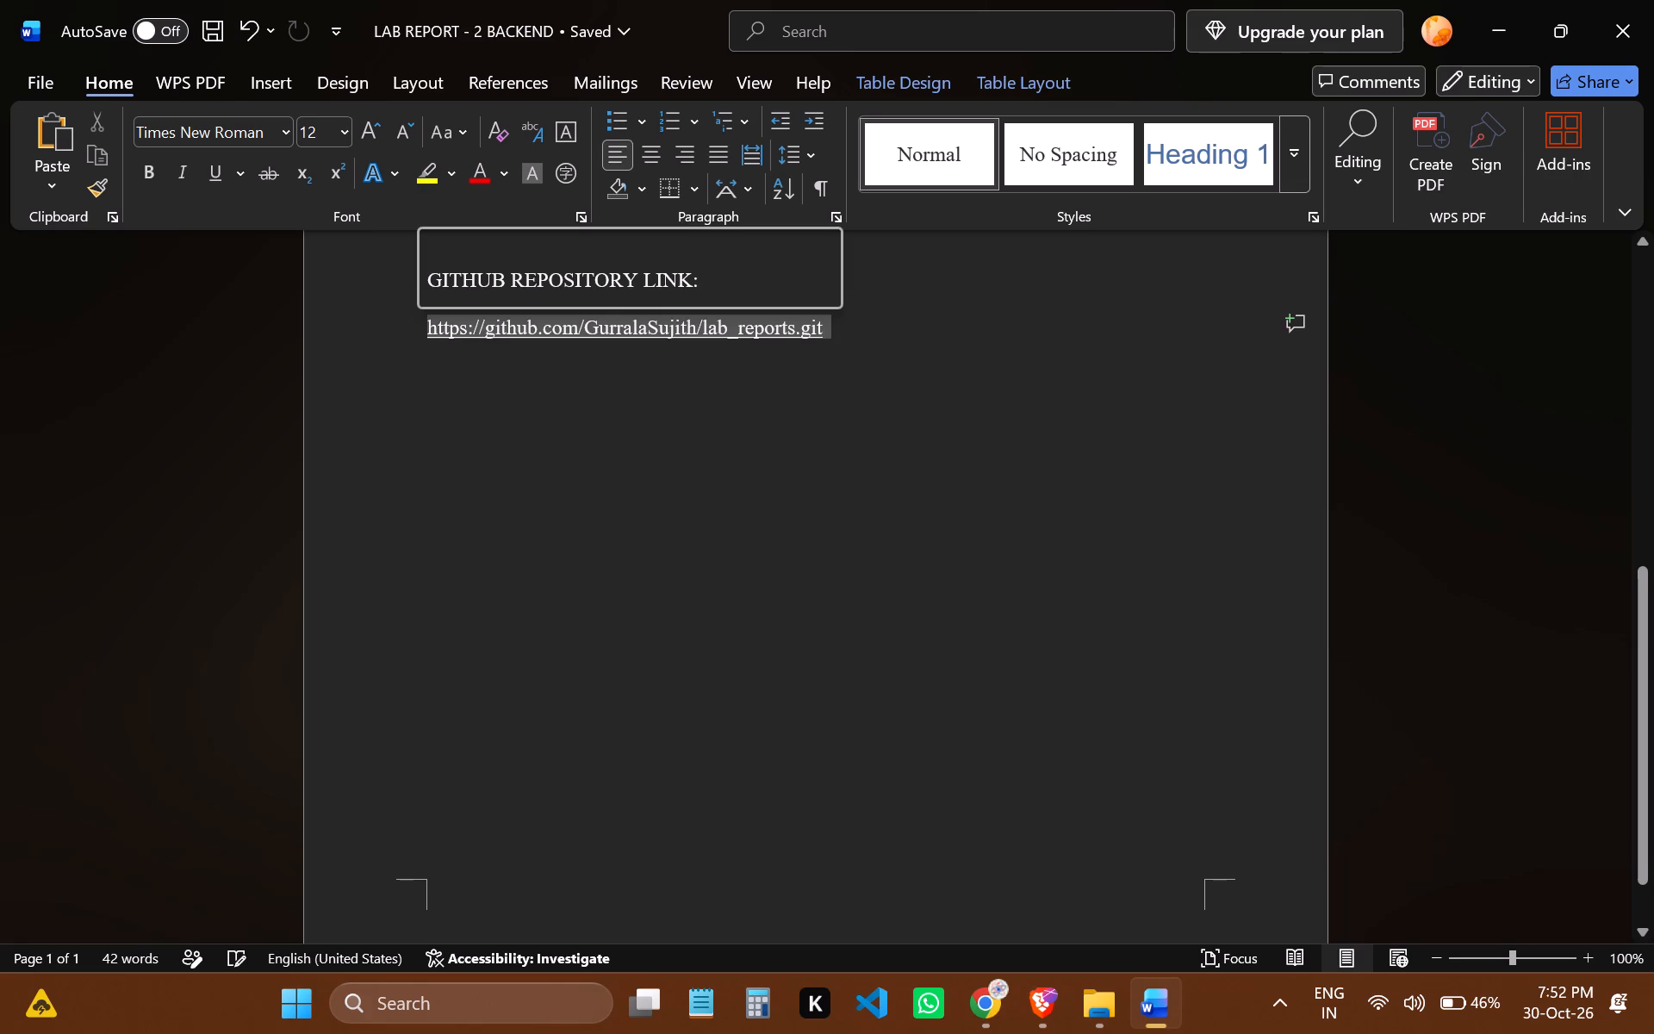
click(901, 318)
scroll(901, 318, up, 1)
key(alt+Tab)
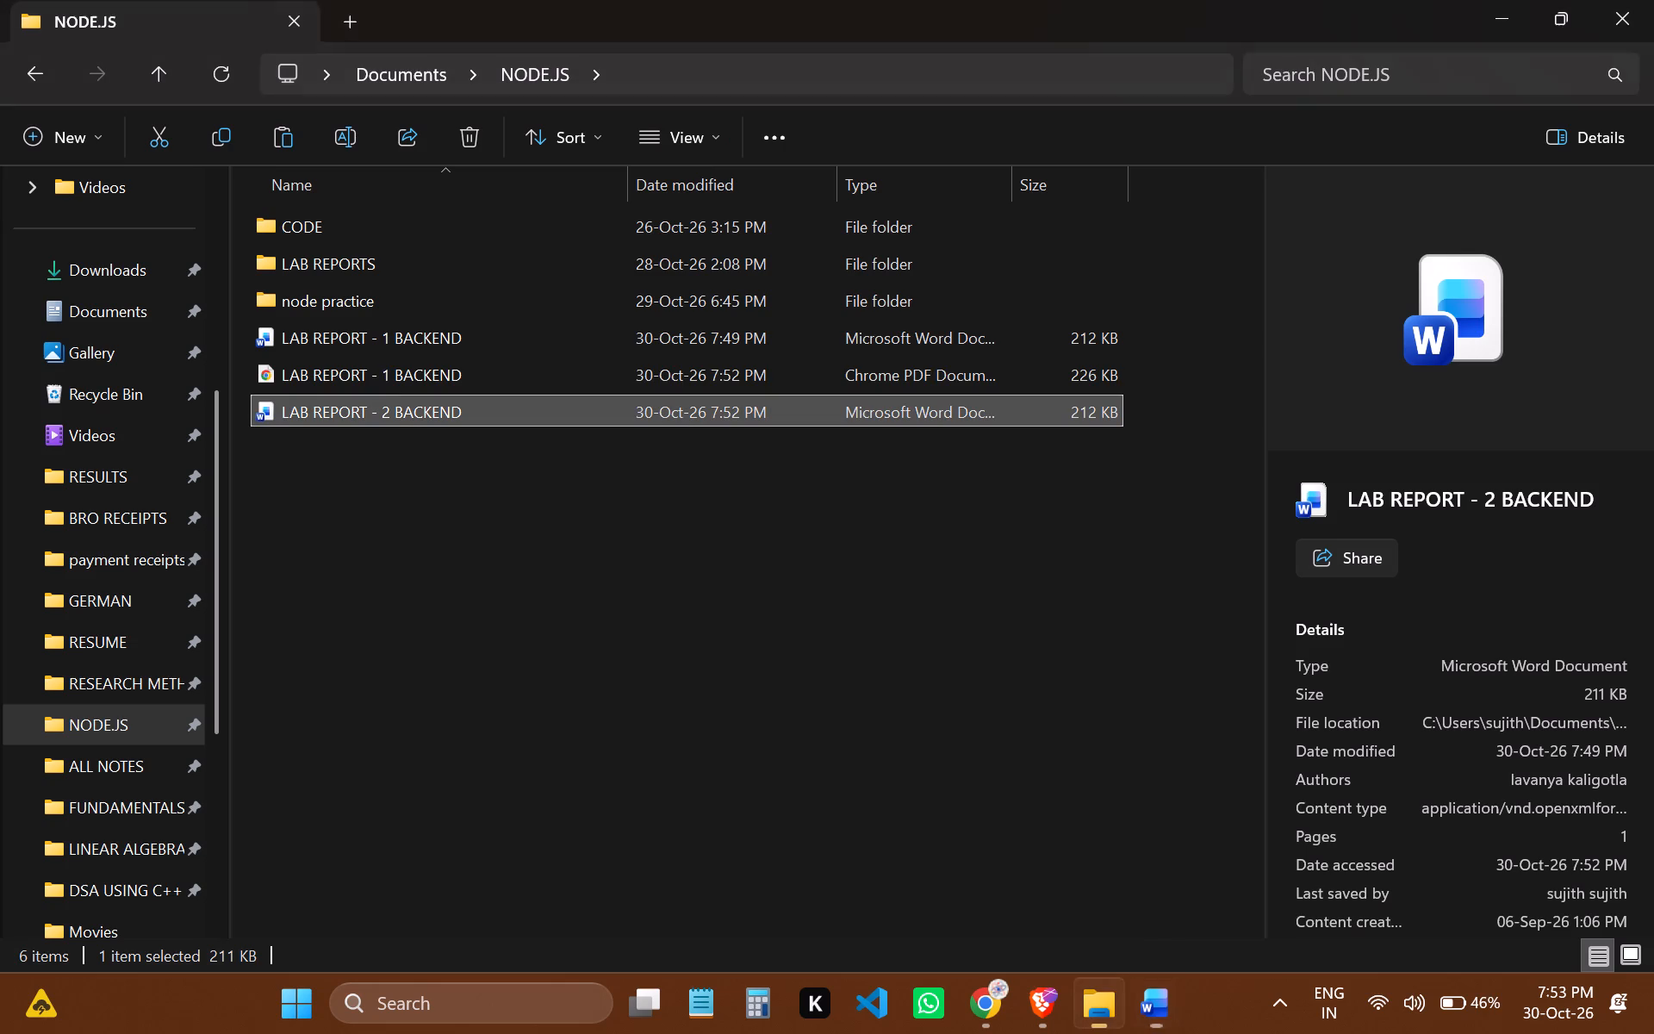
double_click(413, 340)
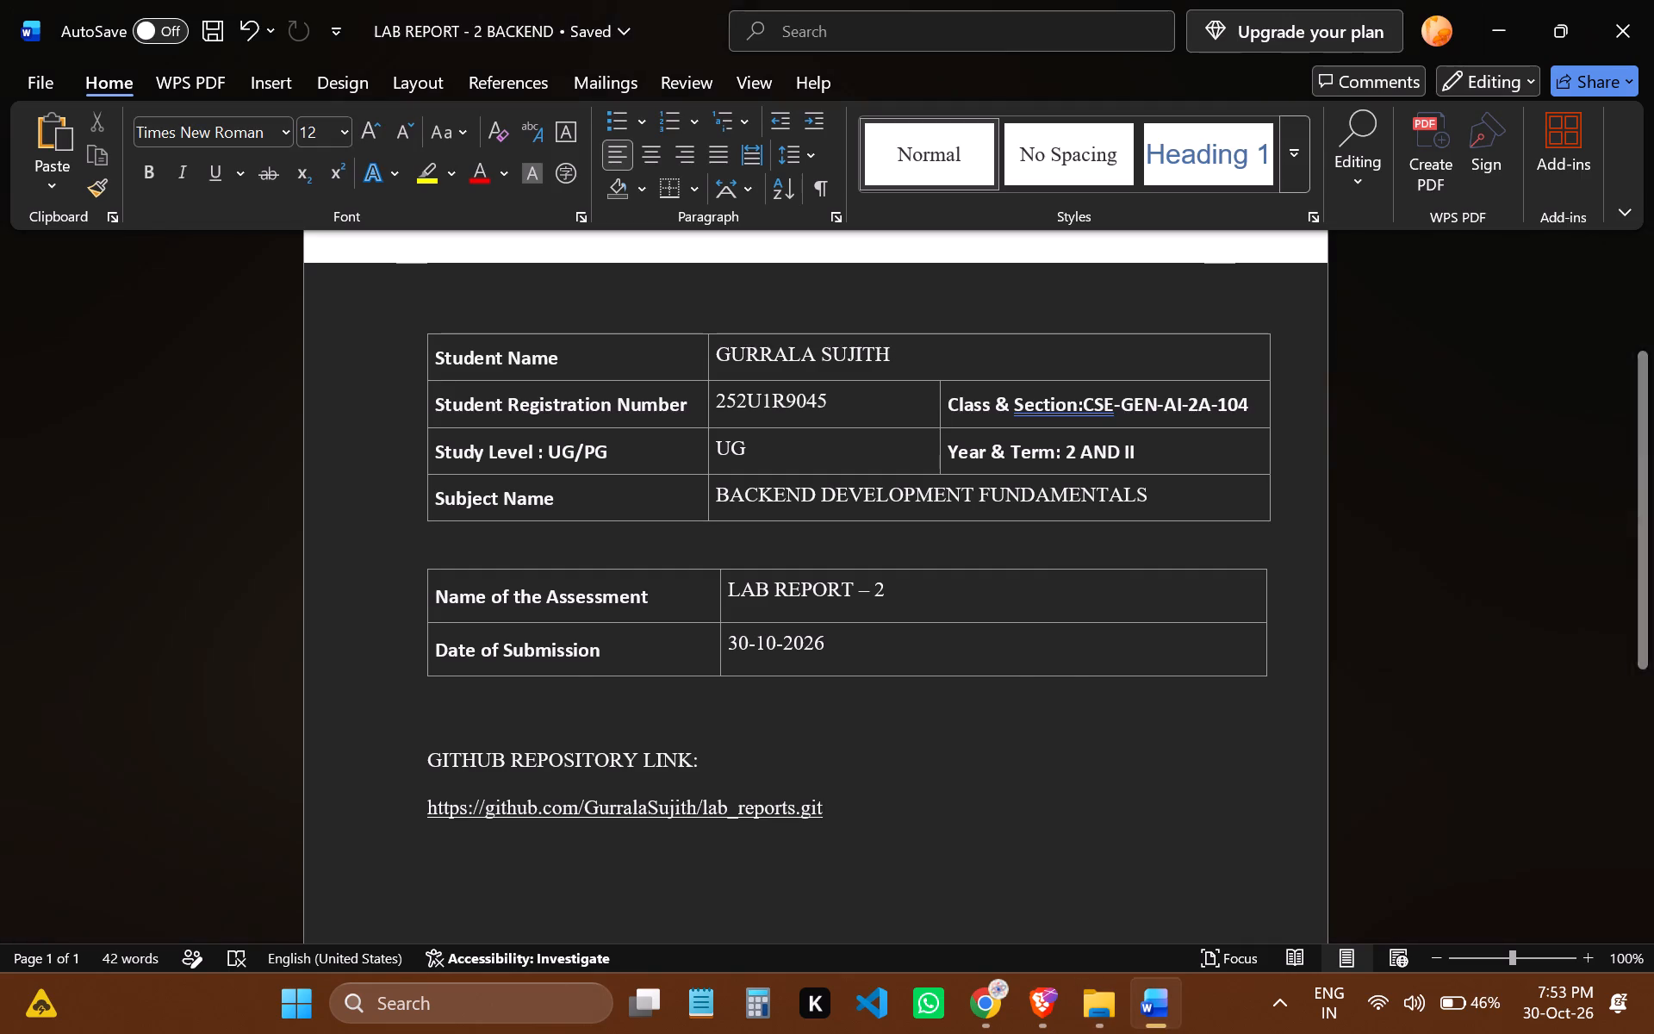
scroll(733, 589, down, 2)
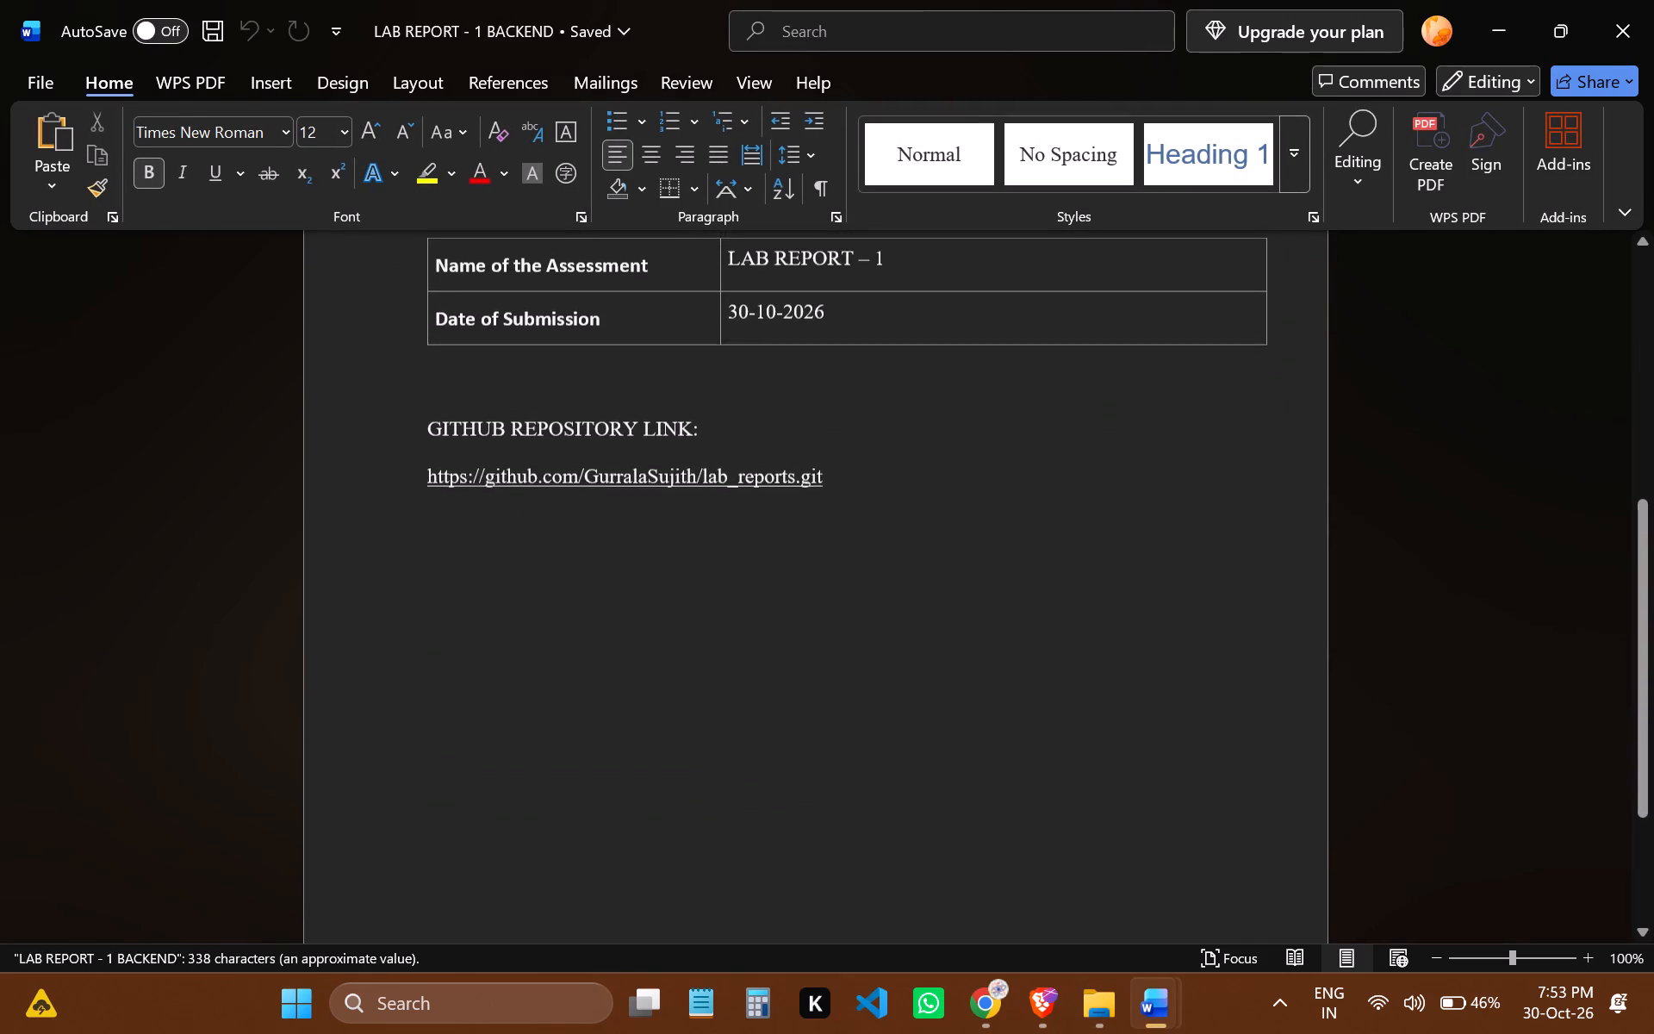
click(830, 529)
scroll(830, 529, up, 3)
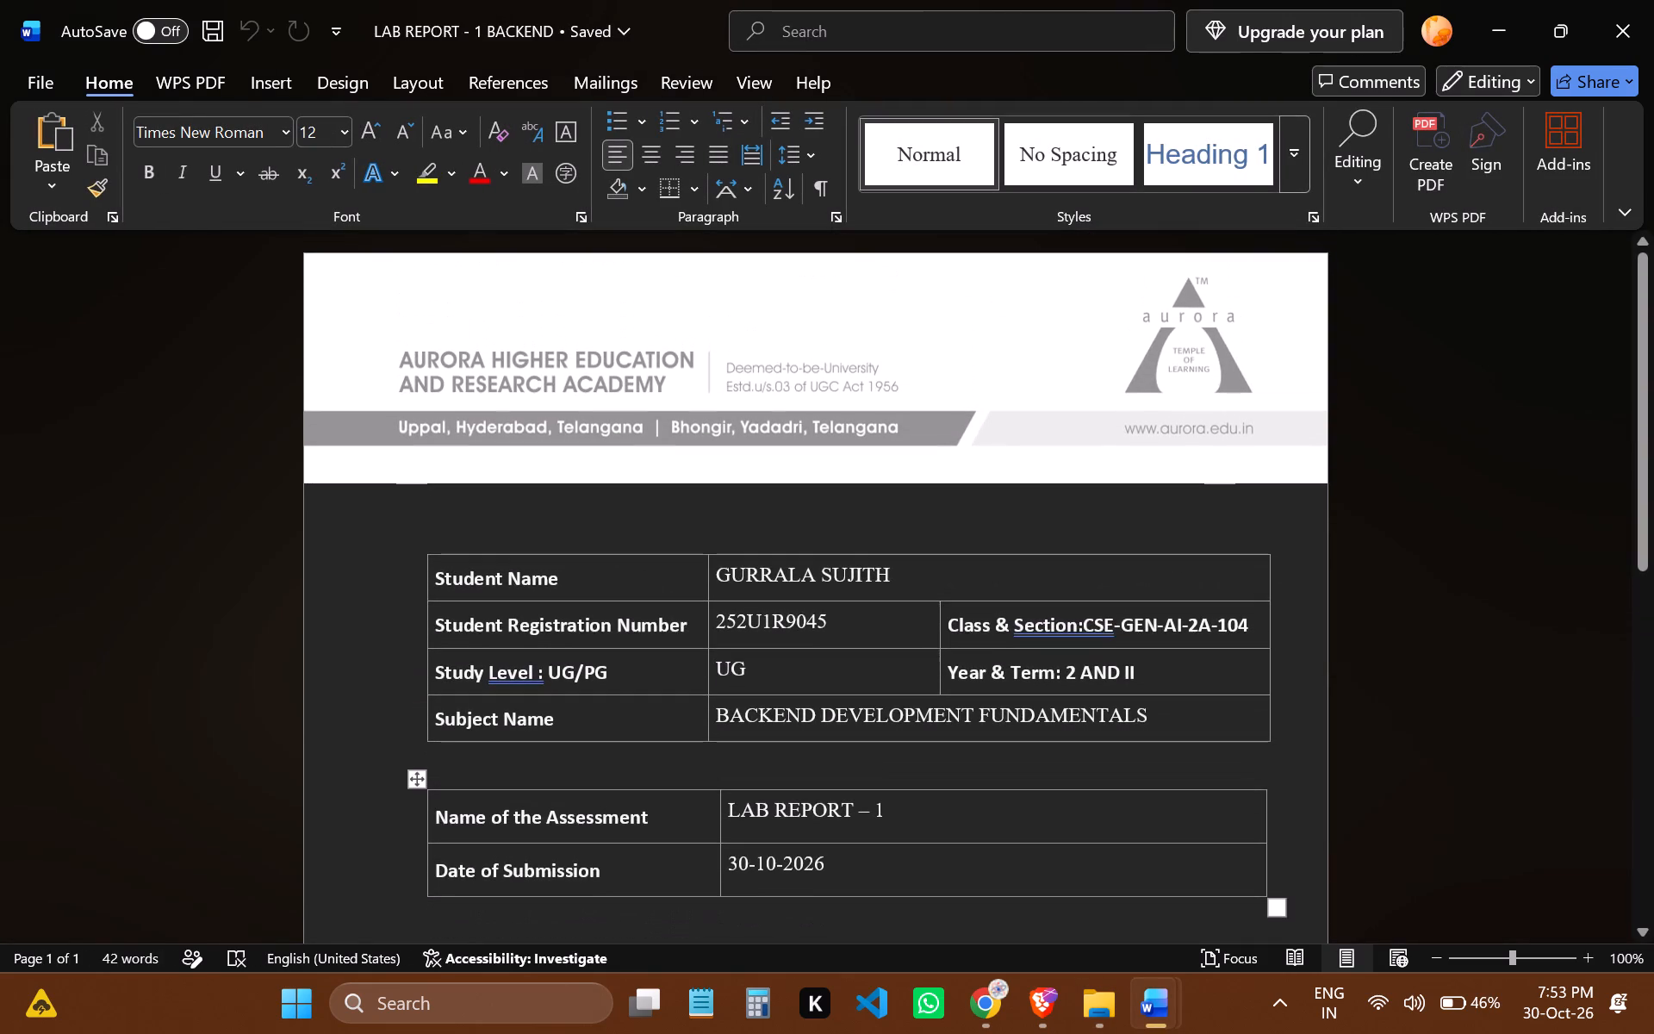
key(ctrl+s)
key(alt+Tab)
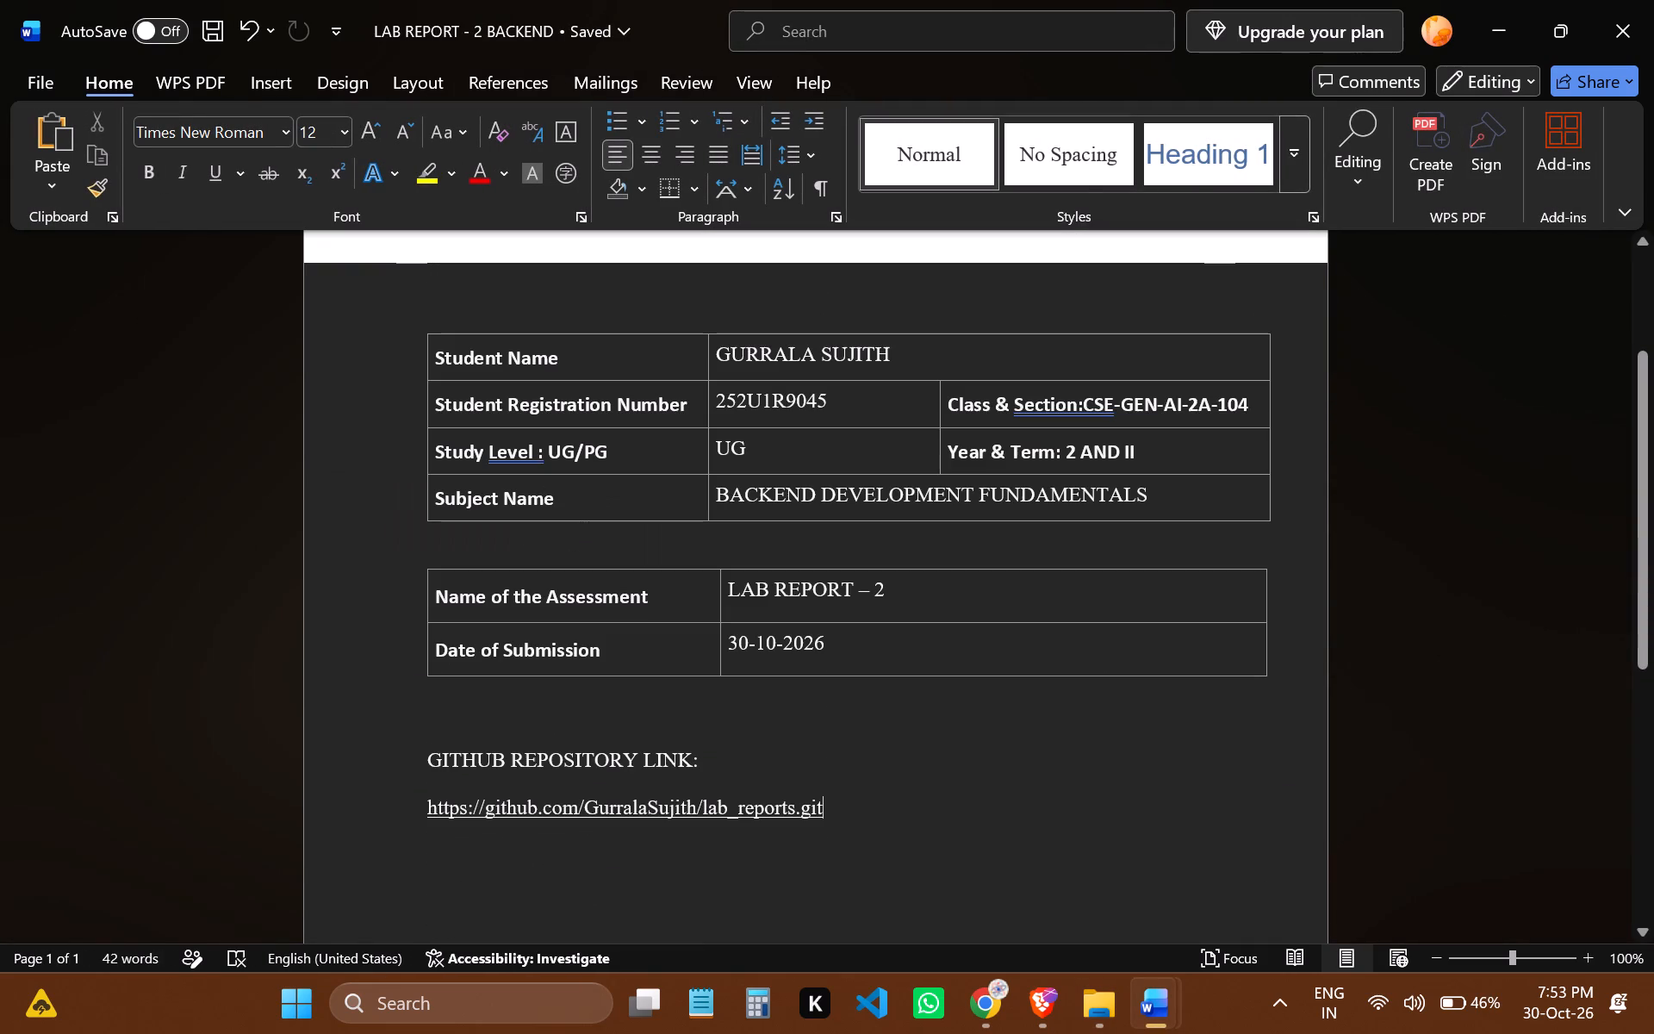
key(alt+Tab)
key(alt+Tab)
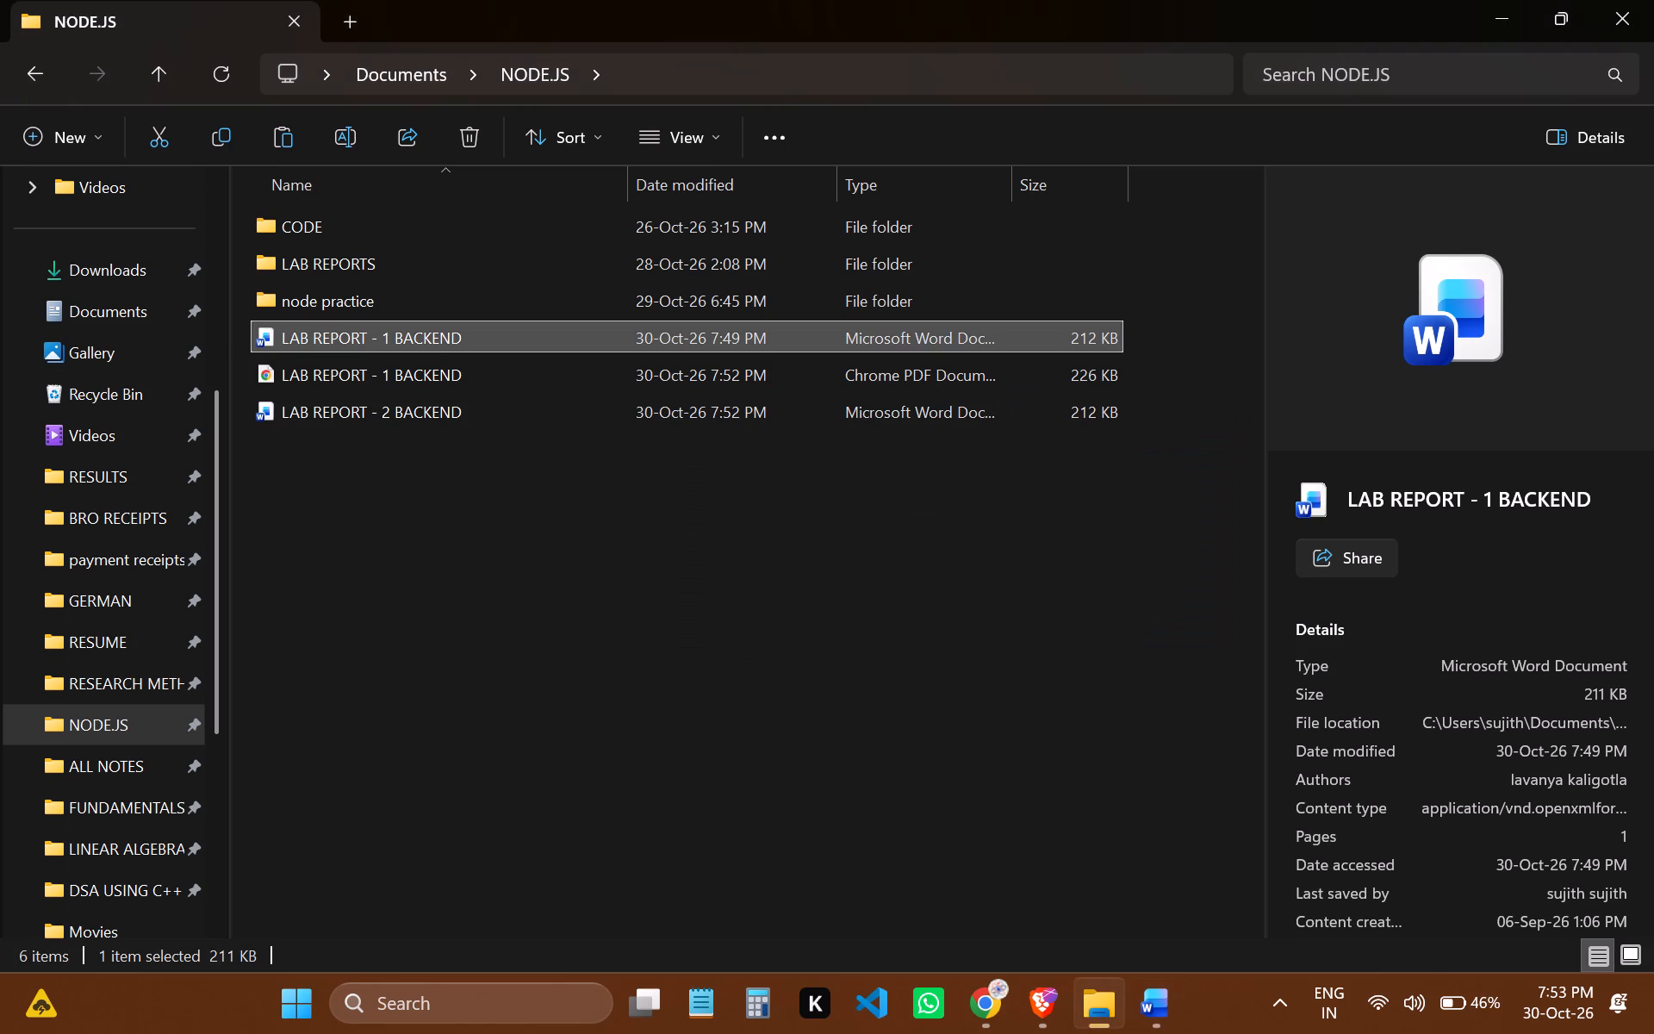
Open the LAB REPORT - 1 BACKEND PDF in Chrome and check its GitHub repository and server live links.
double_click(343, 371)
scroll(681, 531, down, 1)
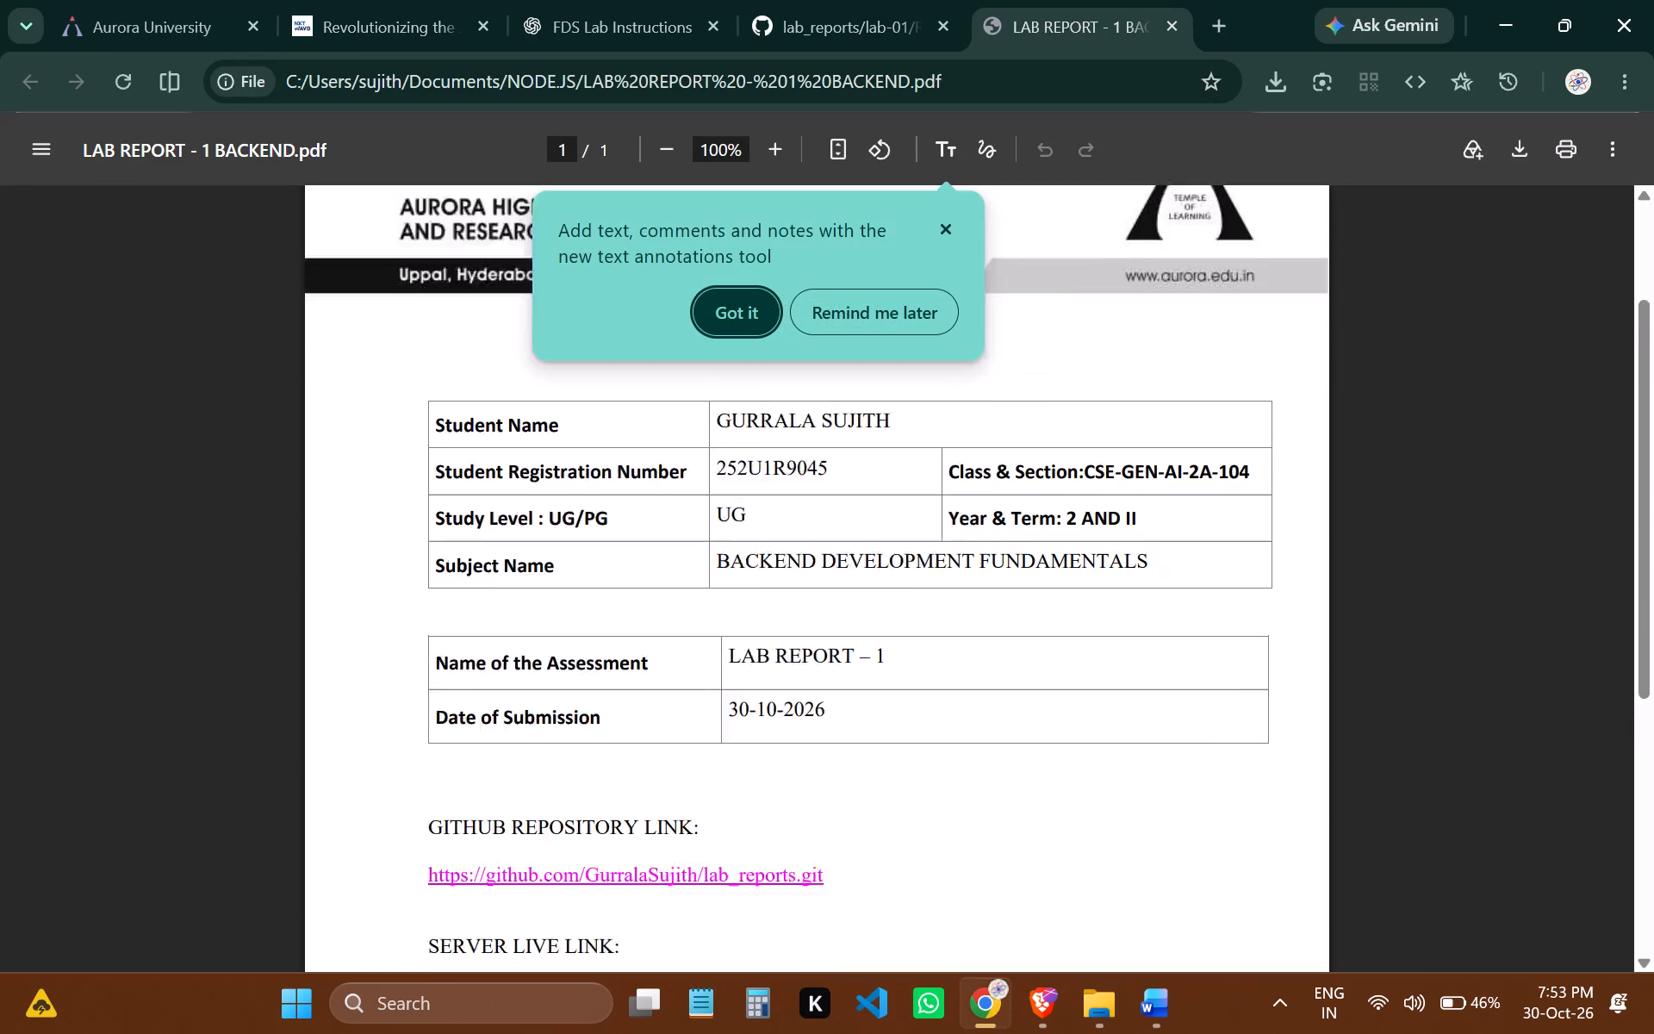
scroll(681, 531, down, 1)
click(949, 224)
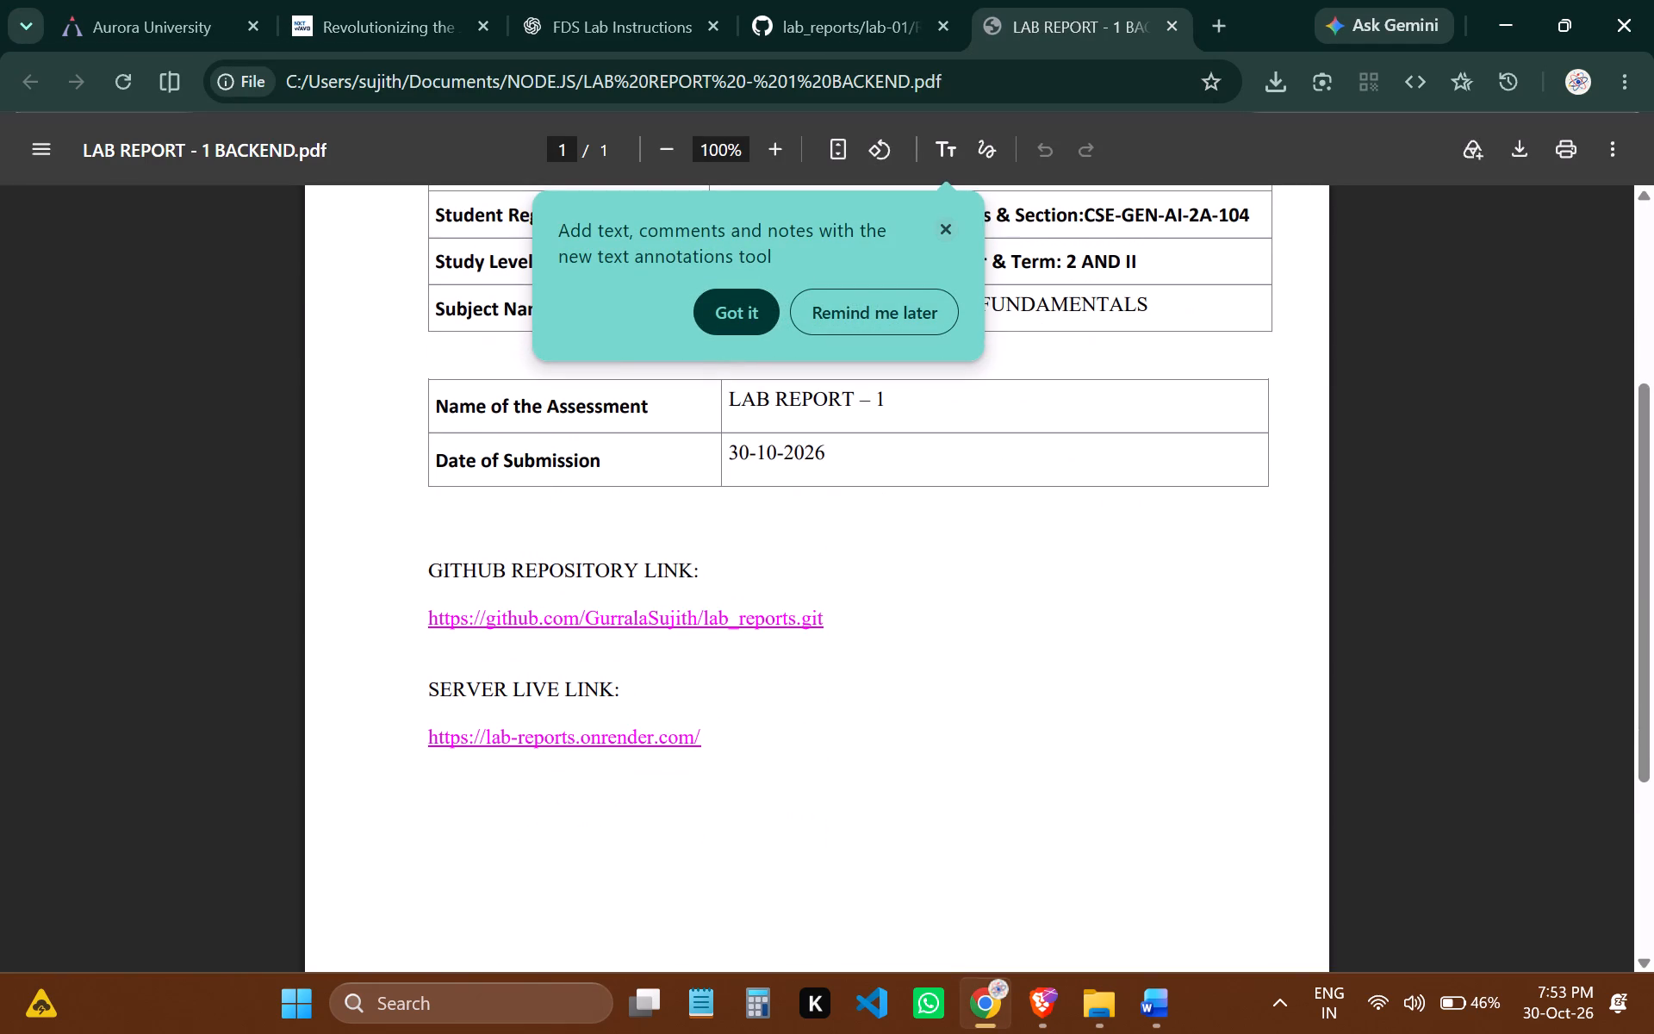
scroll(837, 464, up, 3)
key(alt+Tab)
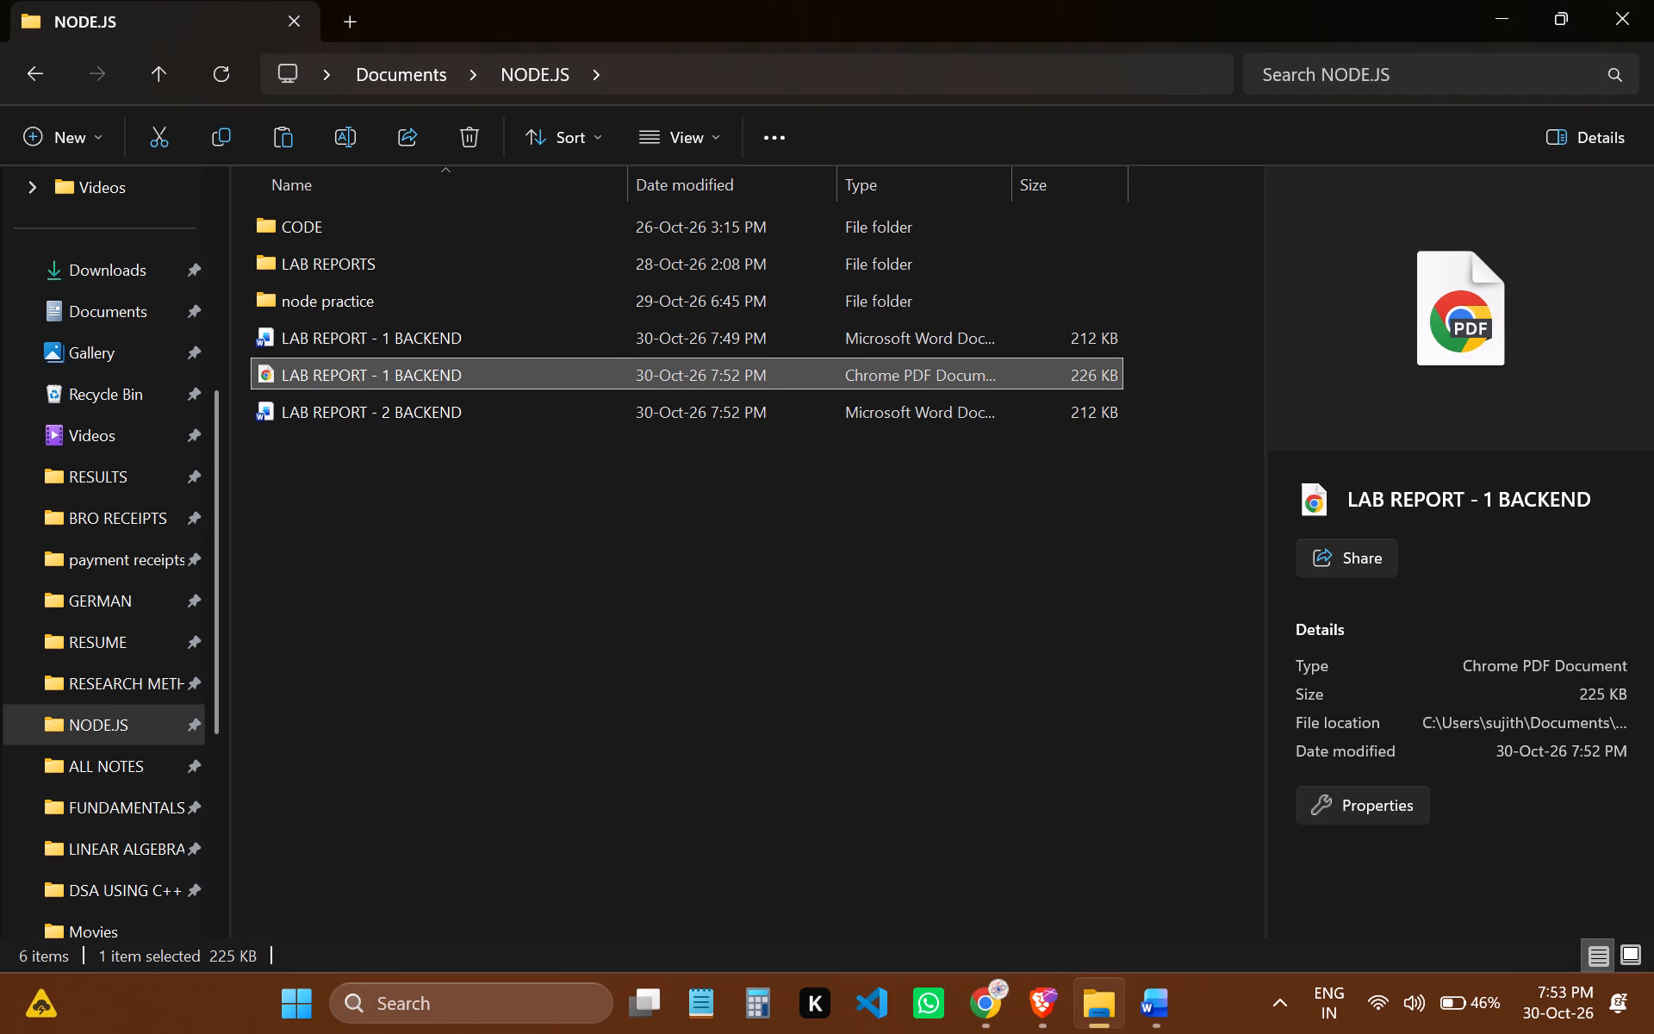
Return to Word and close the LAB REPORT - 1 BACKEND document.
click(1177, 1018)
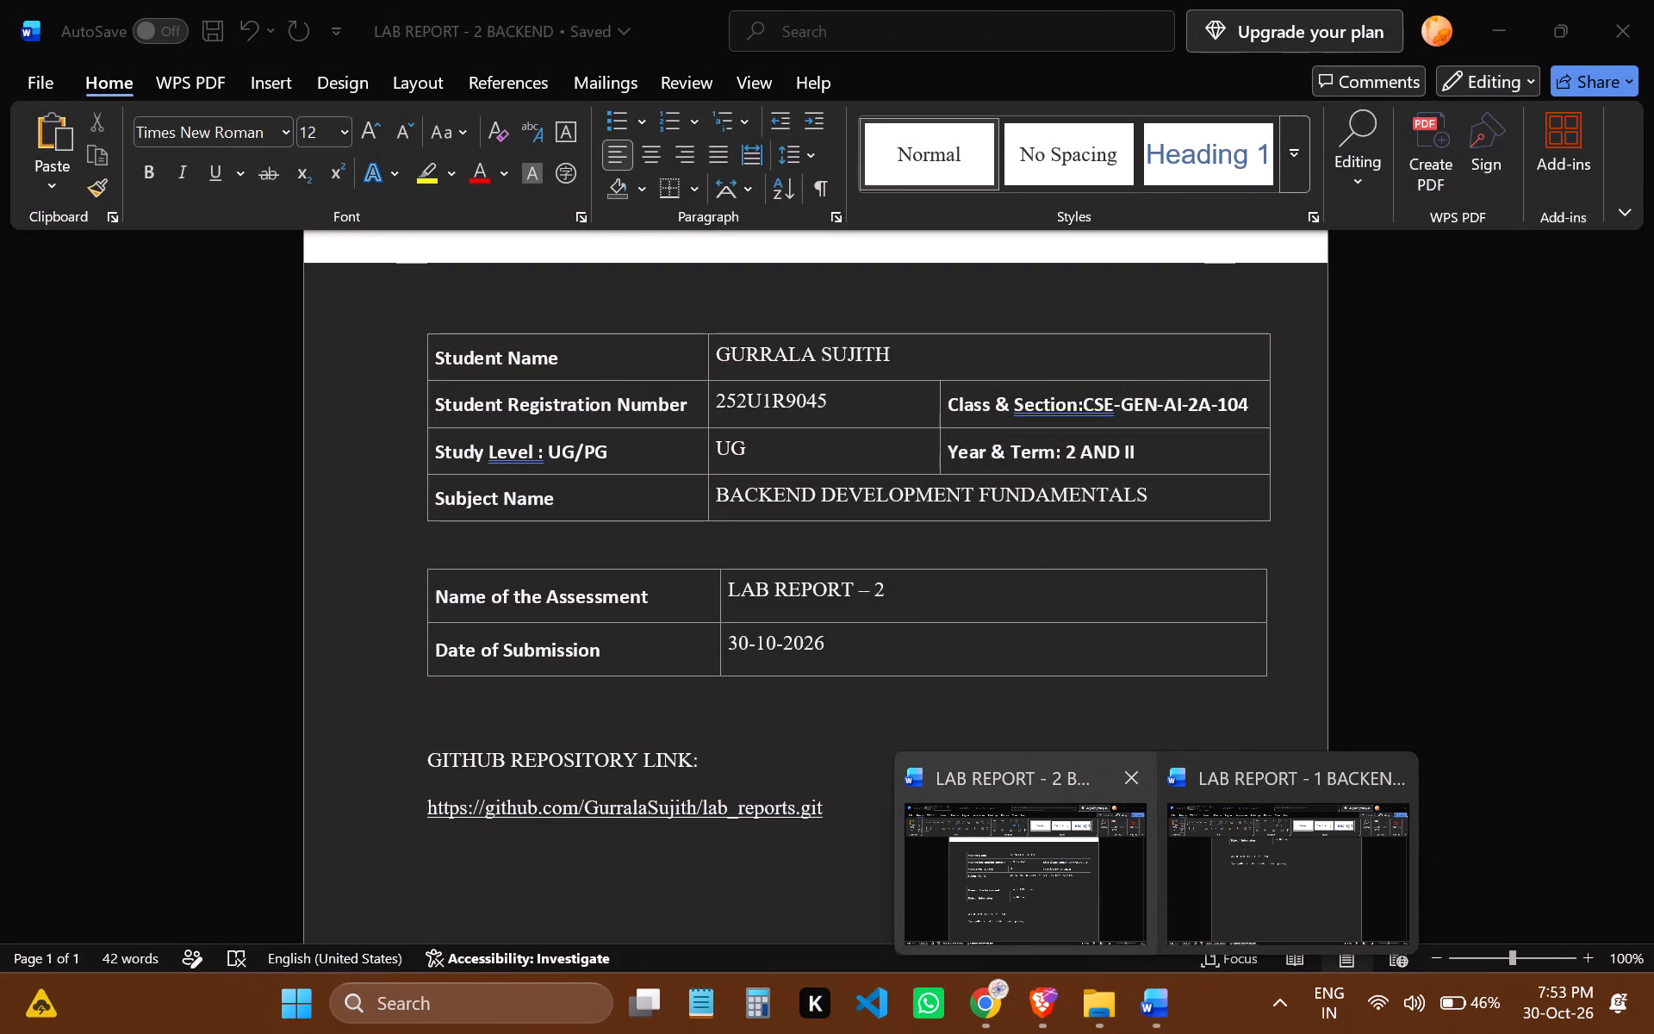
click(1084, 860)
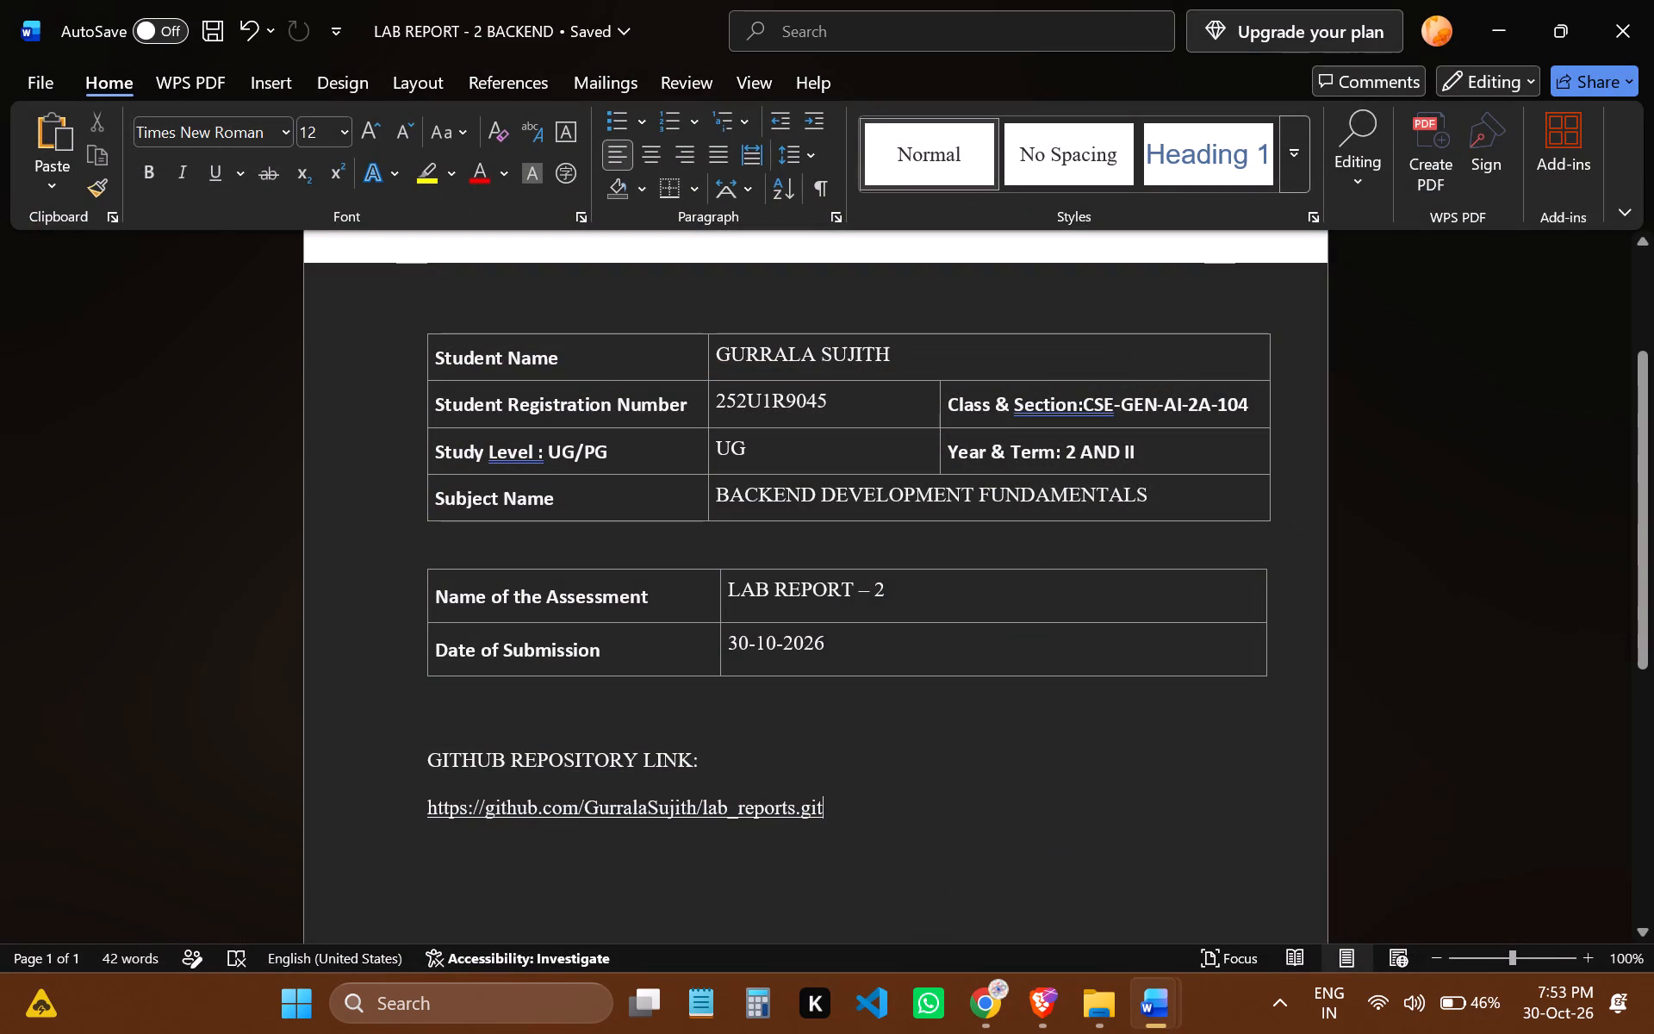
key(alt+Tab)
key(alt+Tab)
key(alt+Tab)
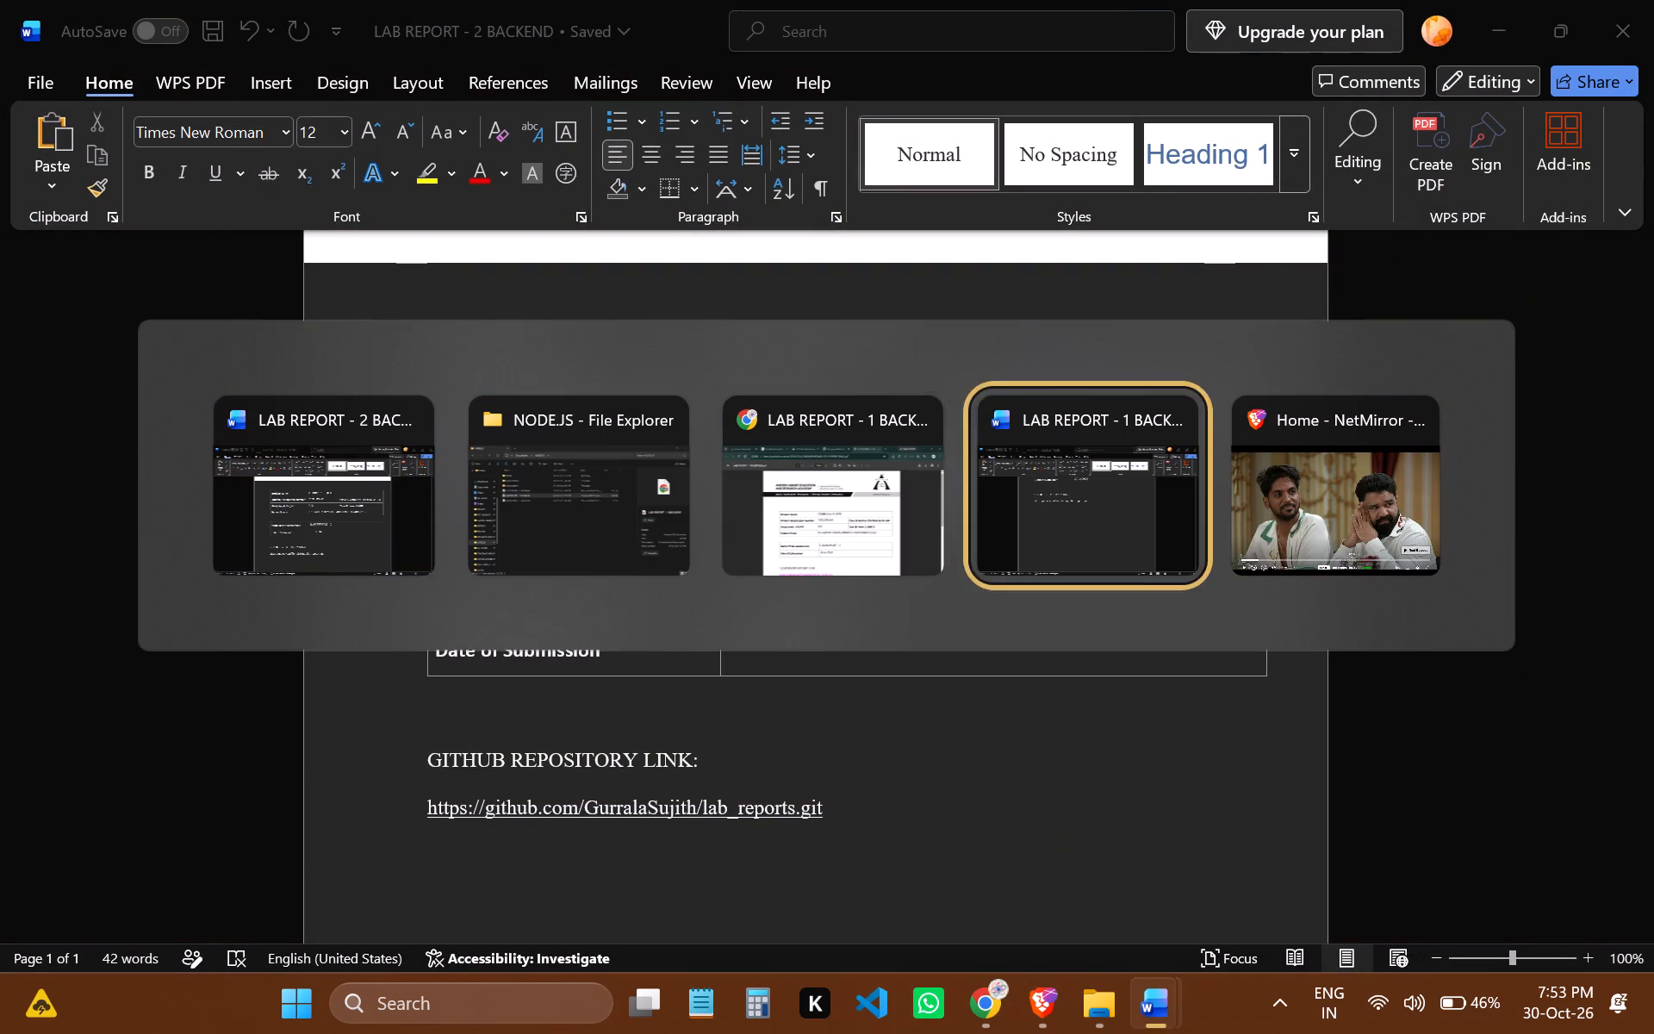
click(1653, 0)
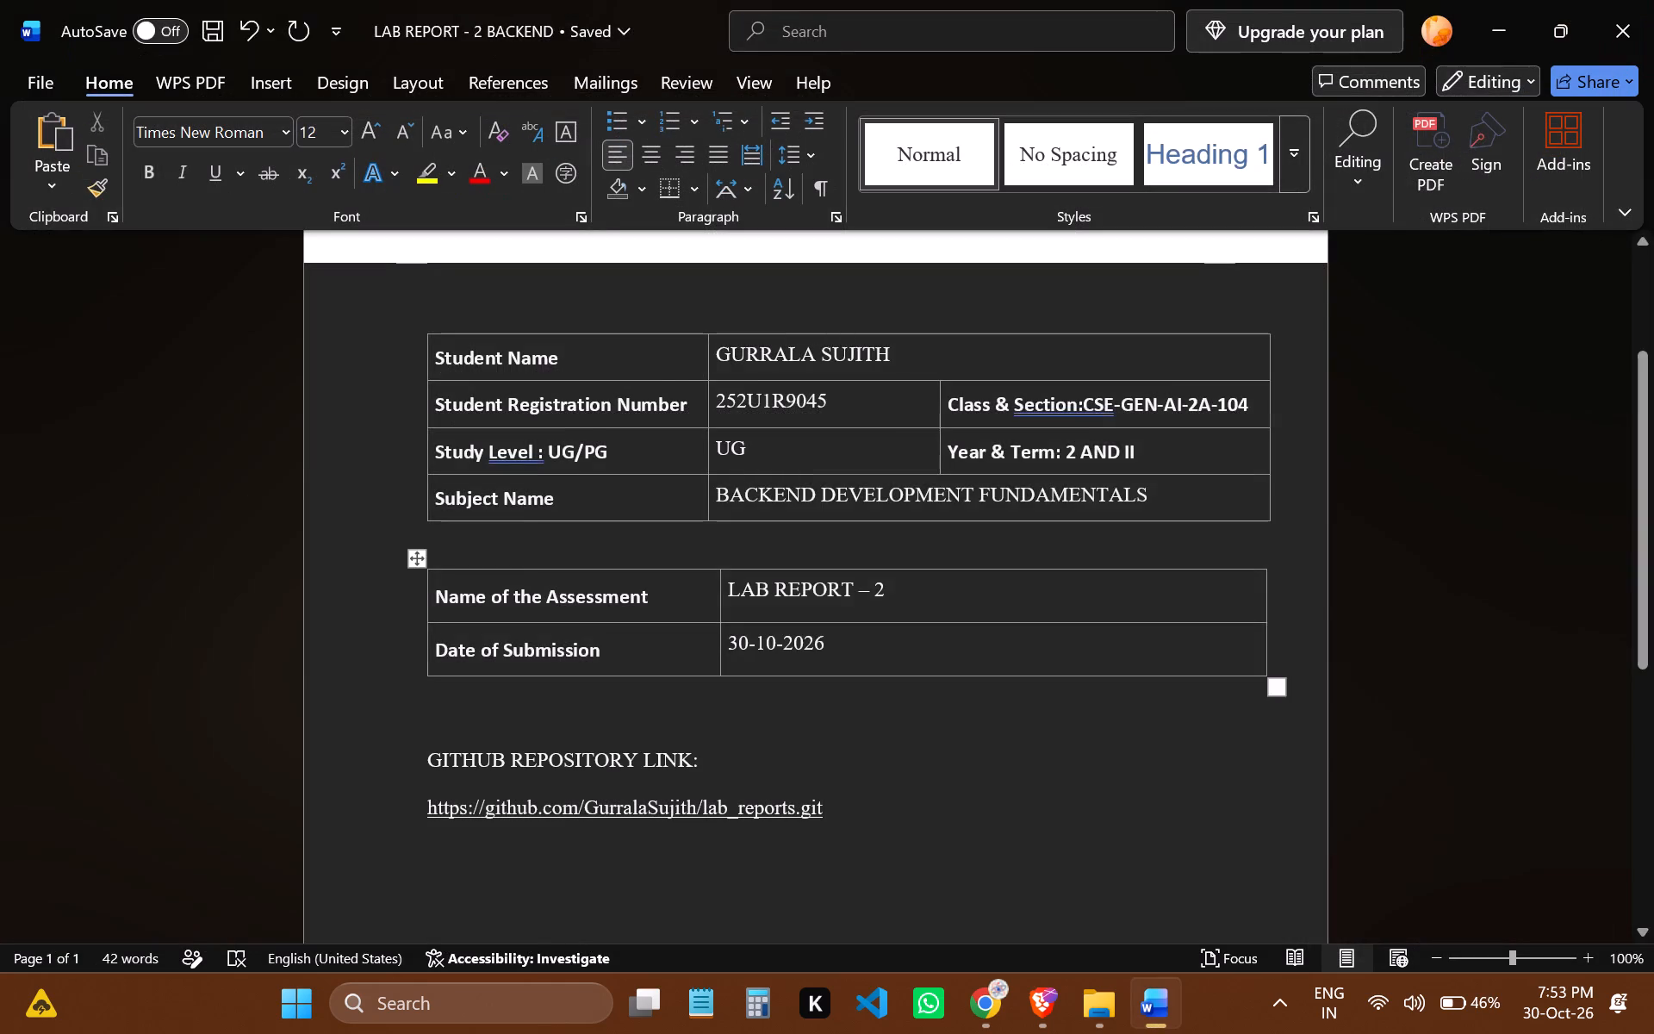
Add the heading SERVER LIVE LINK: below the GitHub repository link in LAB REPORT - 2 BACKEND, followed by a new line.
key(alt+Tab)
alt+click(350, 521)
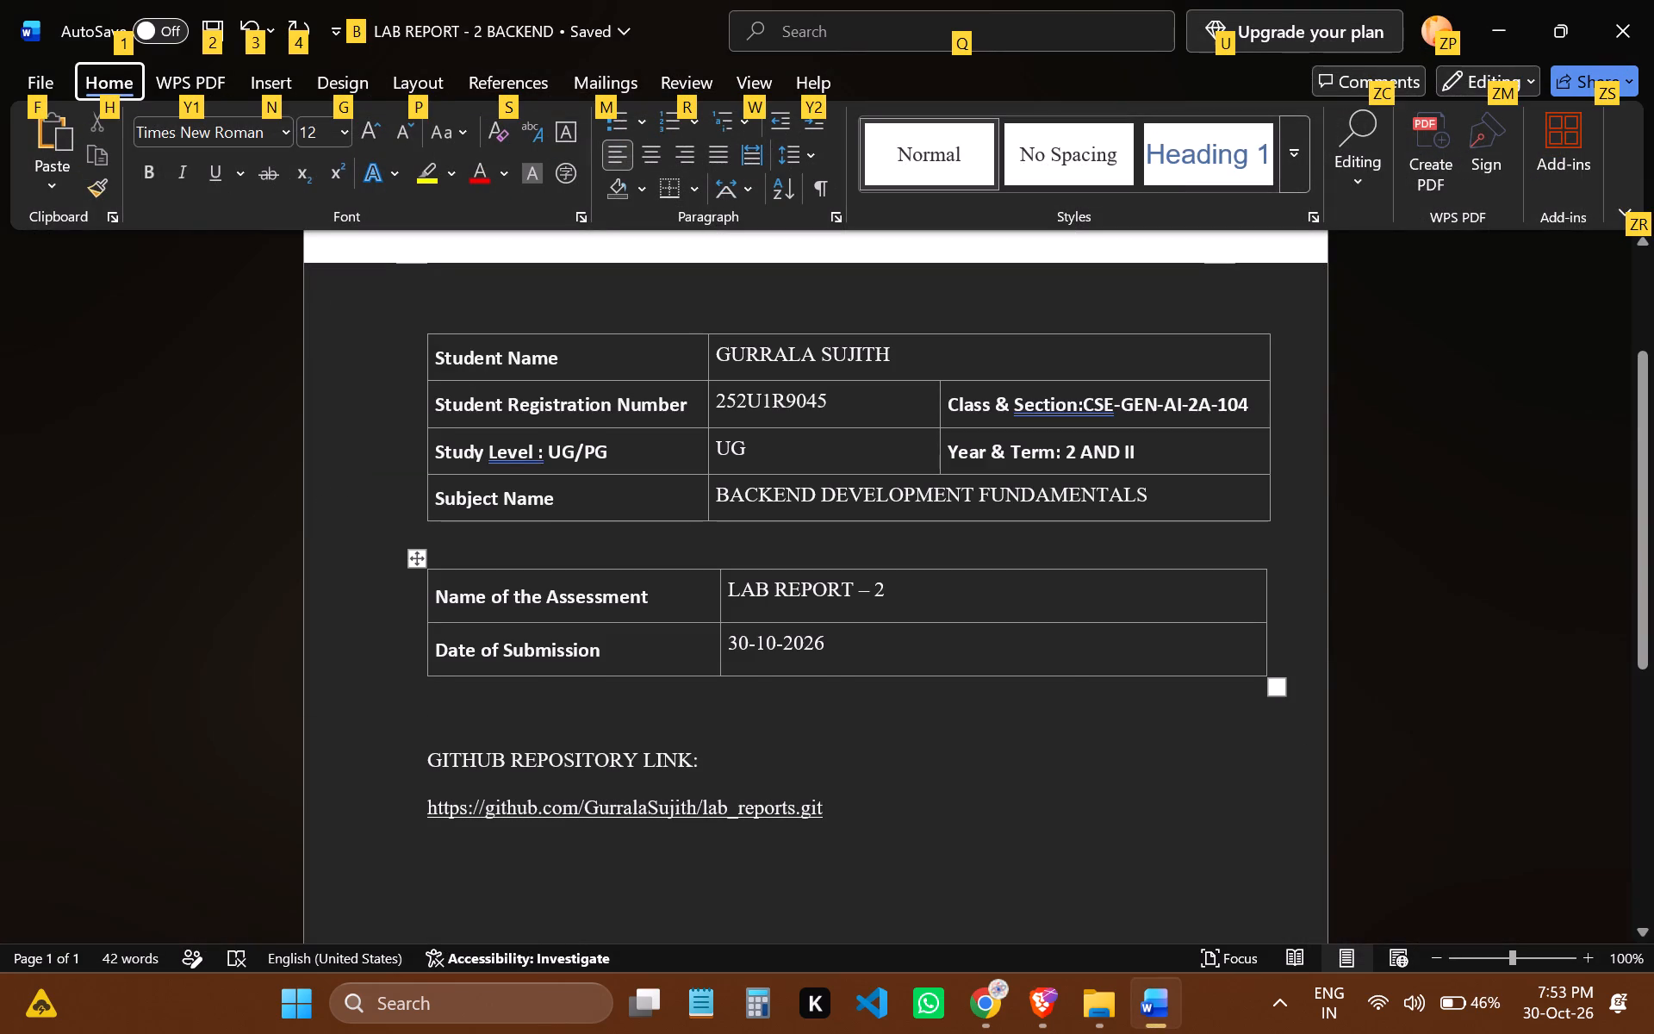
click(875, 810)
key(Return)
key(Return)
key(Return)
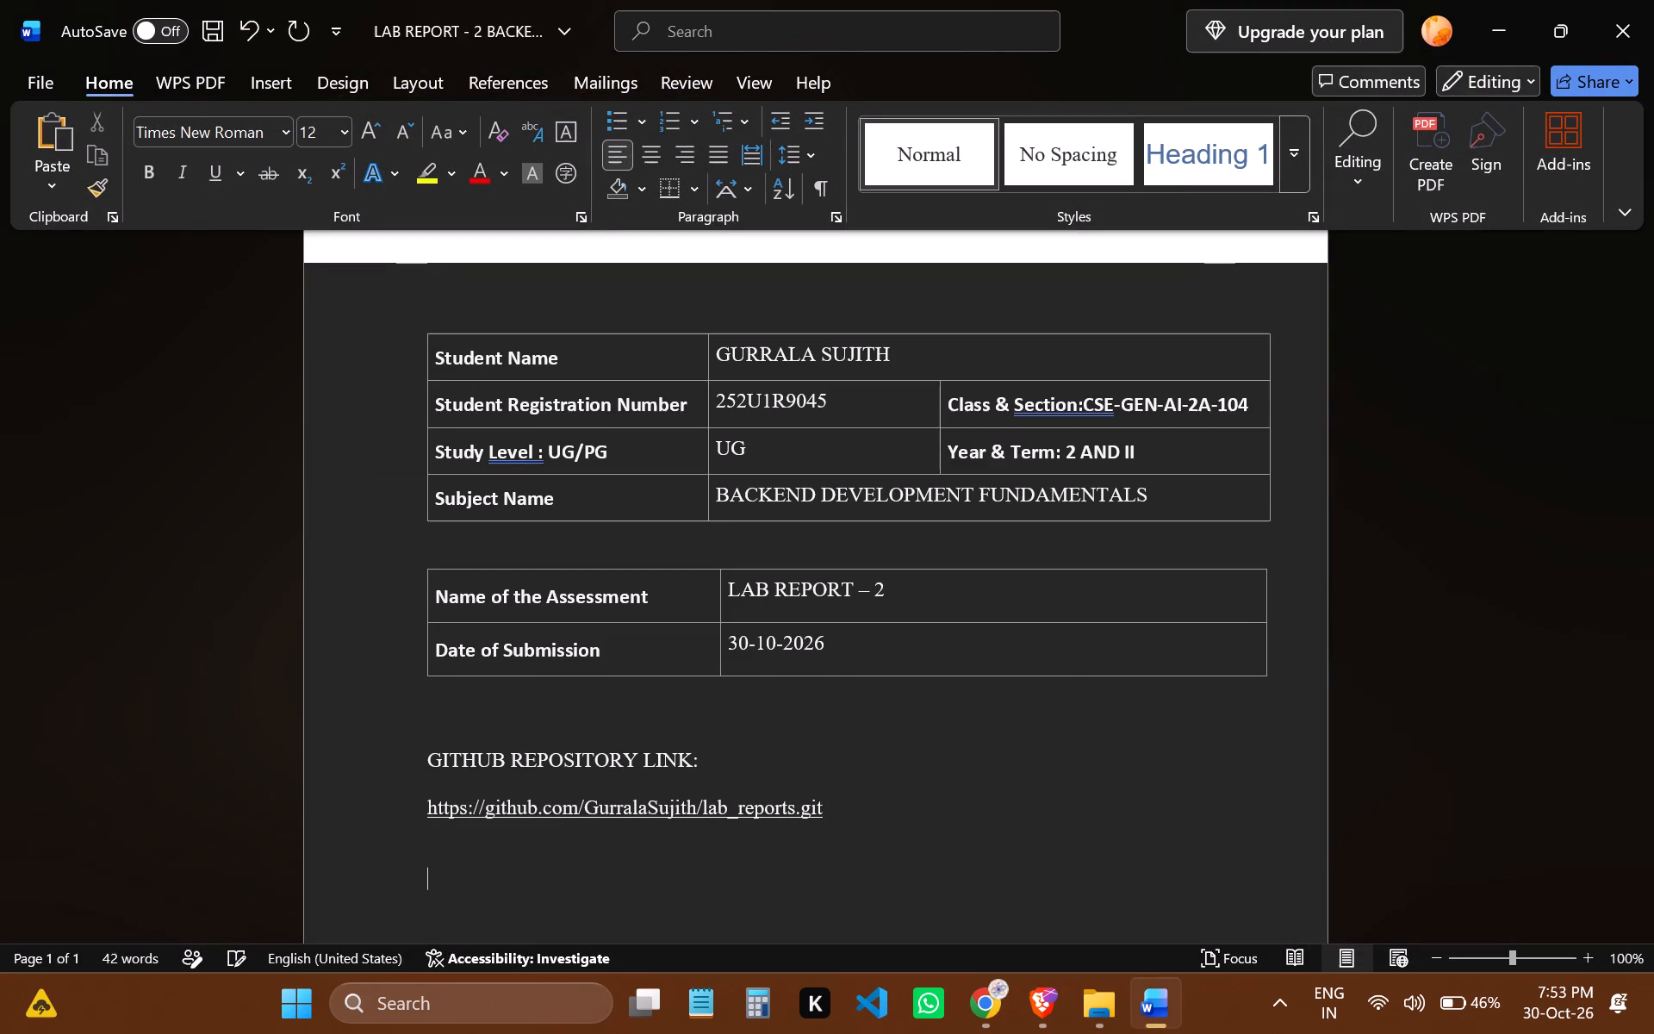
key(s)
key(BackSpace)
key(BackSpace)
text(SERC)
key(BackSpace)
text(VER LIVE LINK)
key(shift+colon)
key(Return)
key(Return)
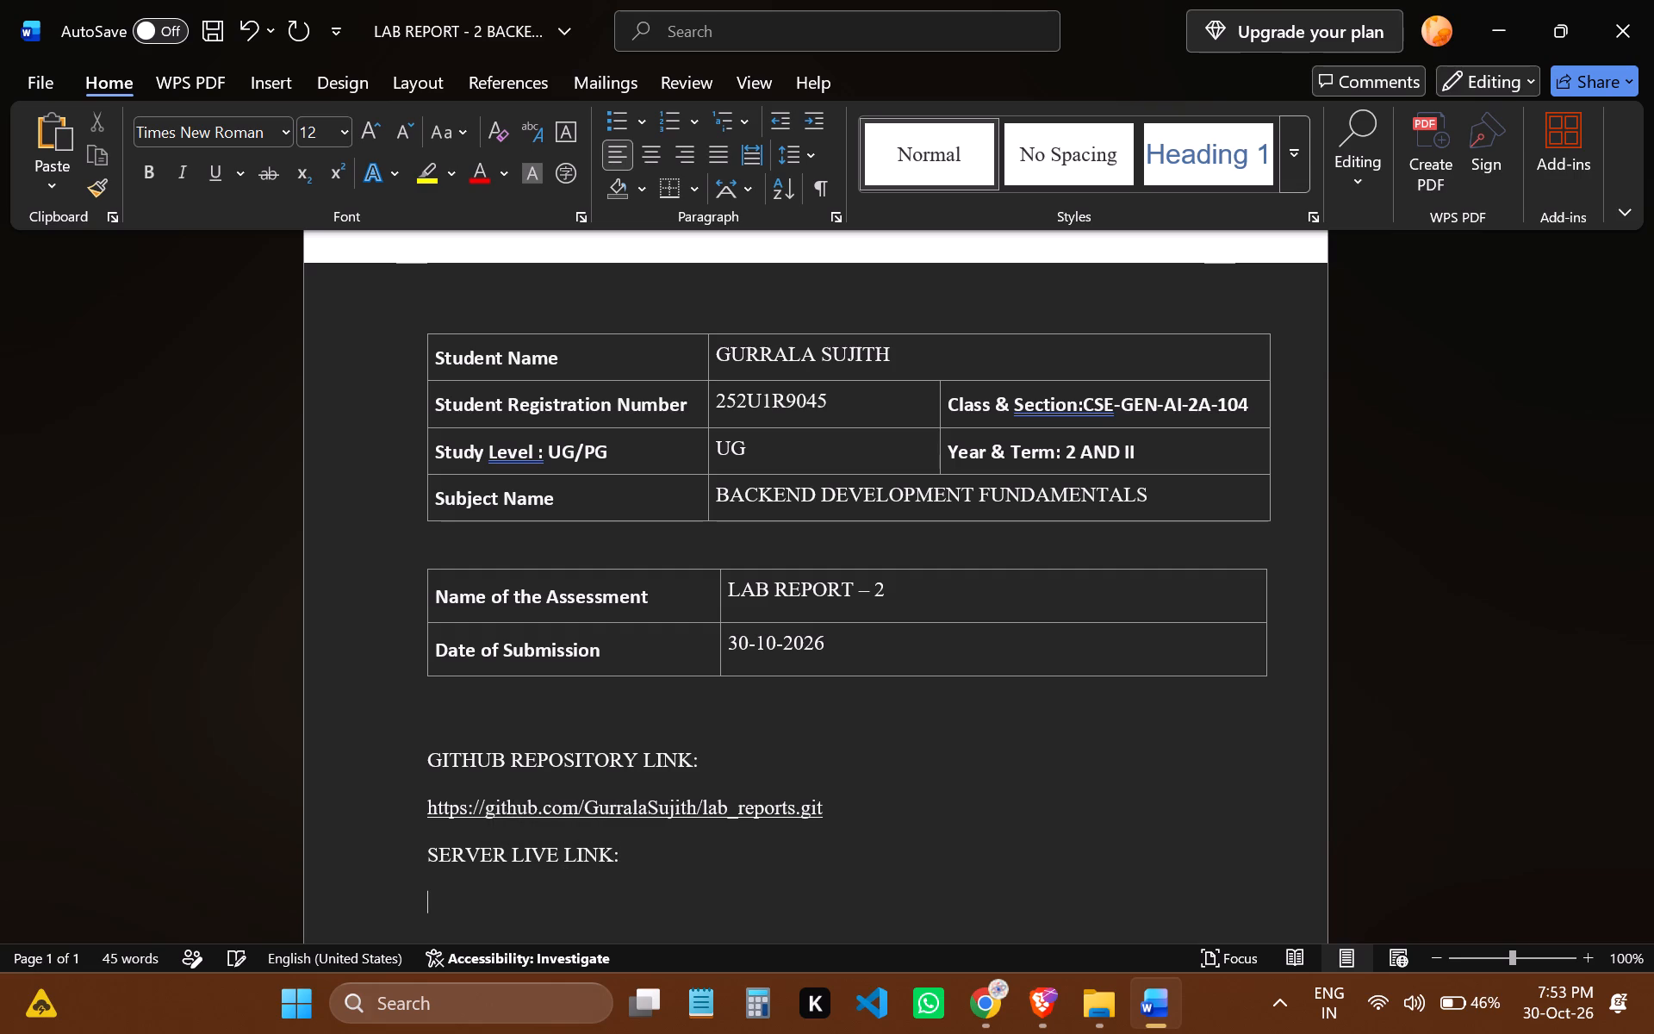
click(973, 986)
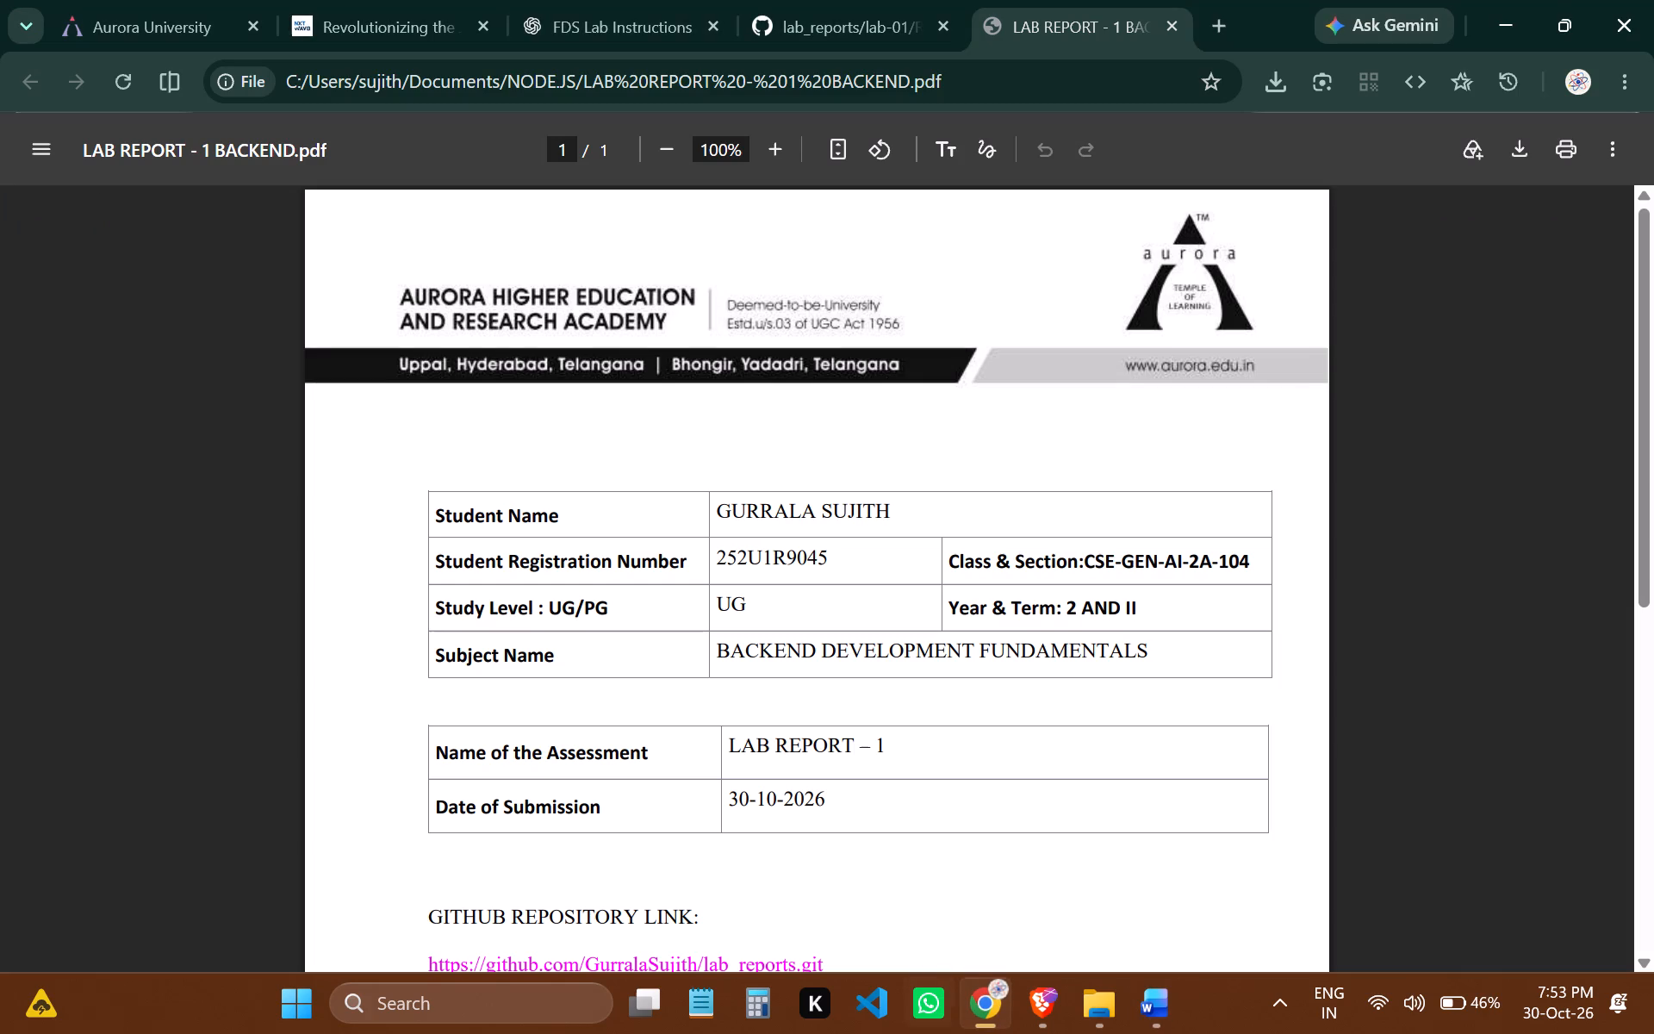
click(618, 0)
click(762, 1)
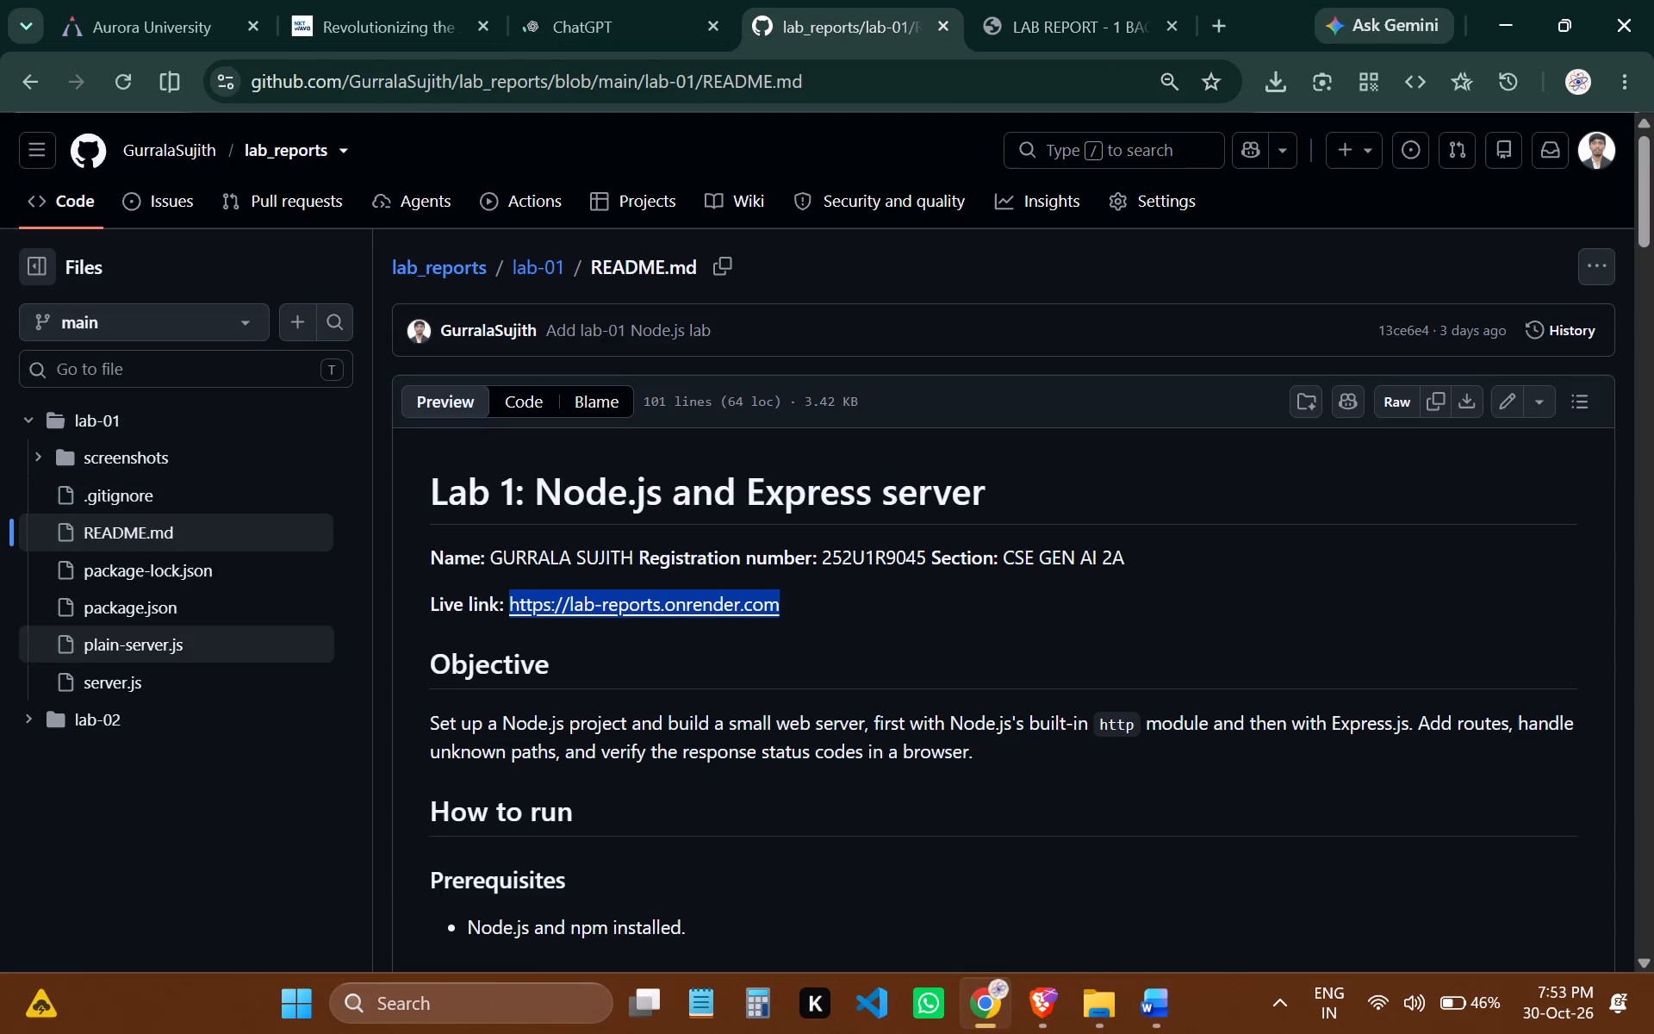
click(113, 728)
scroll(123, 807, down, 1)
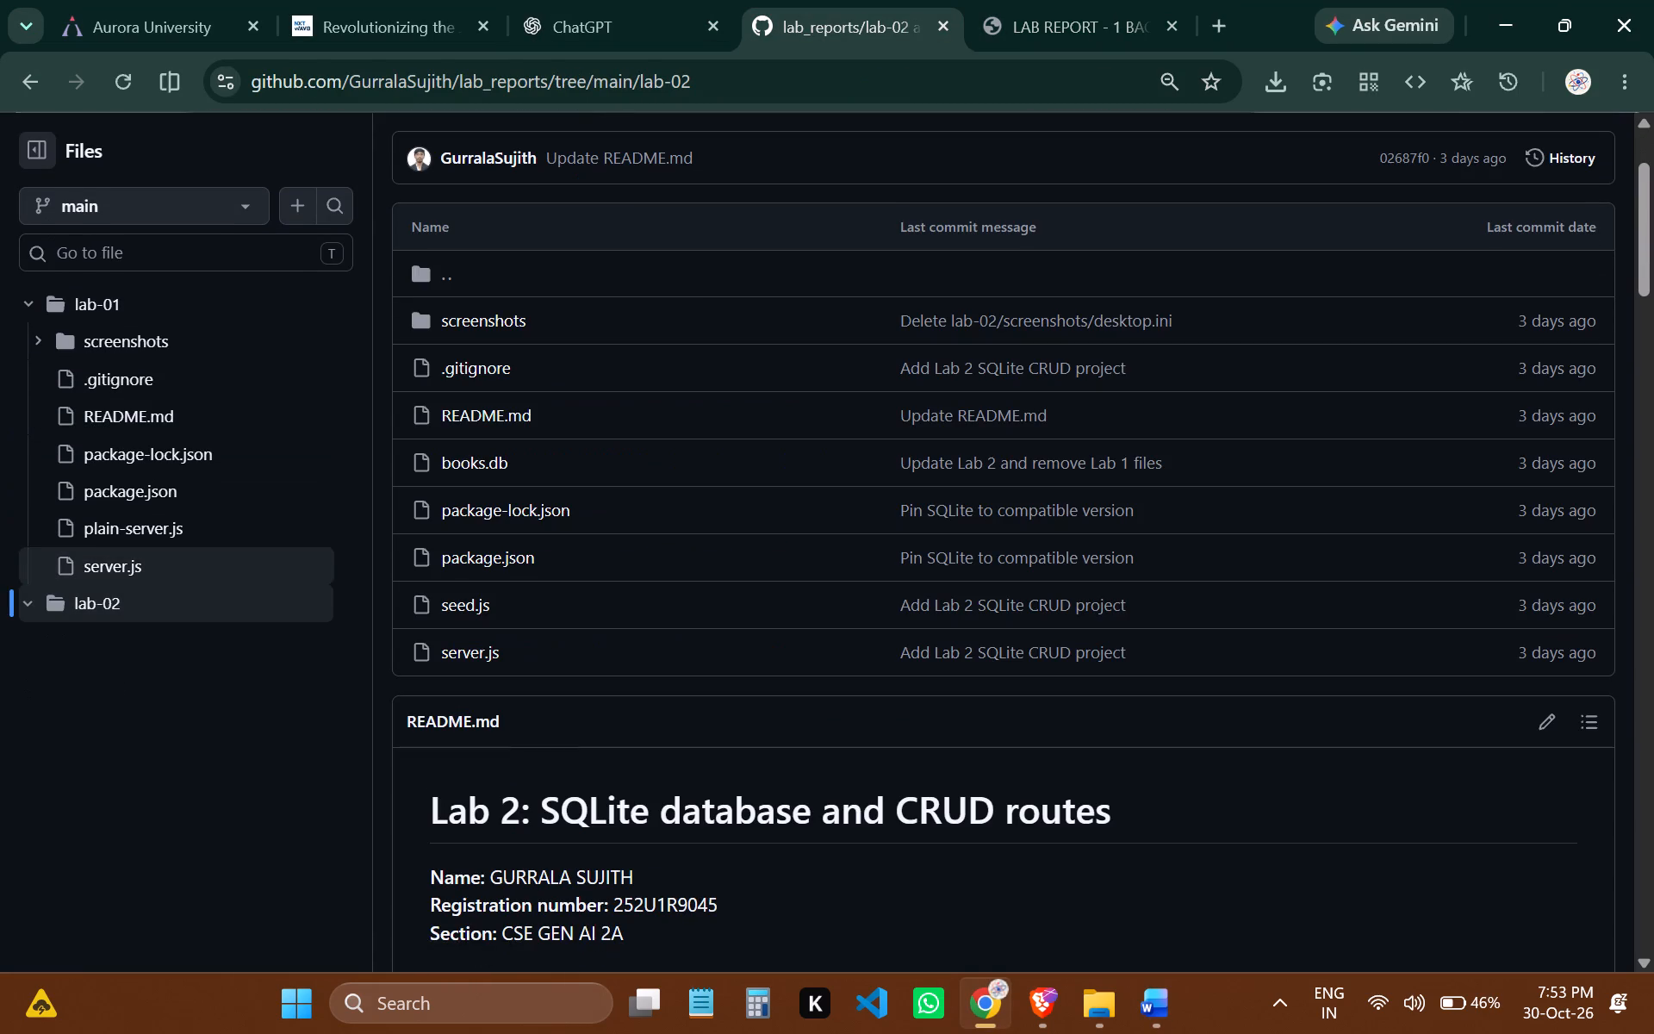
click(476, 408)
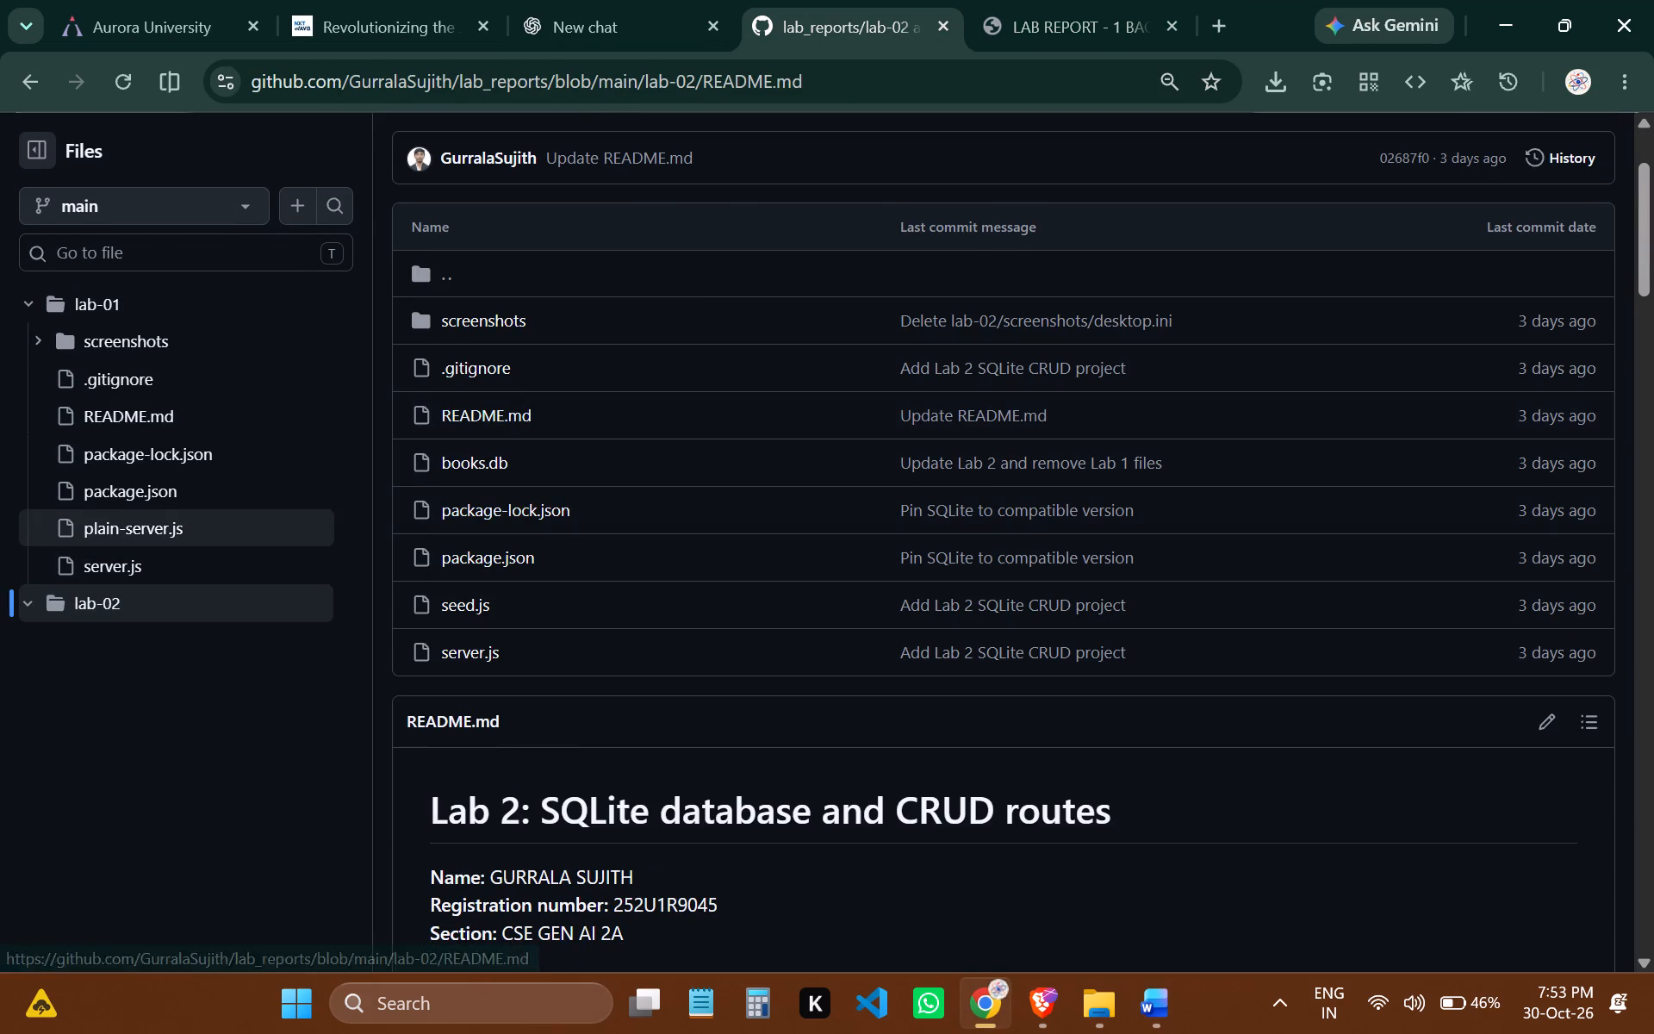
scroll(107, 613, down, 2)
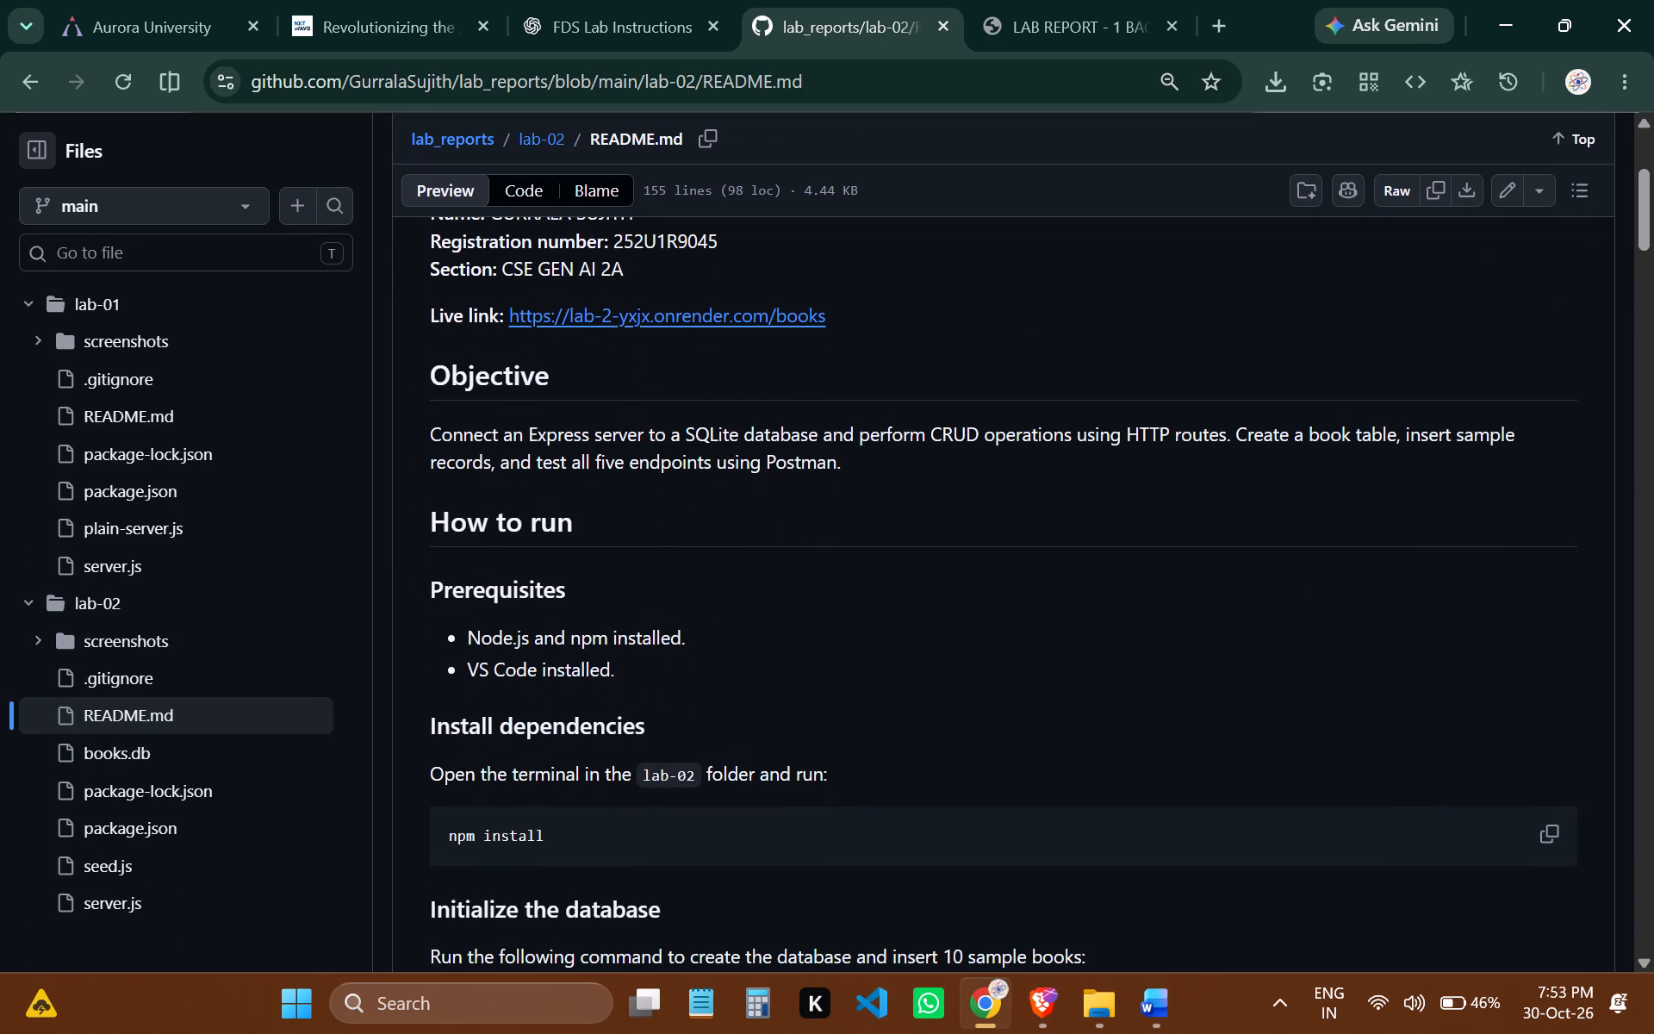
drag(828, 315, 497, 322)
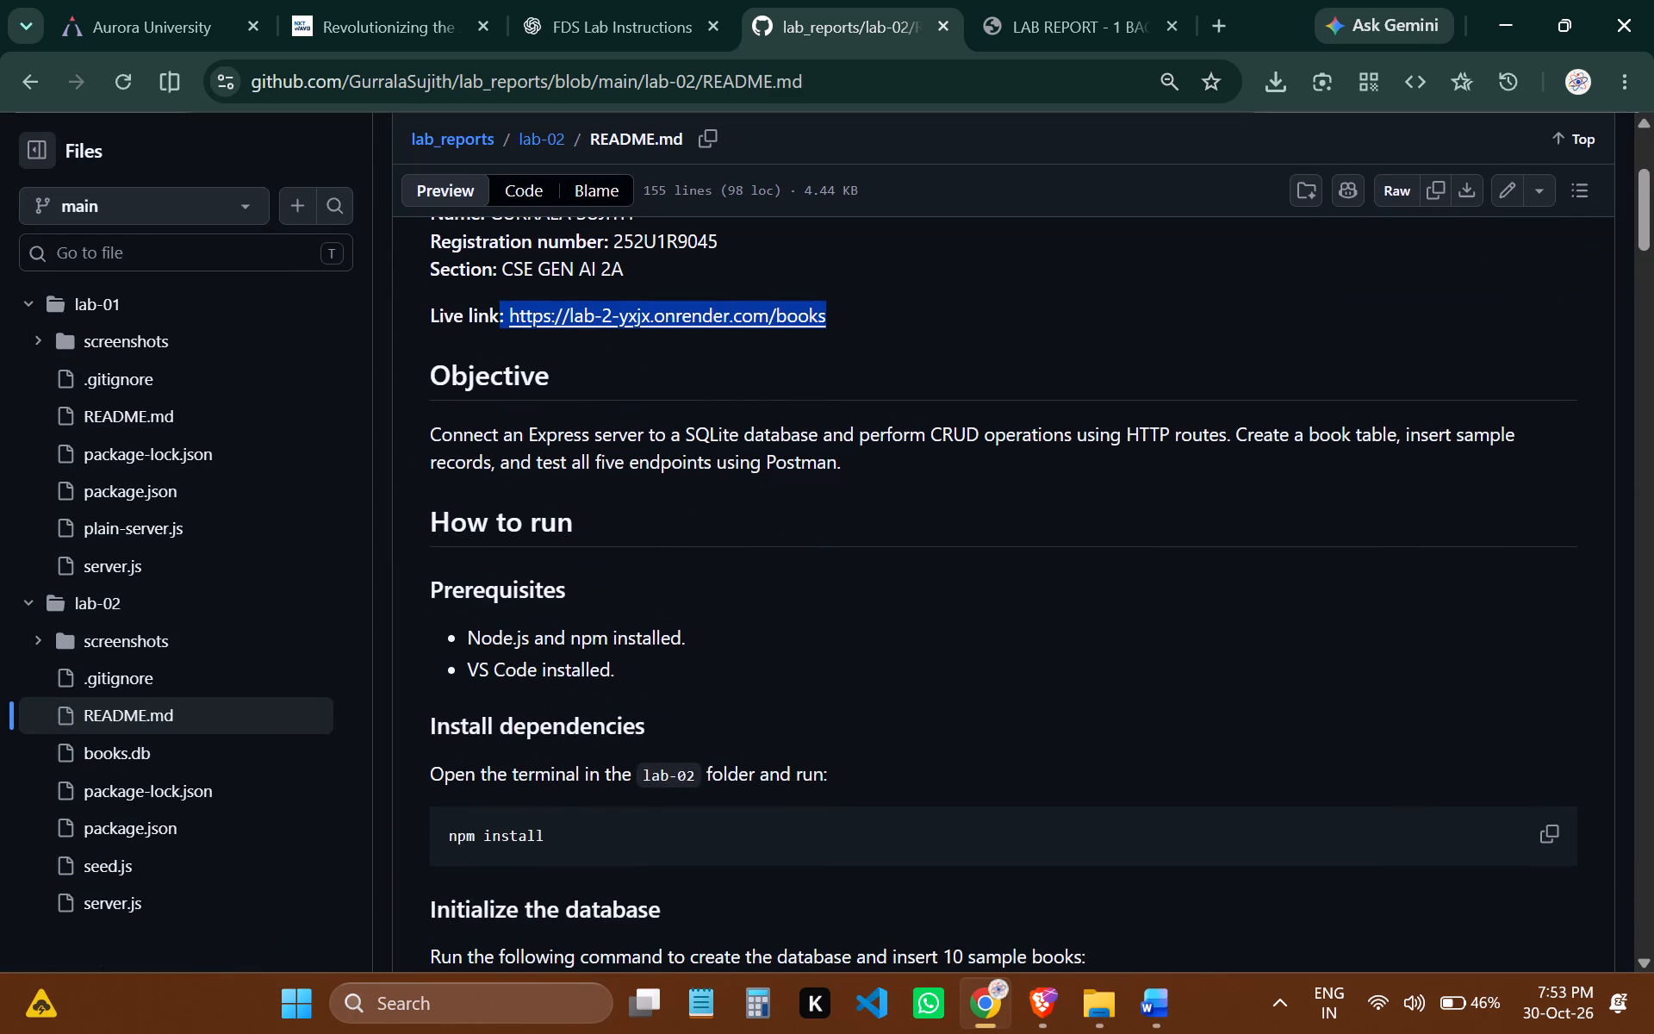
drag(497, 322, 511, 325)
key(ctrl+c)
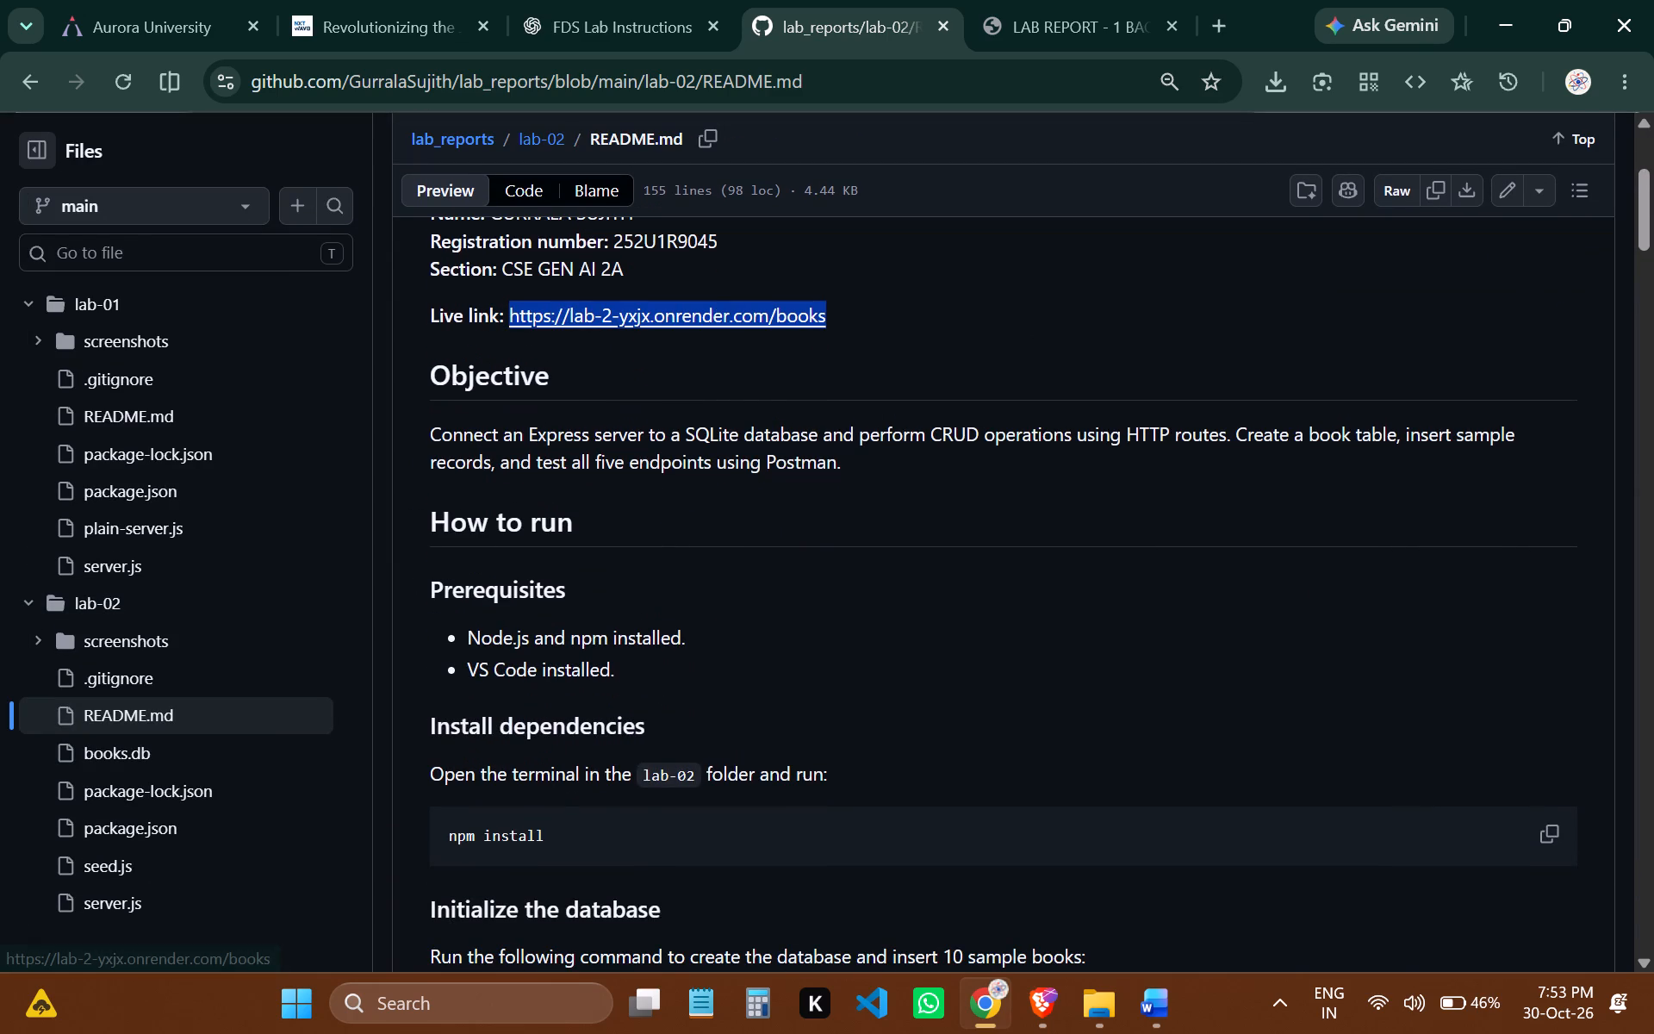
key(alt+Tab)
key(ctrl+v)
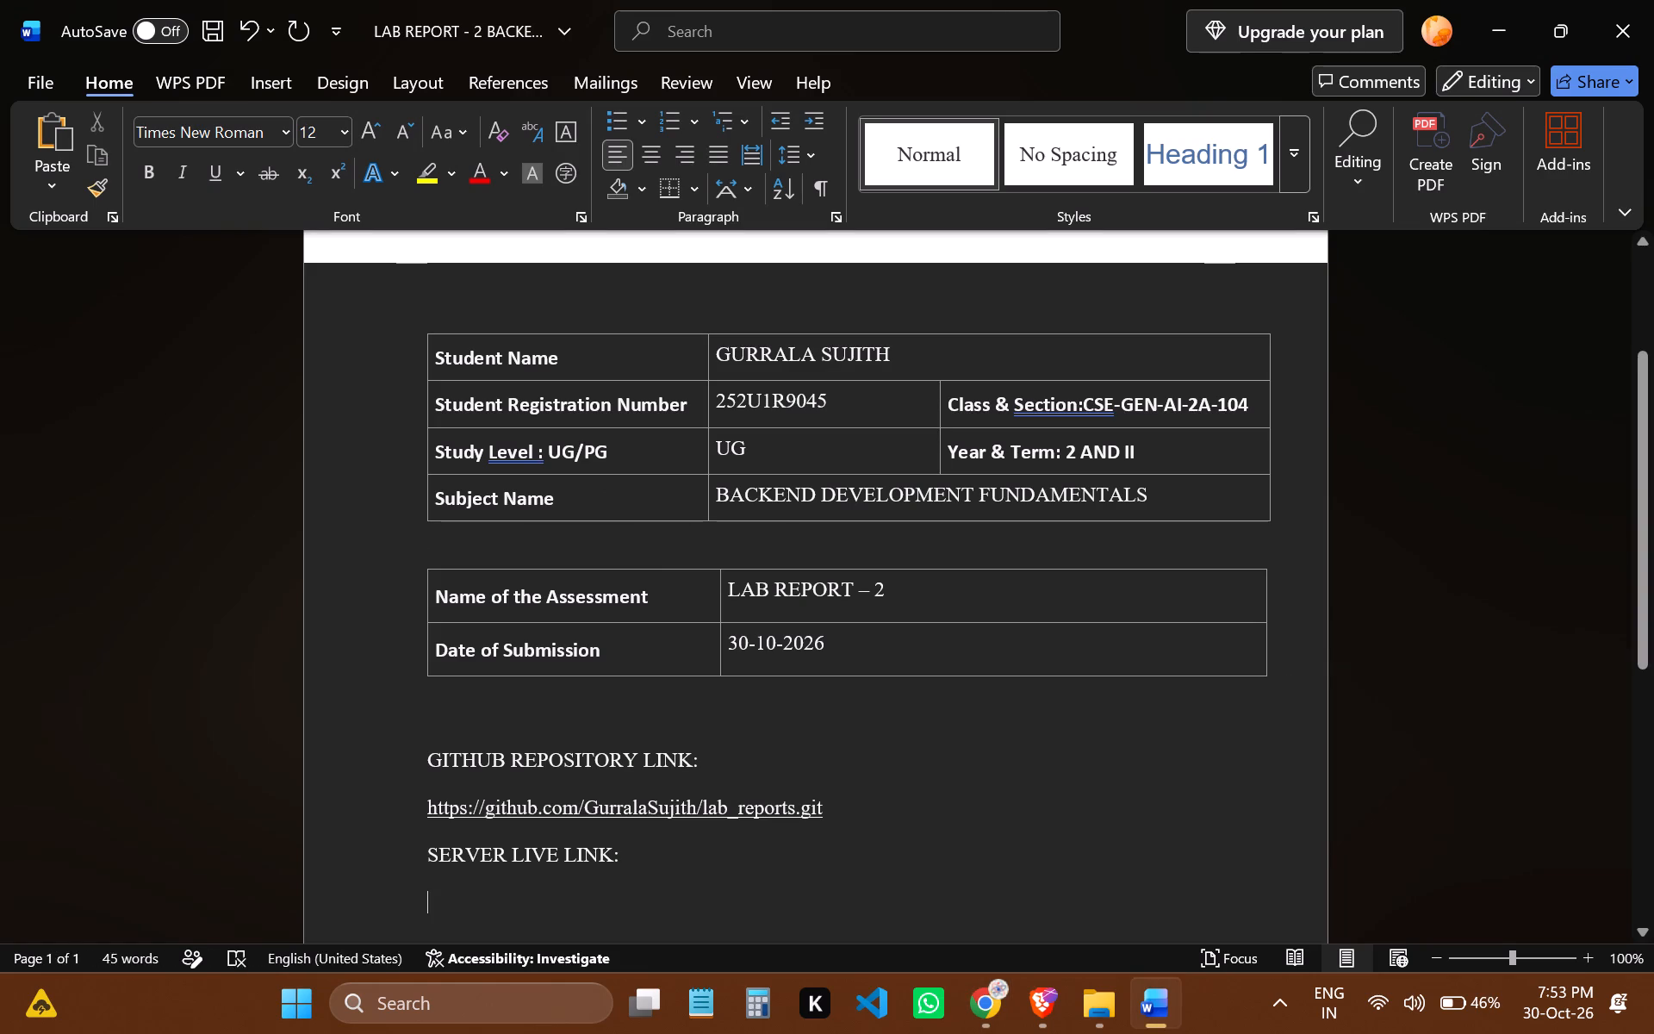
Open the report's server and GitHub links in Chrome, close the extra GitHub and LAB REPORT - 1 tabs, and pretty-print the books response.
ctrl+click(599, 899)
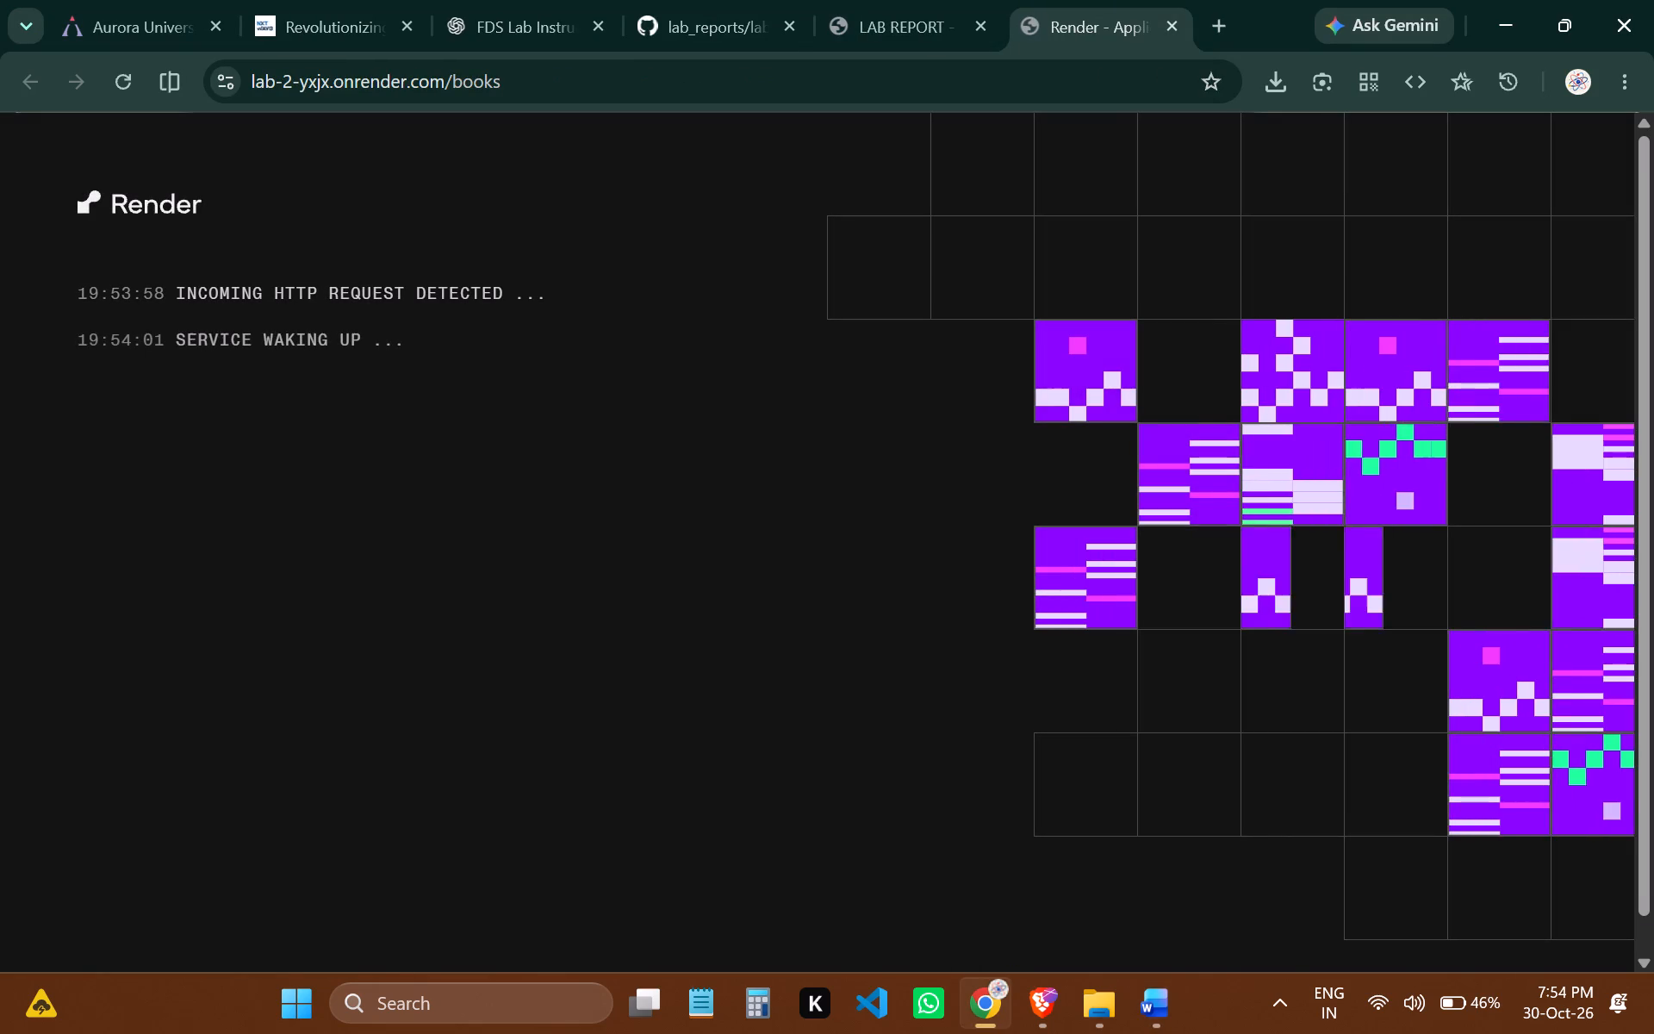
key(alt+Tab)
ctrl+click(522, 809)
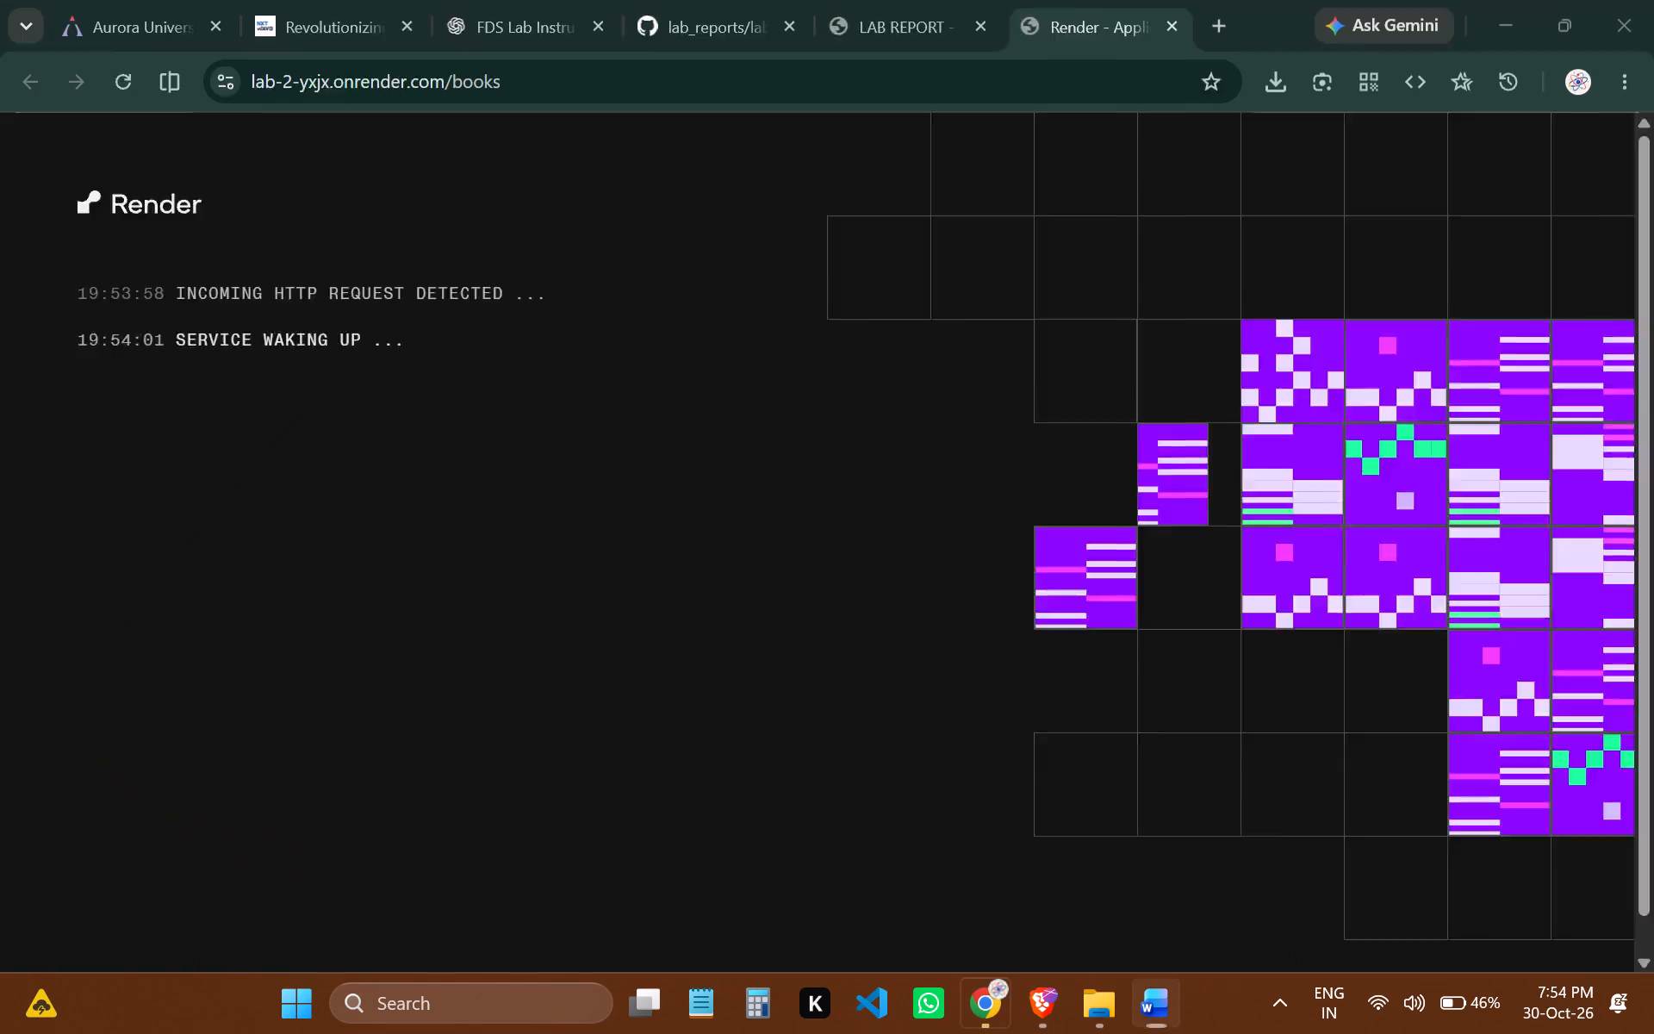
click(1178, 31)
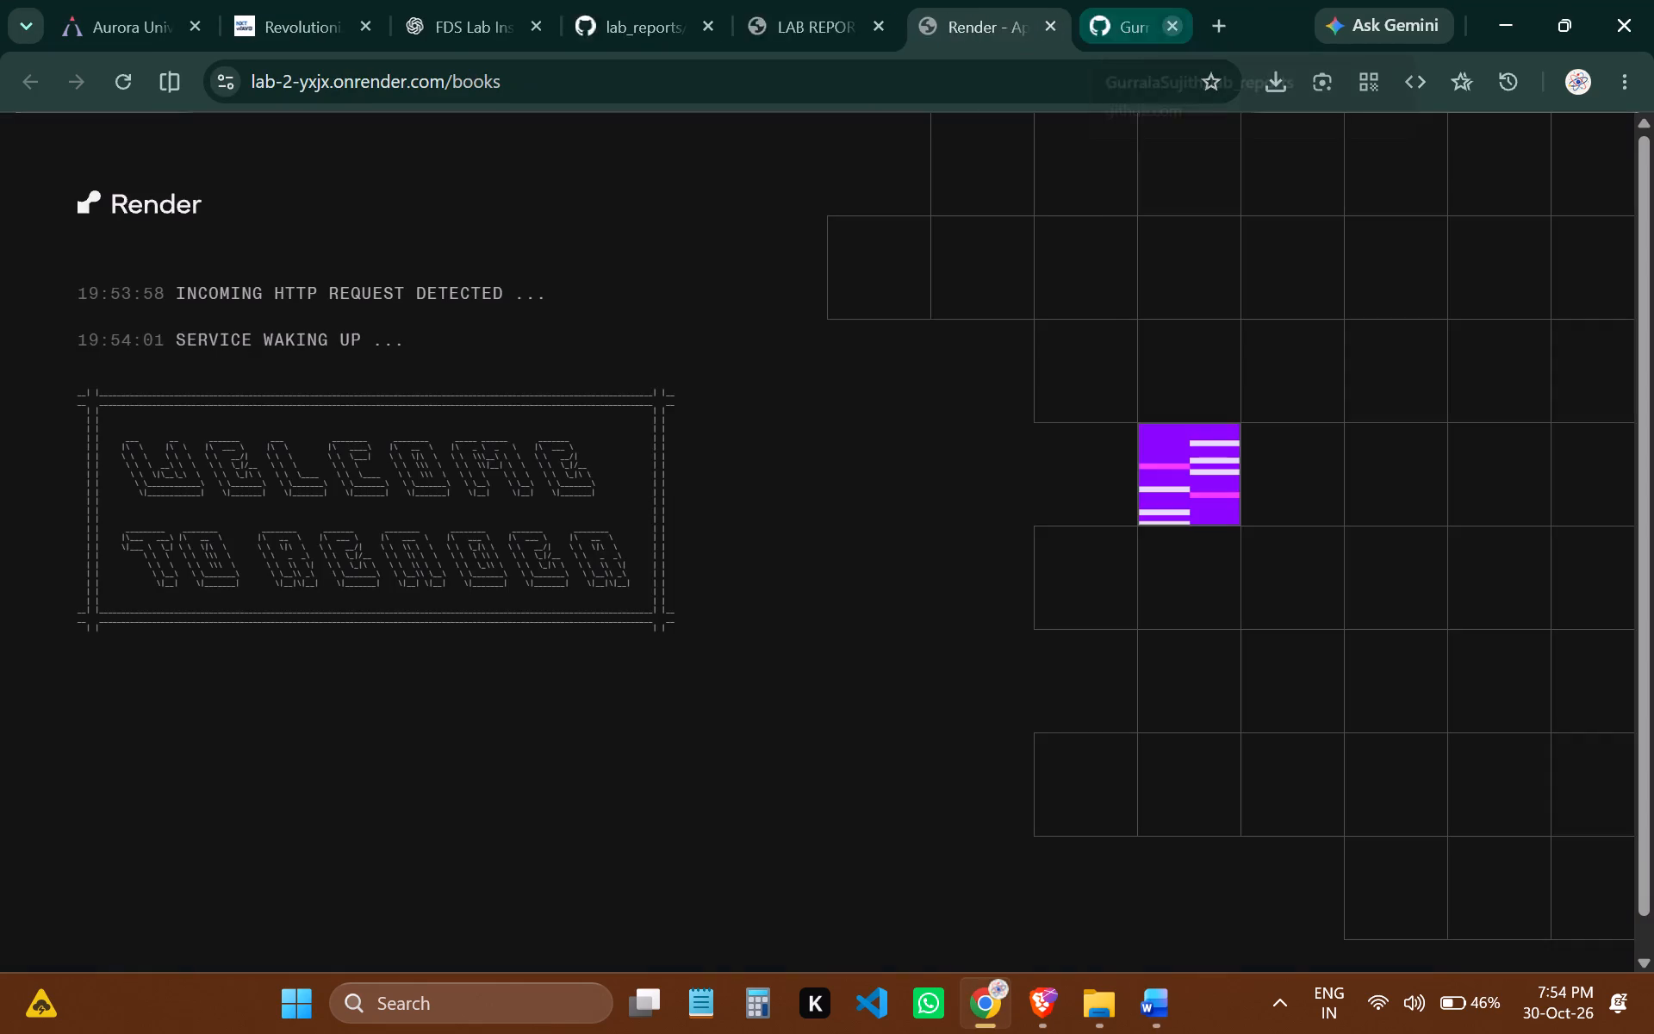
click(912, 7)
click(975, 22)
click(896, 20)
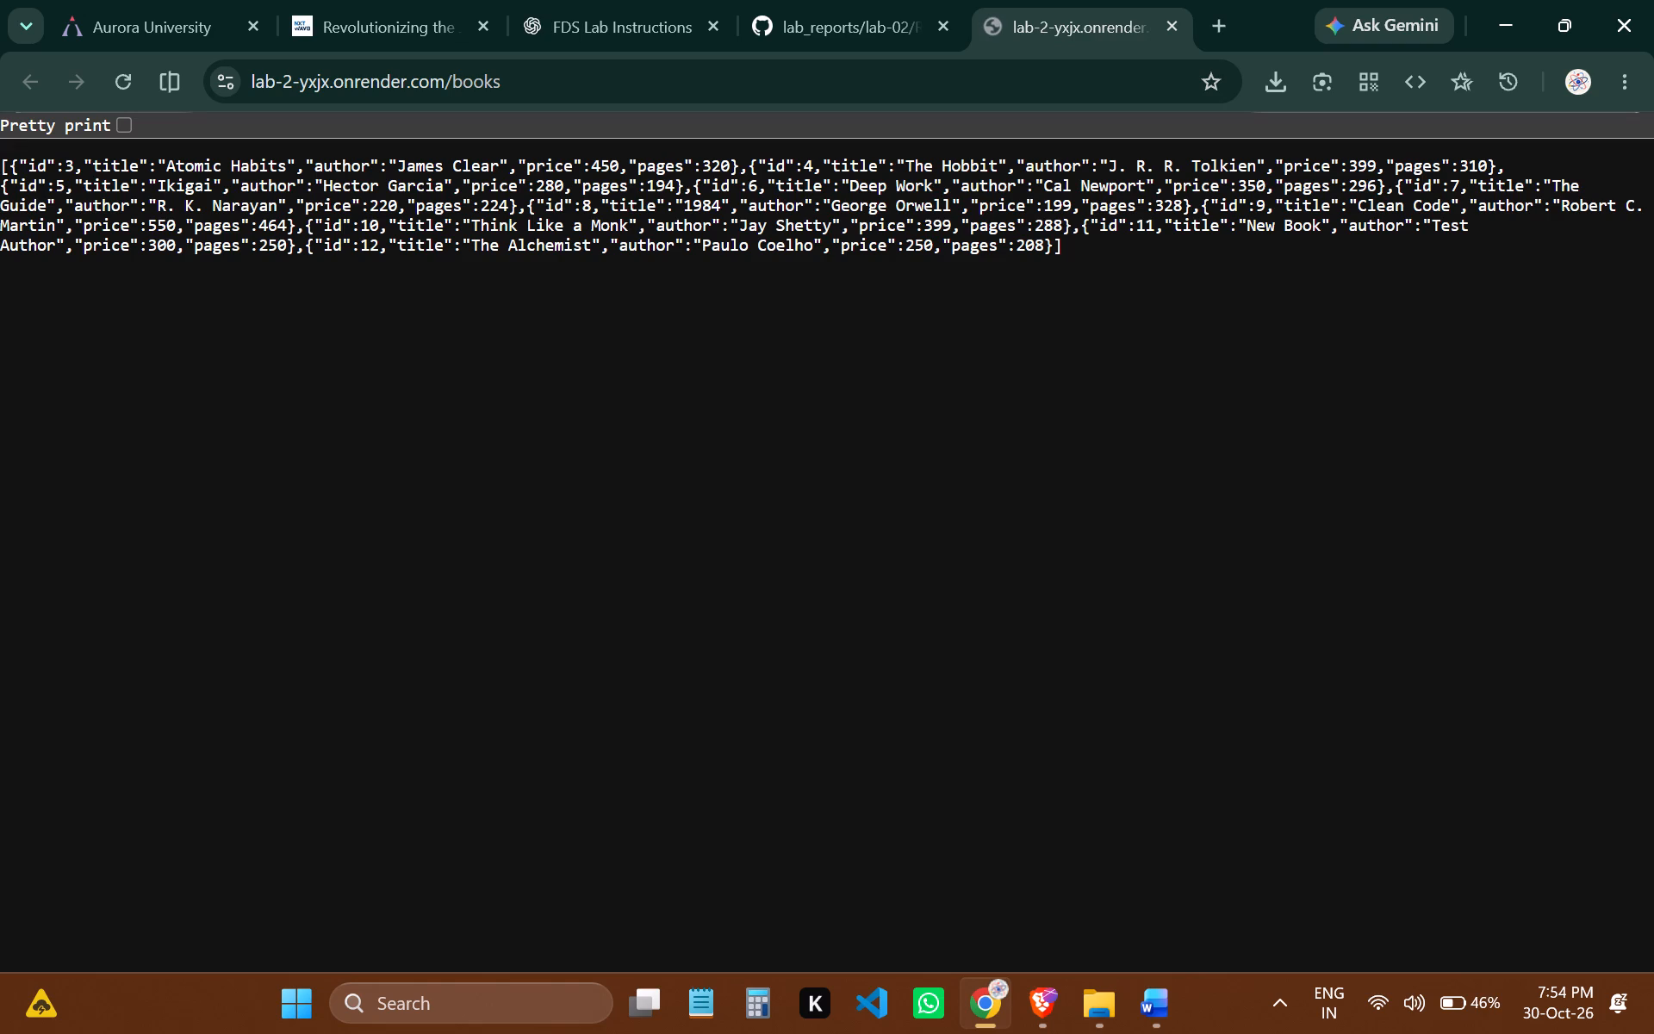
click(118, 120)
key(alt+Tab)
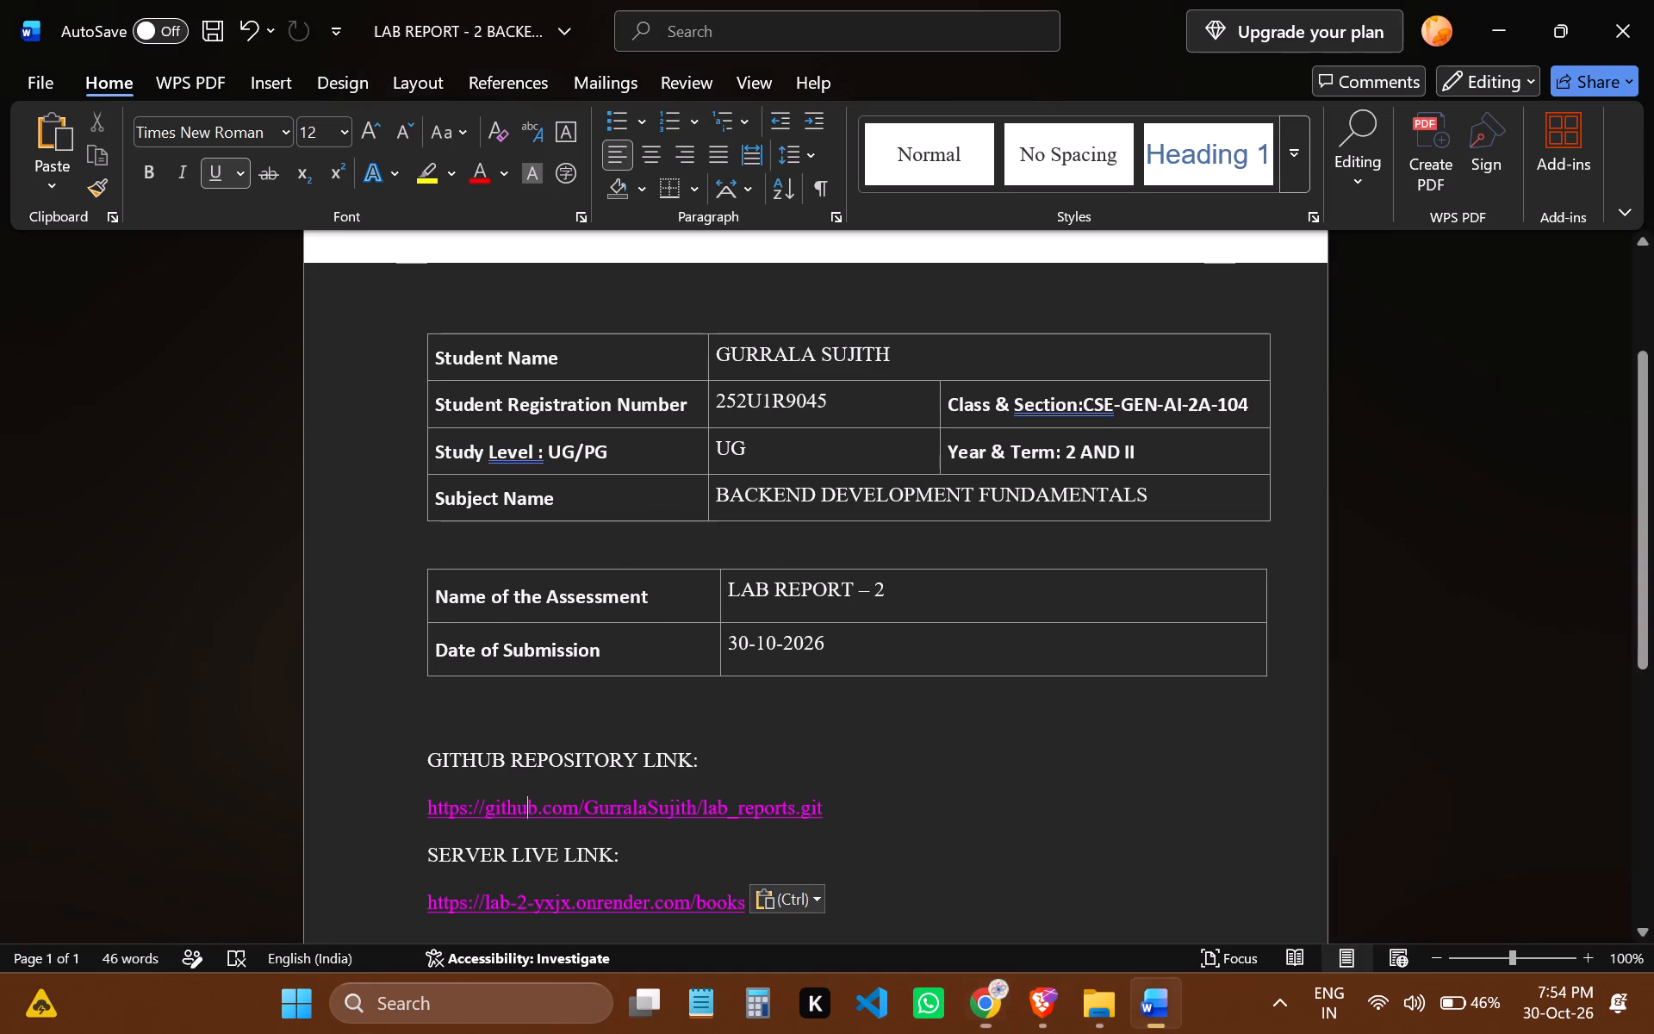
Test the single-book route by loading lab-2-yxjx.onrender.com/books/3 in Chrome, and close the server tab.
key(alt+Tab)
click(564, 77)
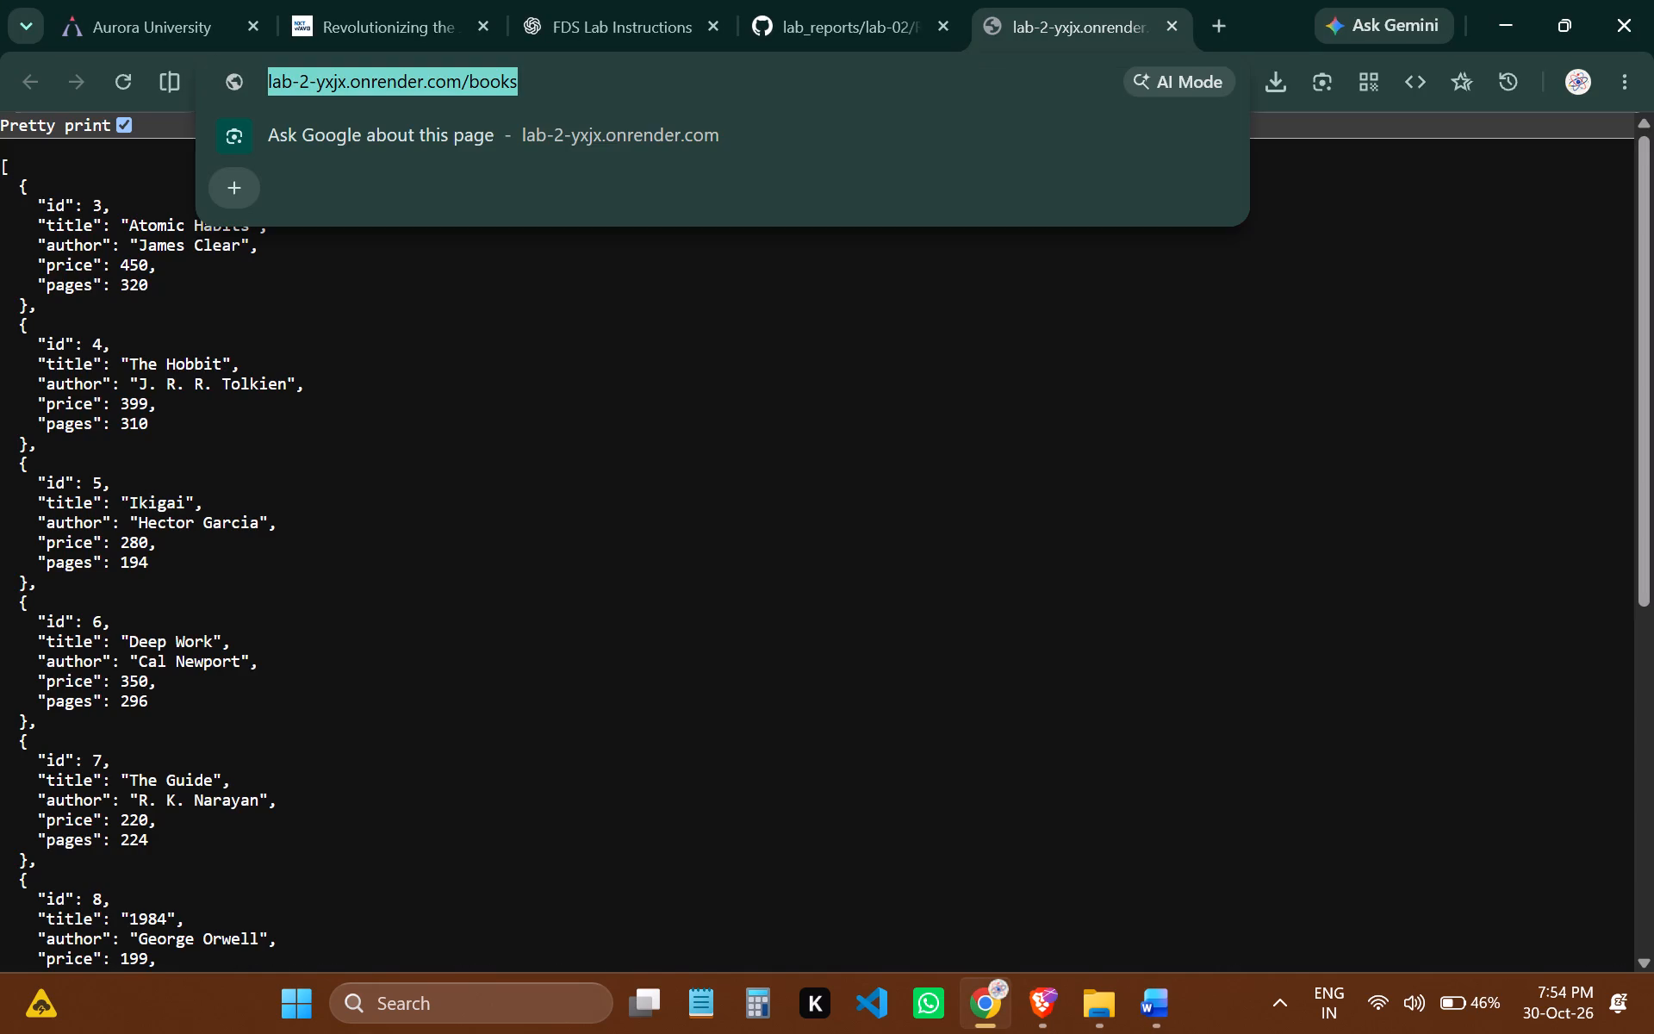
key(Right)
text(/3)
key(Return)
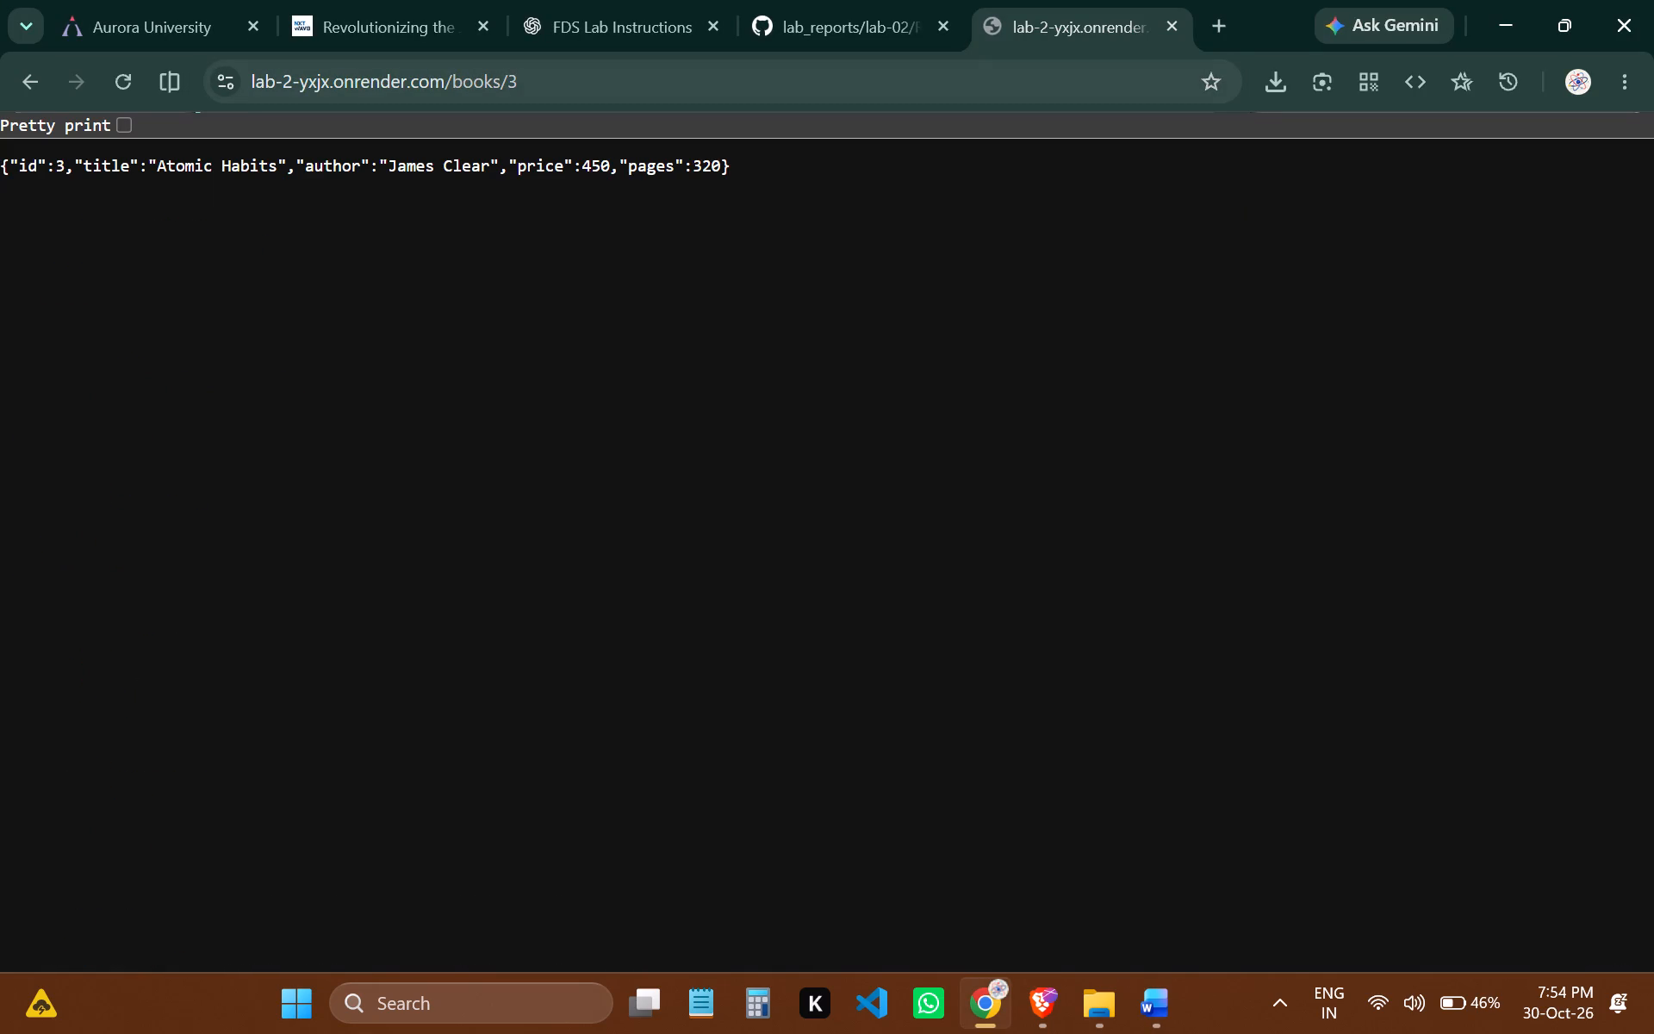
click(556, 75)
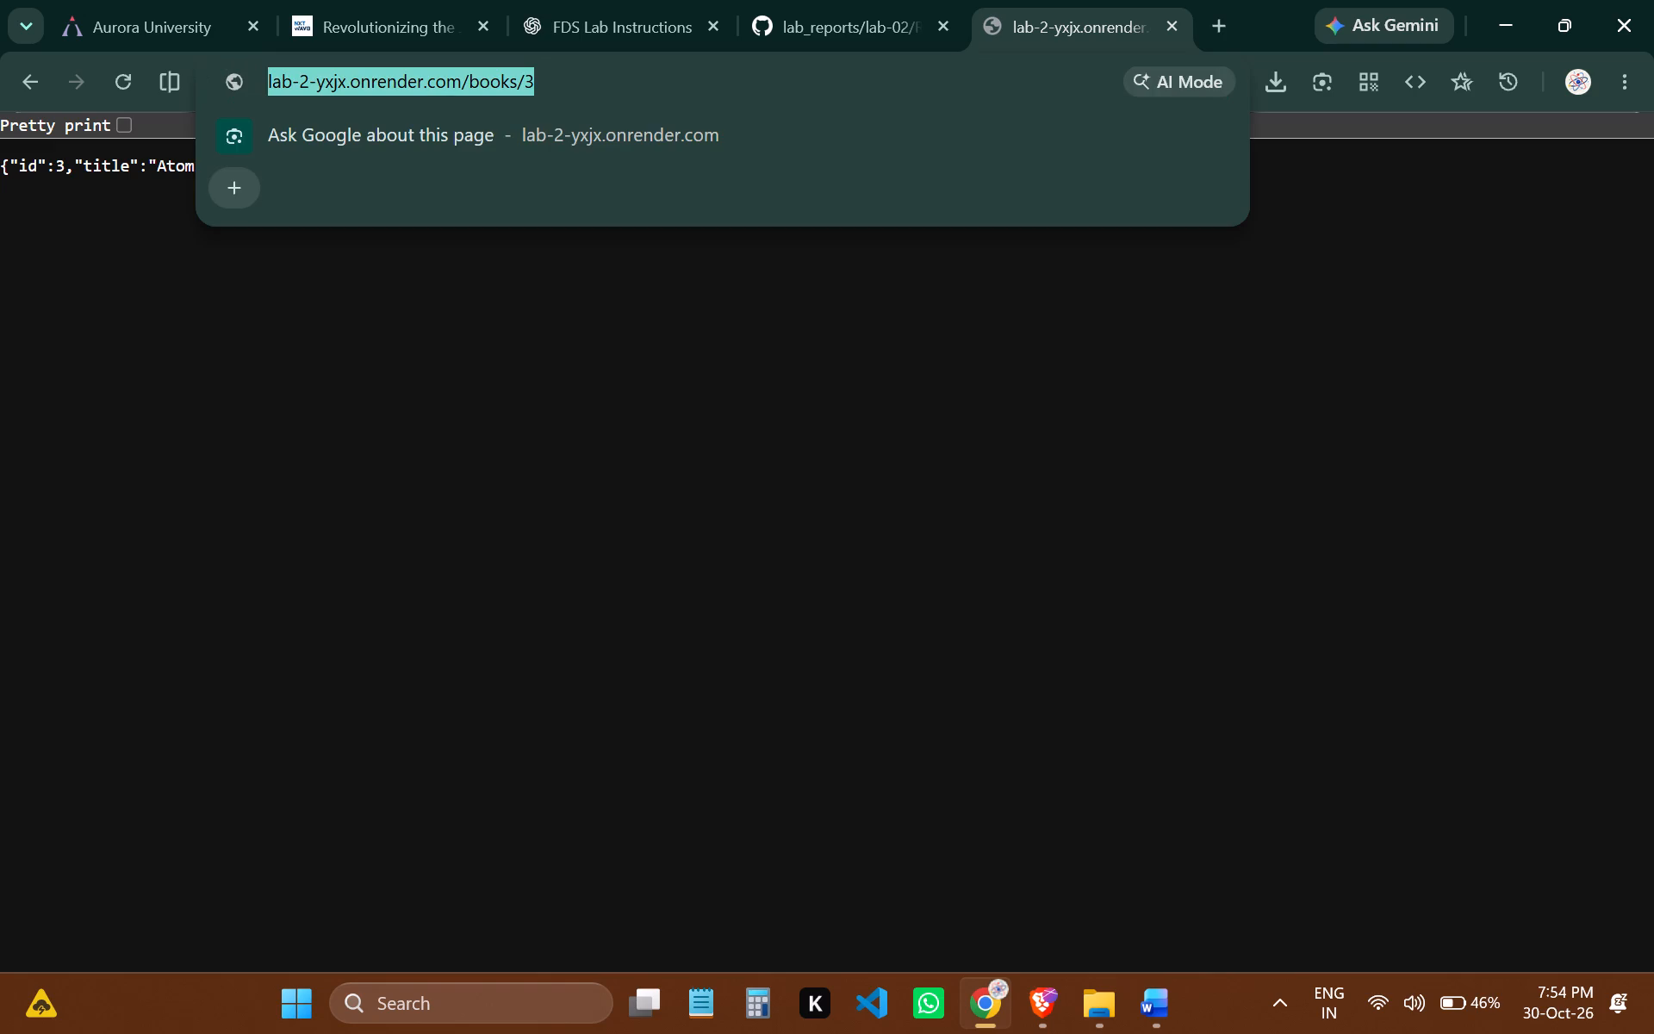
key(ctrl+w)
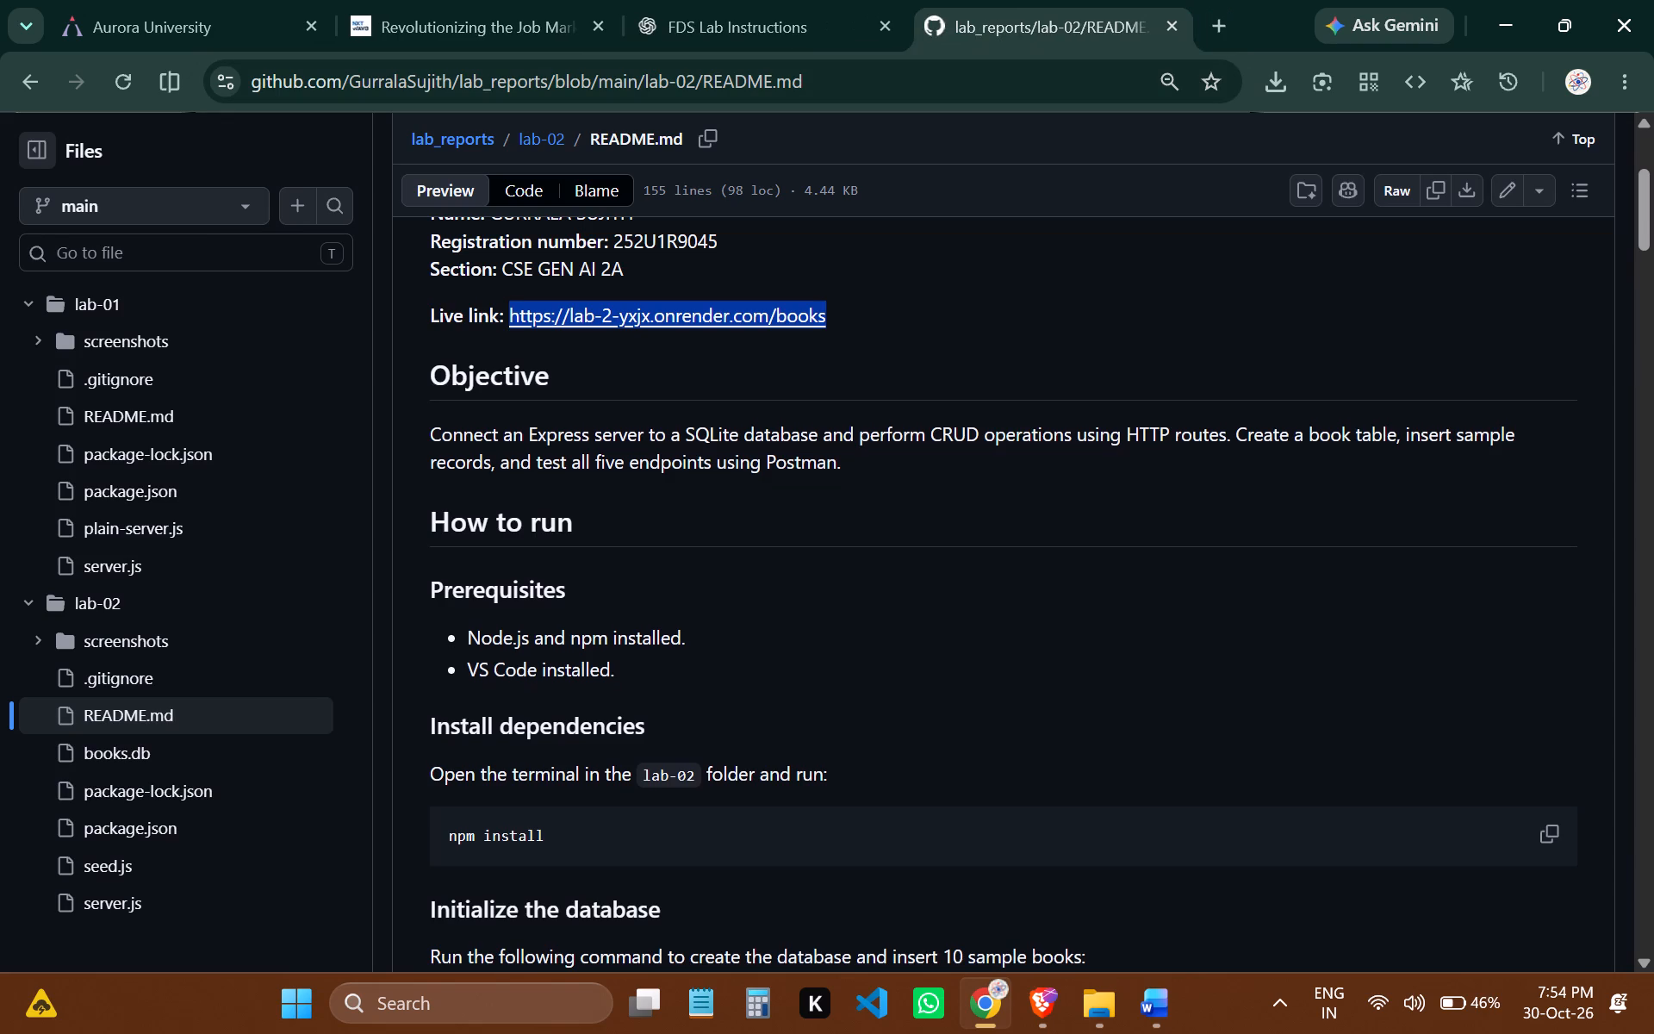
scroll(763, 557, down, 4)
Return to the report in Word, open its GitHub repository link, close that page and come back to the document.
key(alt+Tab)
scroll(717, 507, down, 3)
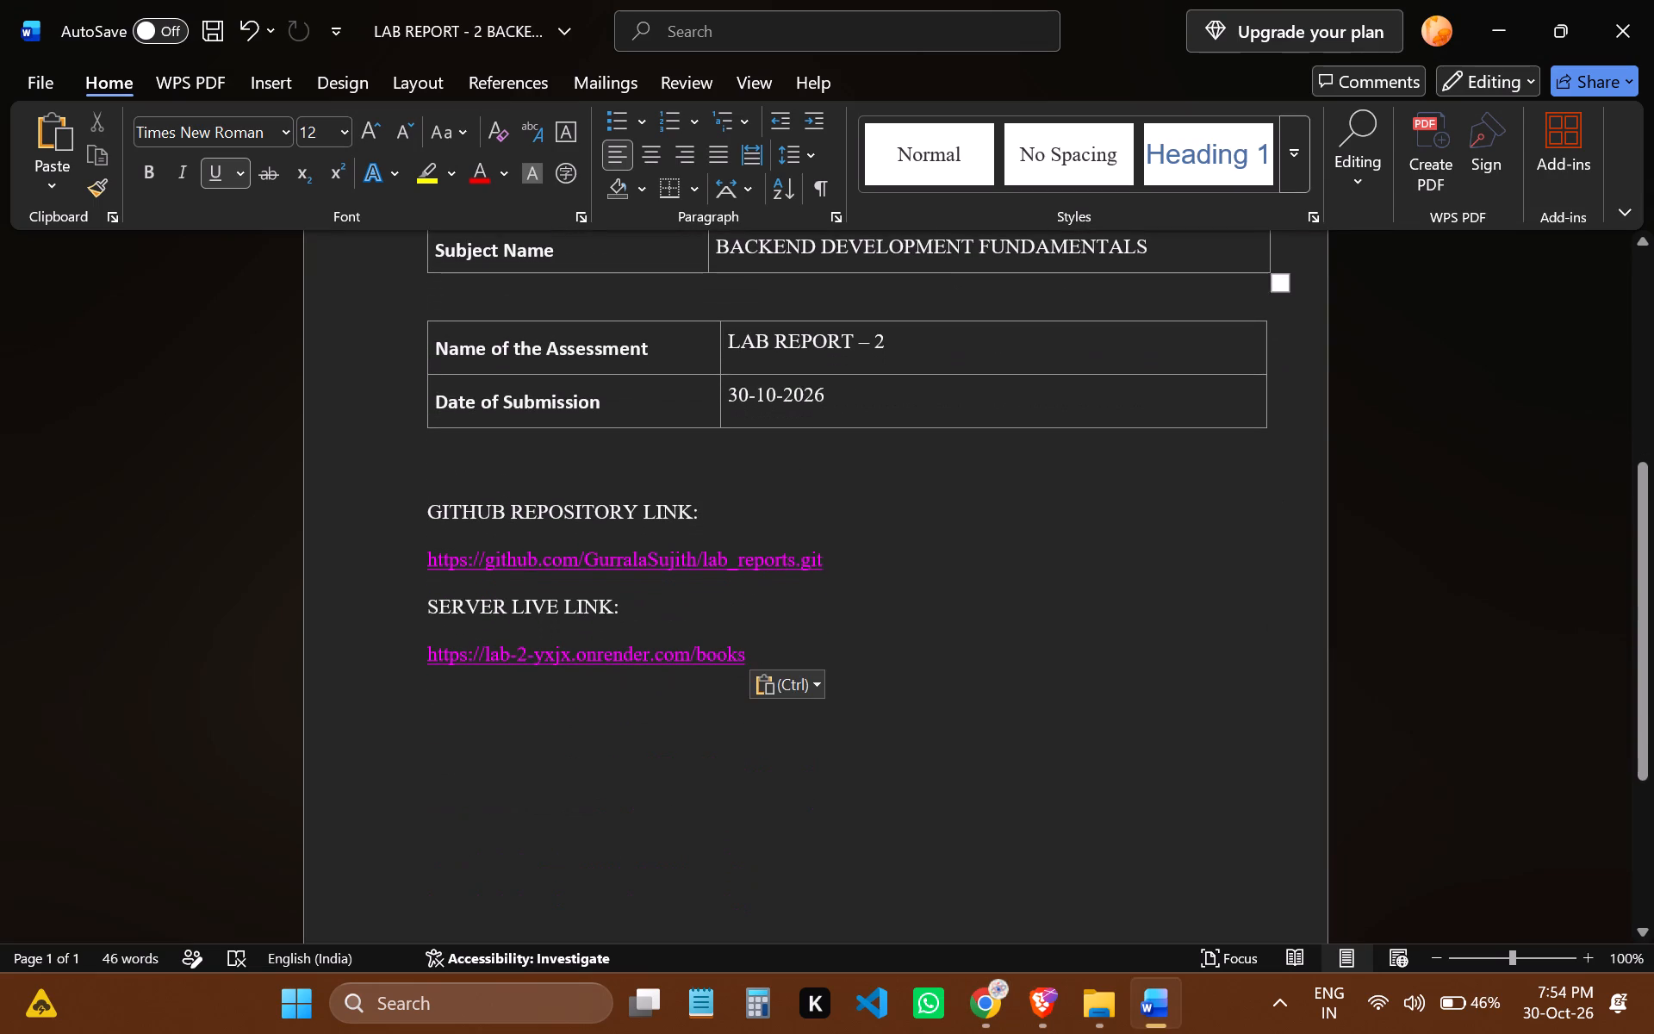
ctrl+click(639, 559)
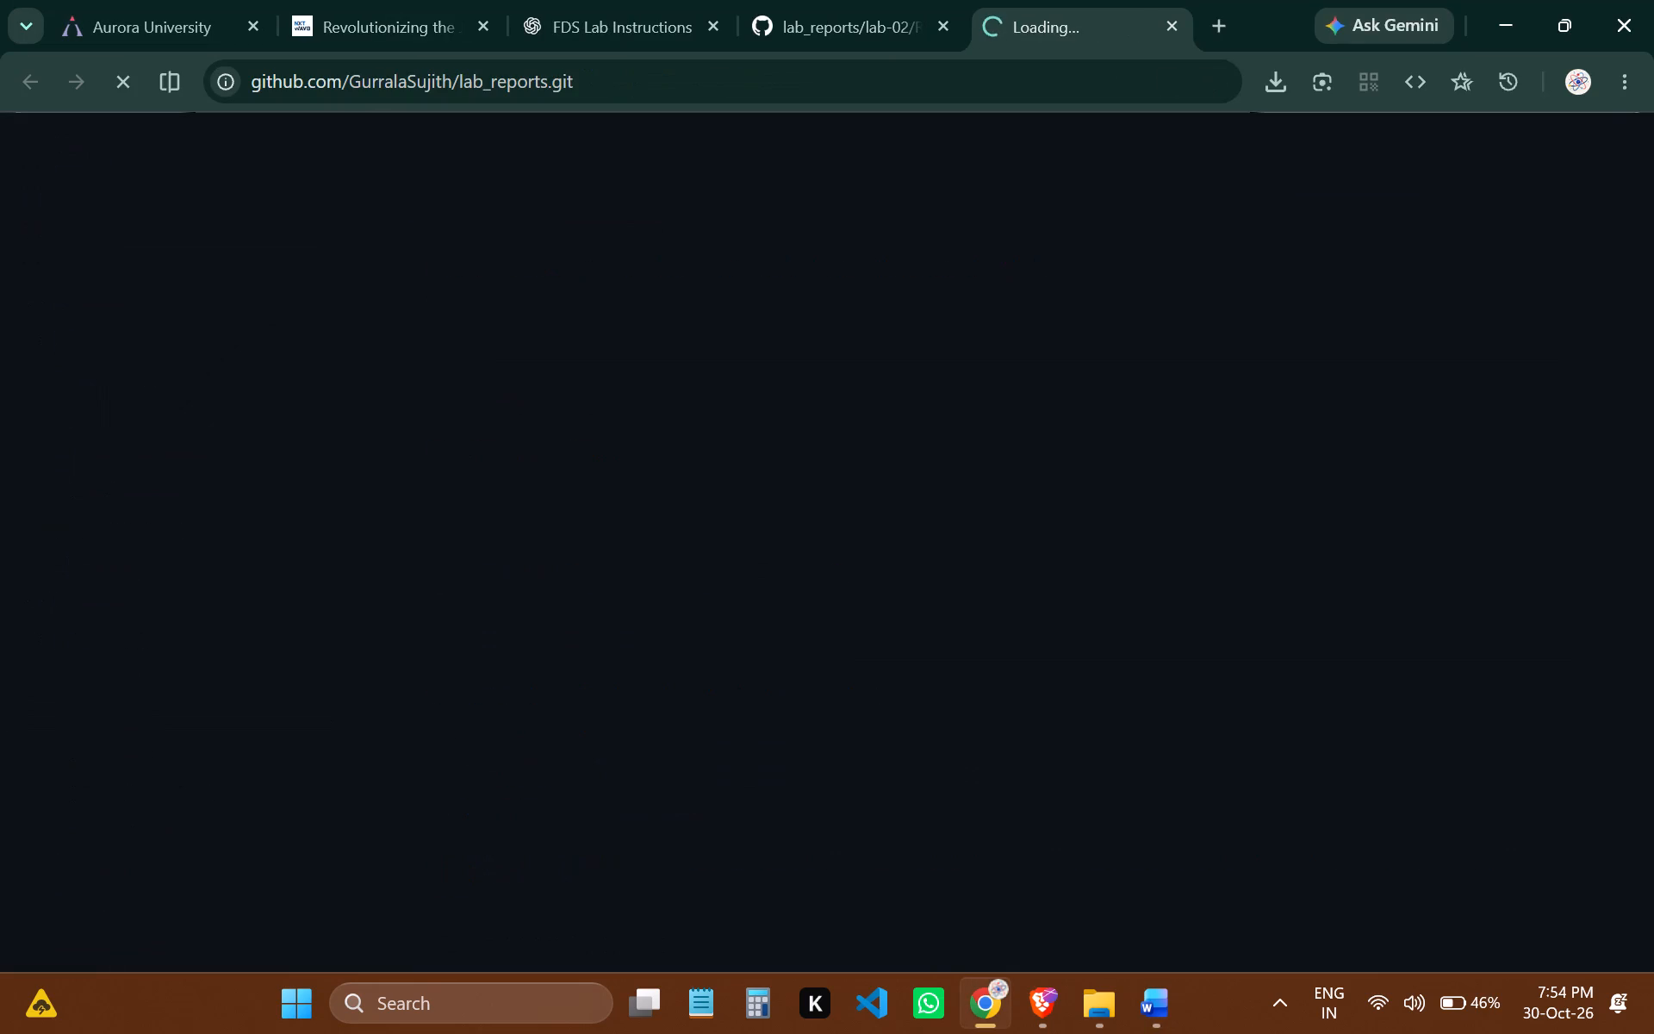
key(ctrl+w)
key(alt+Tab)
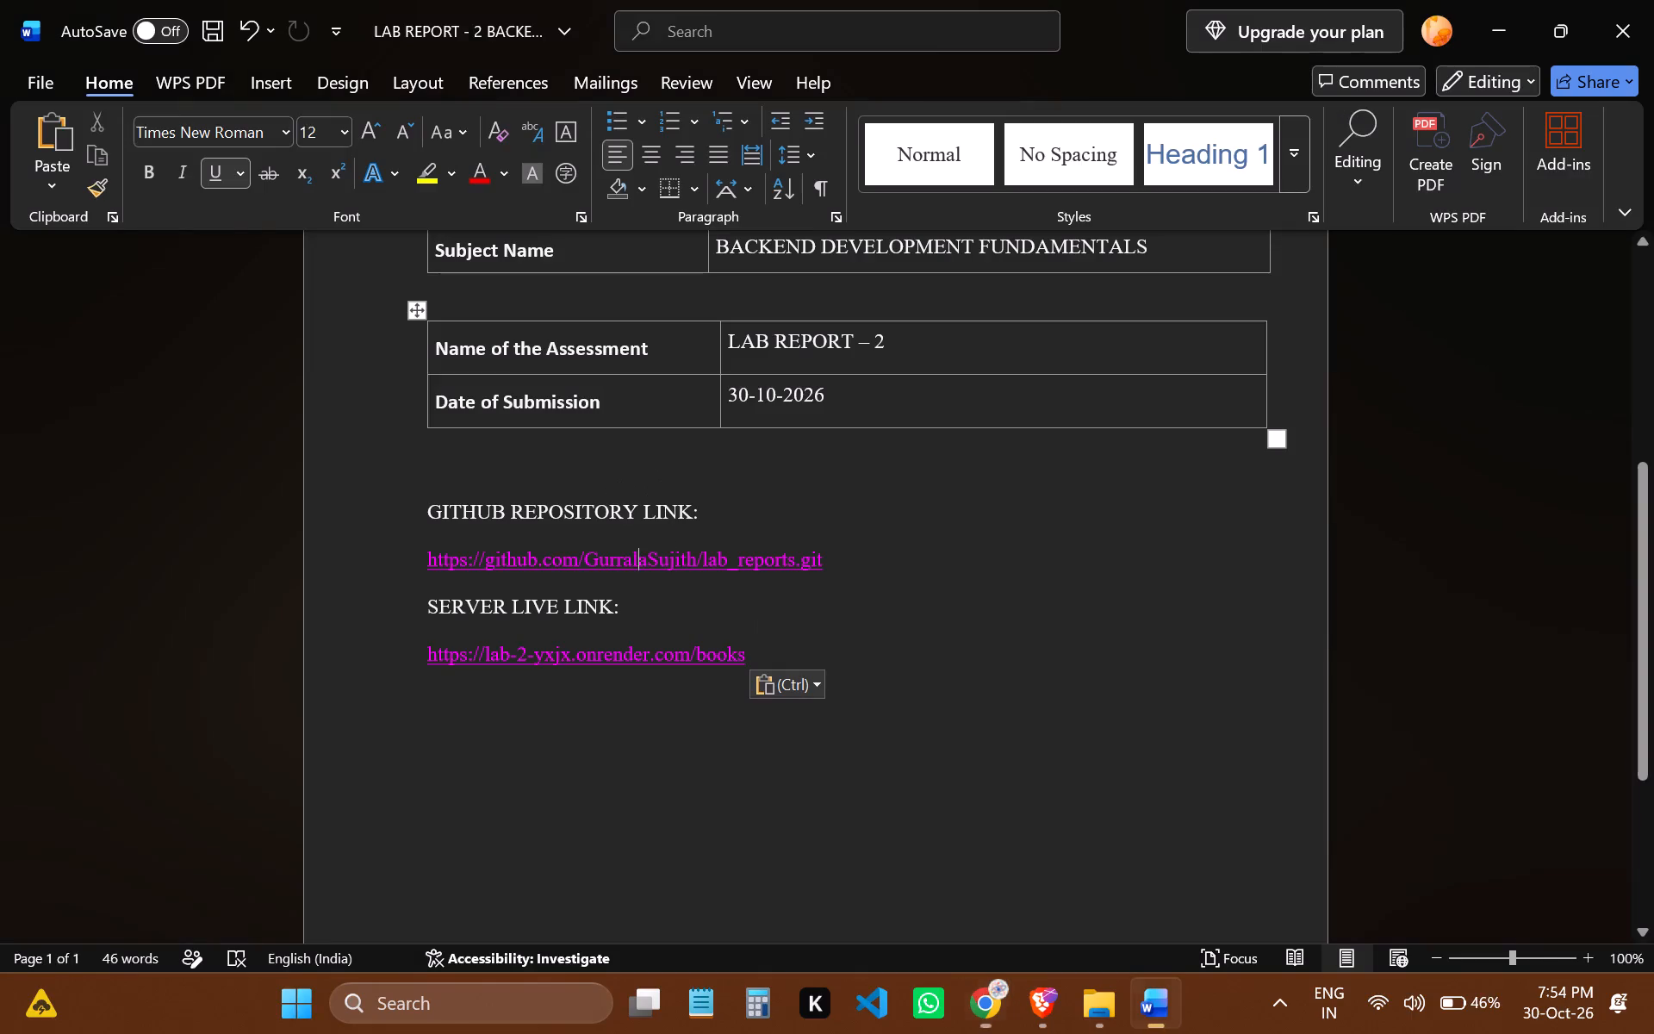
Save LAB REPORT - 2 BACKEND and save a PDF copy under the same name in the NODE.JS folder.
click(751, 484)
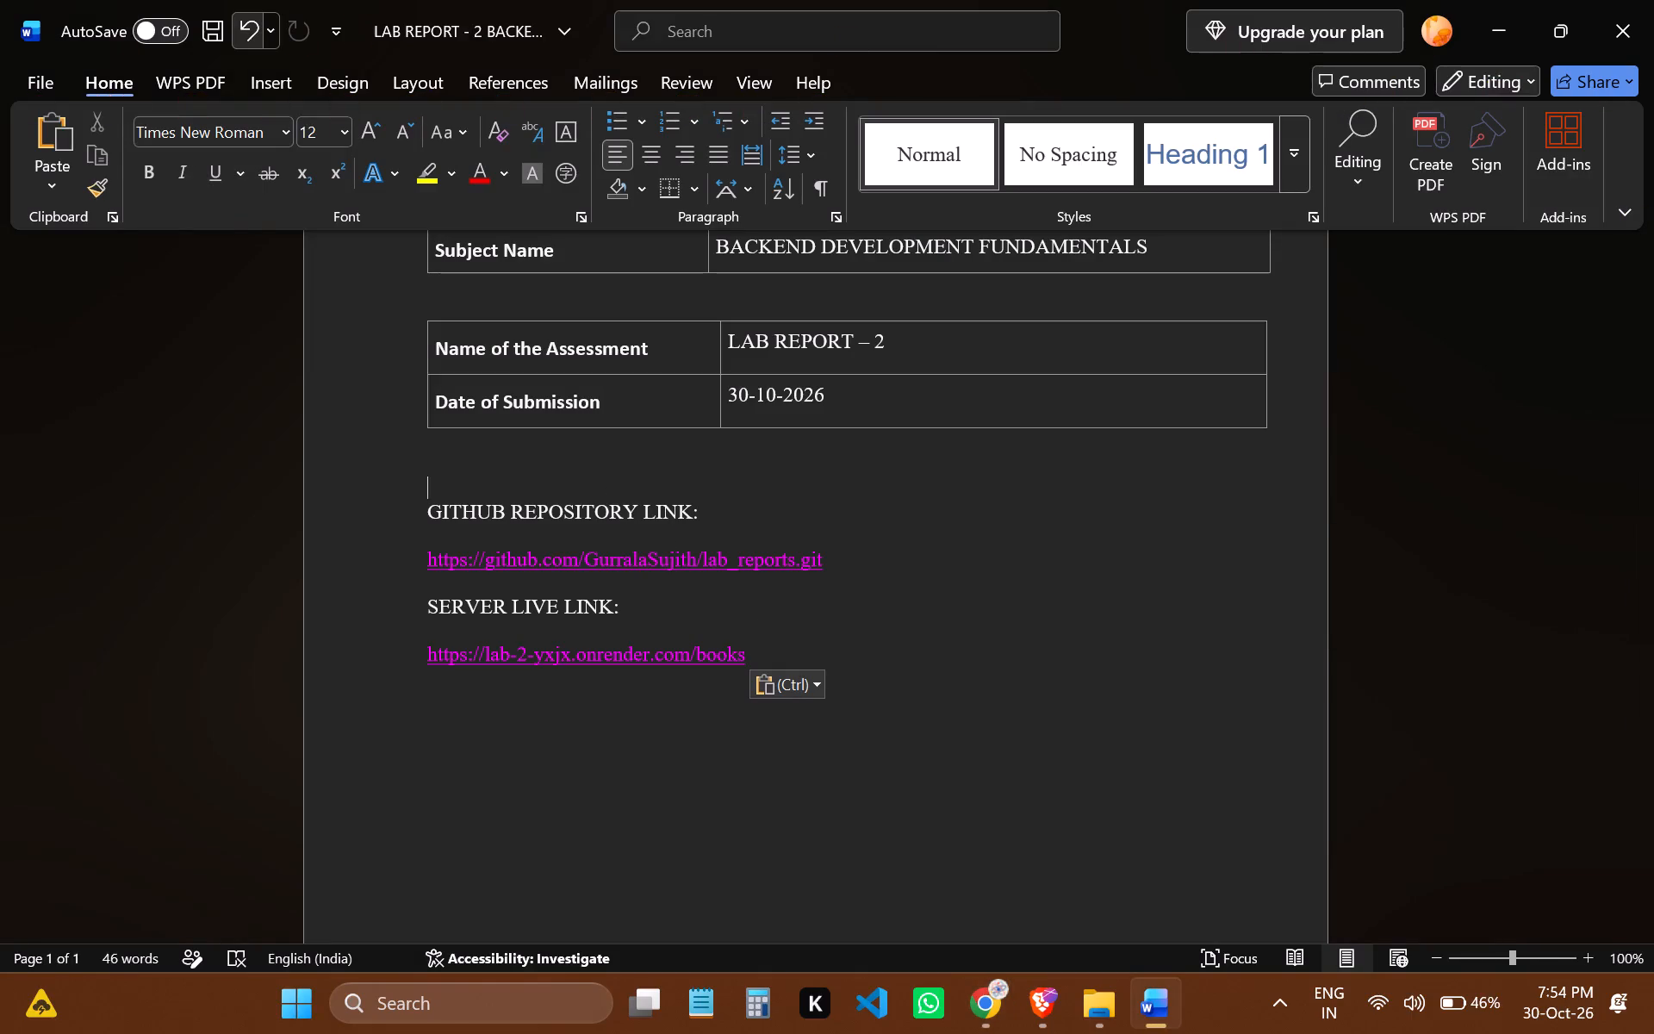
click(219, 31)
click(57, 90)
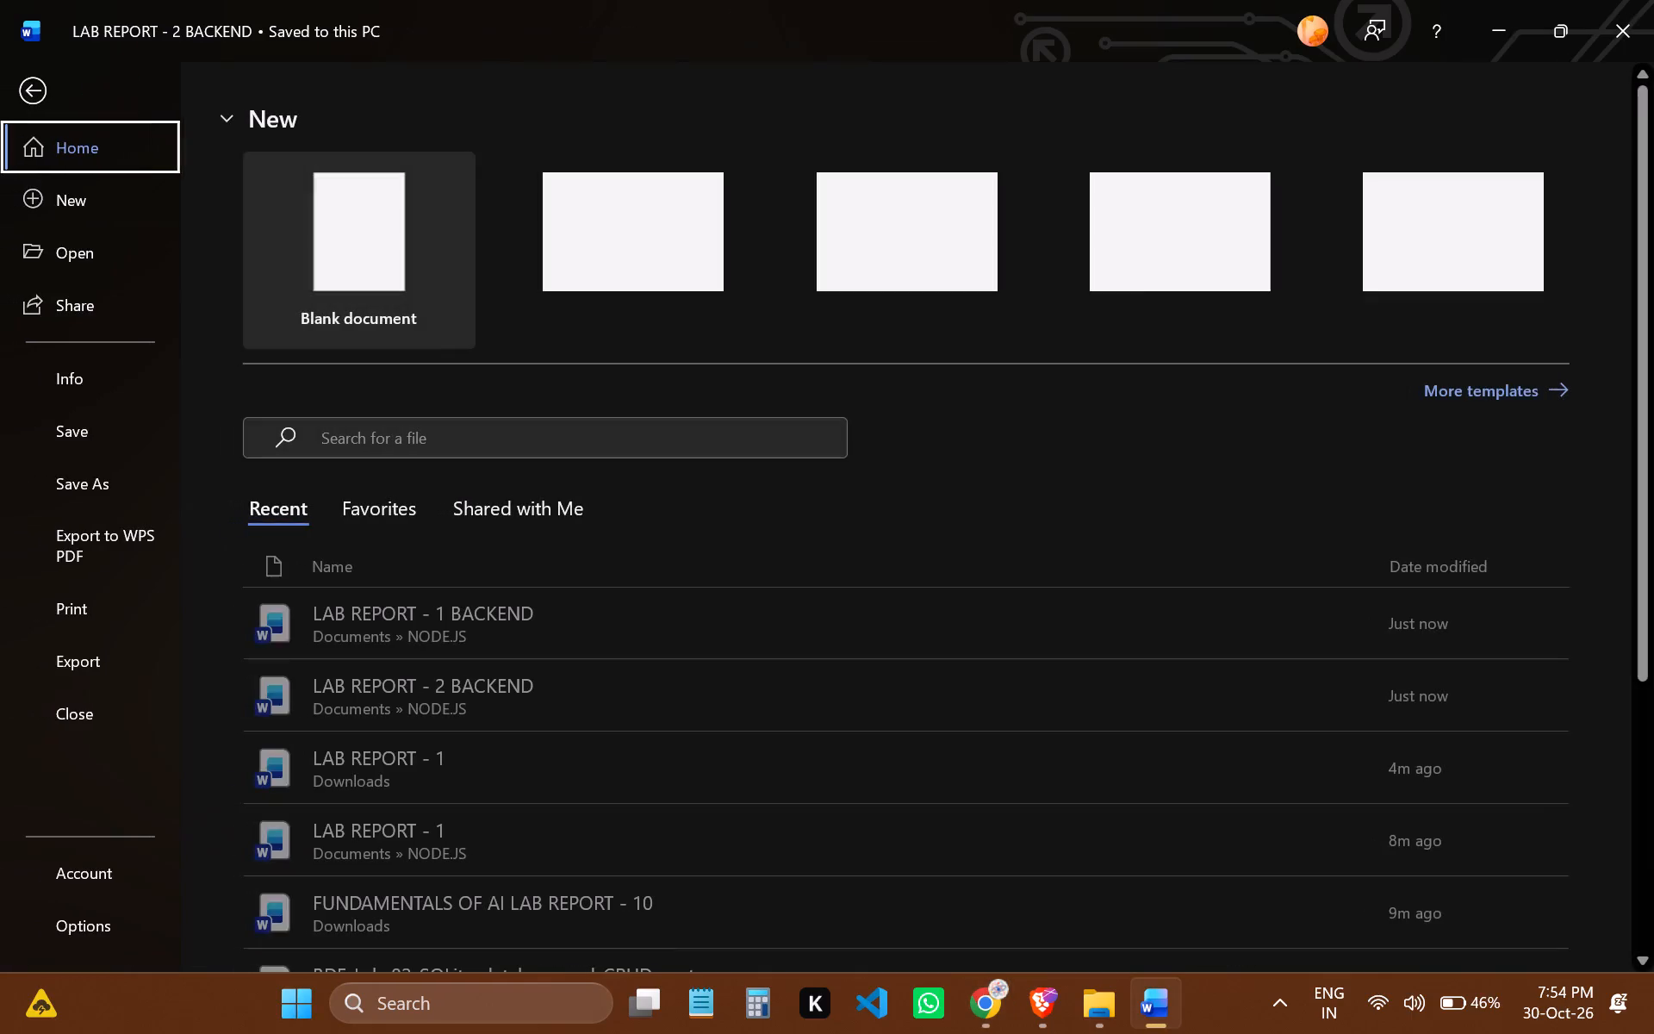
click(116, 468)
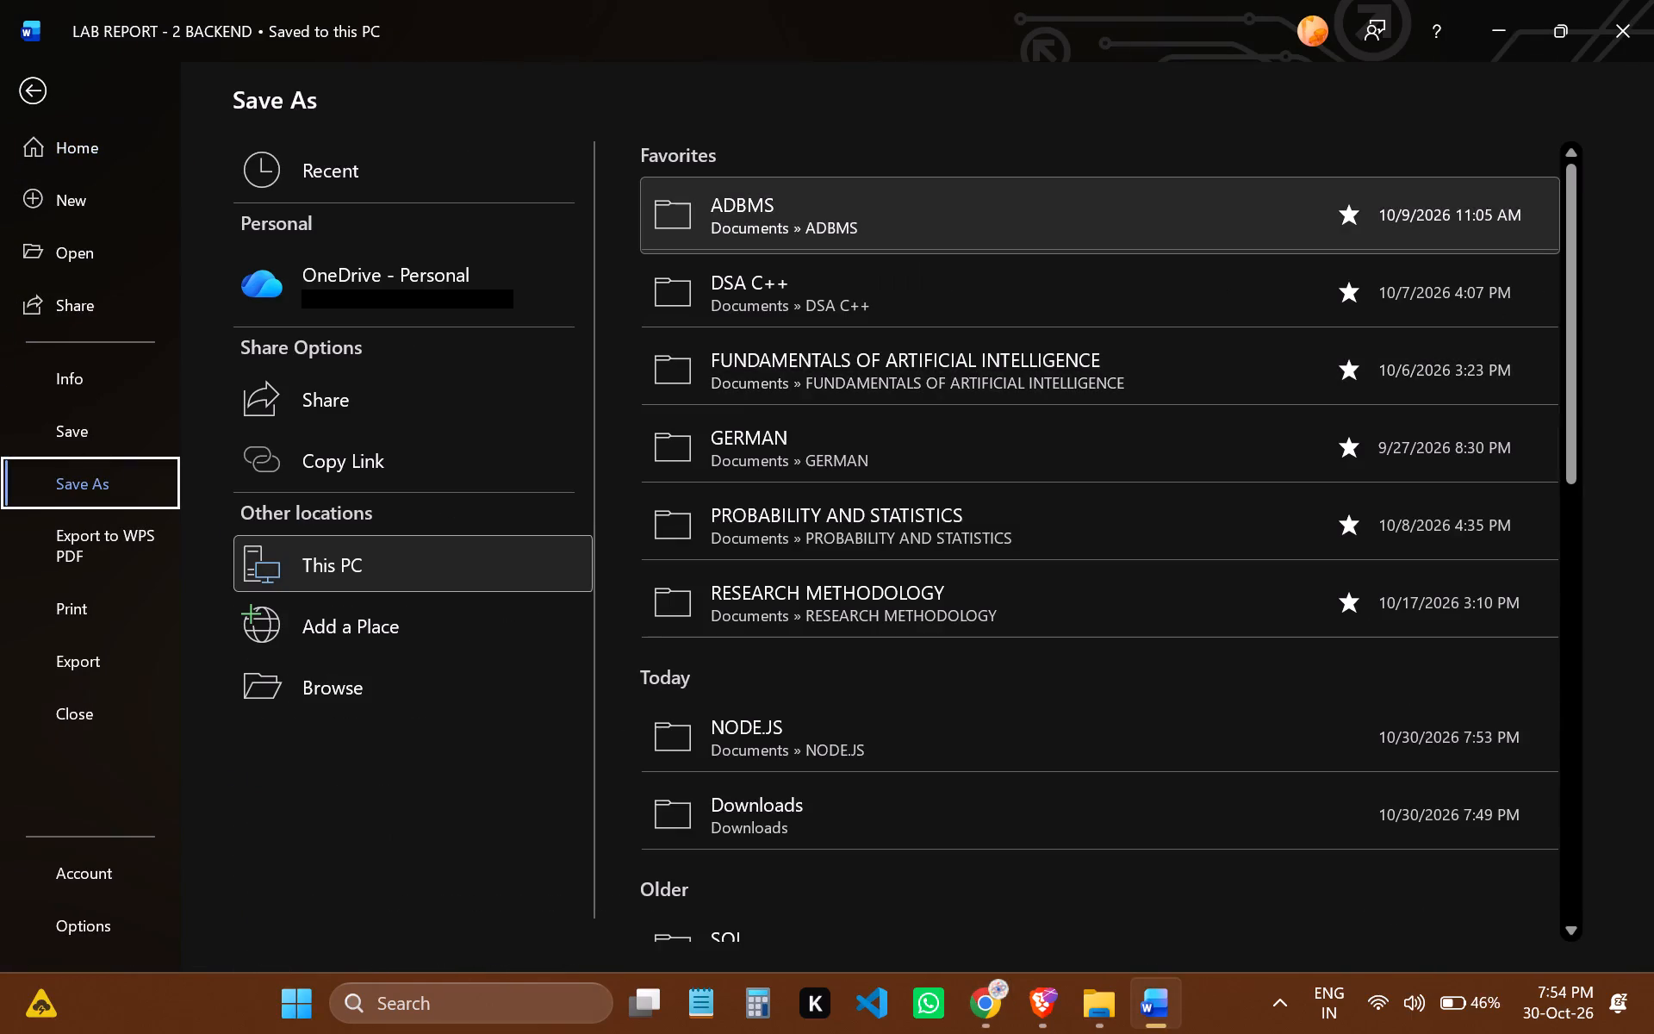
double_click(815, 742)
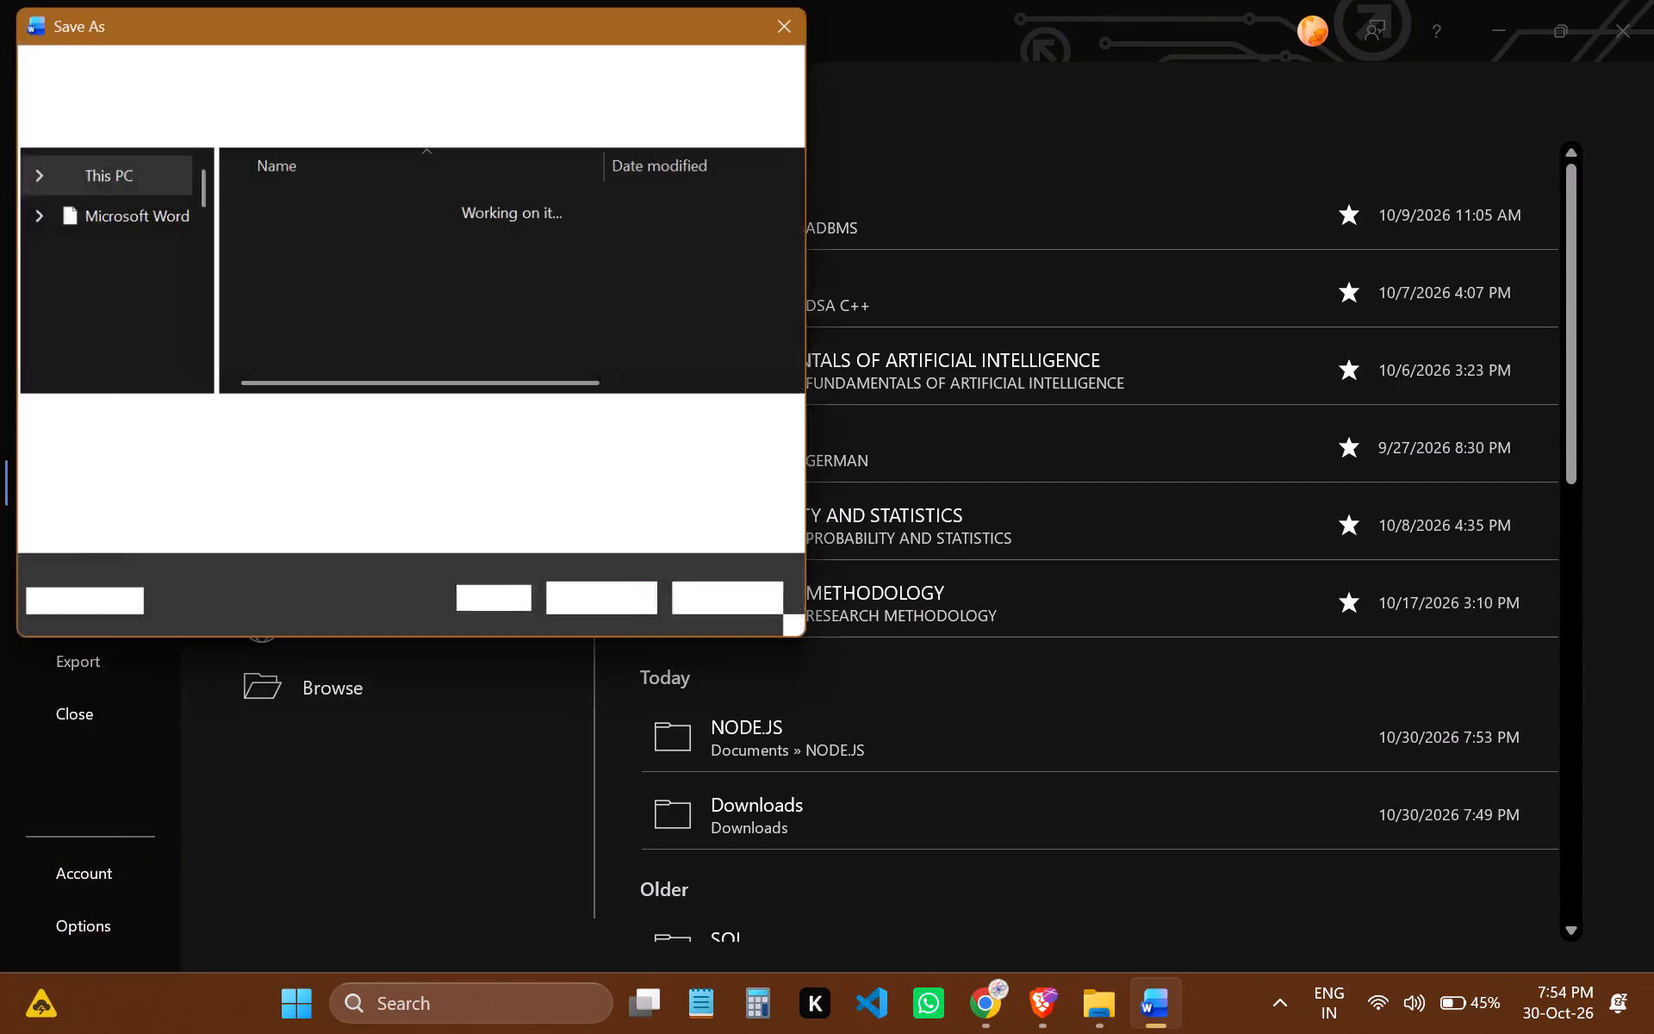
click(339, 444)
click(315, 616)
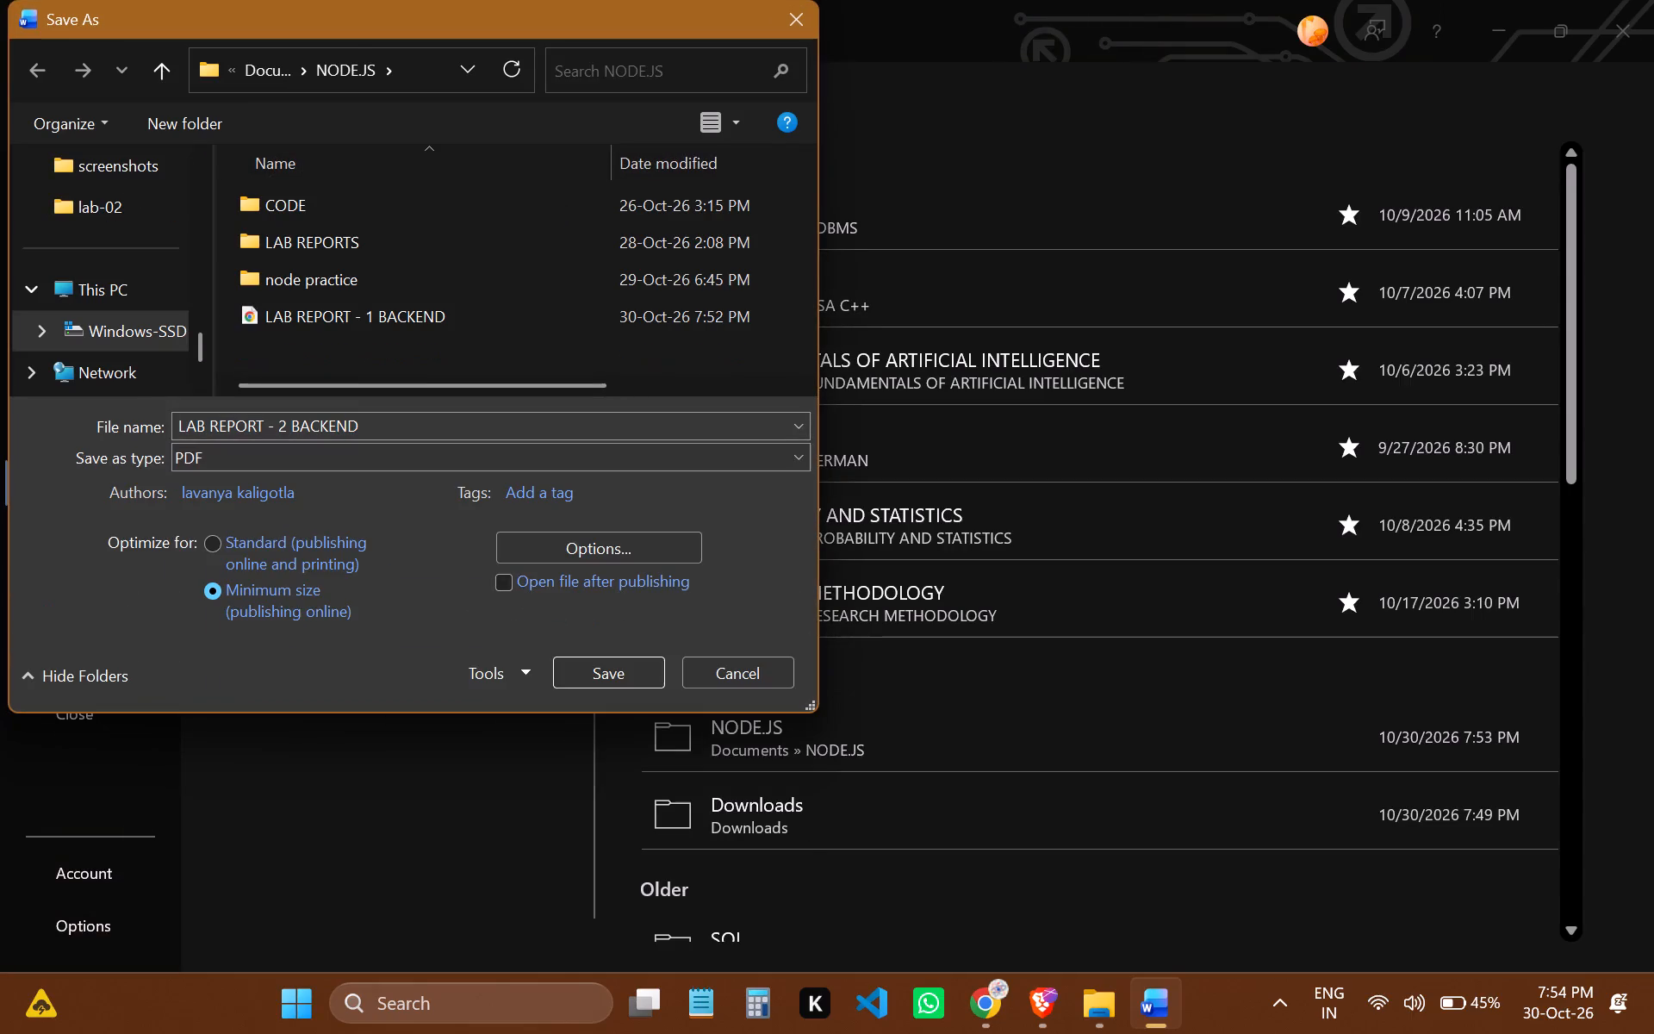
click(585, 673)
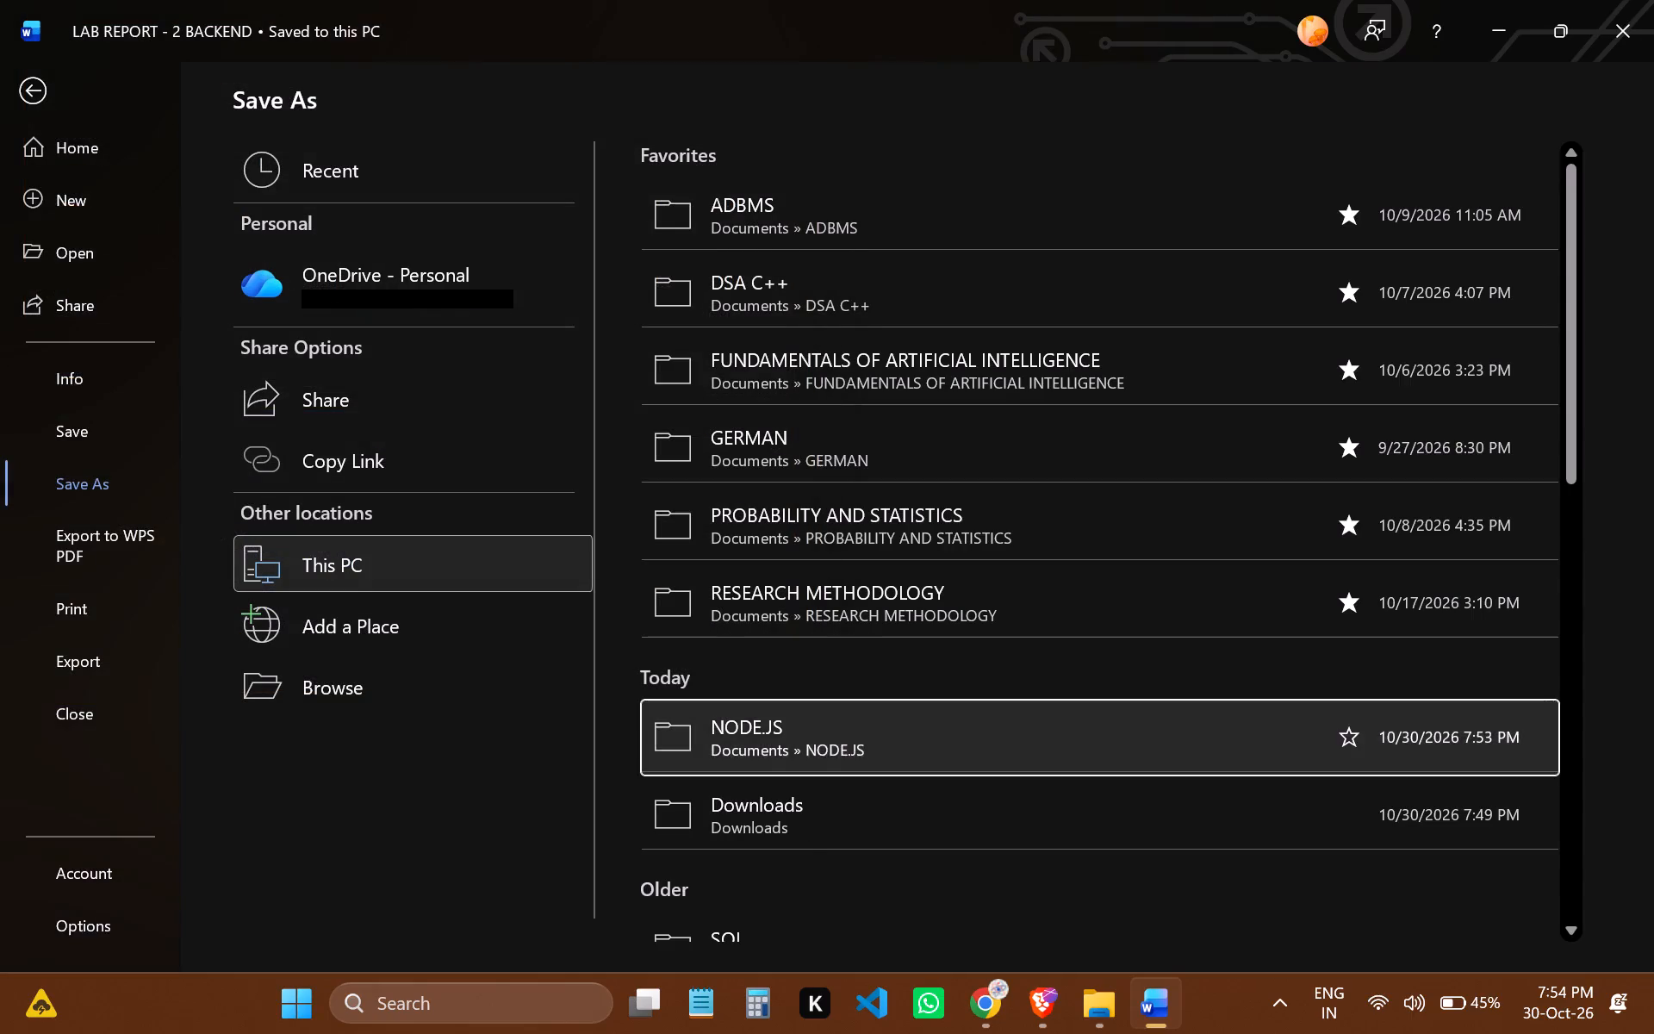
click(15, 84)
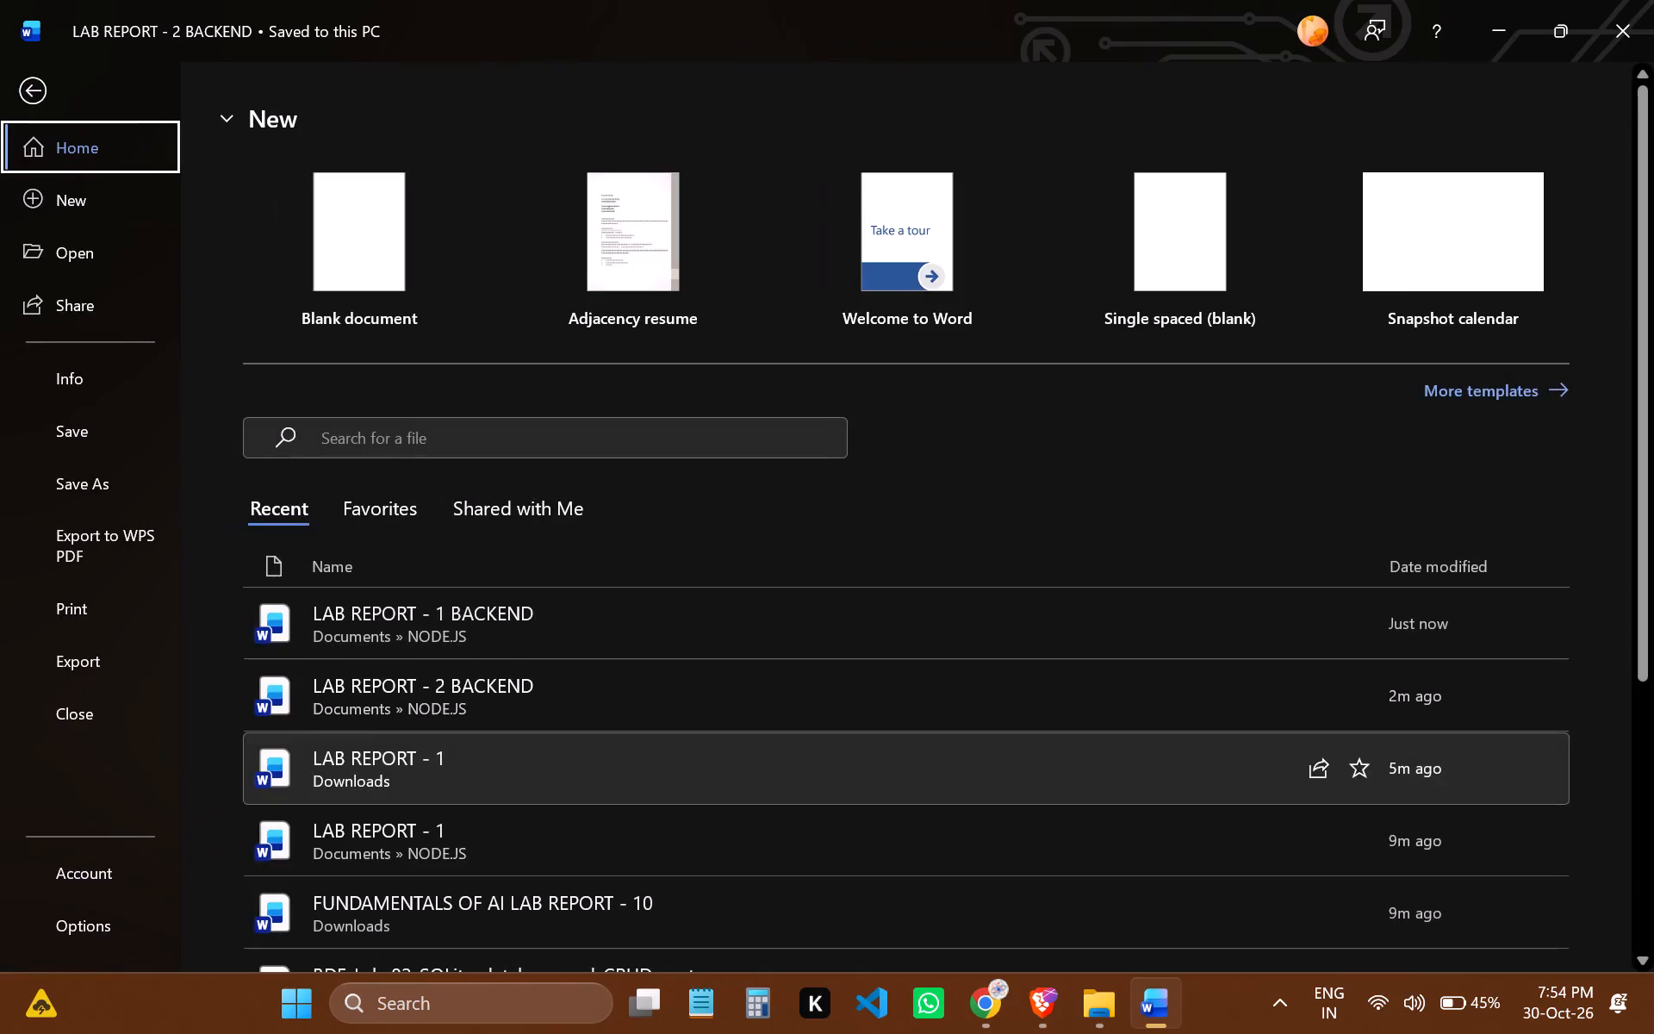
Remove ADBMS, DSA C++, FUNDAMENTALS OF ARTIFICIAL INTELLIGENCE, PROBABILITY AND STATISTICS and RESEARCH METHODOLOGY from the favorite save folders, keeping GERMAN.
scroll(1023, 829, down, 3)
scroll(407, 682, down, 3)
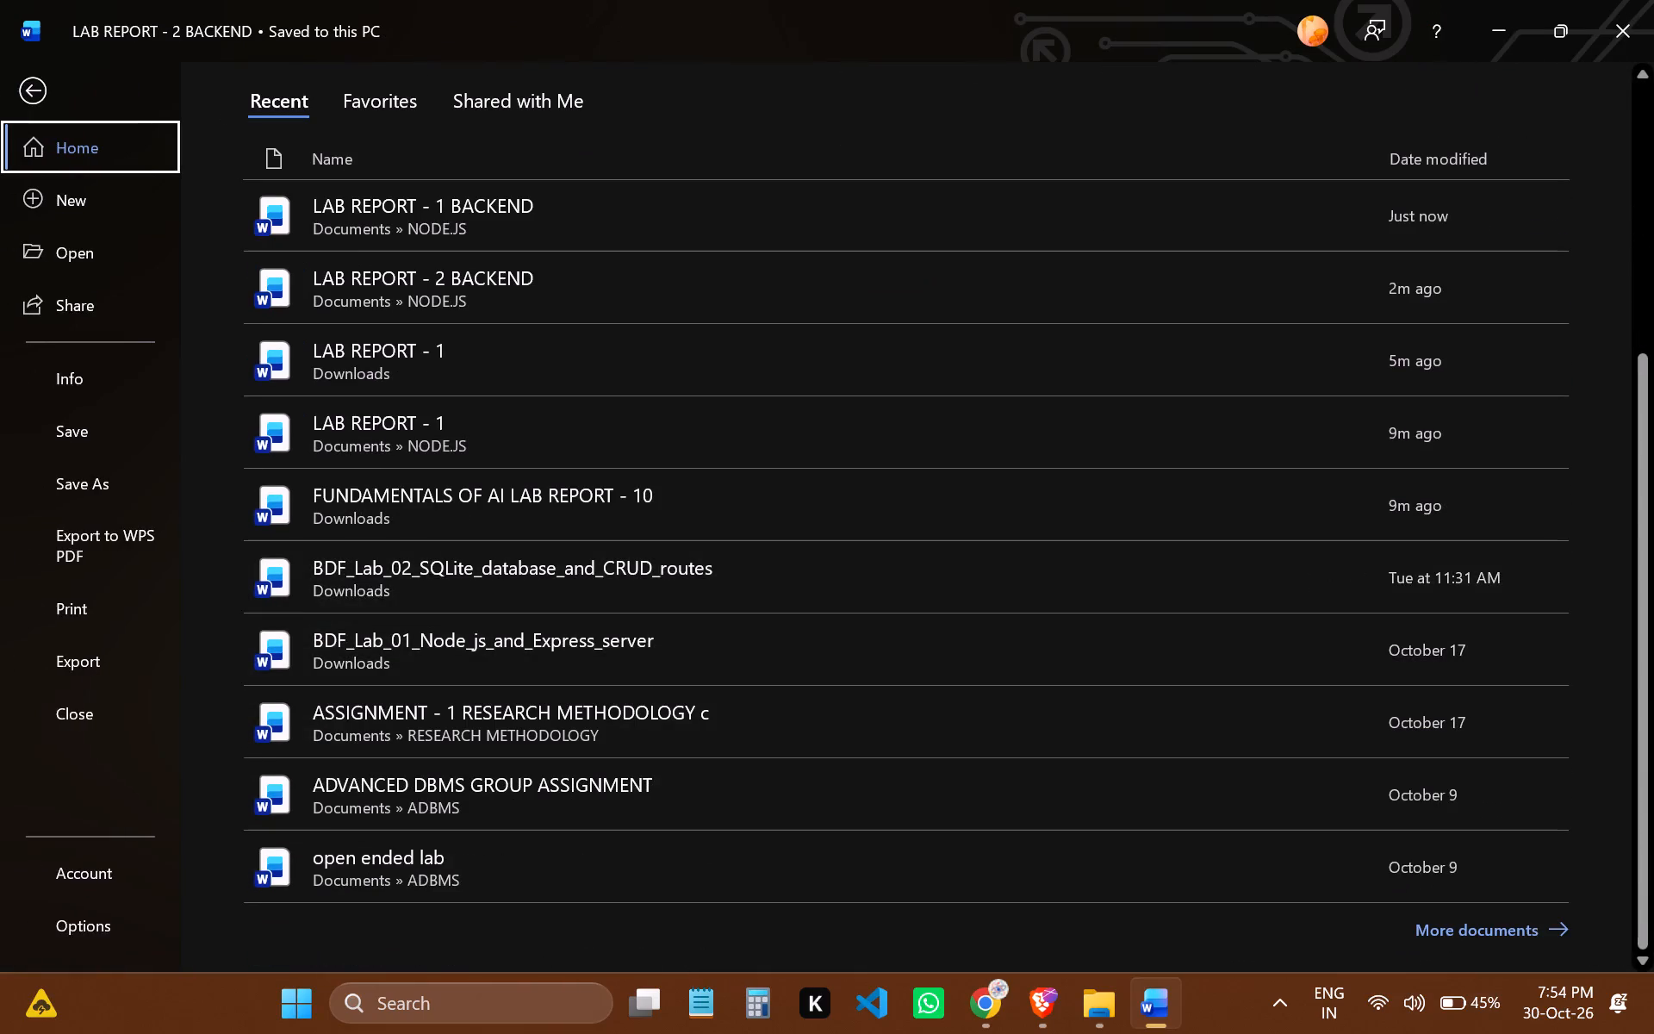
click(96, 492)
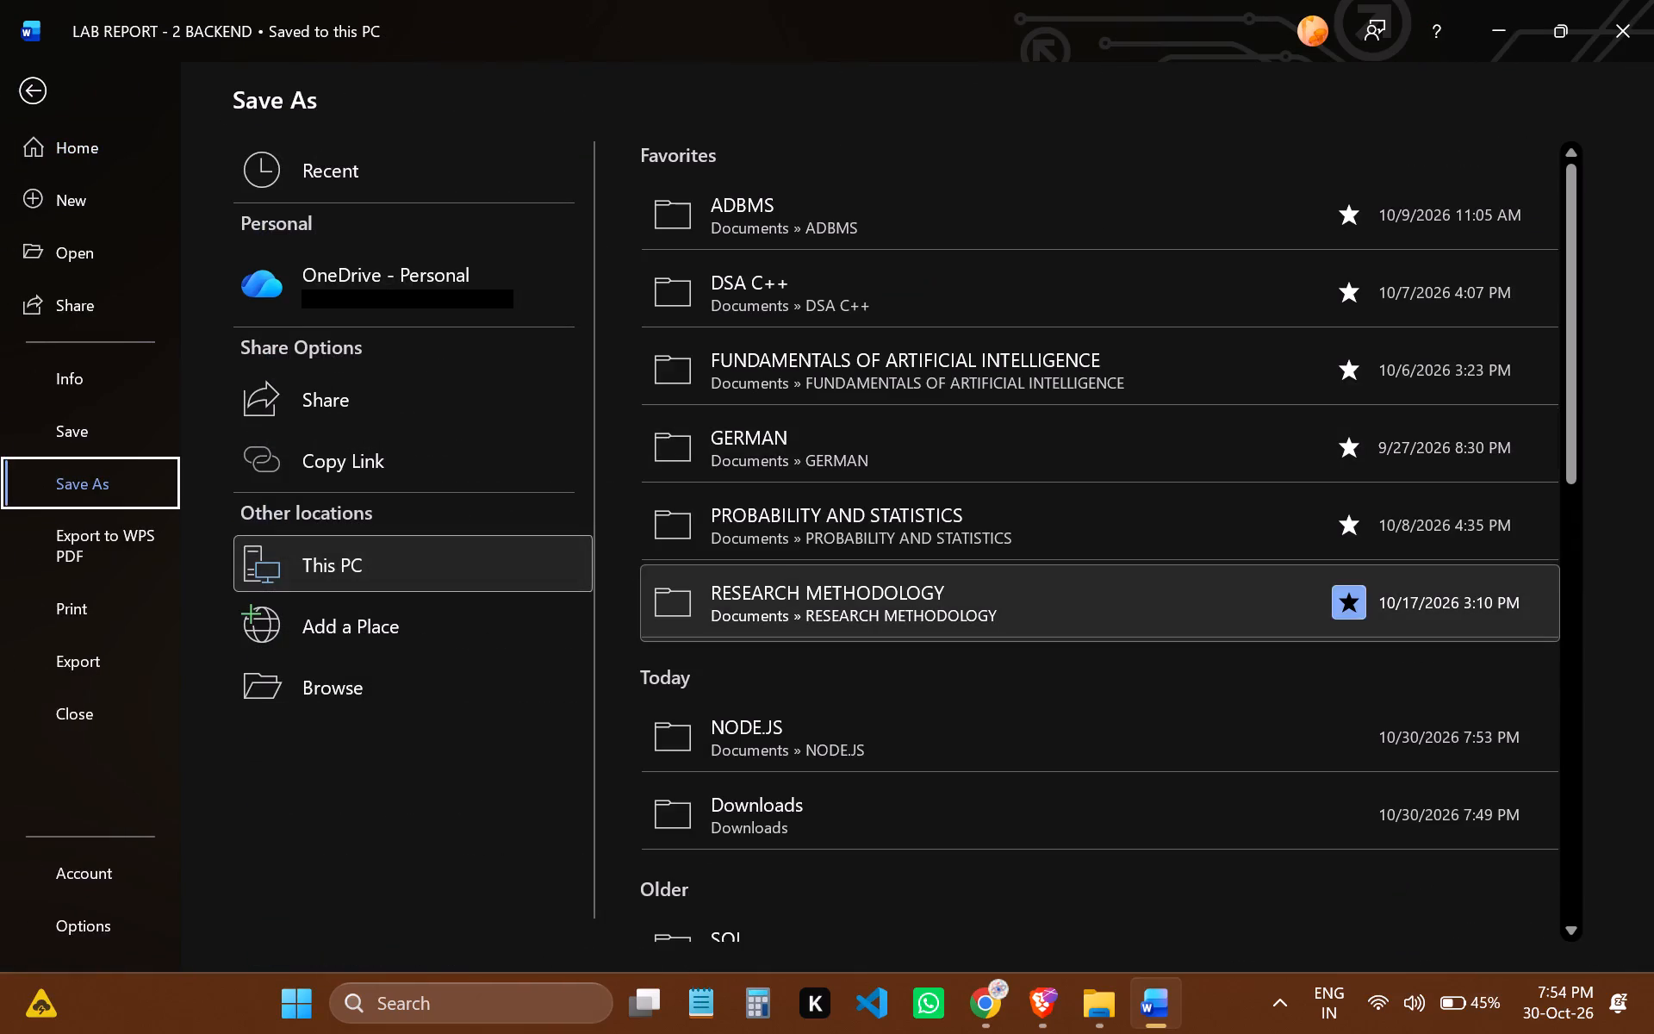
click(1356, 606)
click(1354, 526)
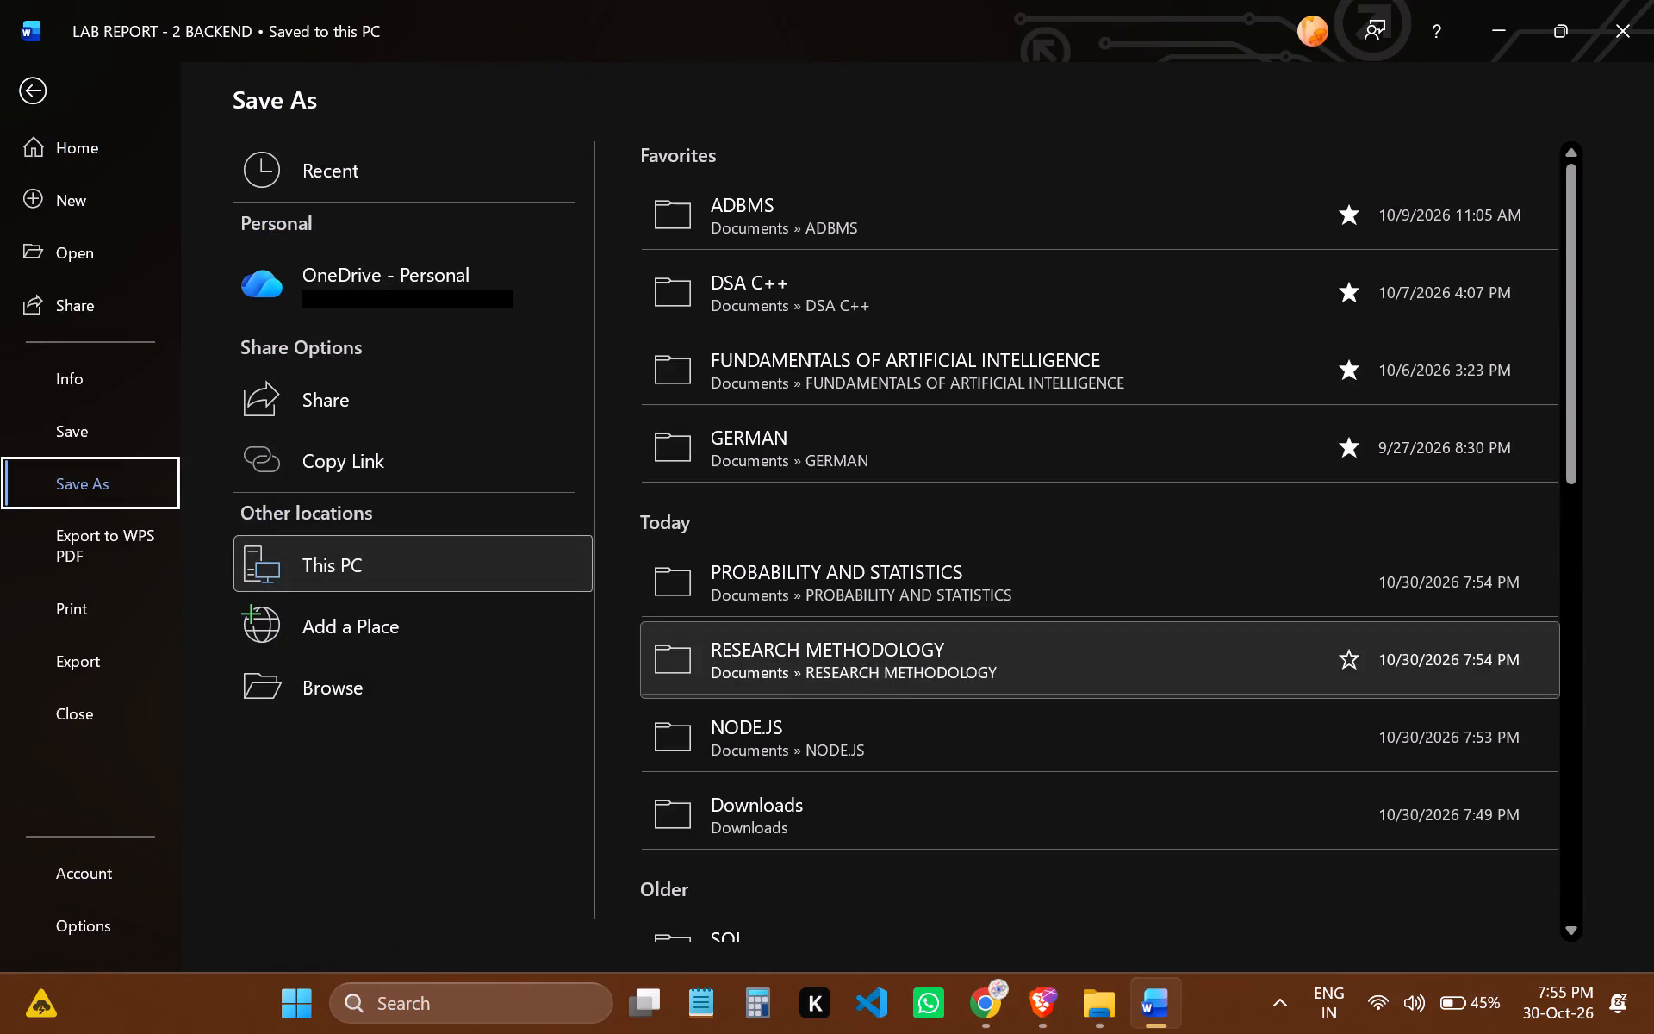
click(1349, 447)
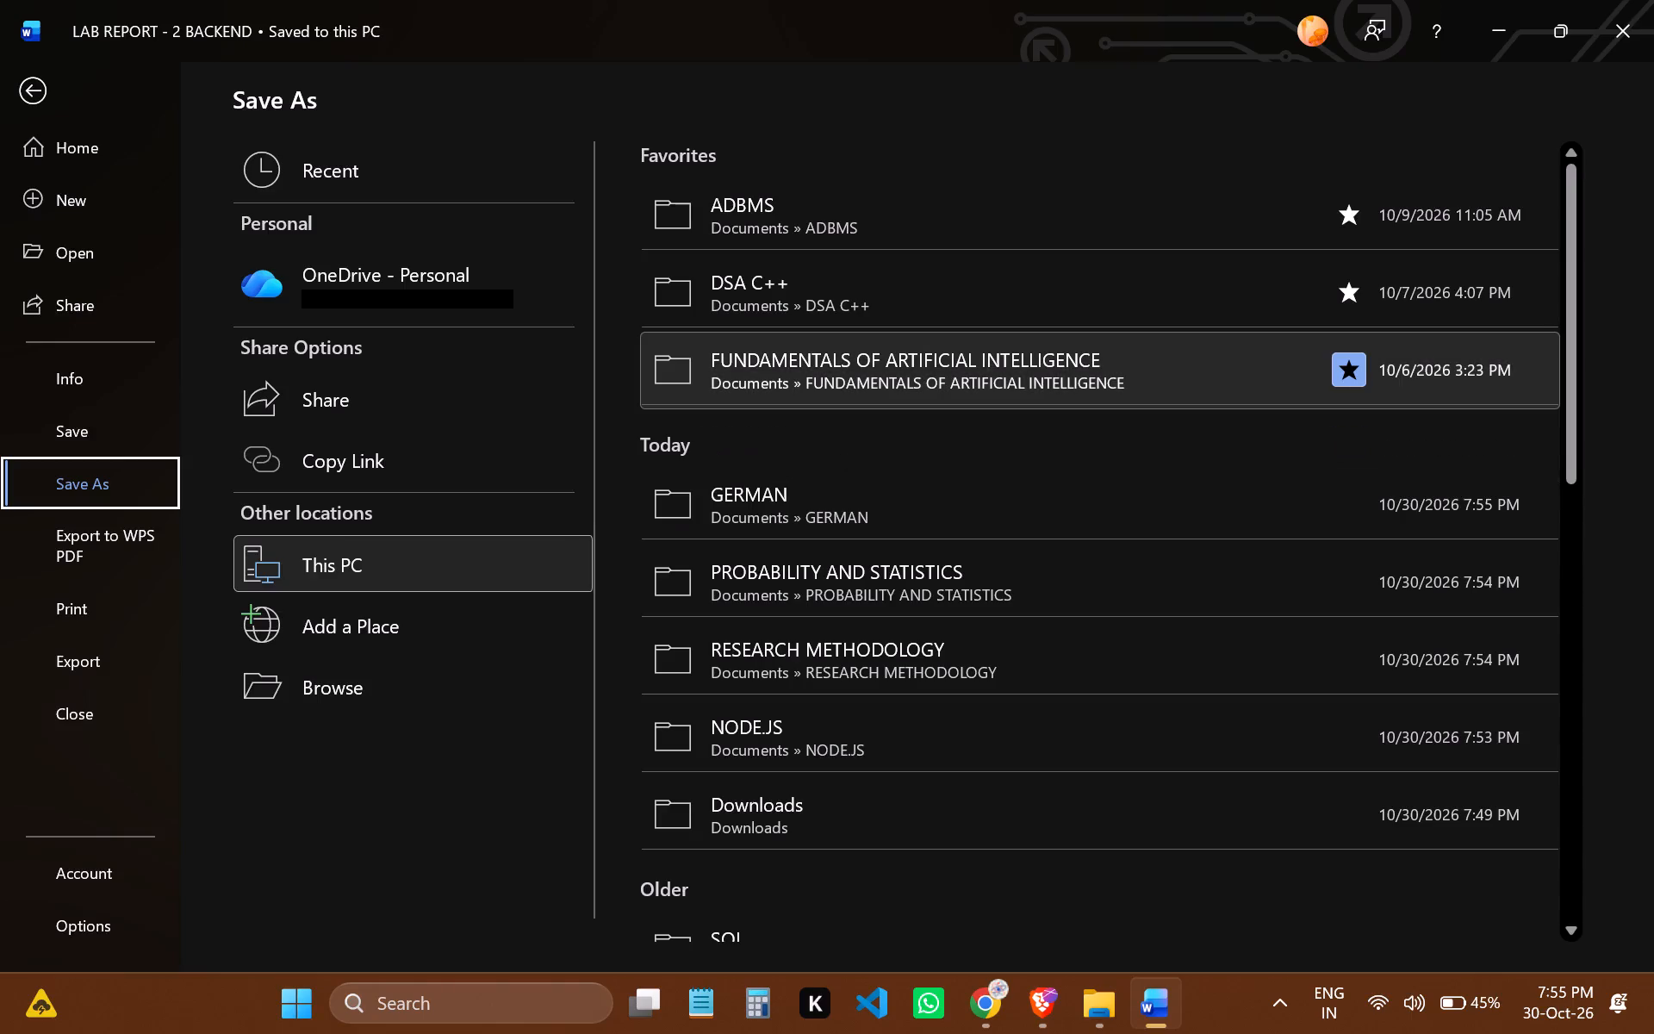
click(1351, 514)
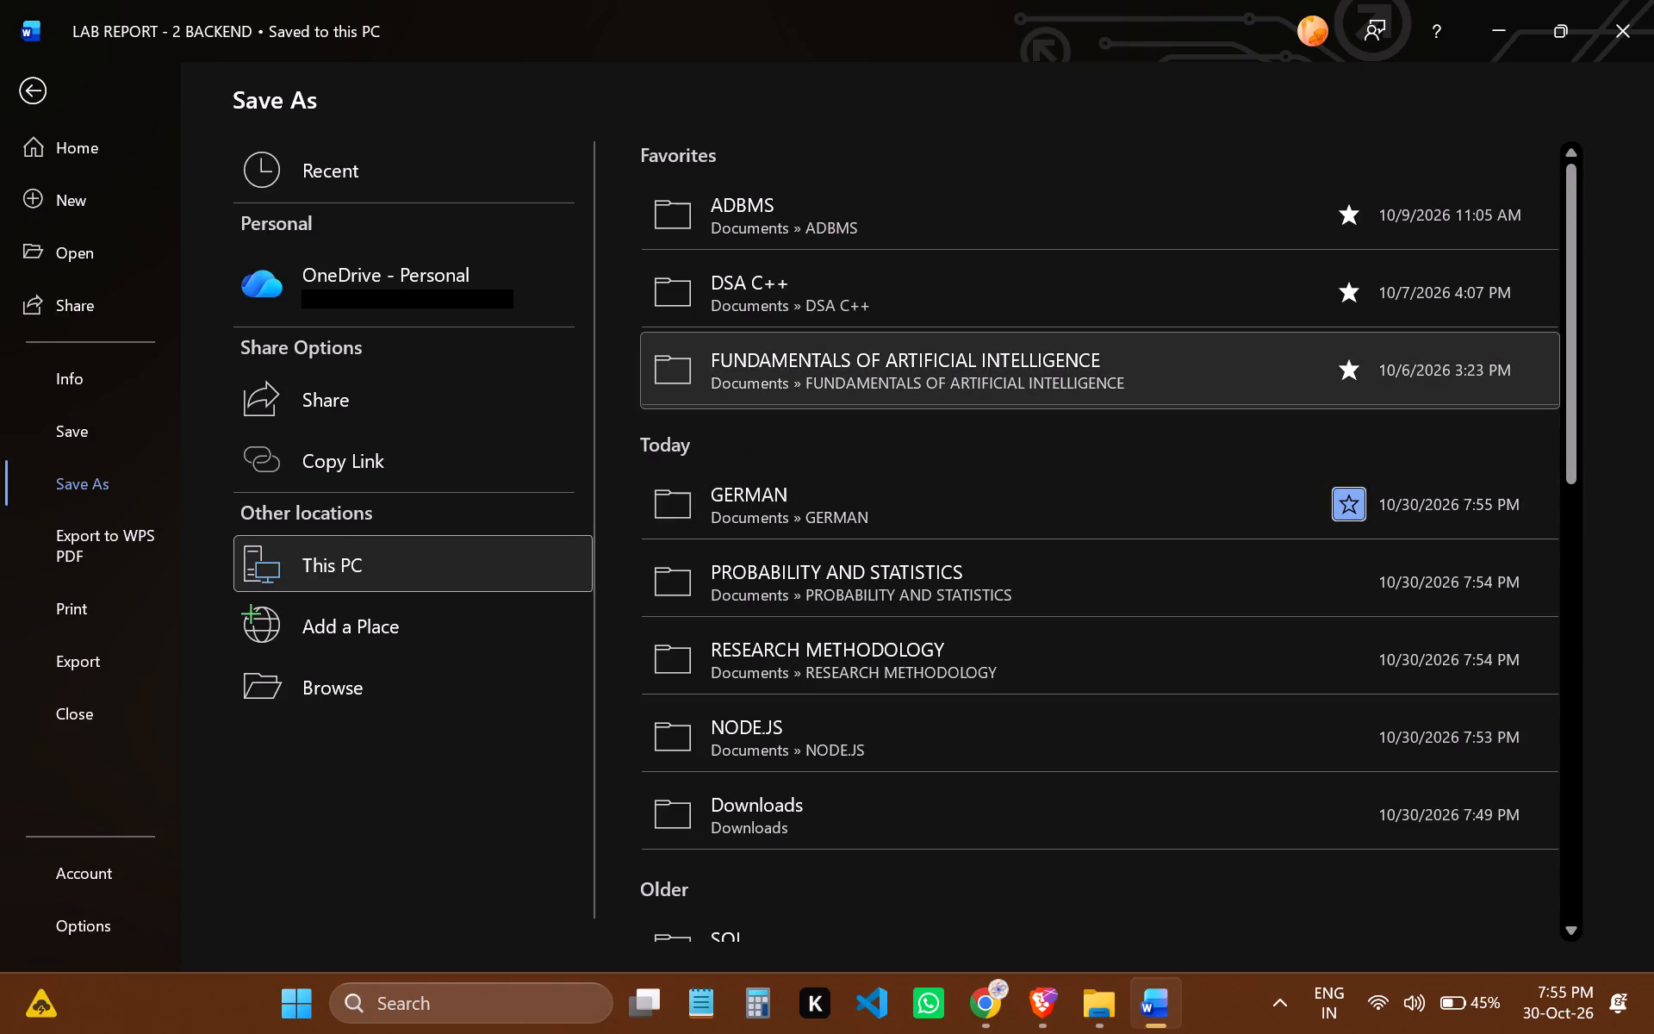
click(1355, 382)
click(1346, 275)
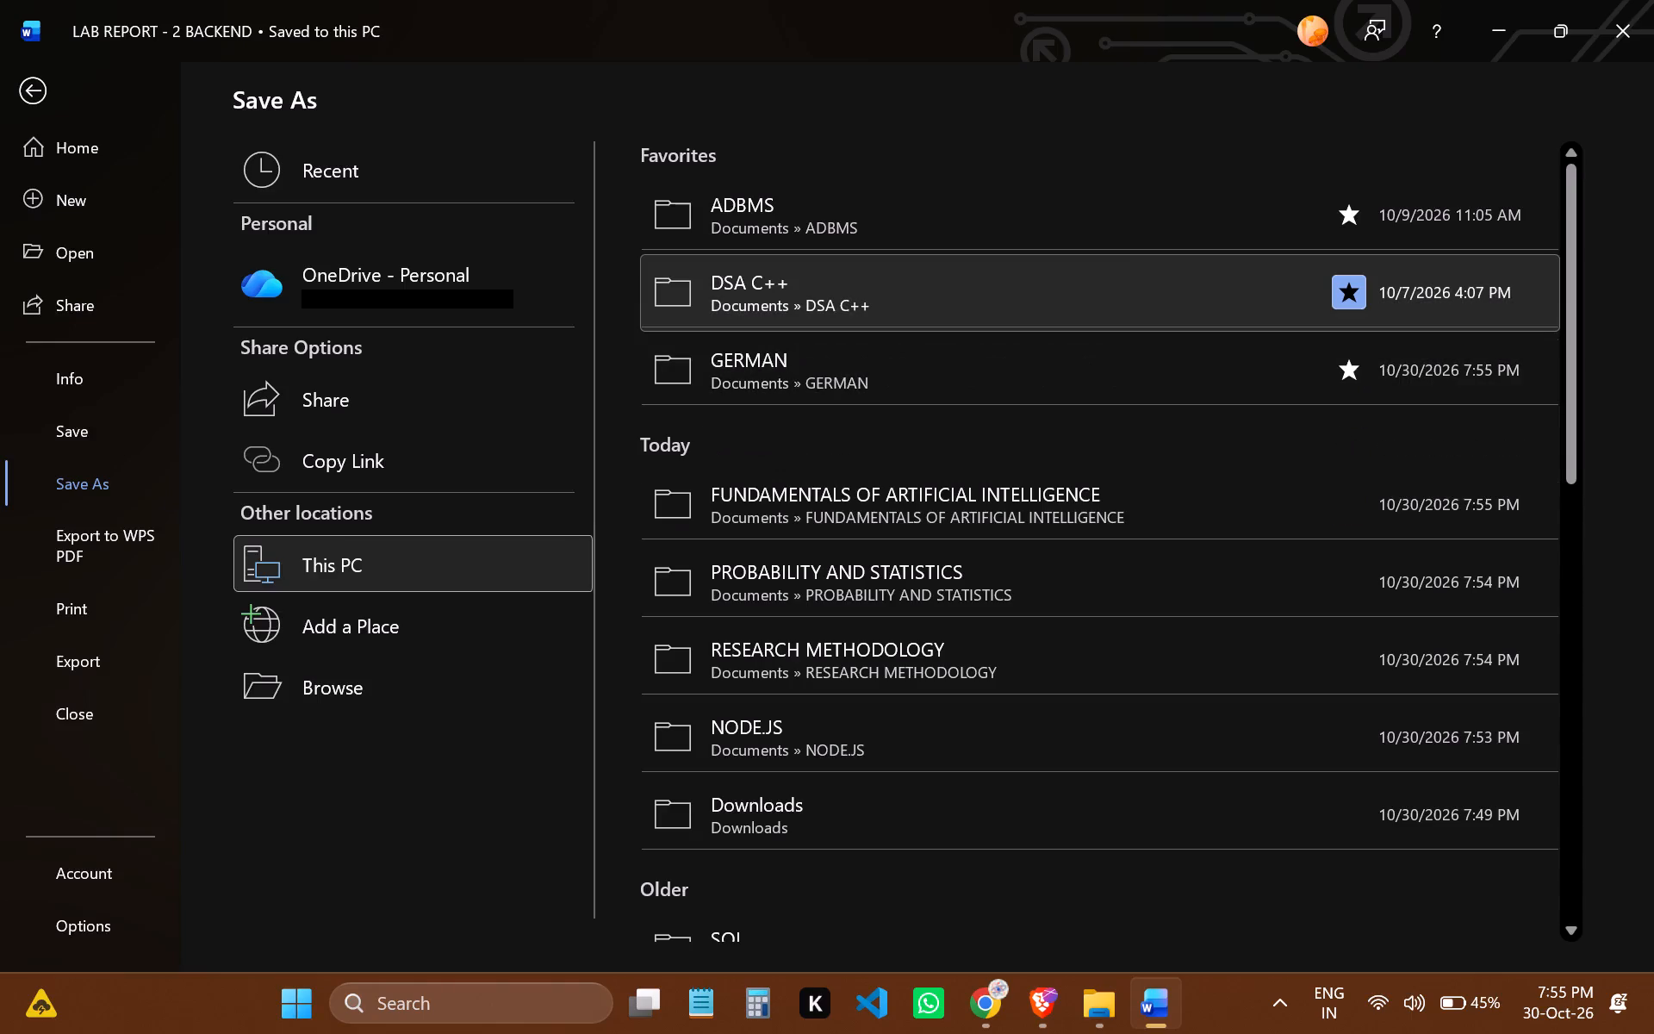
click(1358, 219)
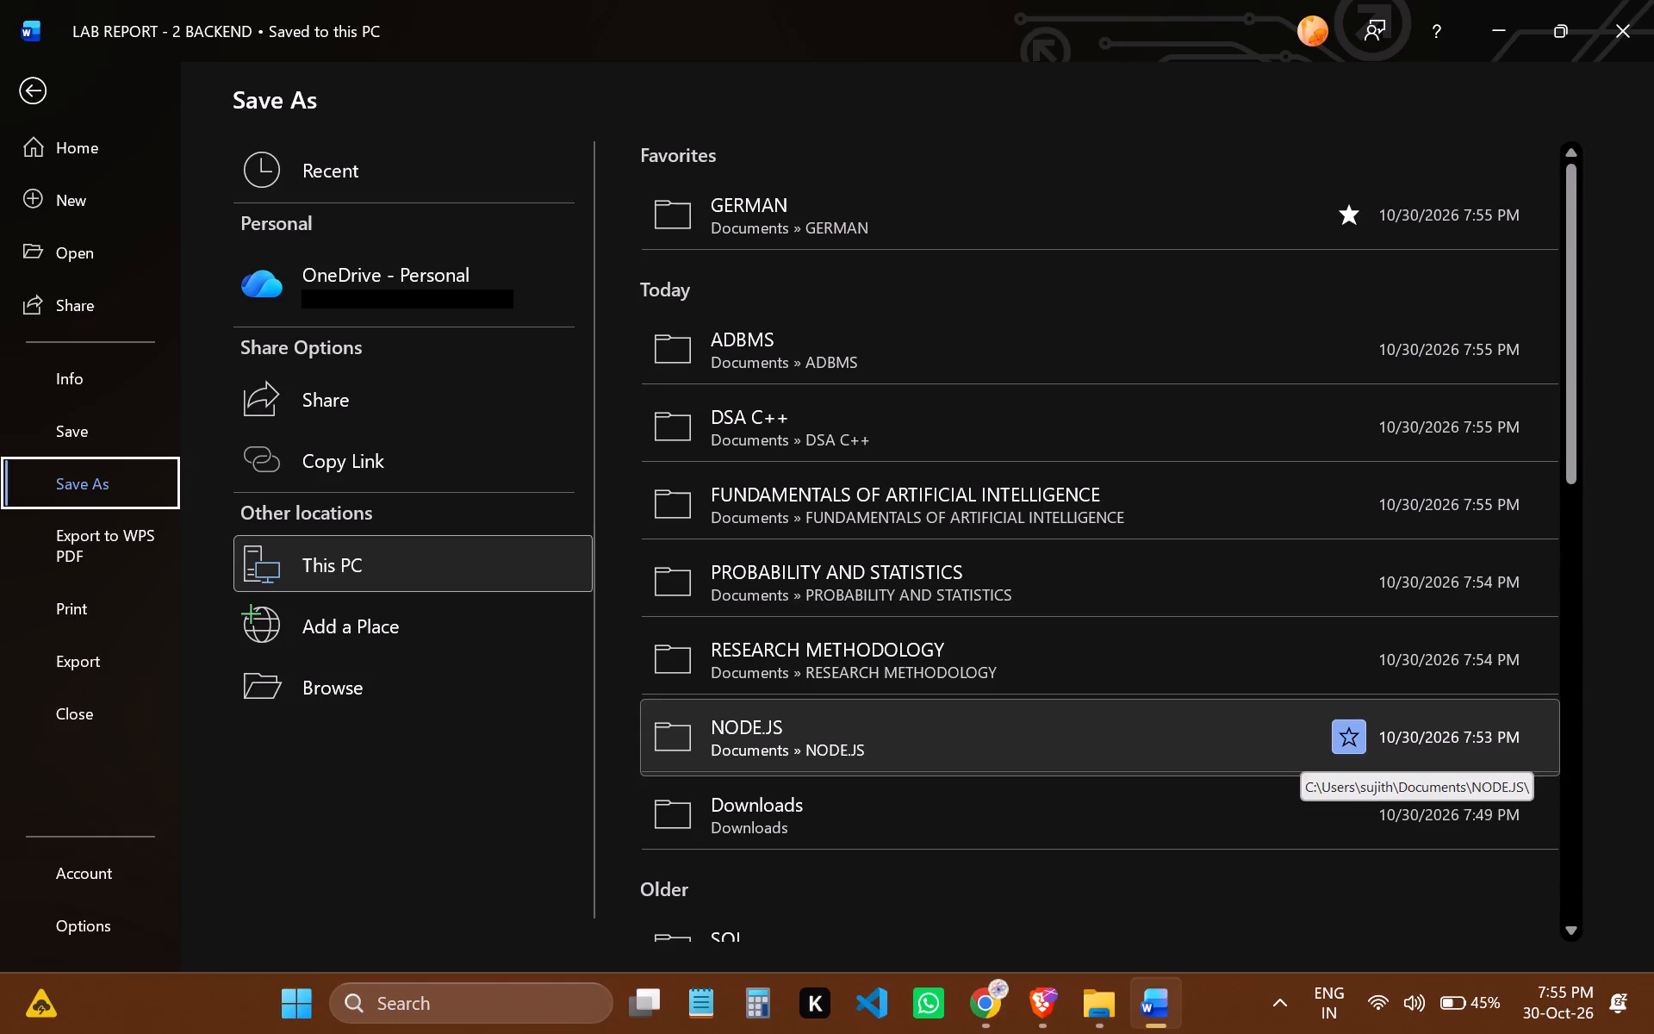
Add the NODE.JS and Downloads folders to the favorite save locations.
click(1339, 735)
click(1347, 815)
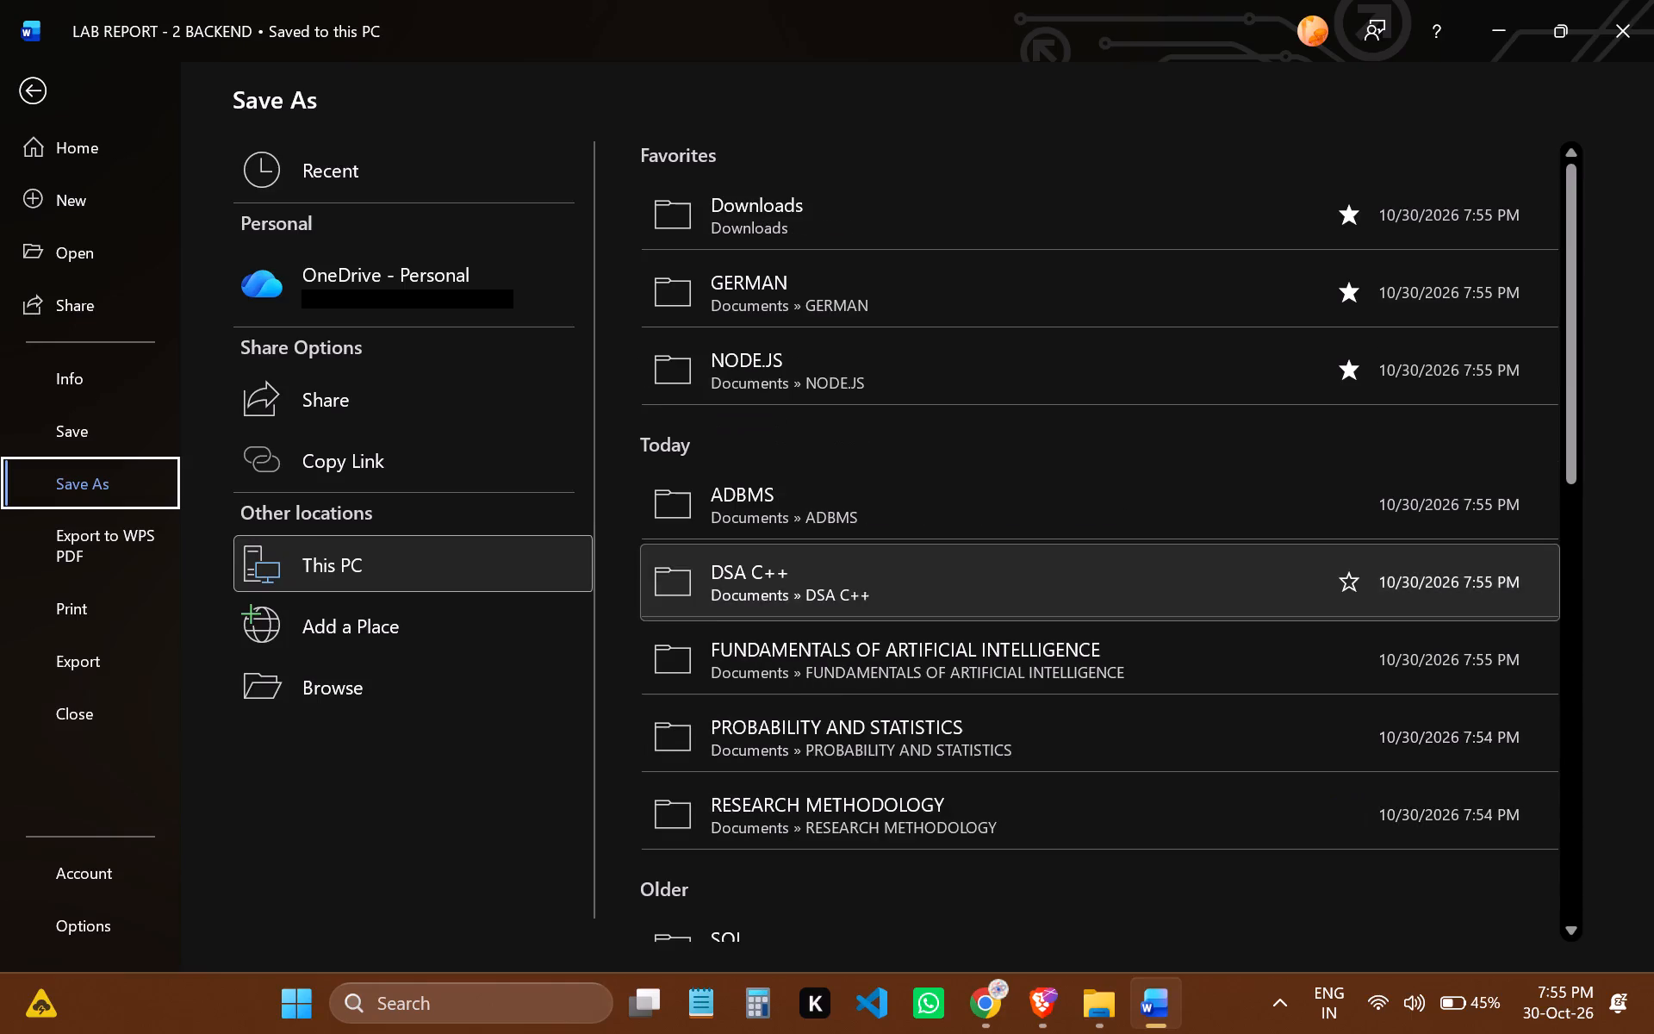
Close the LAB REPORT - 2 BACKEND document in Word.
click(1653, 0)
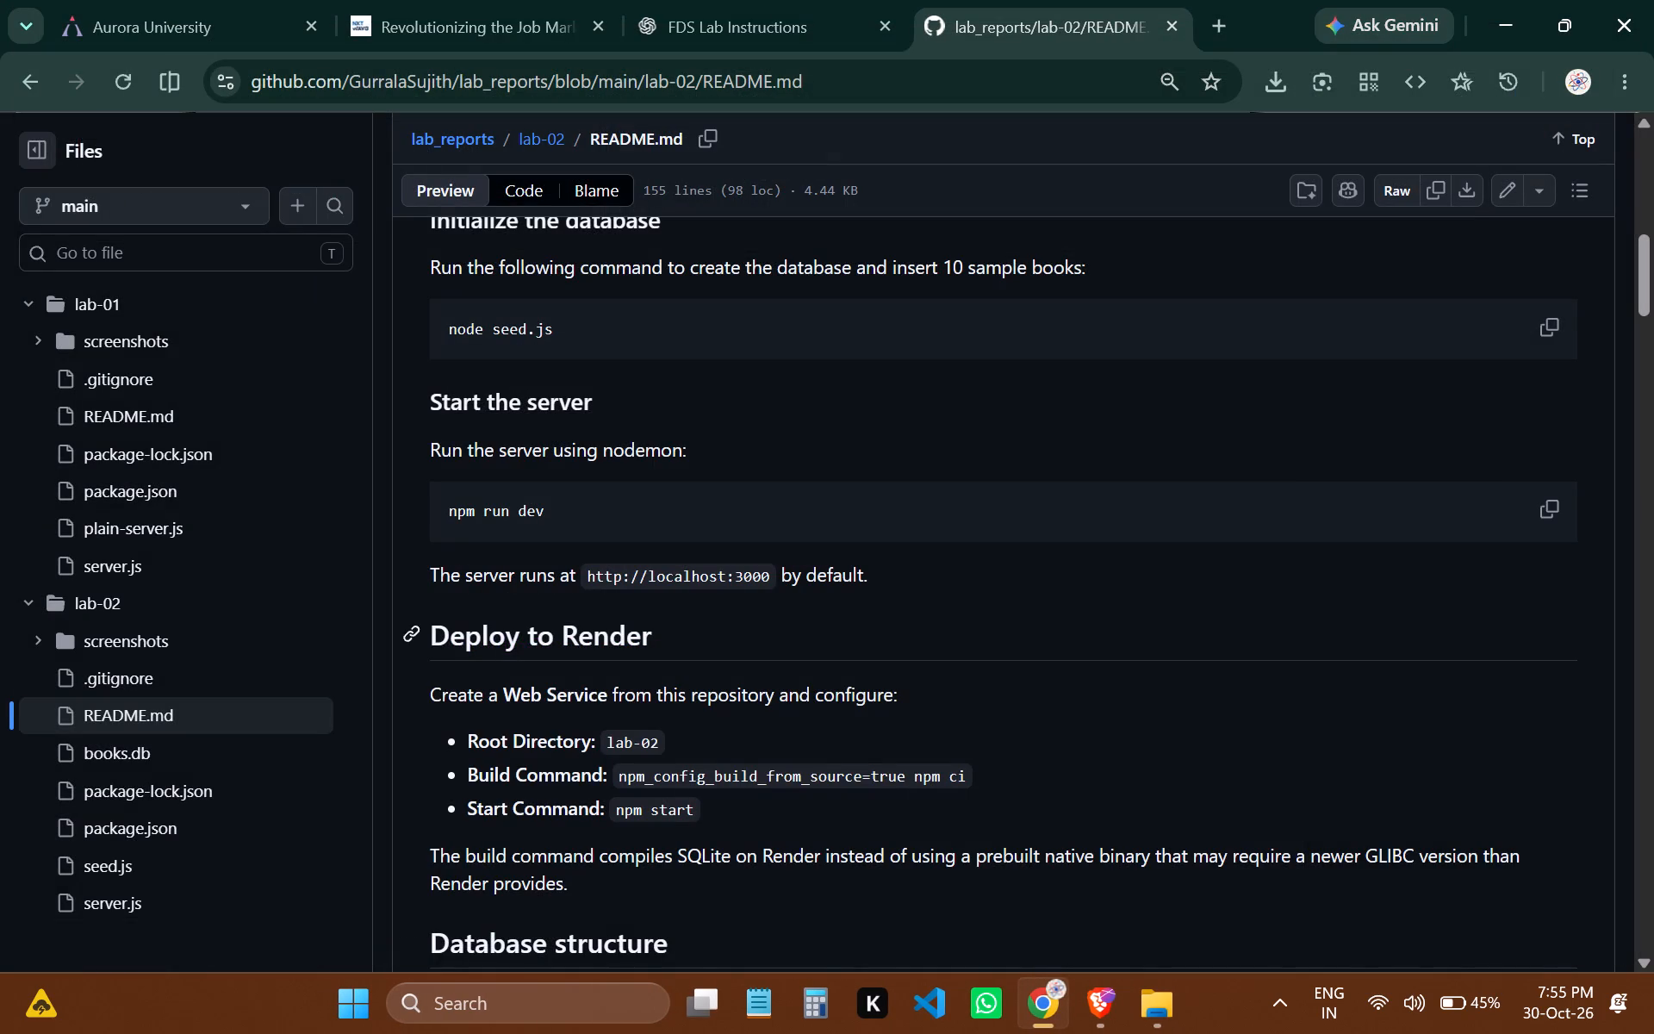
In the Aurora University portal, leave Advanced Data Structures and open the Backend Development Fundamentals assessments.
click(177, 0)
scroll(626, 618, down, 1)
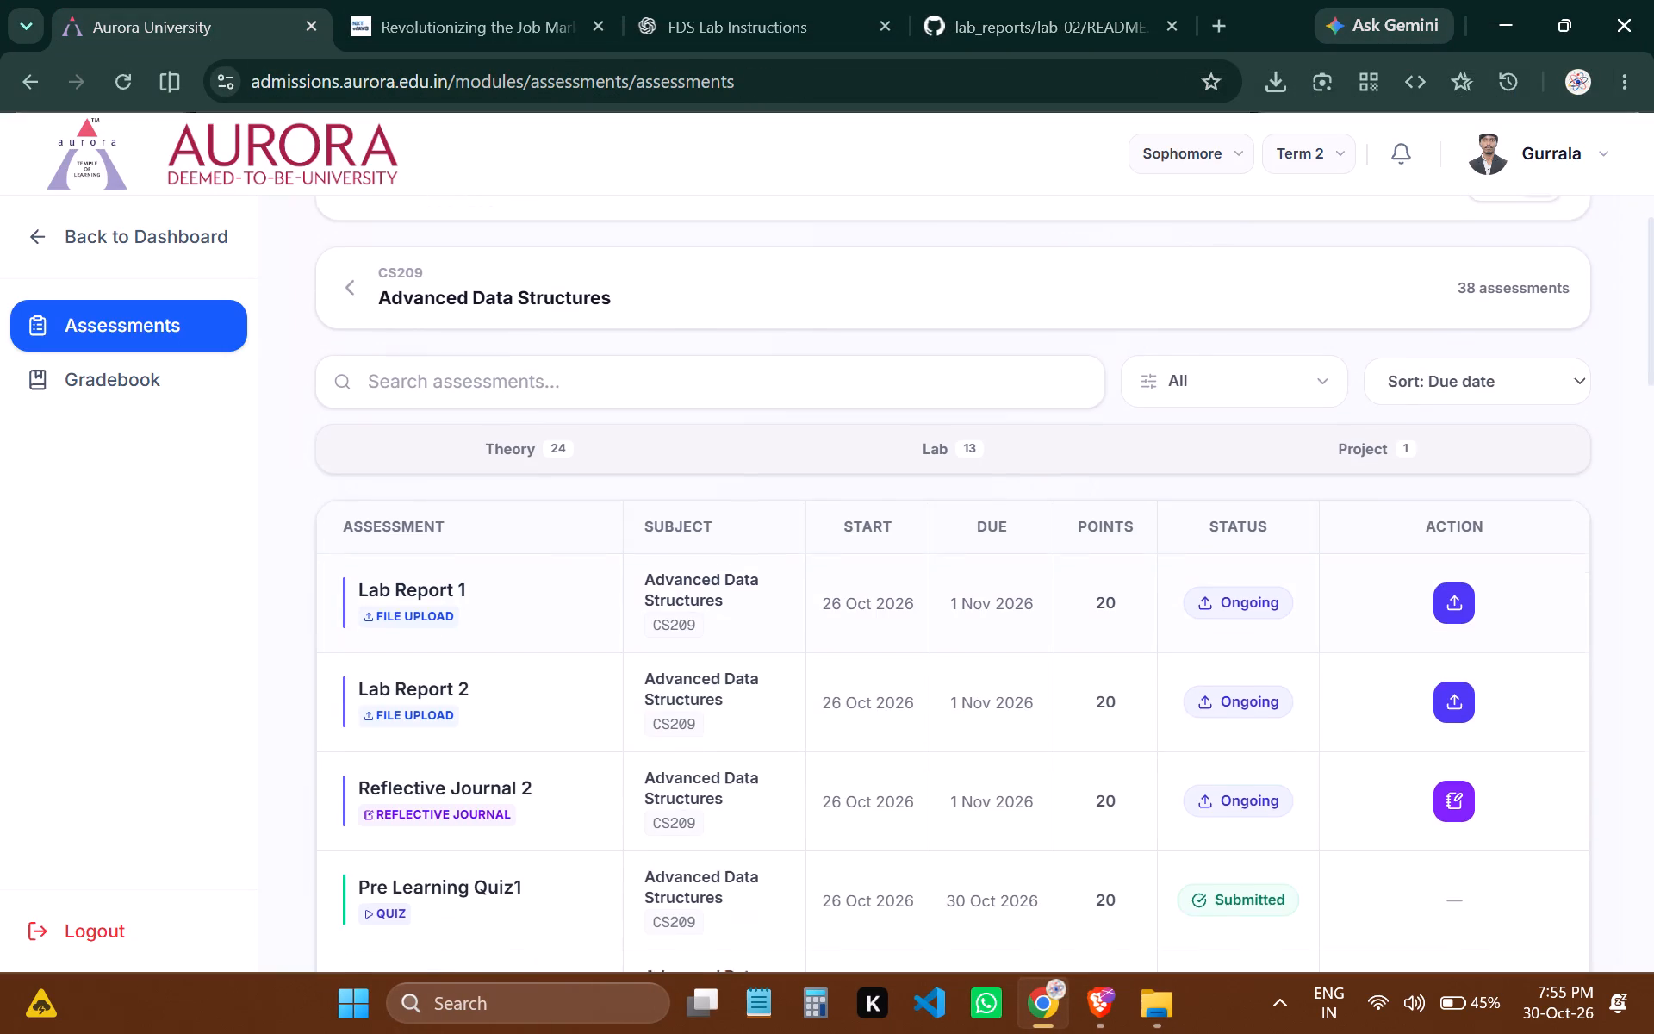
scroll(581, 617, up, 2)
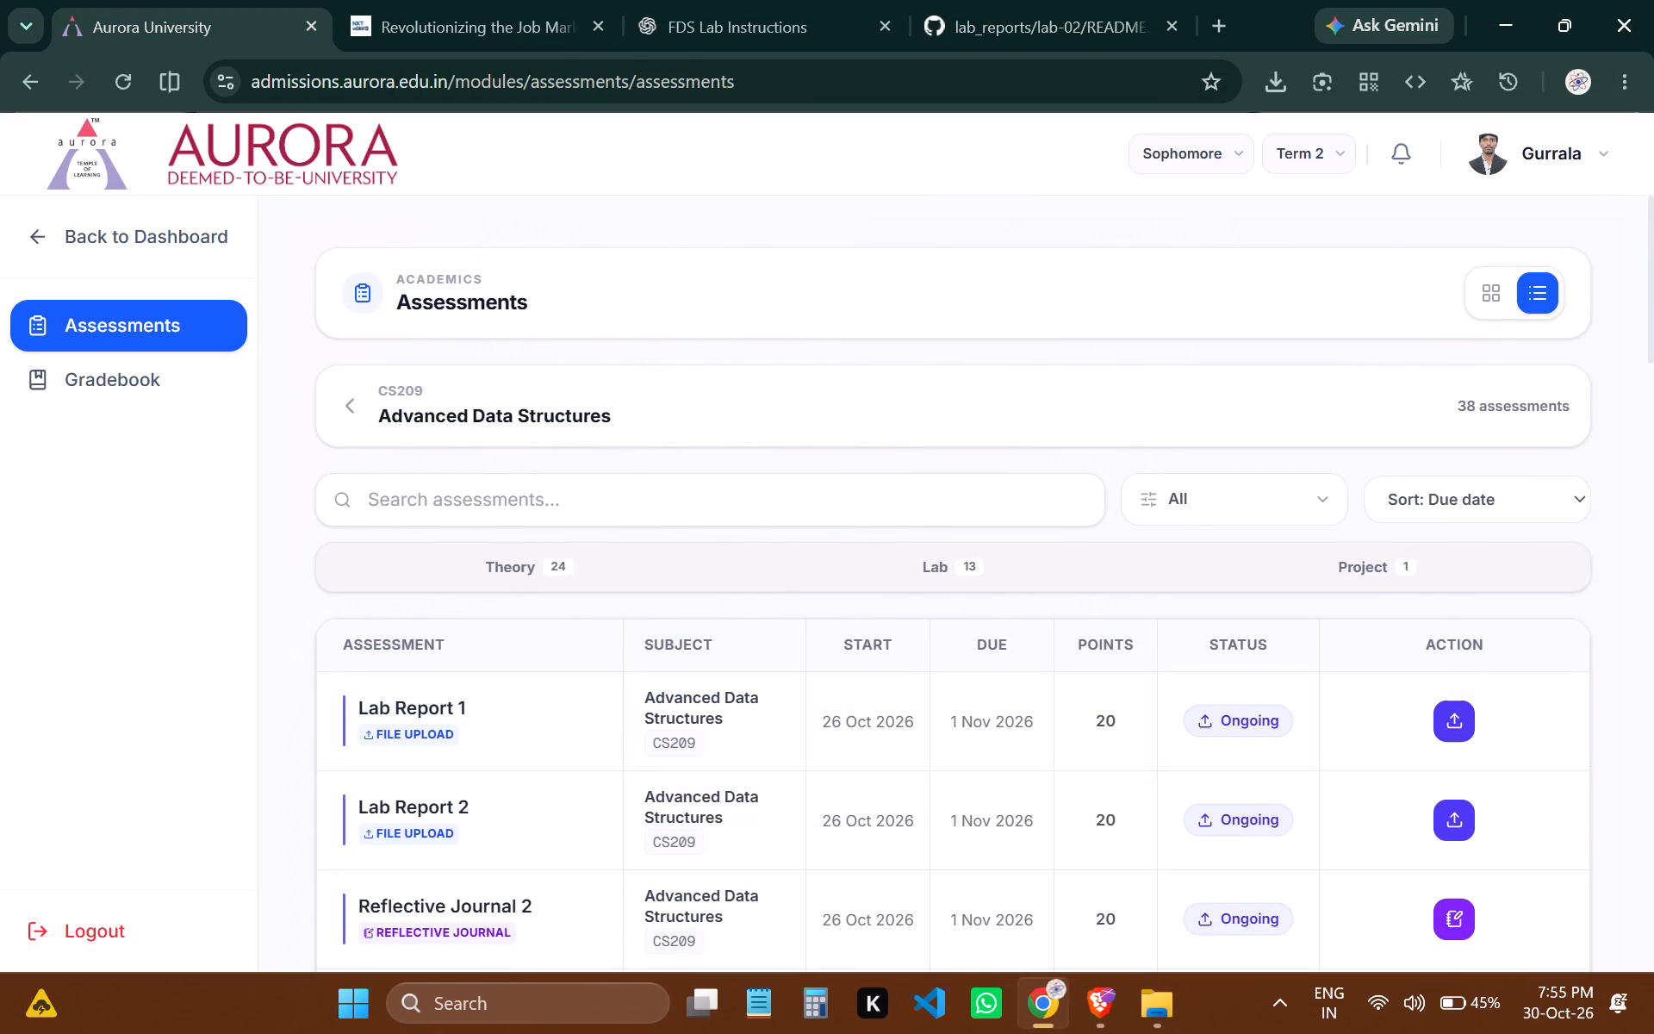
click(351, 408)
scroll(495, 518, down, 2)
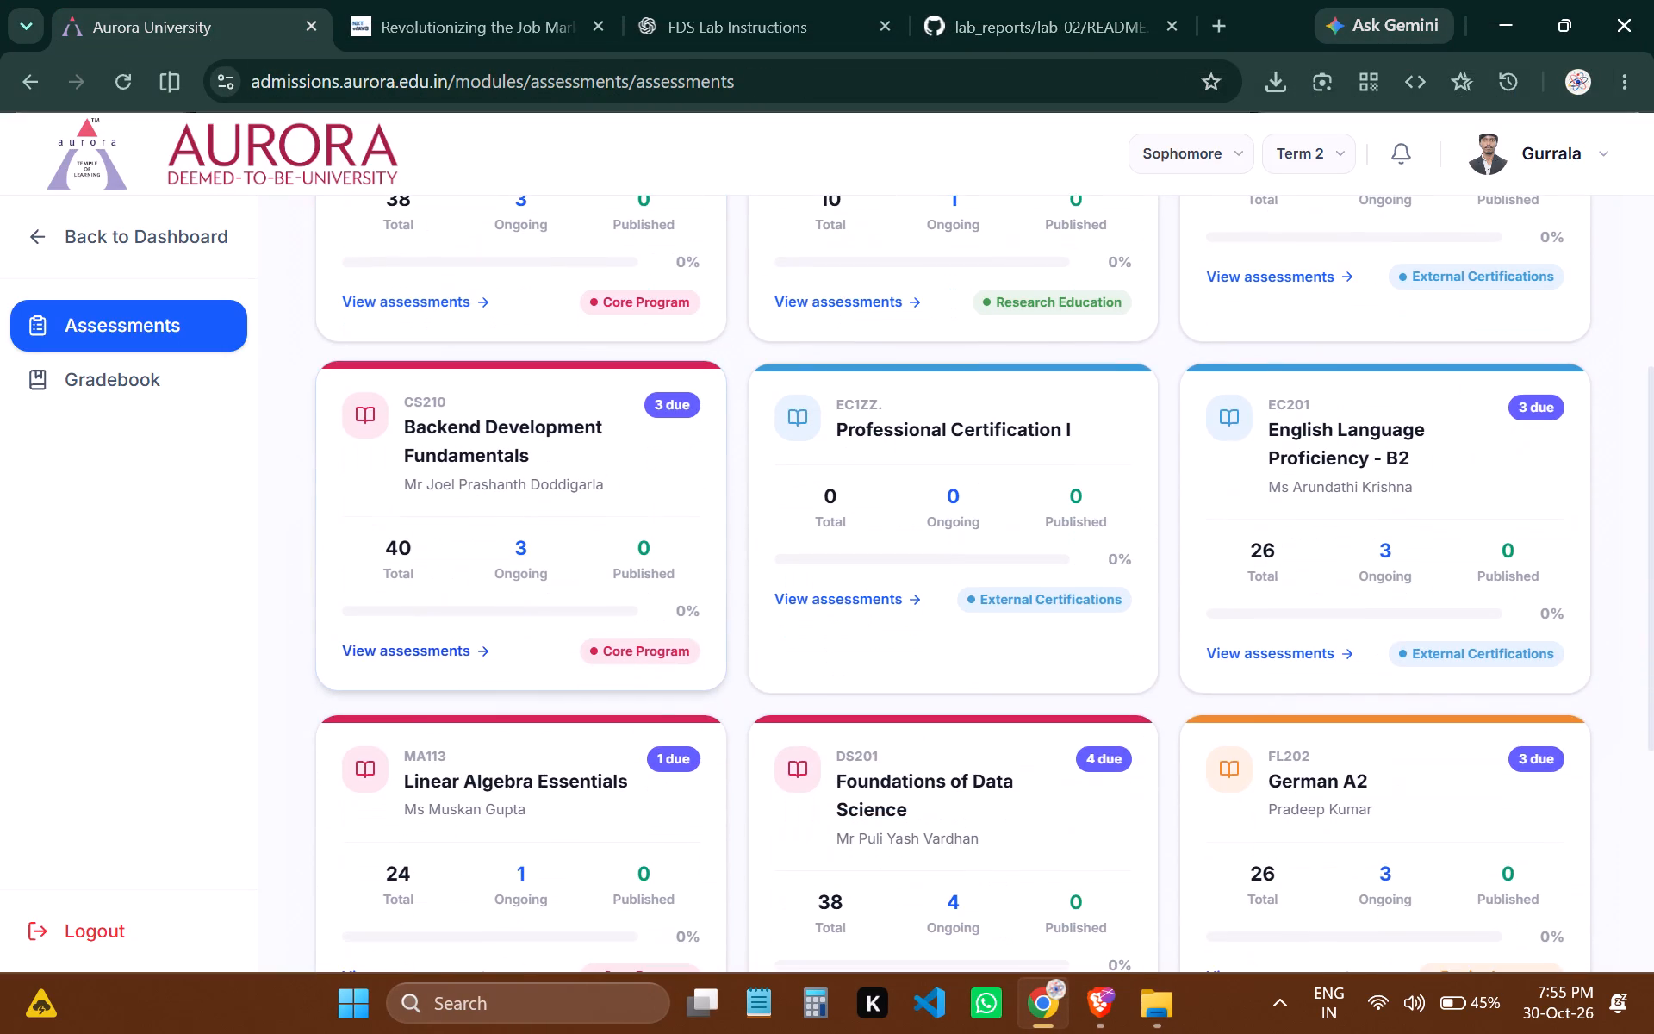
click(452, 656)
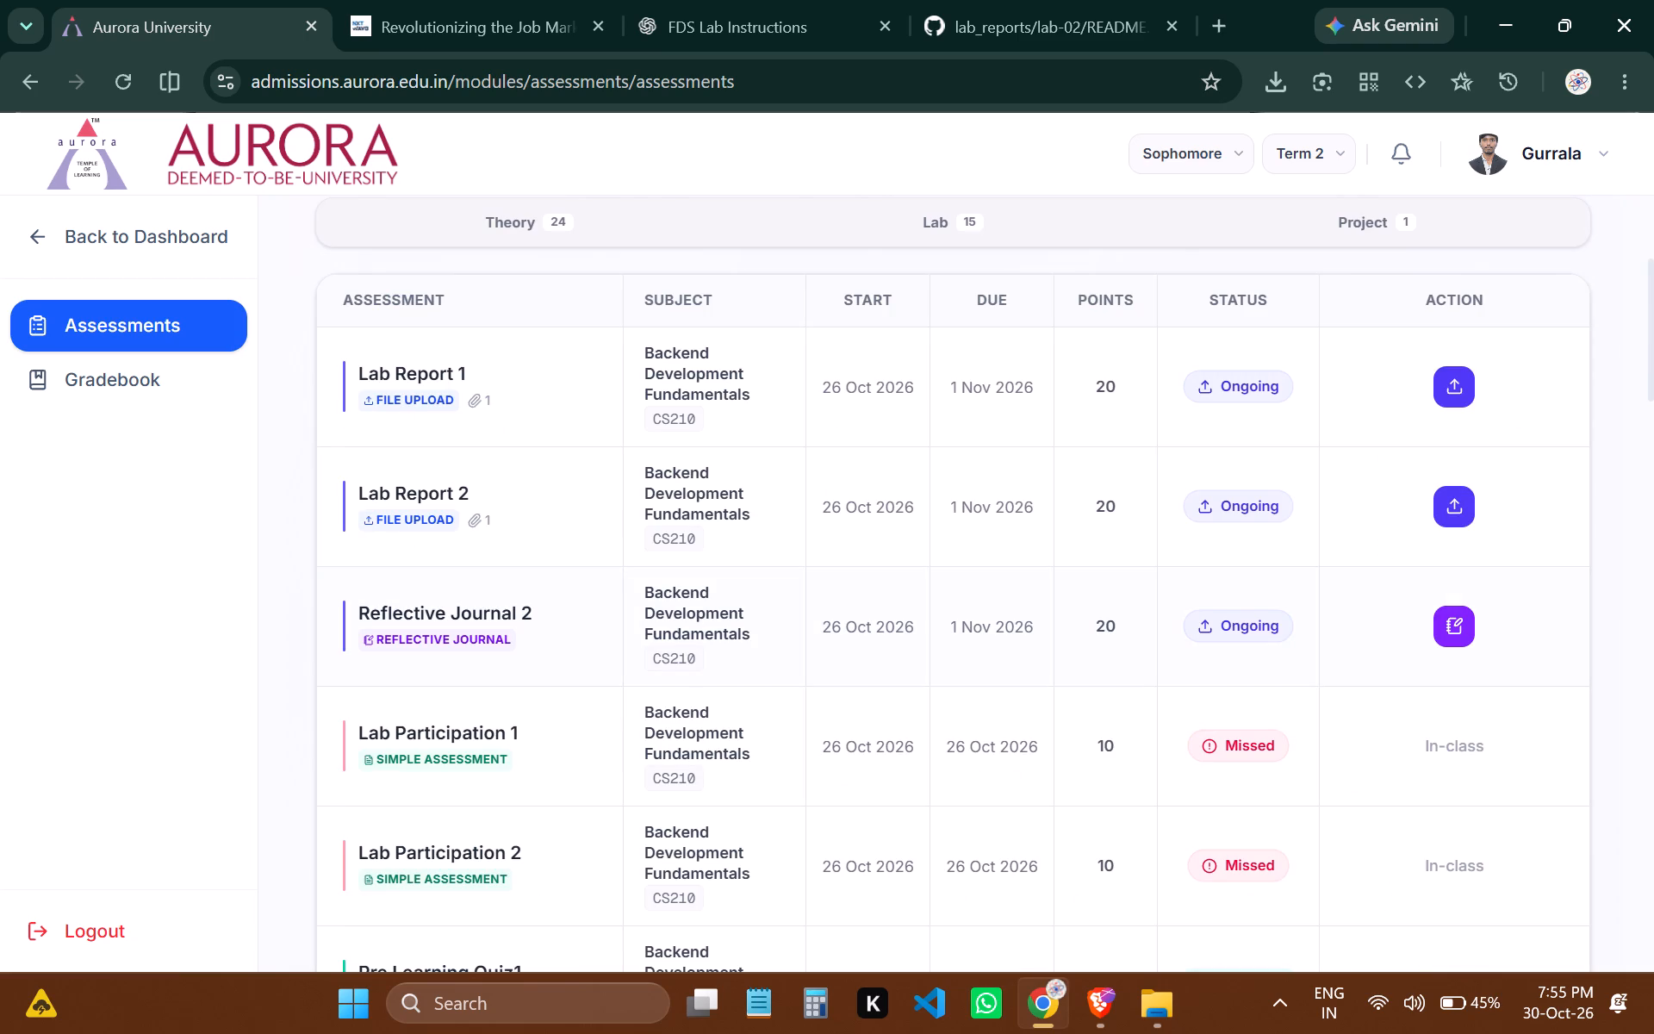
Upload the LAB REPORT - 1 BACKEND file from the NODEJS folder as the Lab Report 1 submission.
click(1456, 396)
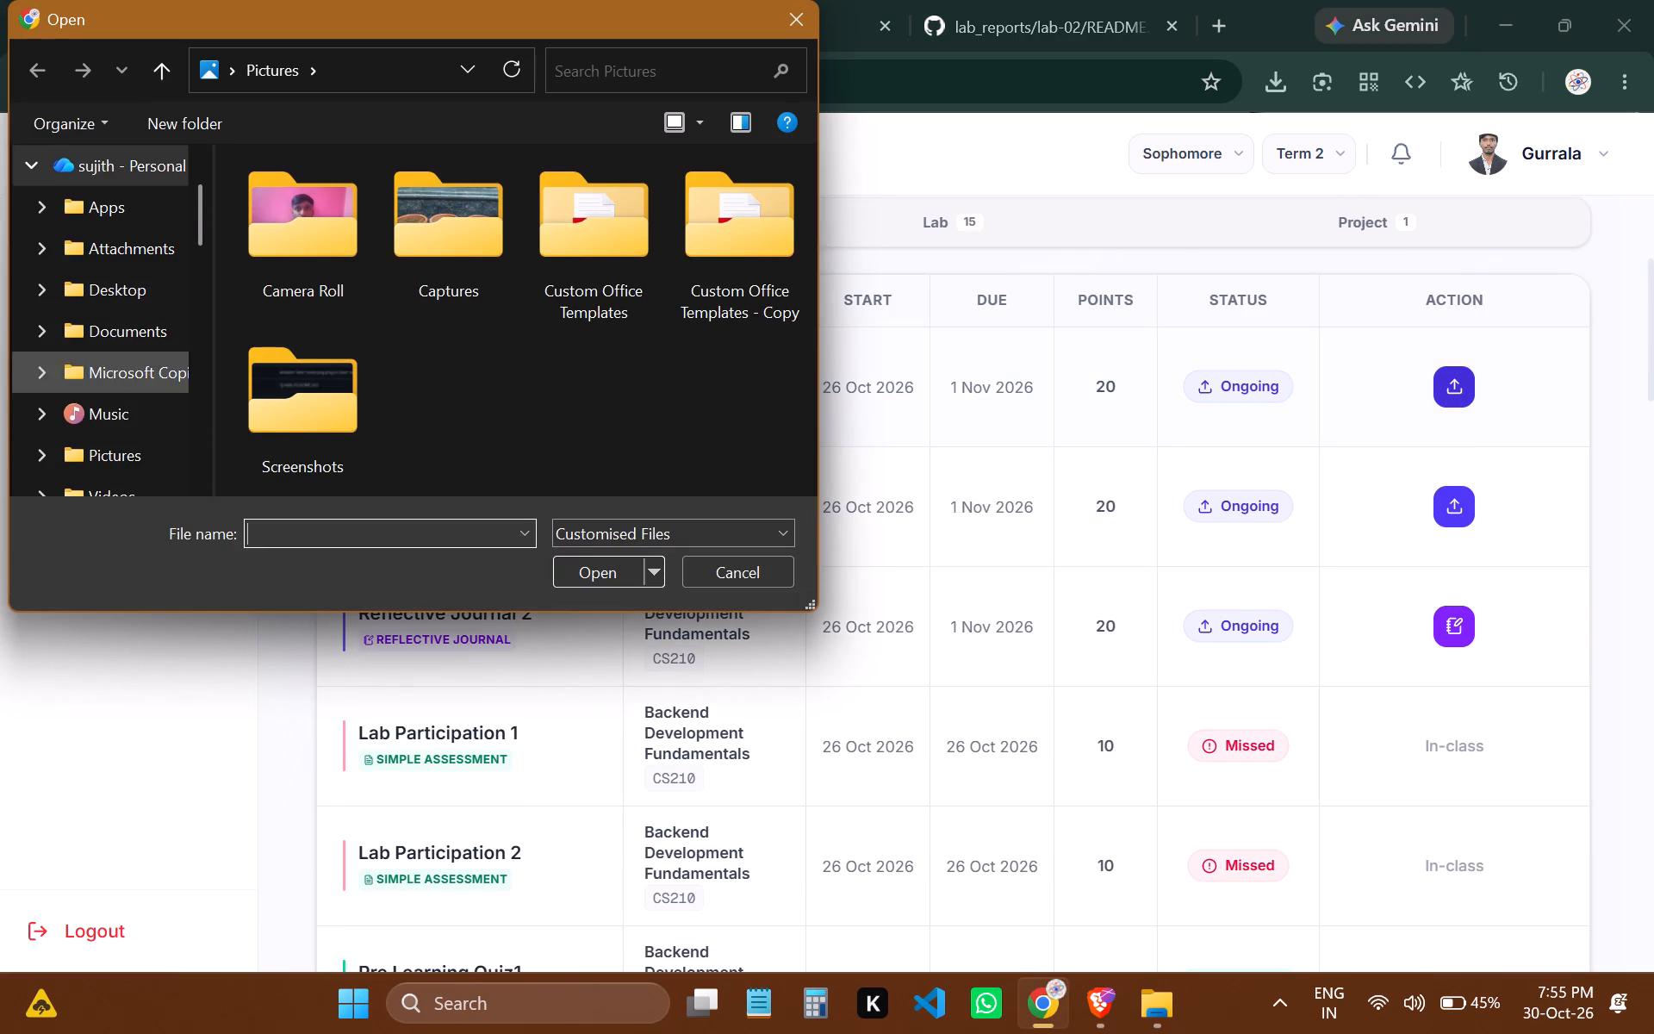
scroll(127, 366, down, 4)
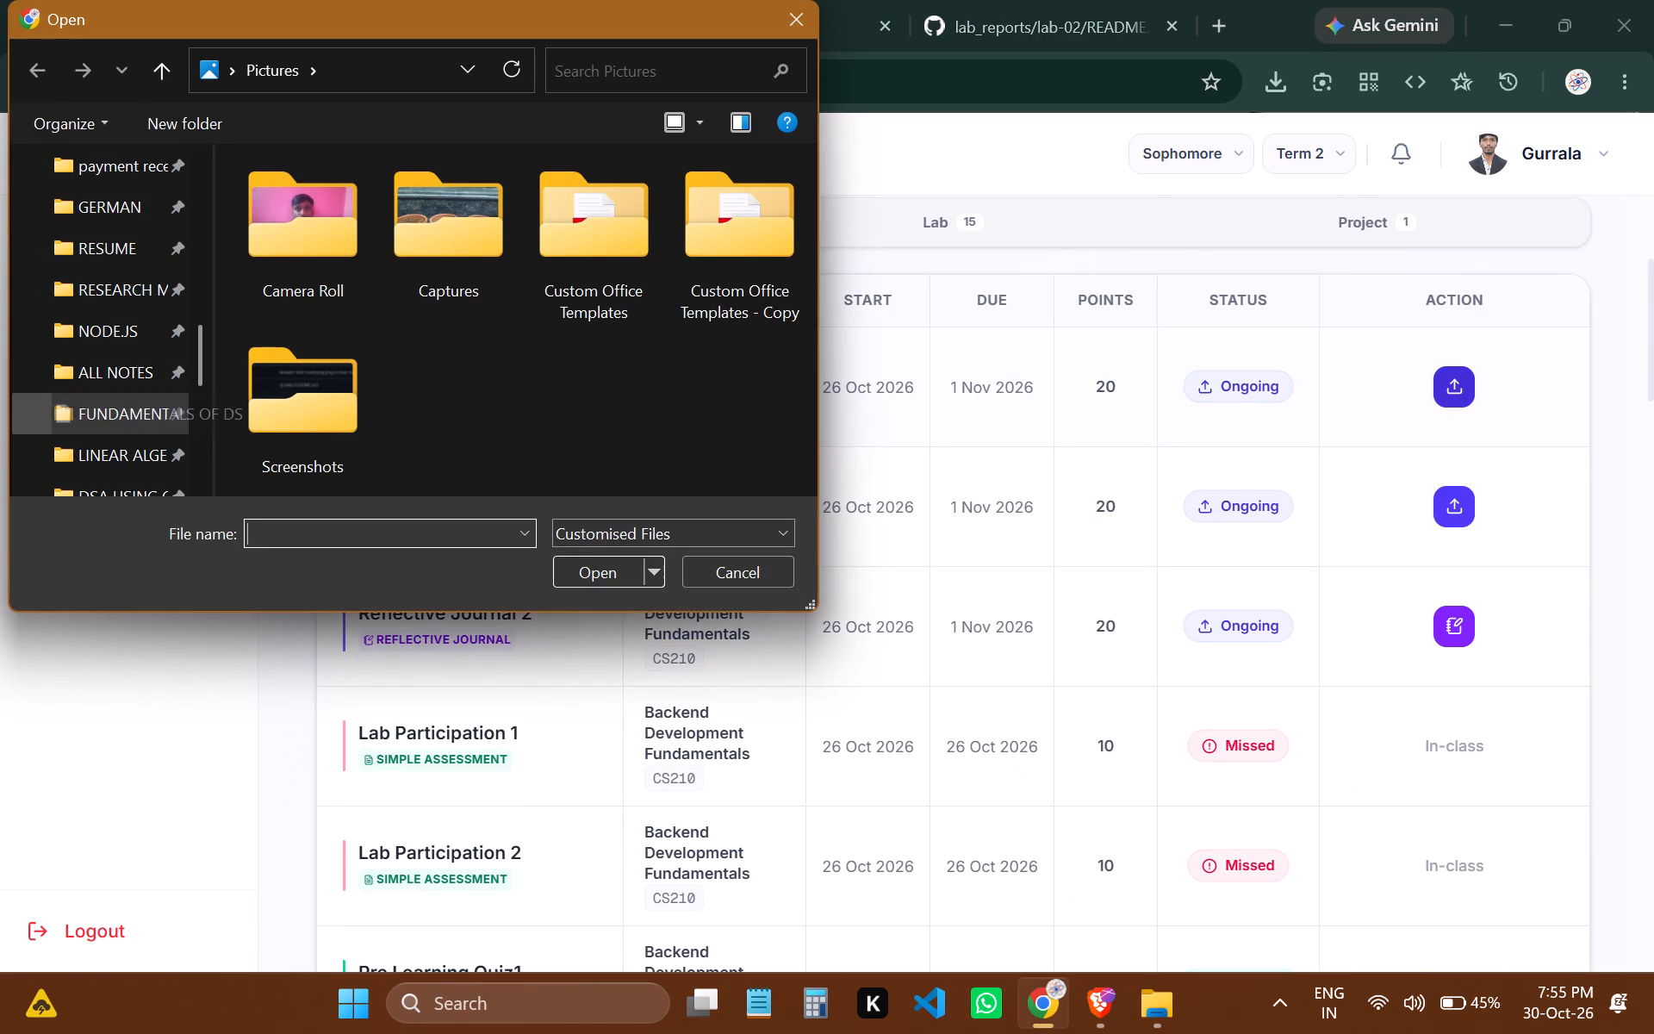
click(120, 335)
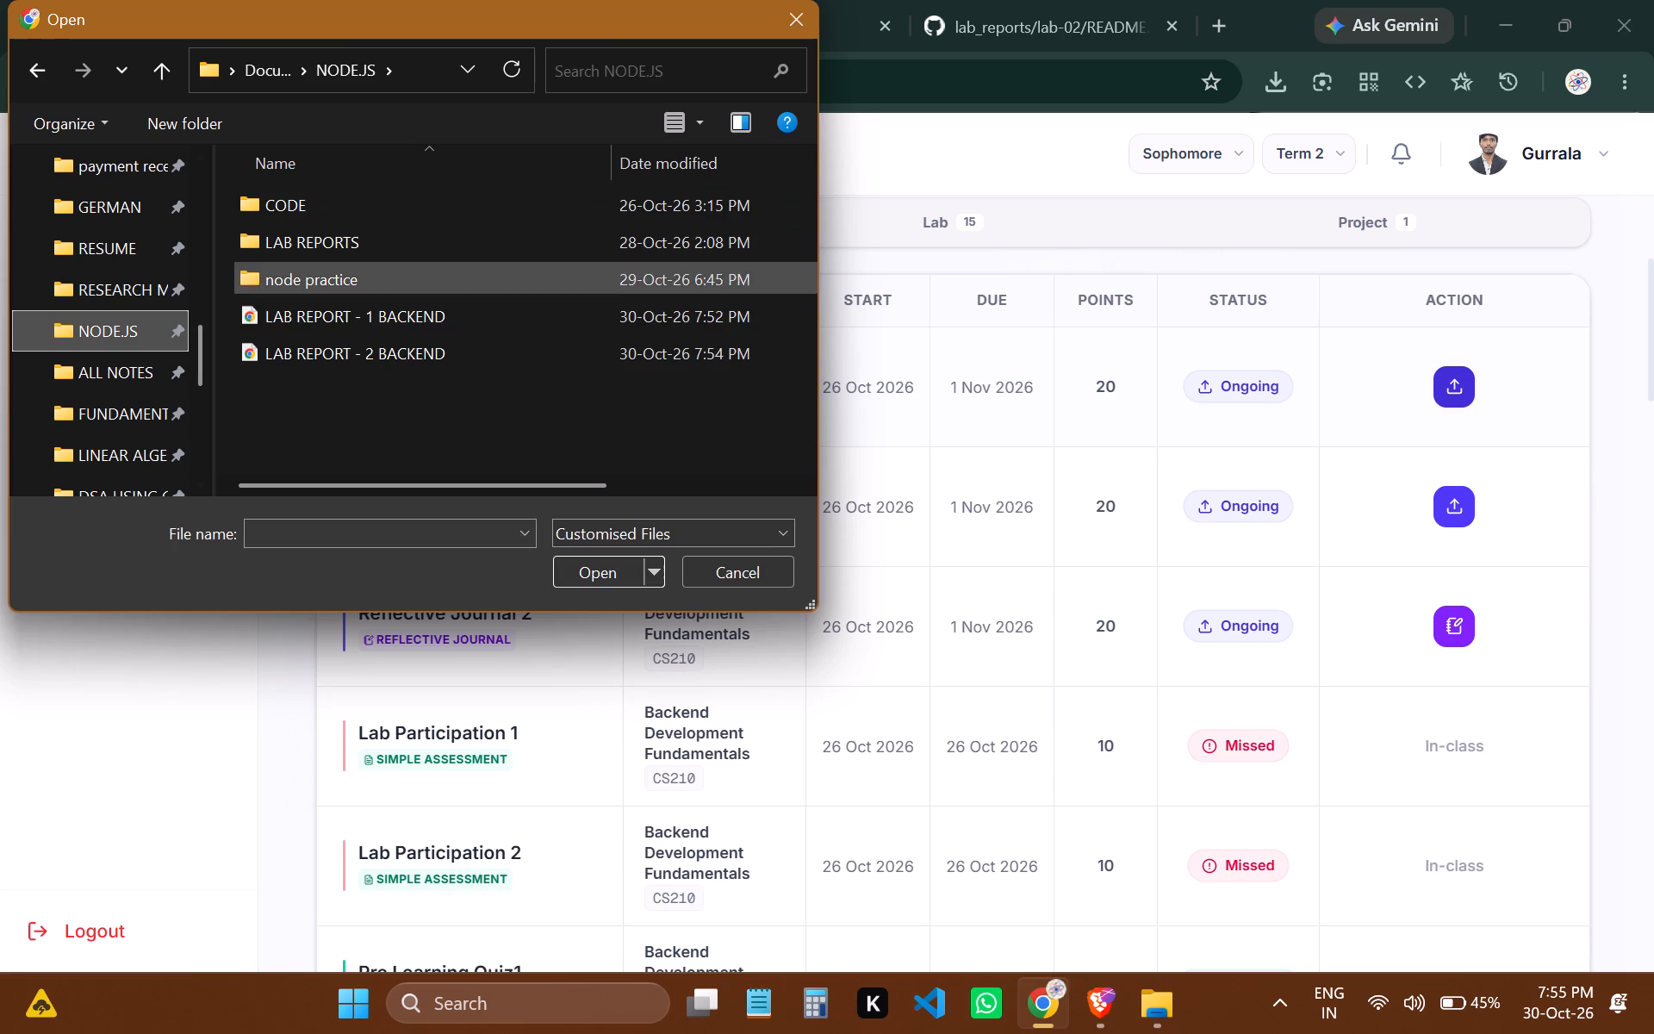
double_click(333, 308)
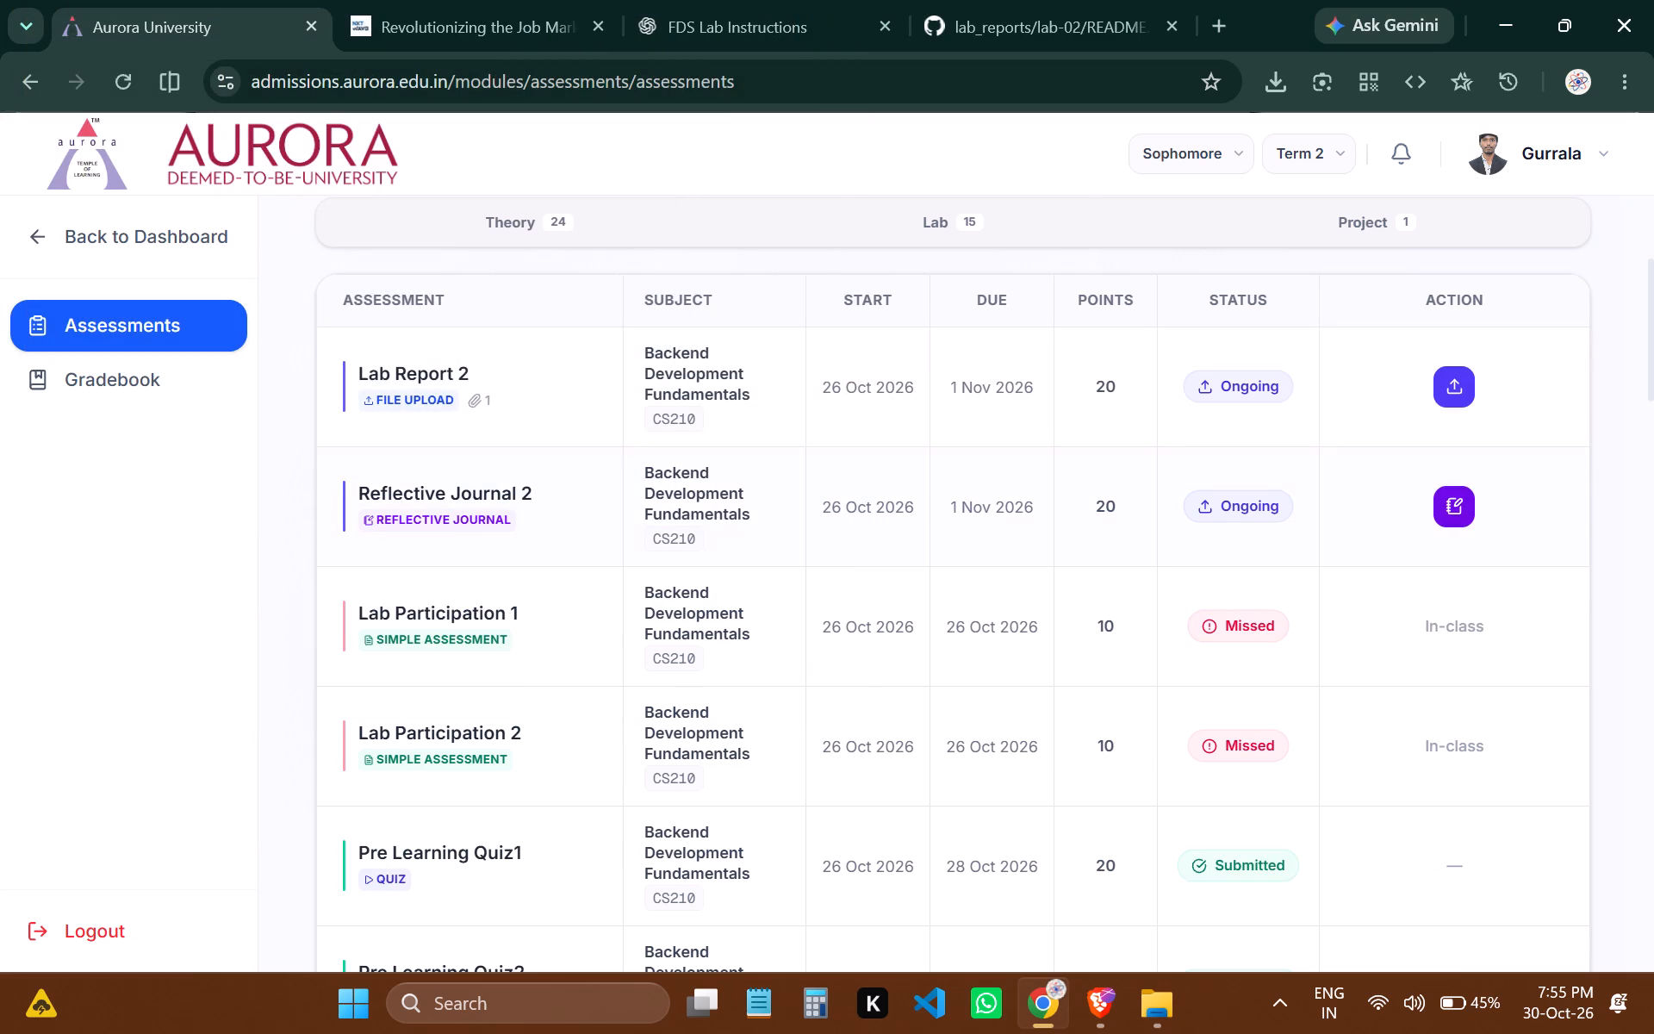
Upload the LAB REPORT - 2 BACKEND file from the NODEJS folder as the Lab Report 2 submission.
click(1477, 380)
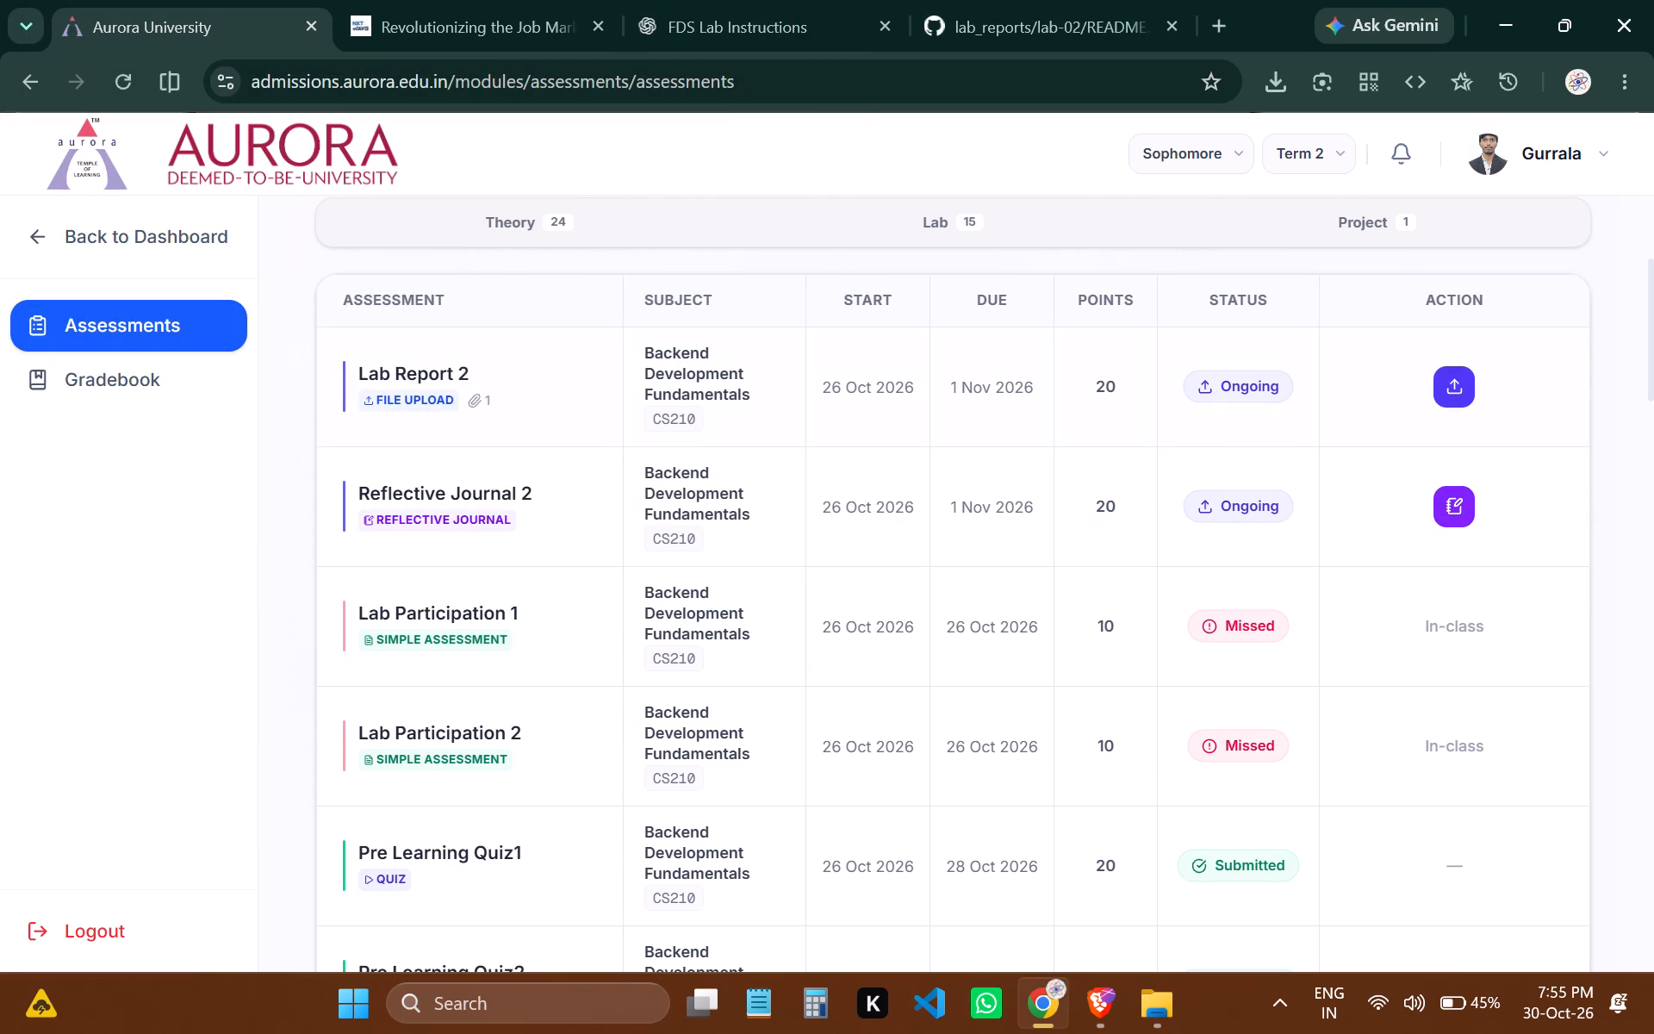
click(1448, 391)
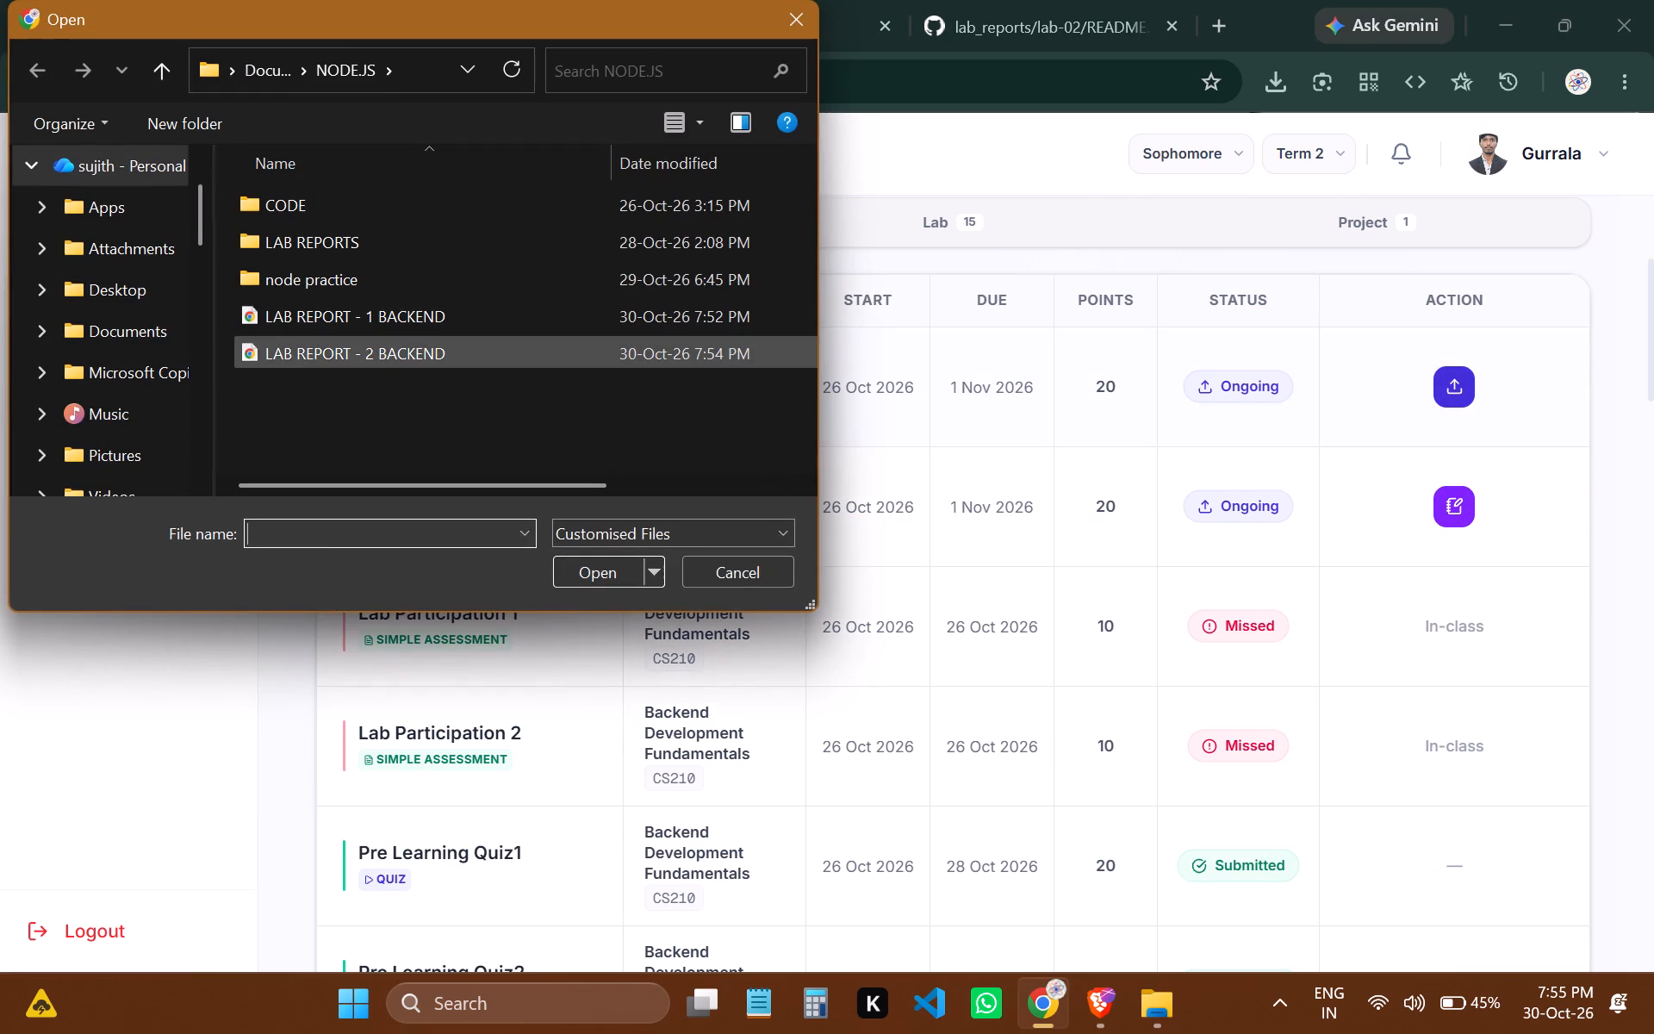
double_click(329, 348)
View the submitted Lab Report 1 PDF and test its GitHub repository and server live links, returning to the PDF after each.
scroll(1200, 475, down, 4)
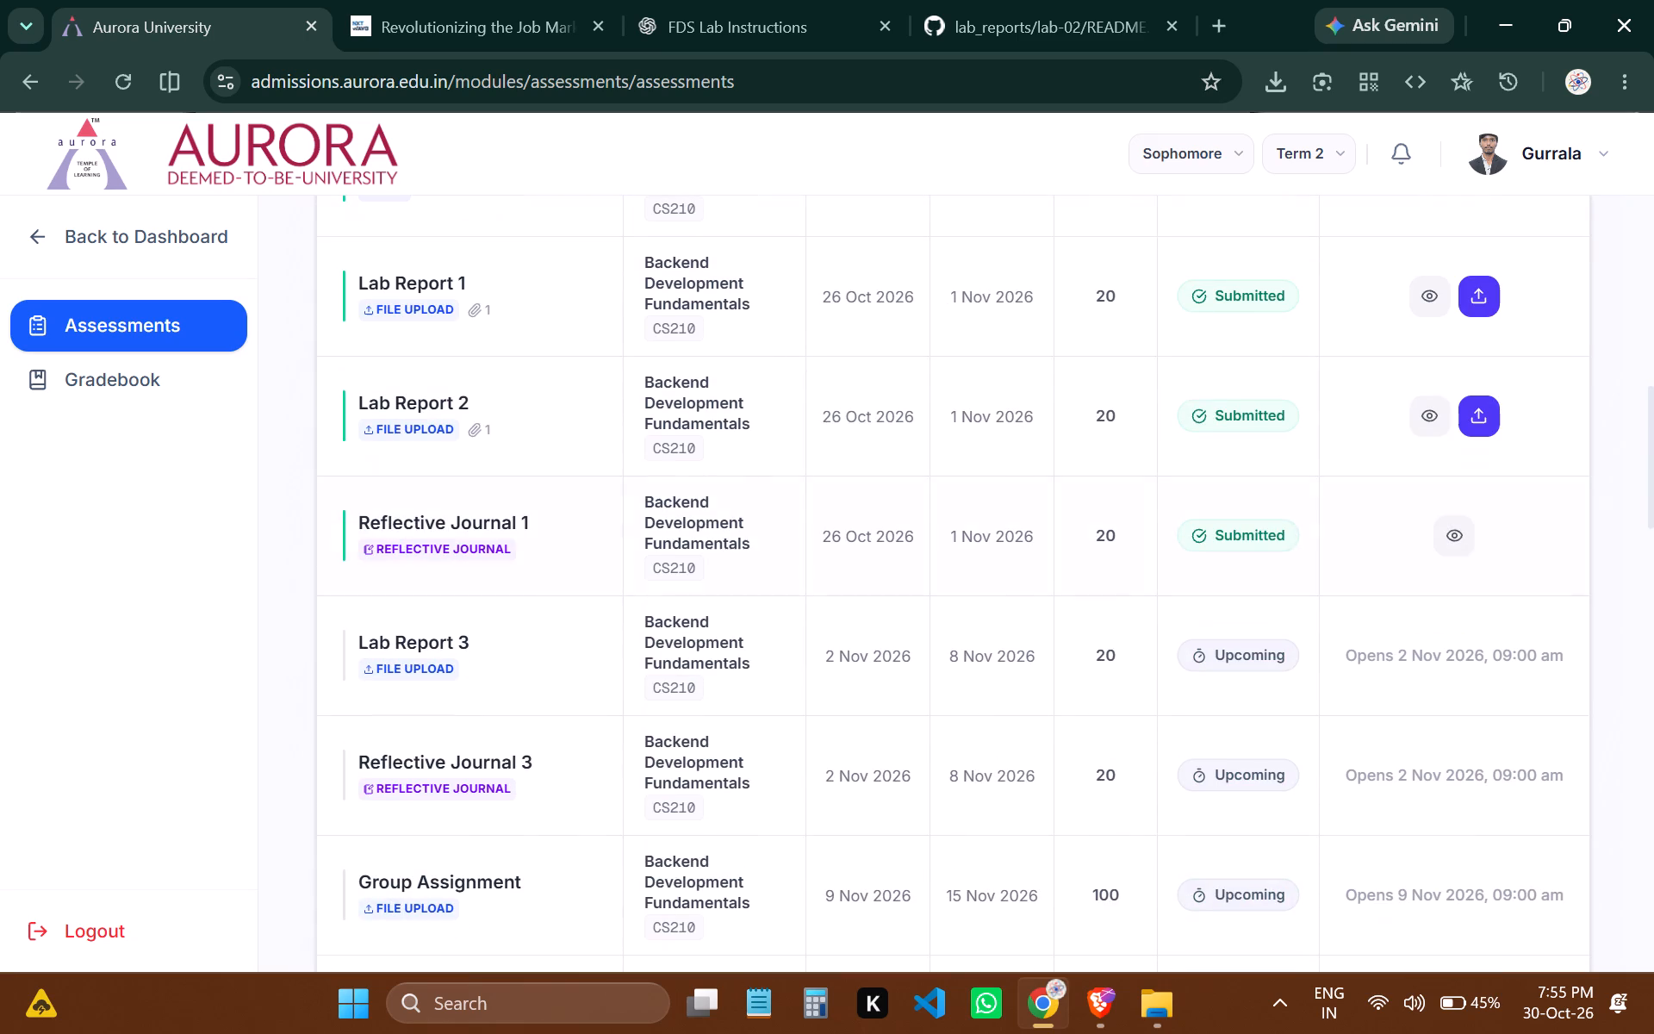
click(1431, 299)
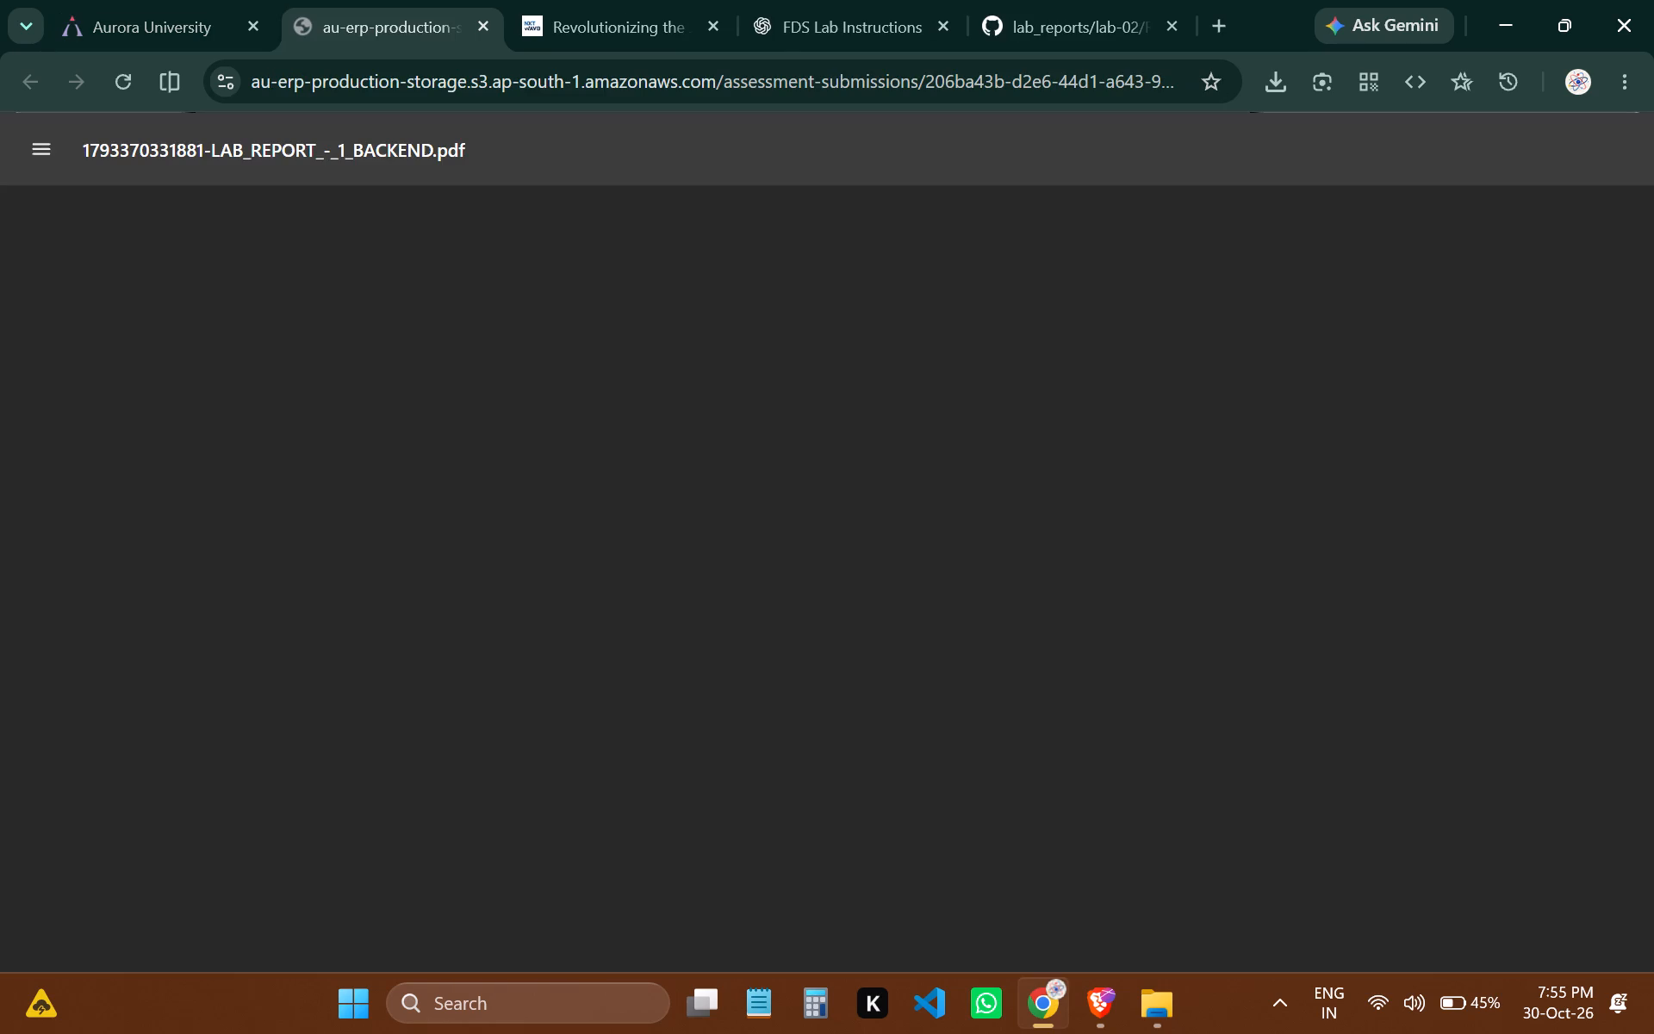
scroll(752, 514, down, 1)
scroll(918, 430, down, 1)
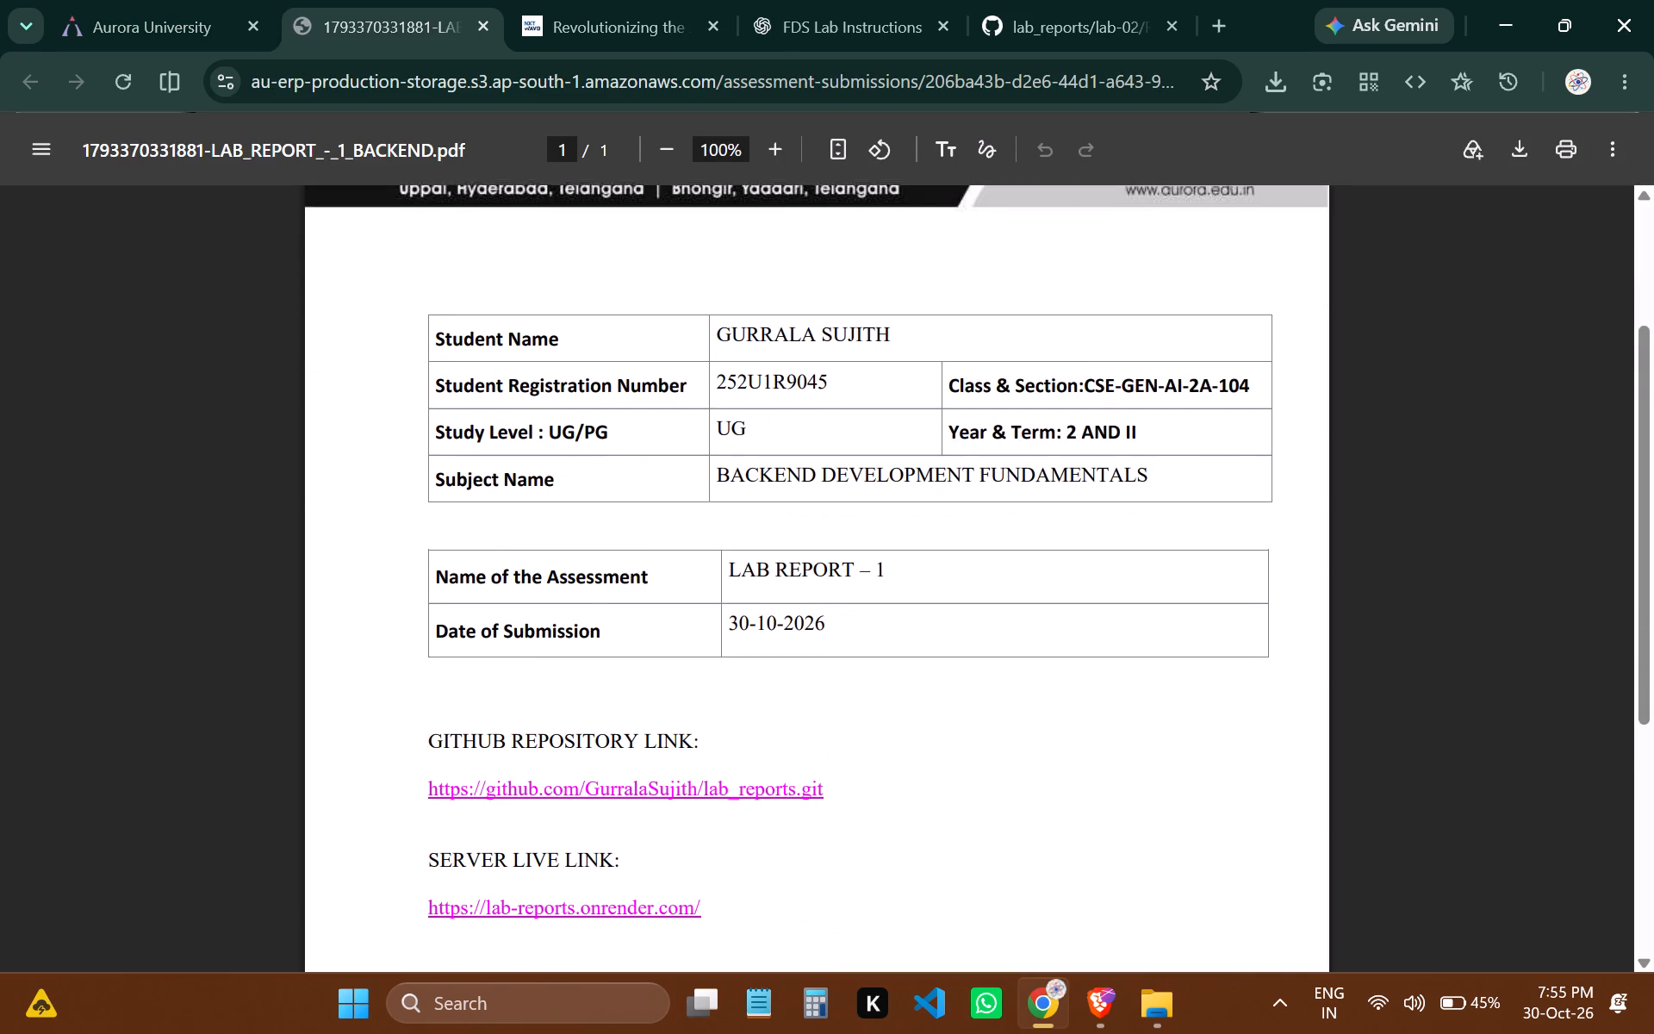
click(757, 617)
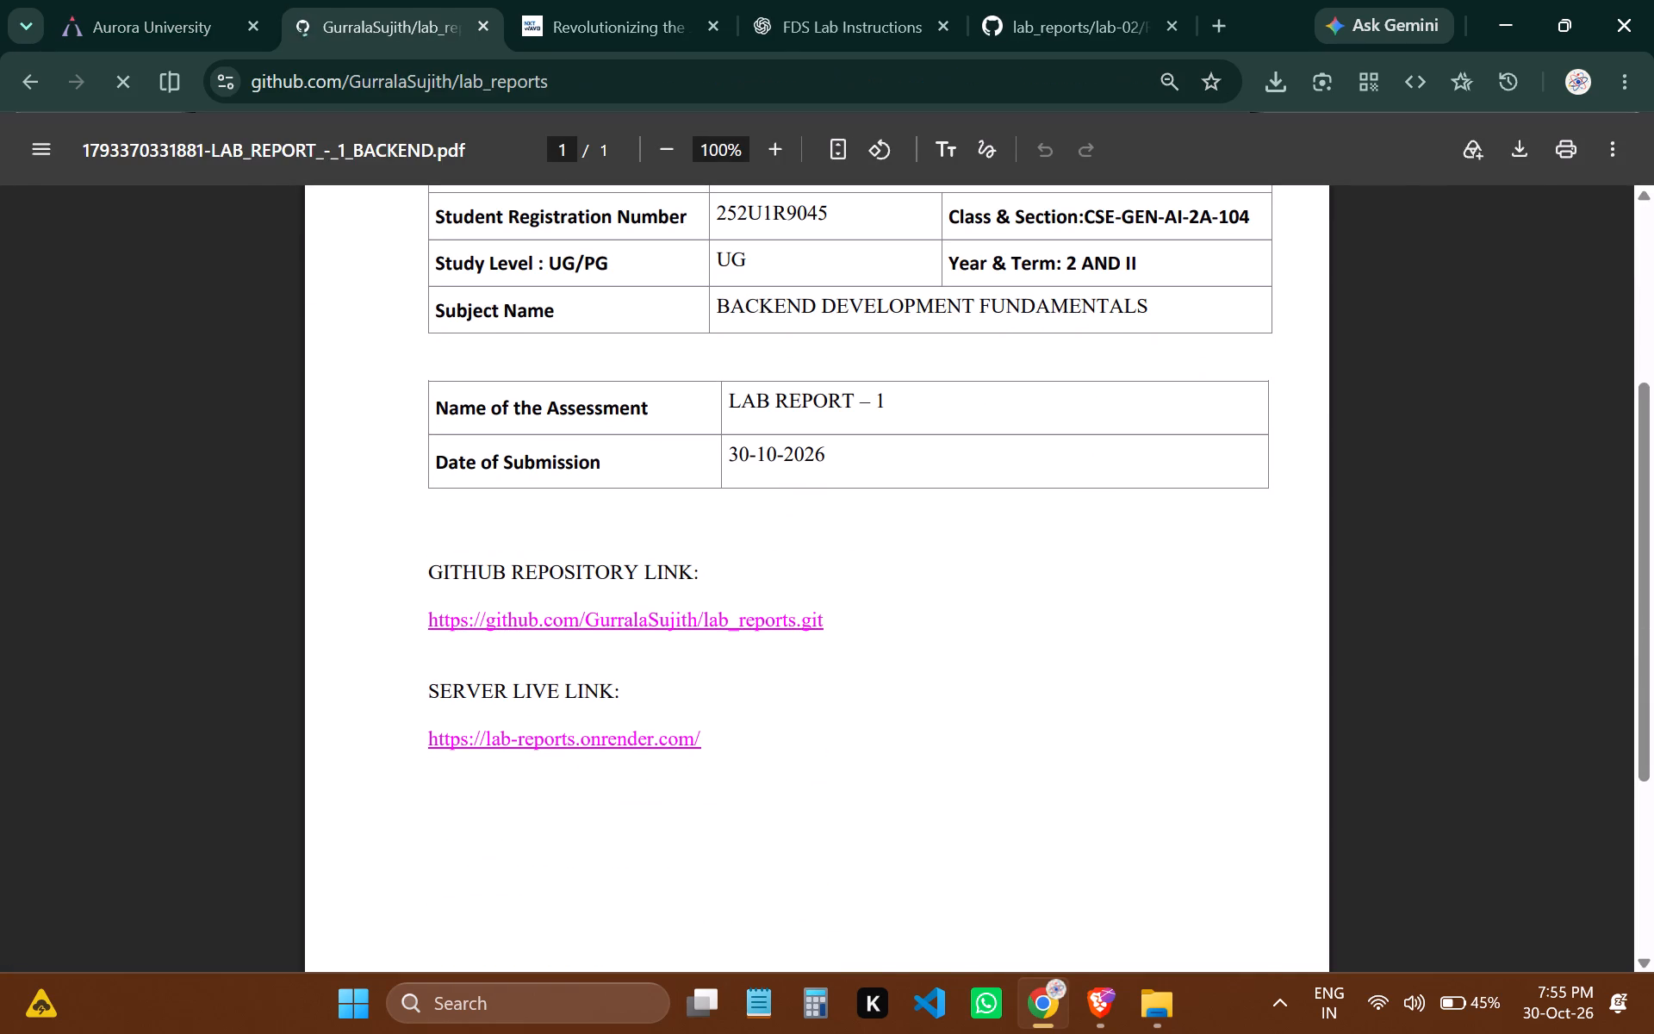
click(28, 86)
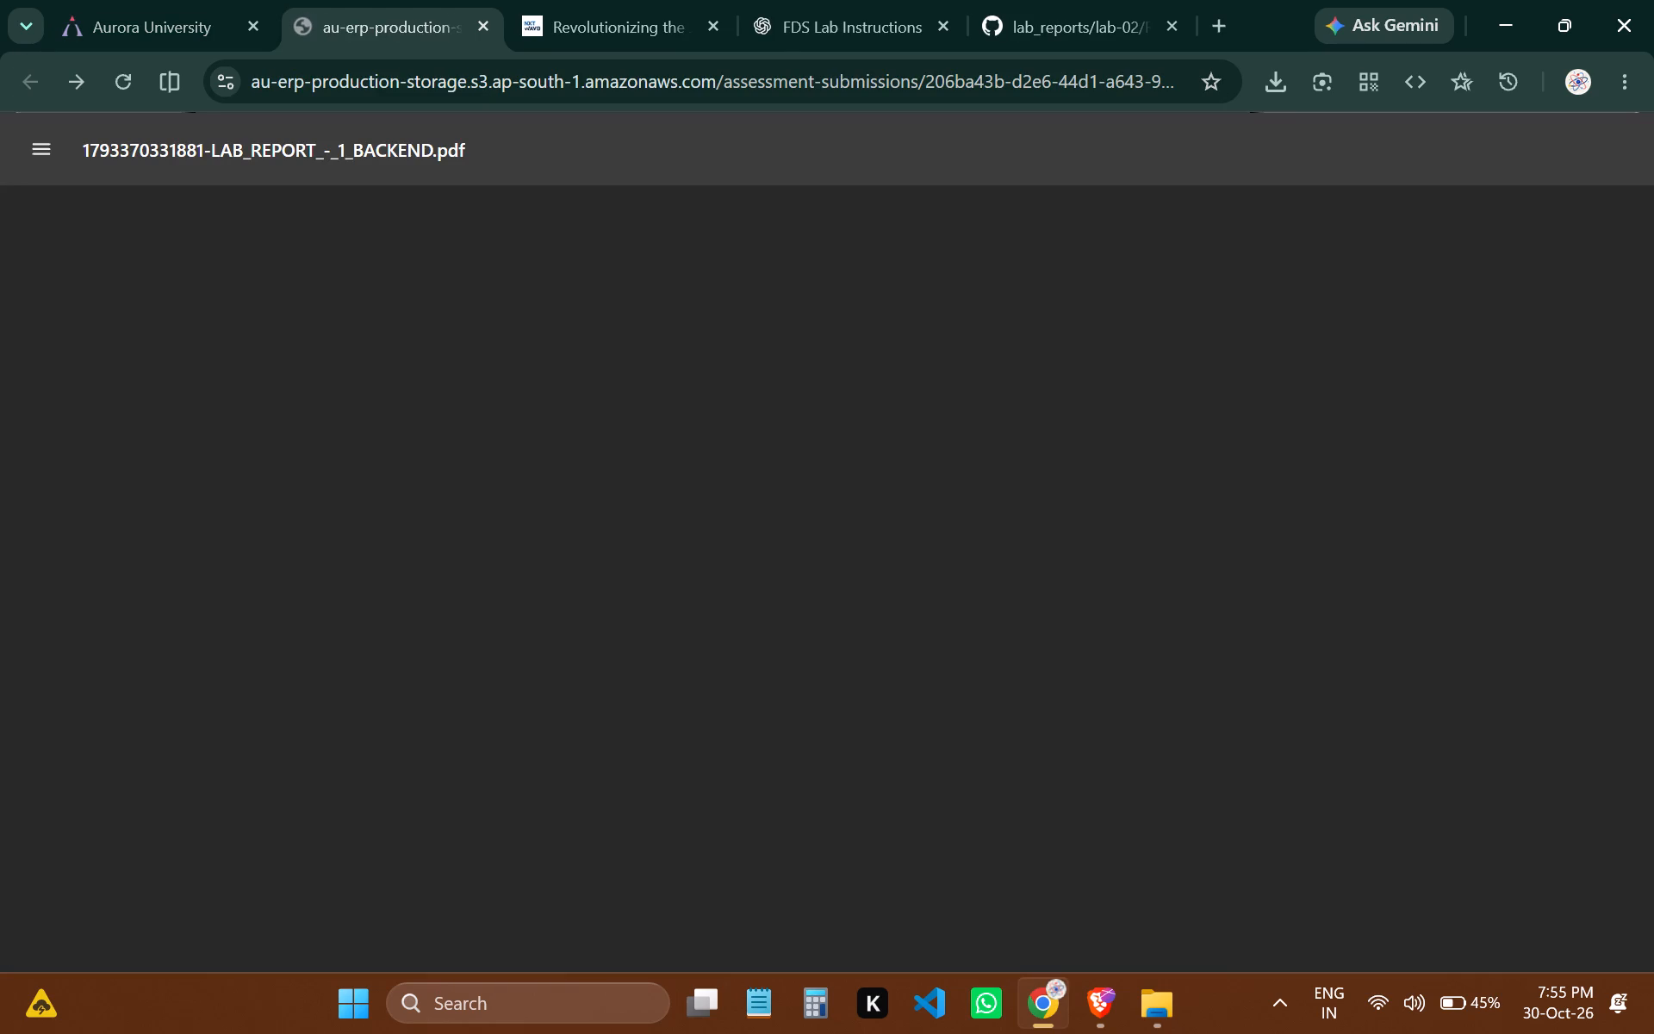
scroll(598, 653, down, 3)
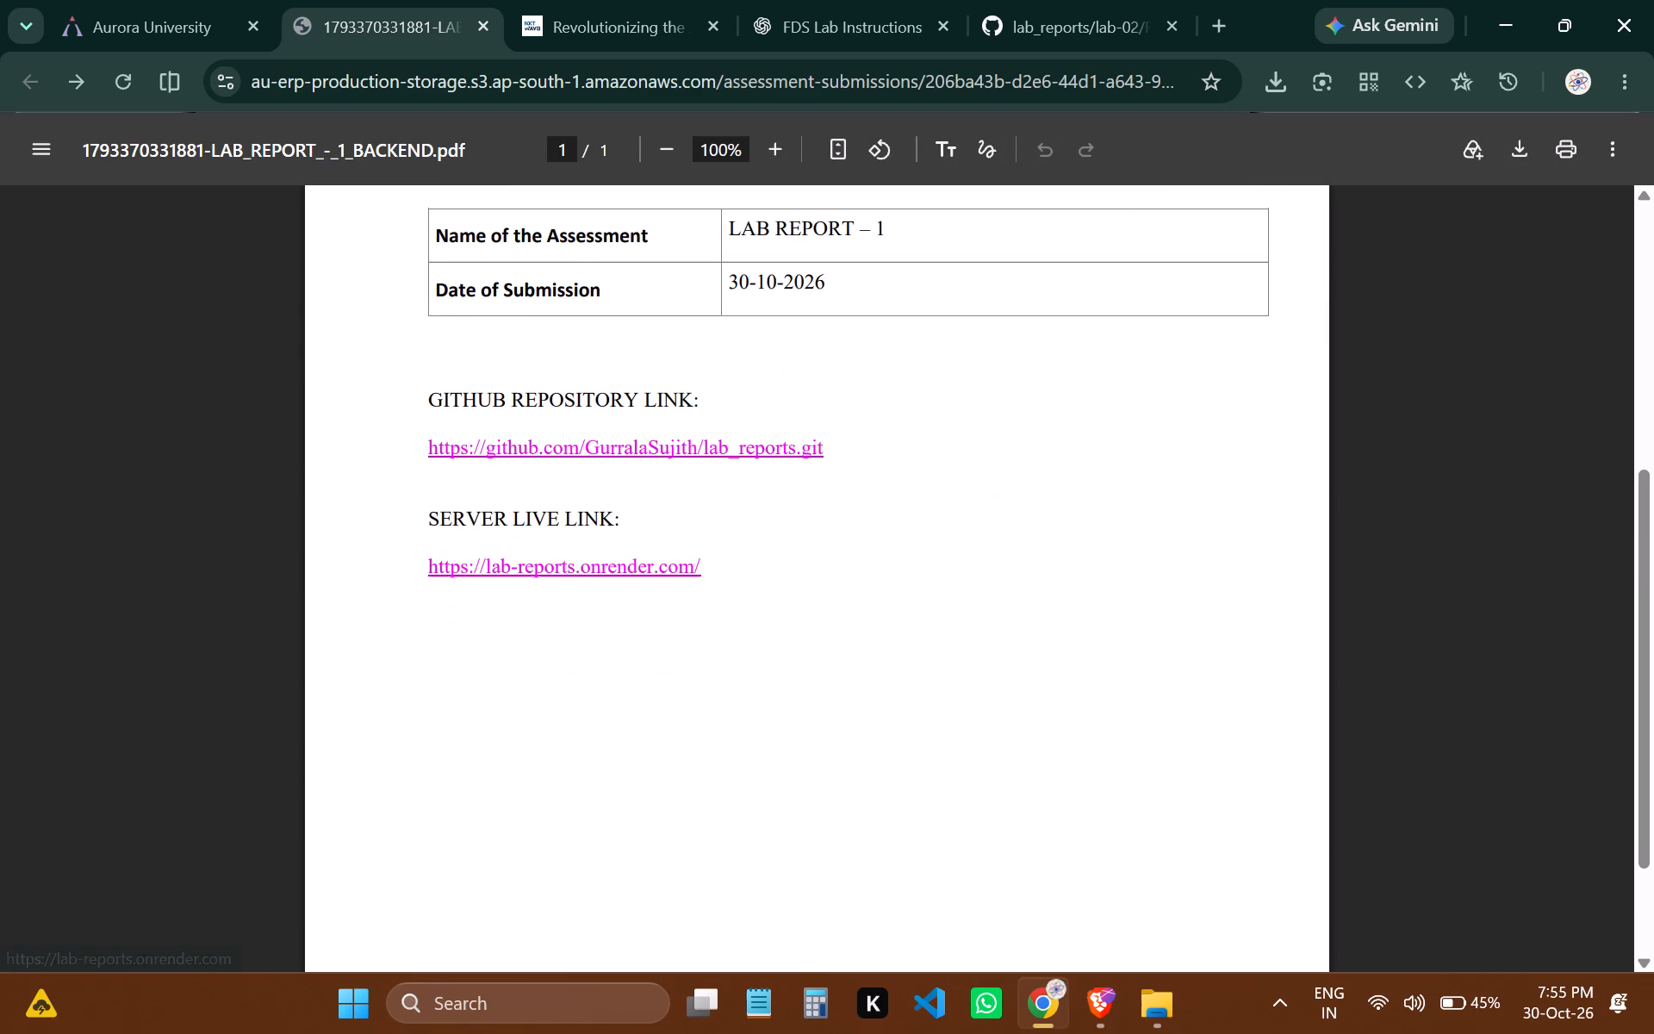
click(624, 563)
click(40, 101)
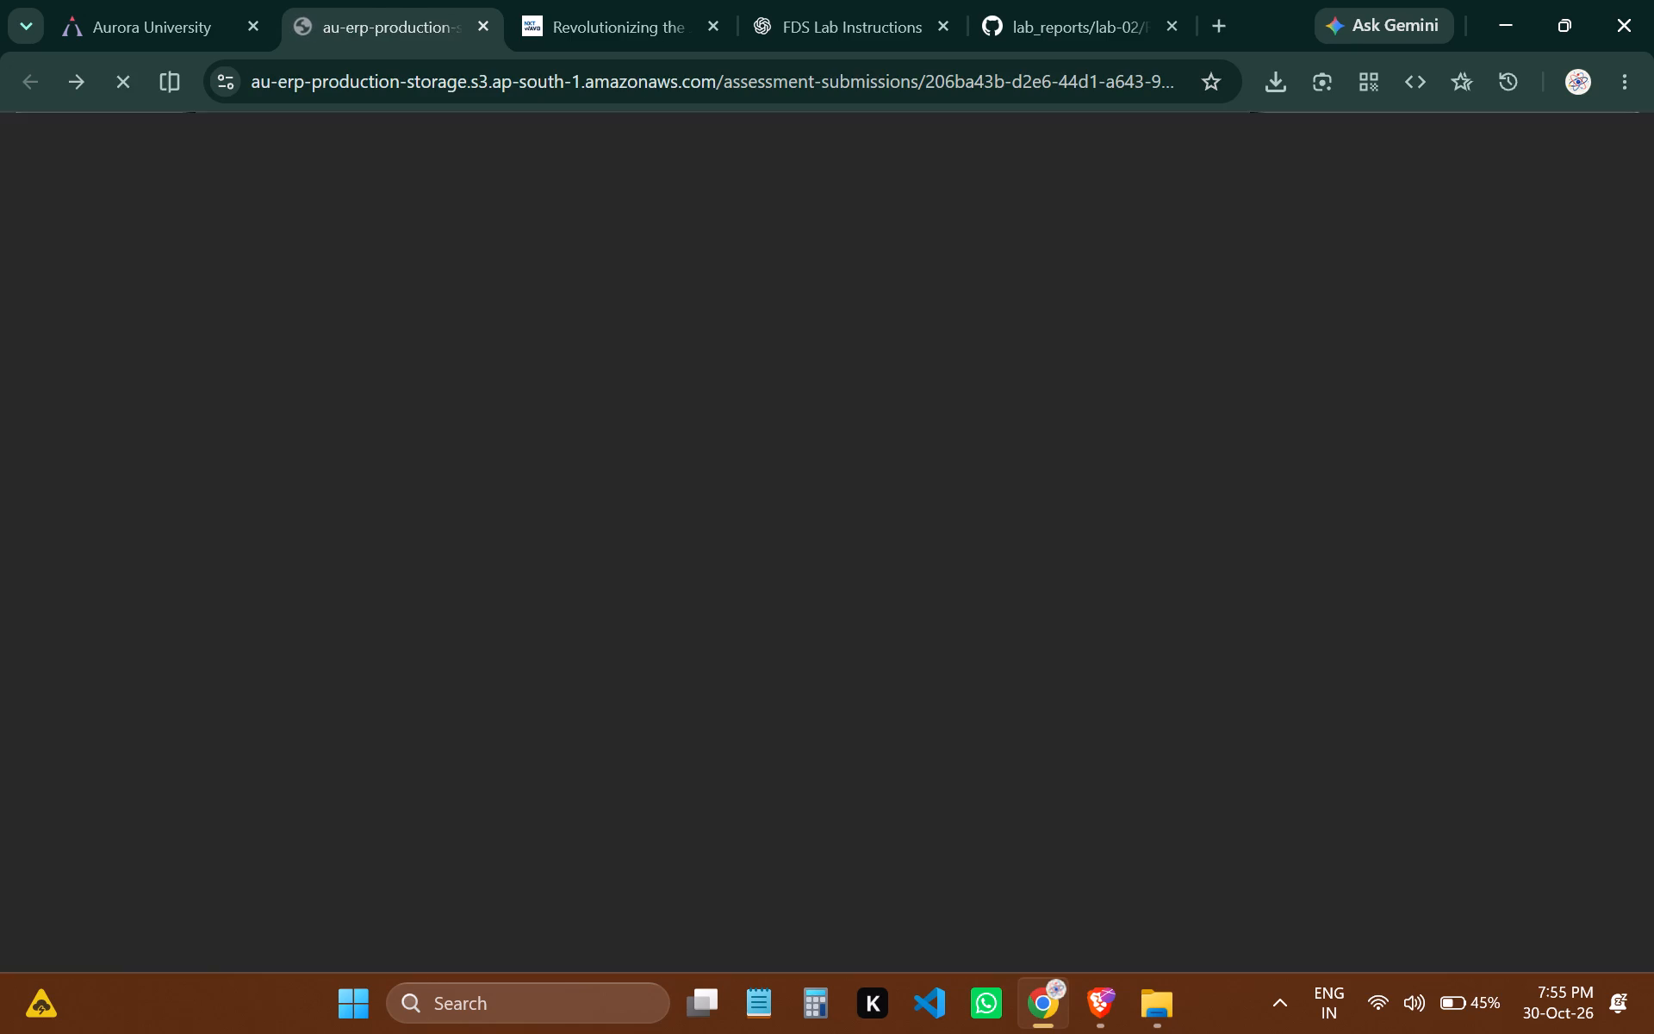
scroll(654, 652, down, 4)
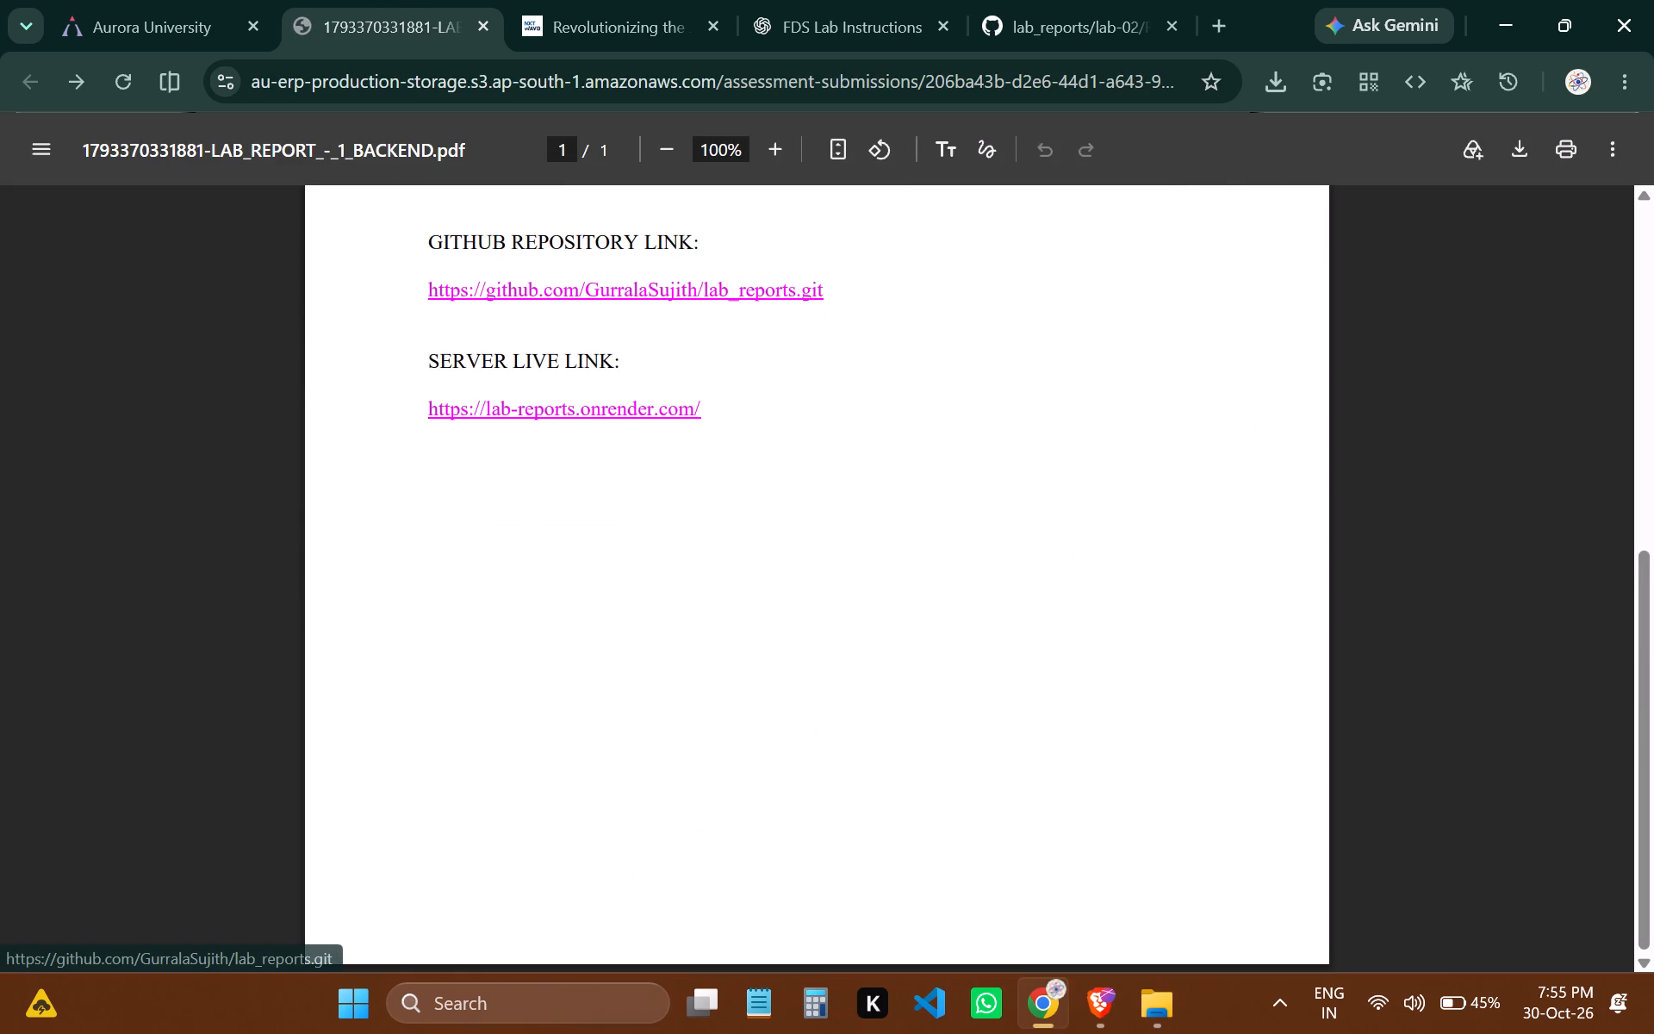
Follow the PDF's GitHub link to the lab_reports repository and examine the README.md and route screenshots in lab-01.
click(625, 302)
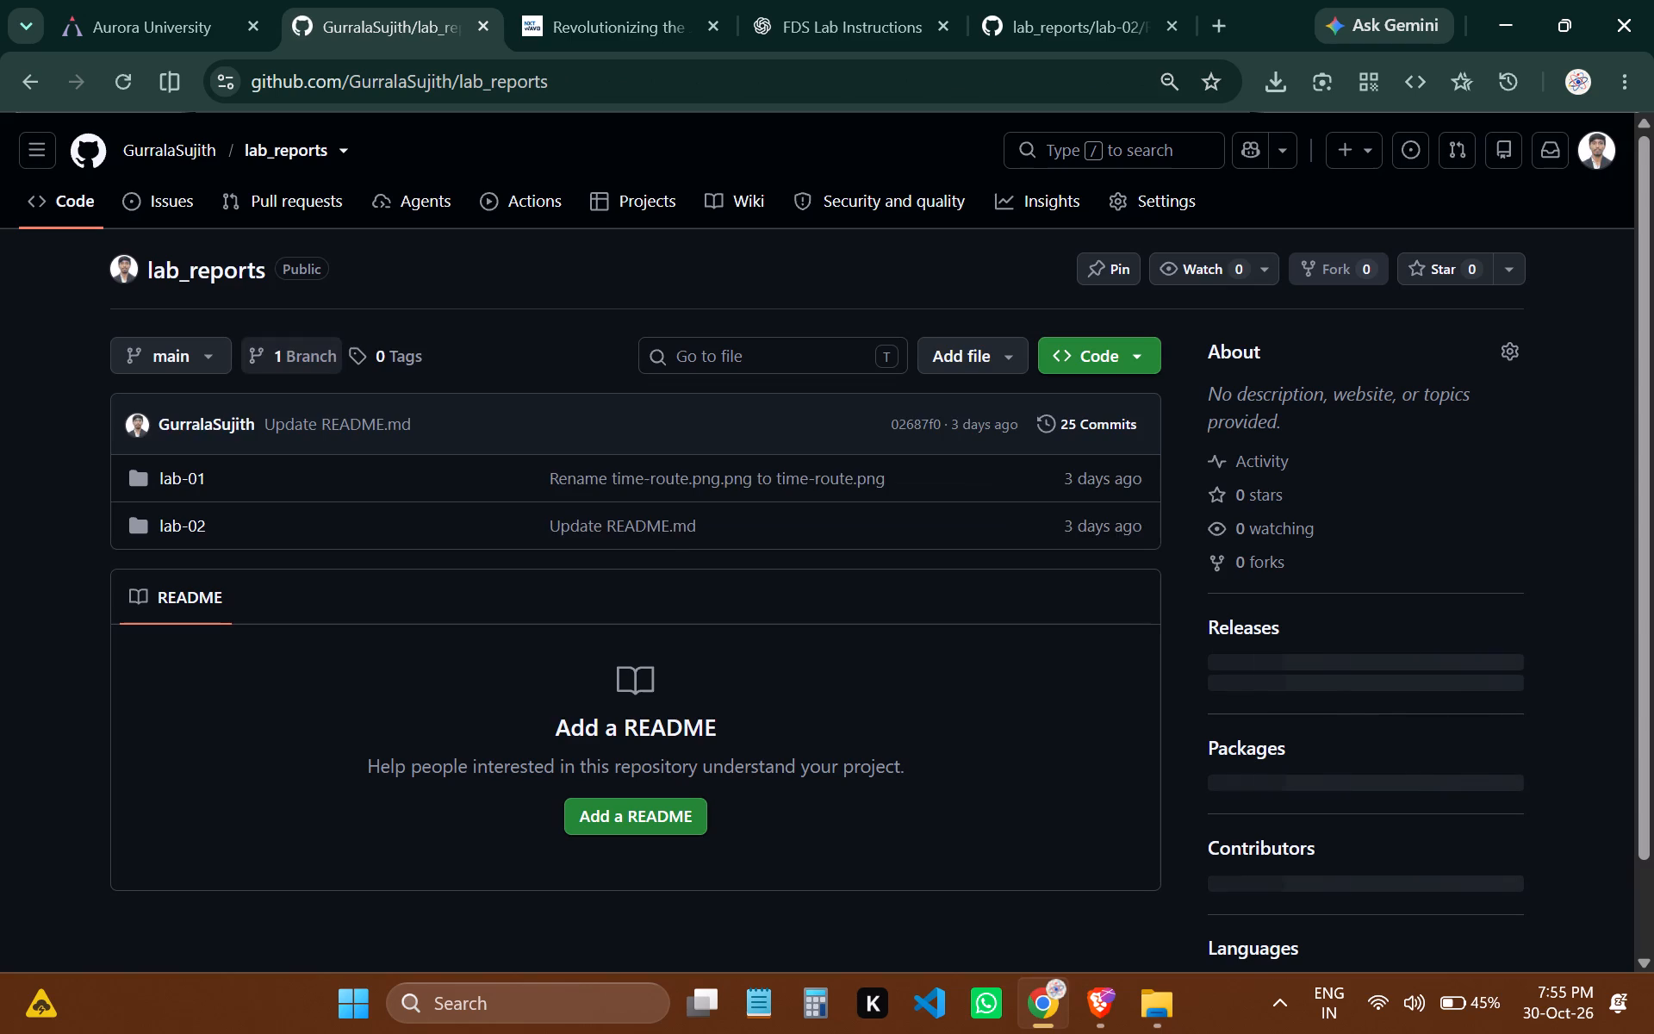
click(178, 485)
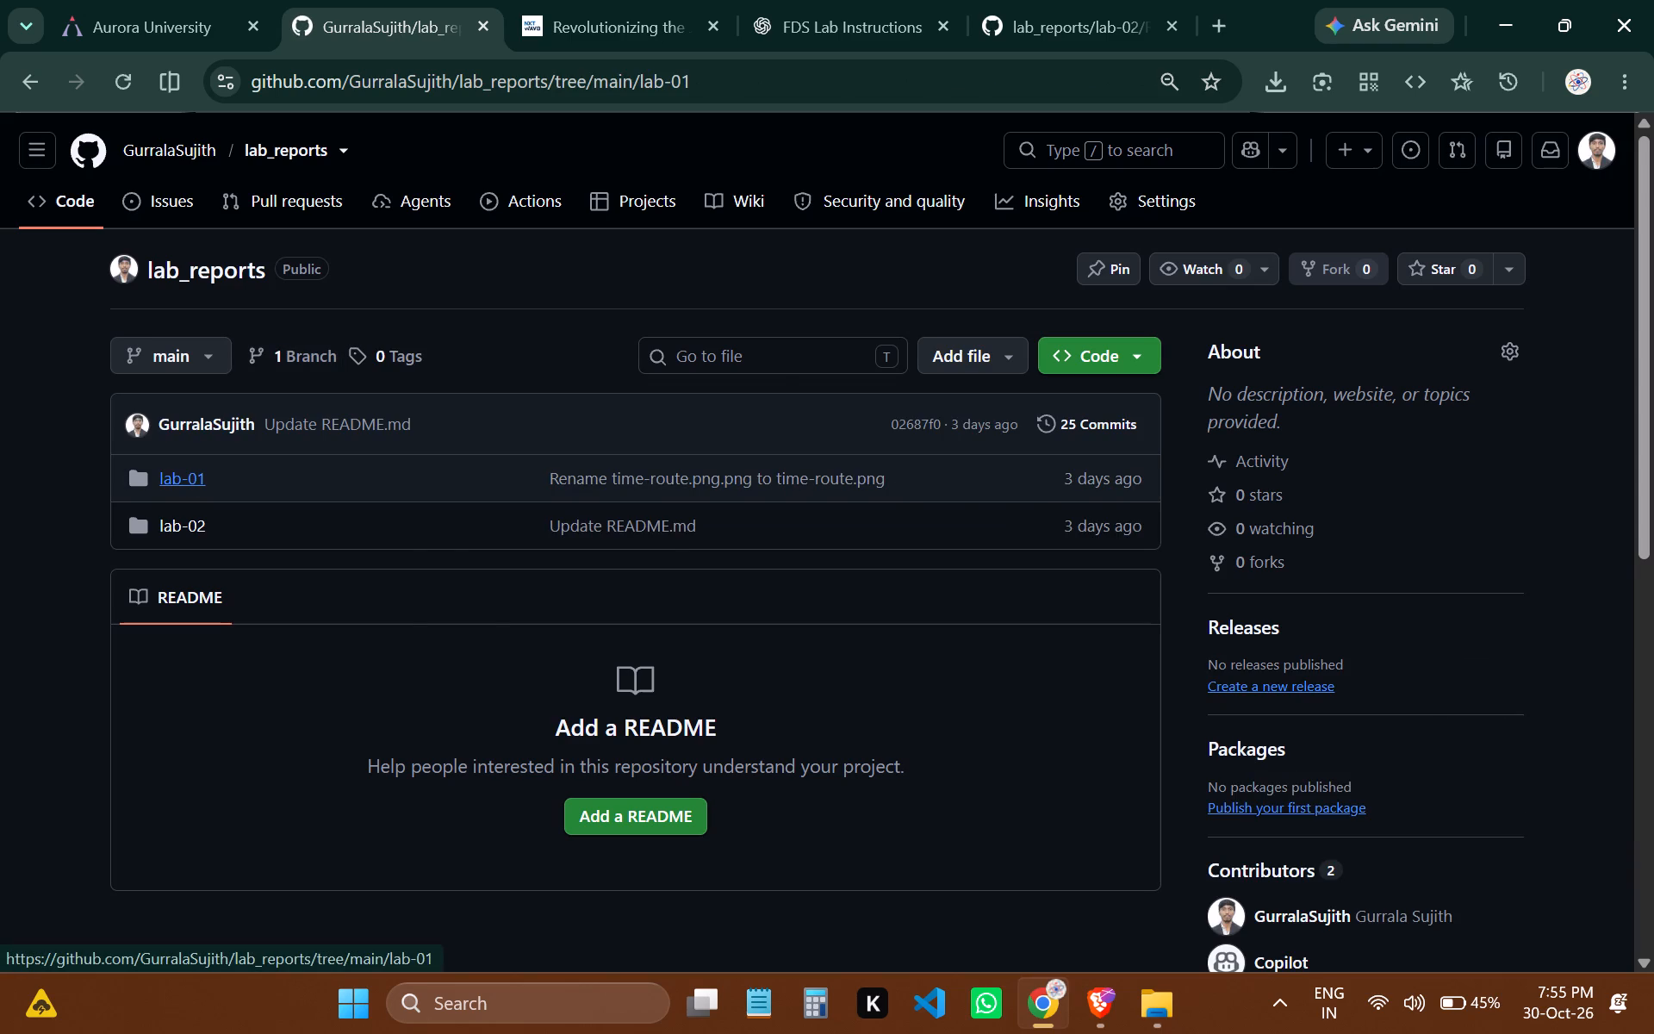
scroll(436, 526, down, 1)
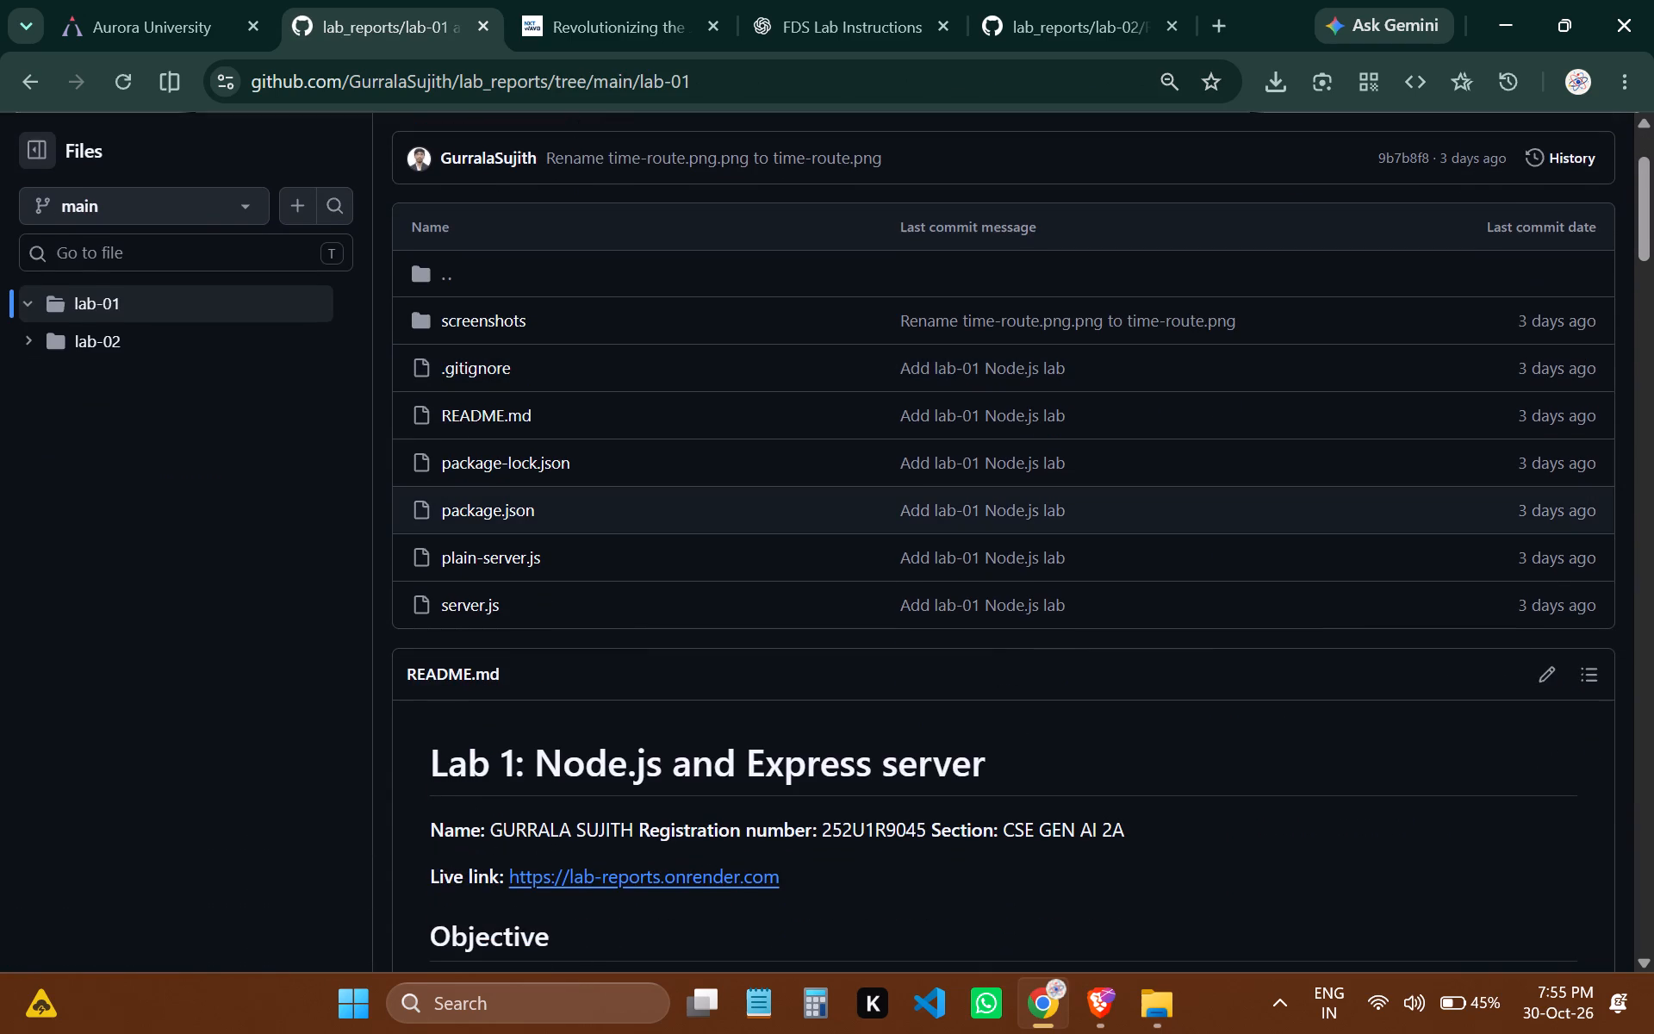
click(28, 303)
click(492, 410)
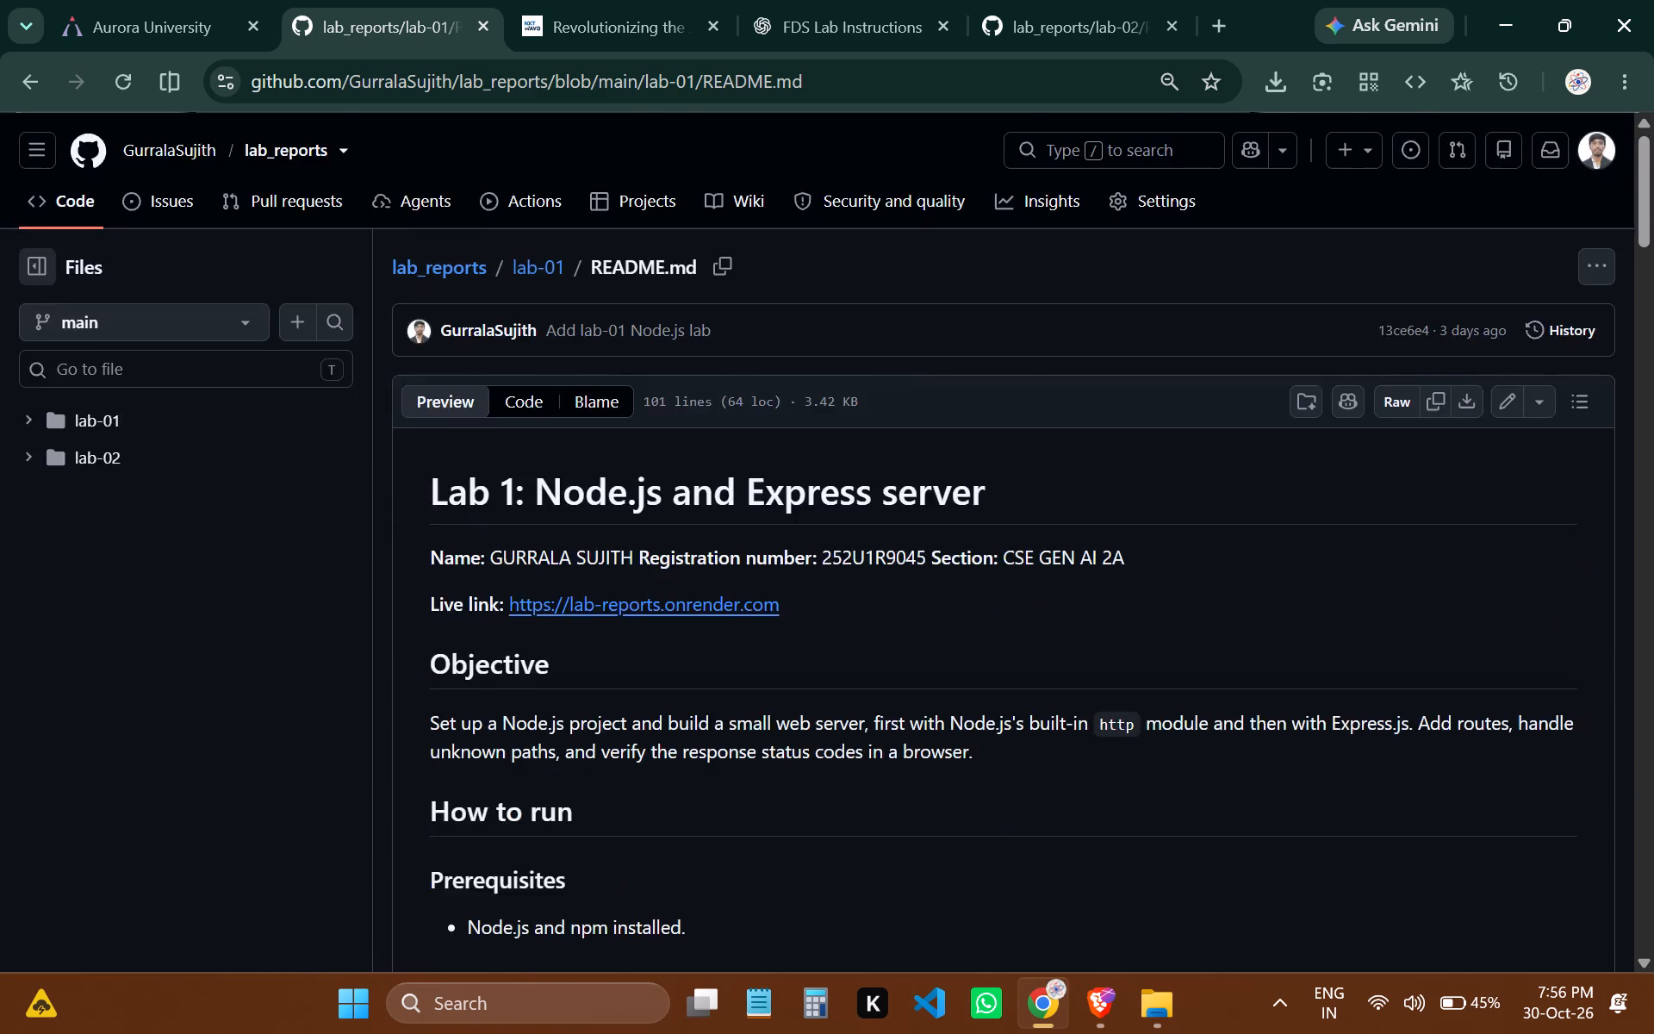
scroll(951, 434, down, 16)
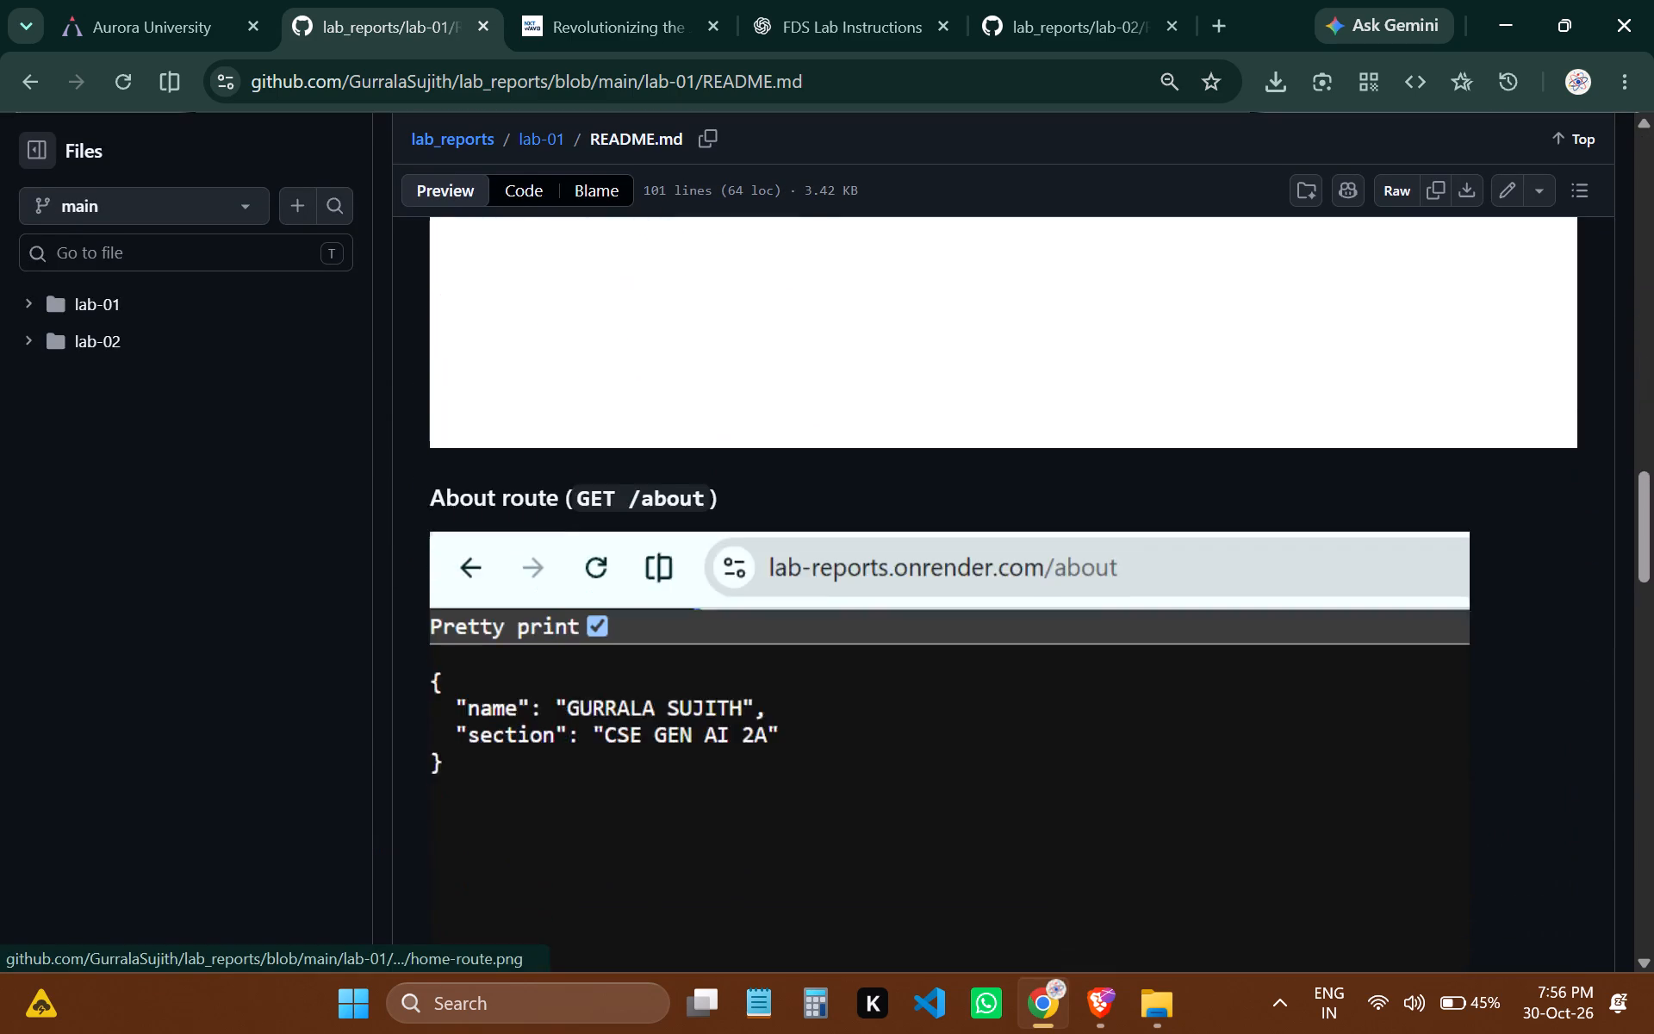
scroll(880, 425, down, 10)
scroll(423, 366, down, 1)
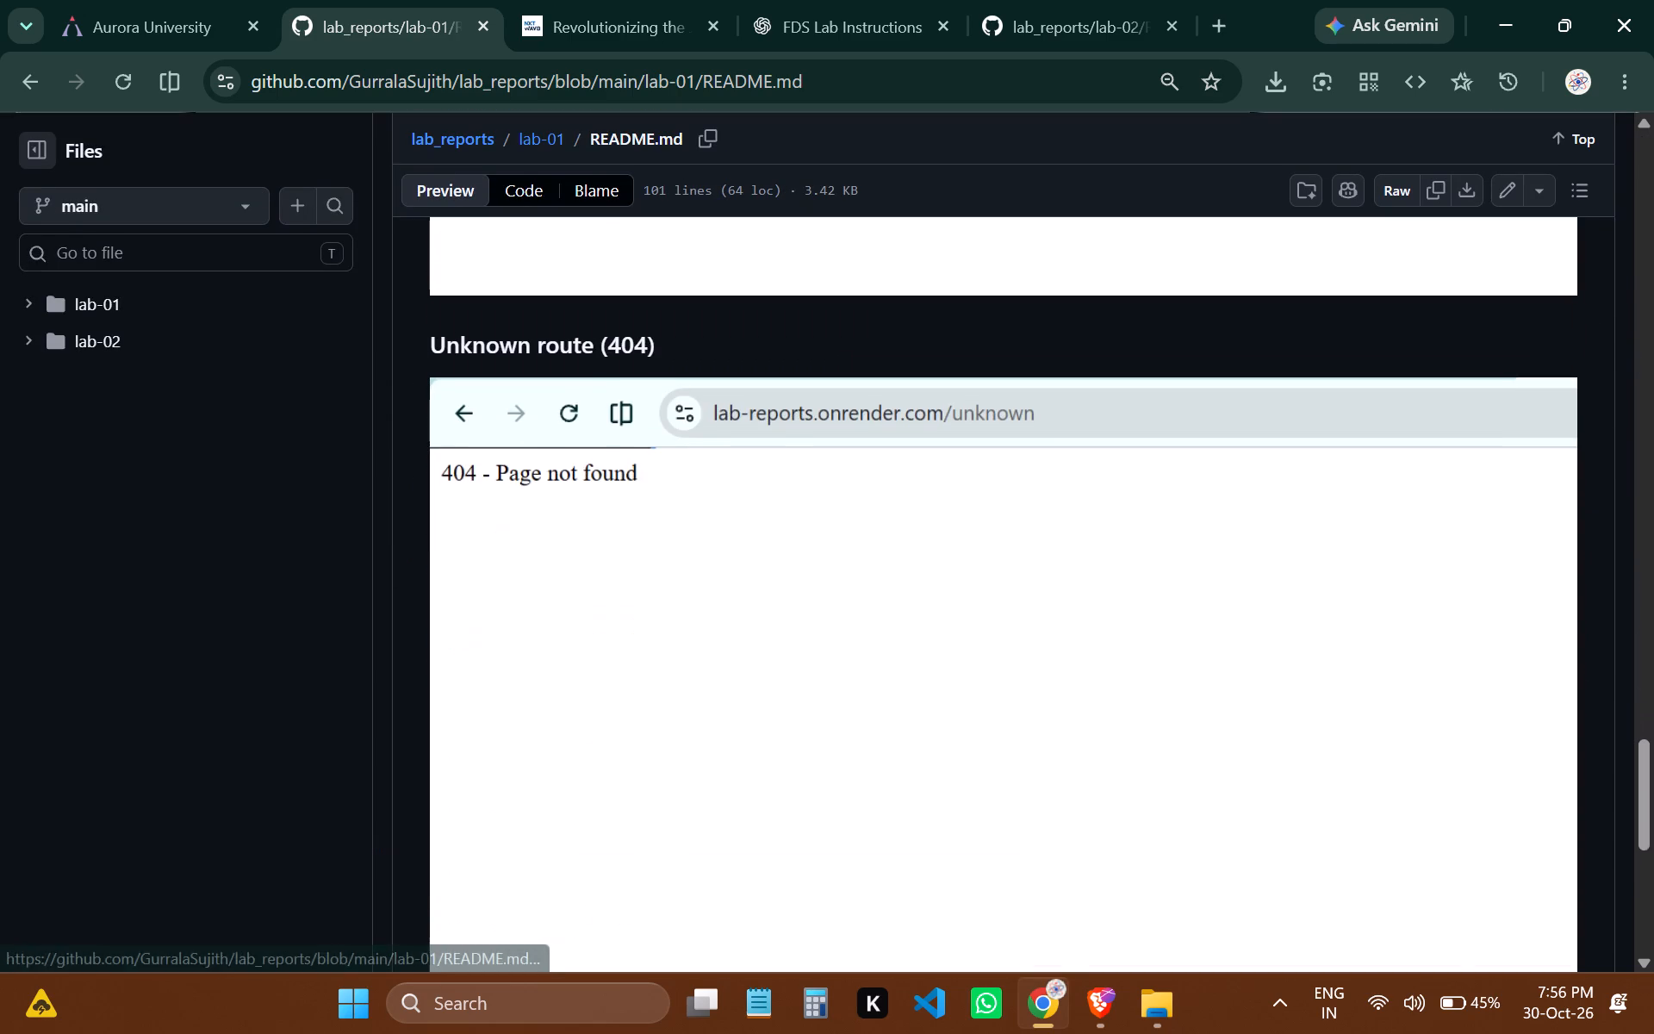
scroll(493, 345, up, 7)
scroll(703, 367, up, 4)
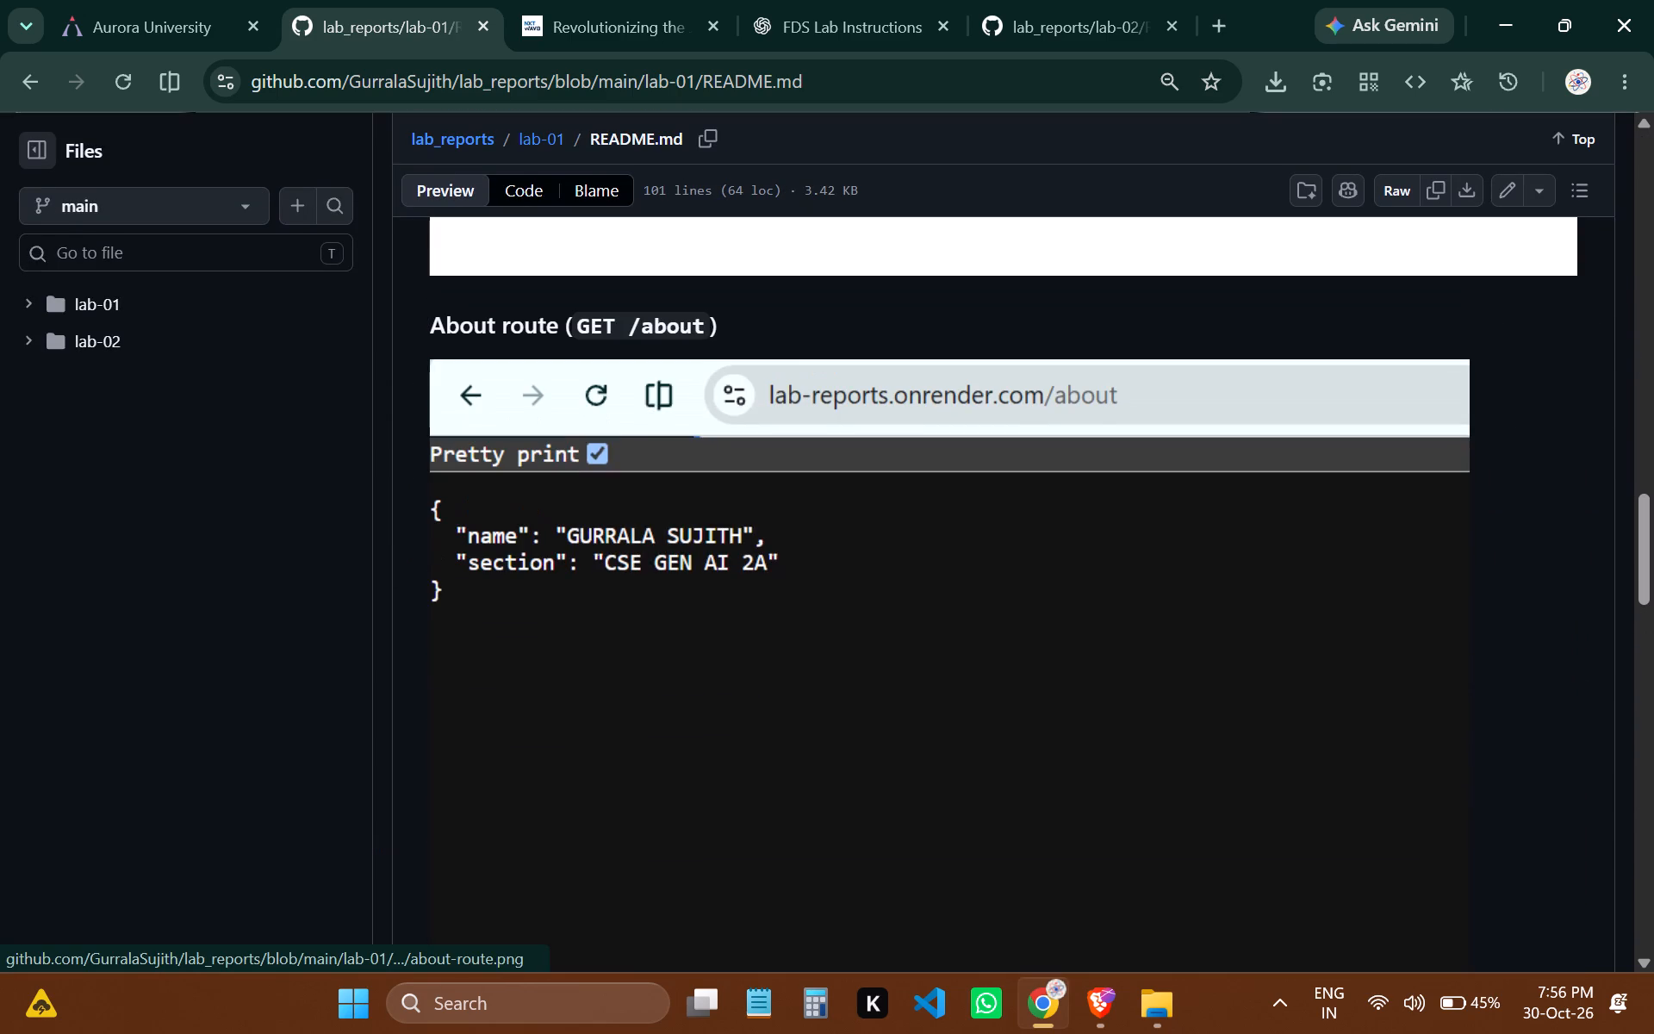
Examine the lab-02 folder's README and its book request screenshots, and close the repository tab.
click(150, 340)
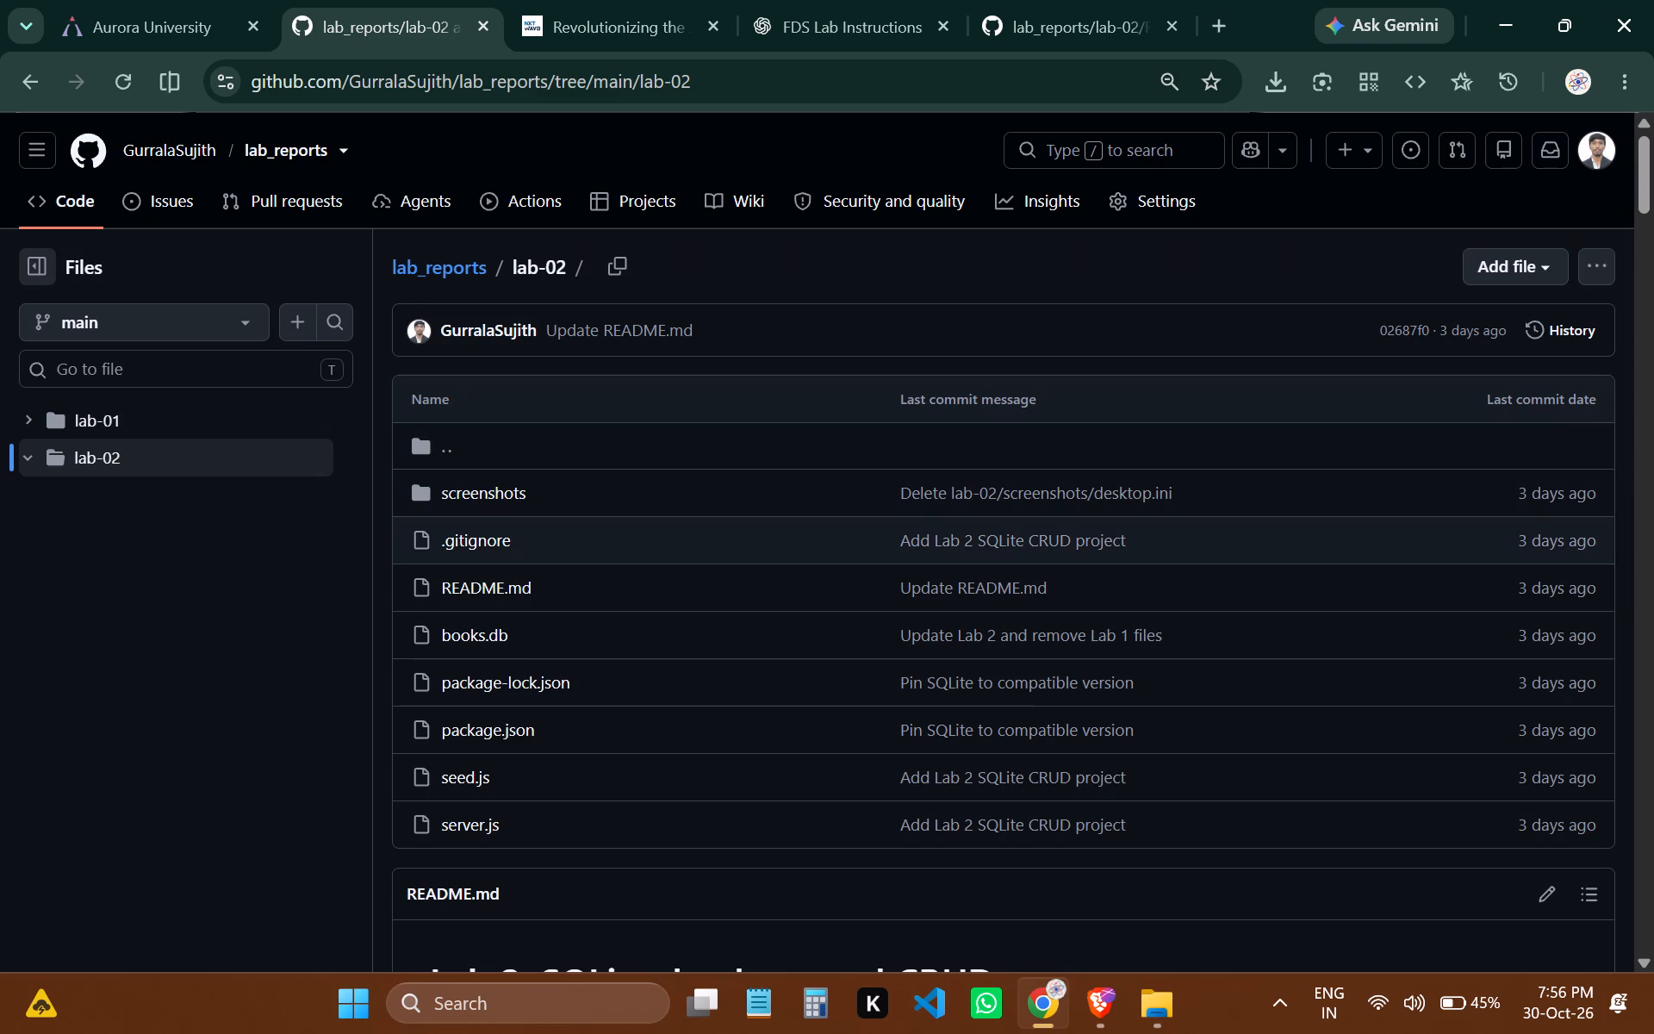
click(536, 591)
scroll(701, 563, down, 11)
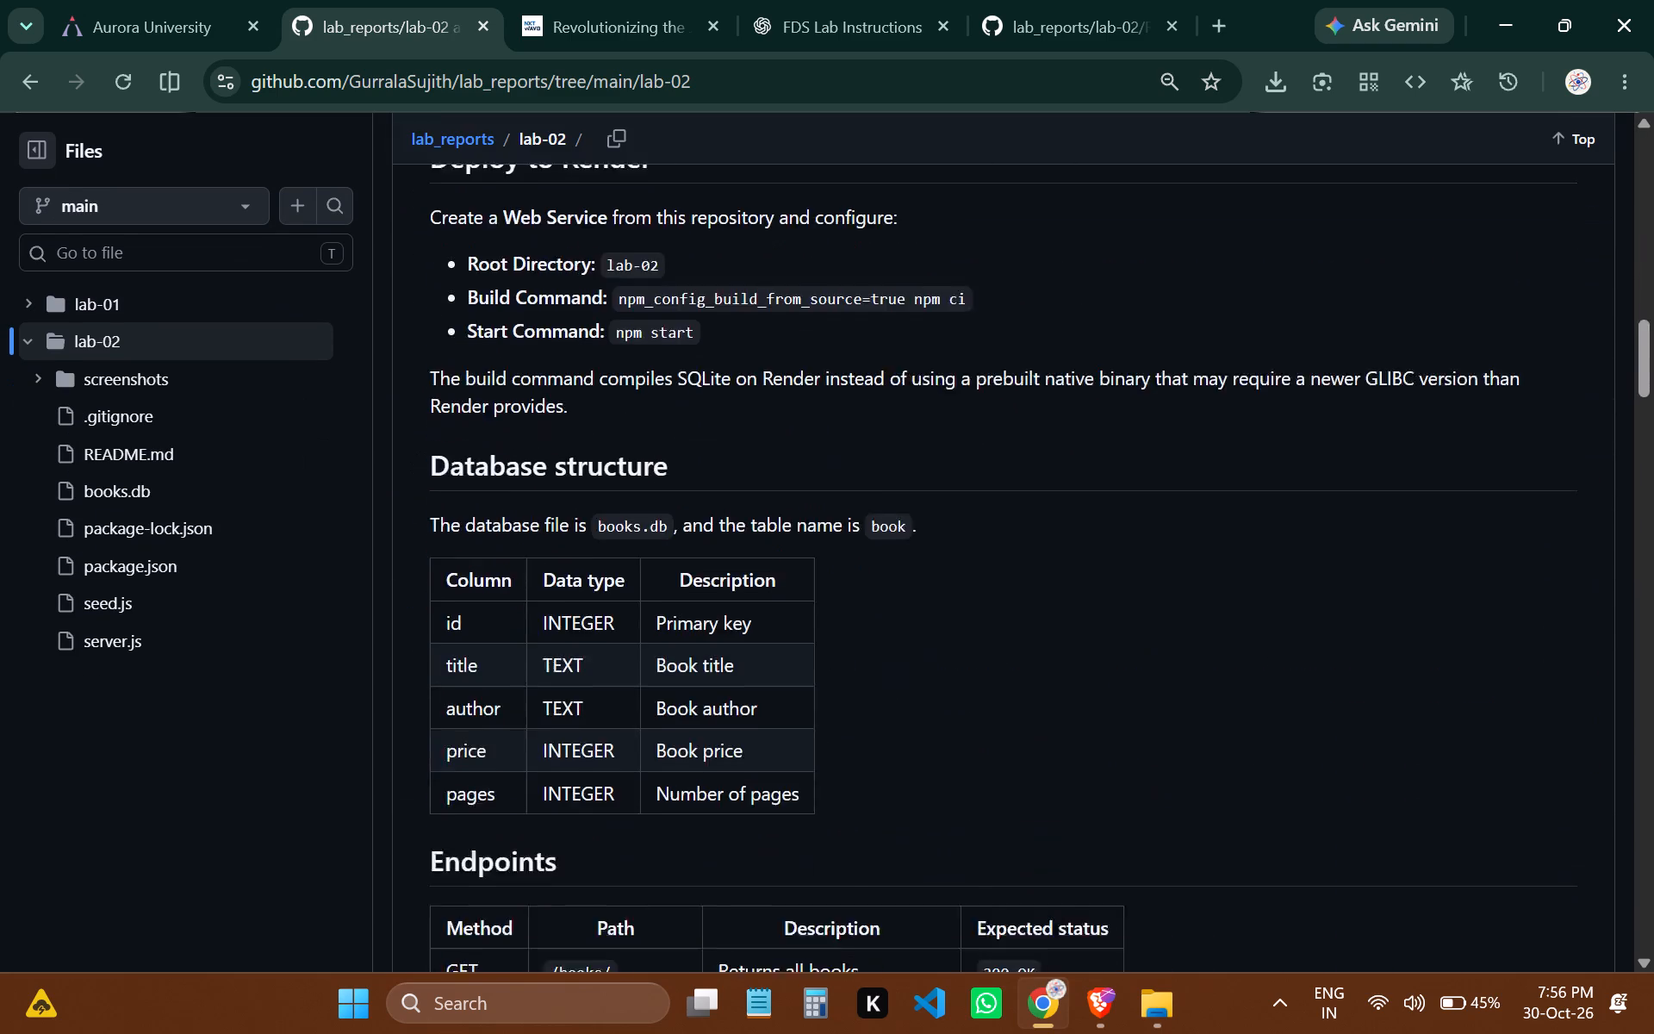
scroll(795, 517, down, 12)
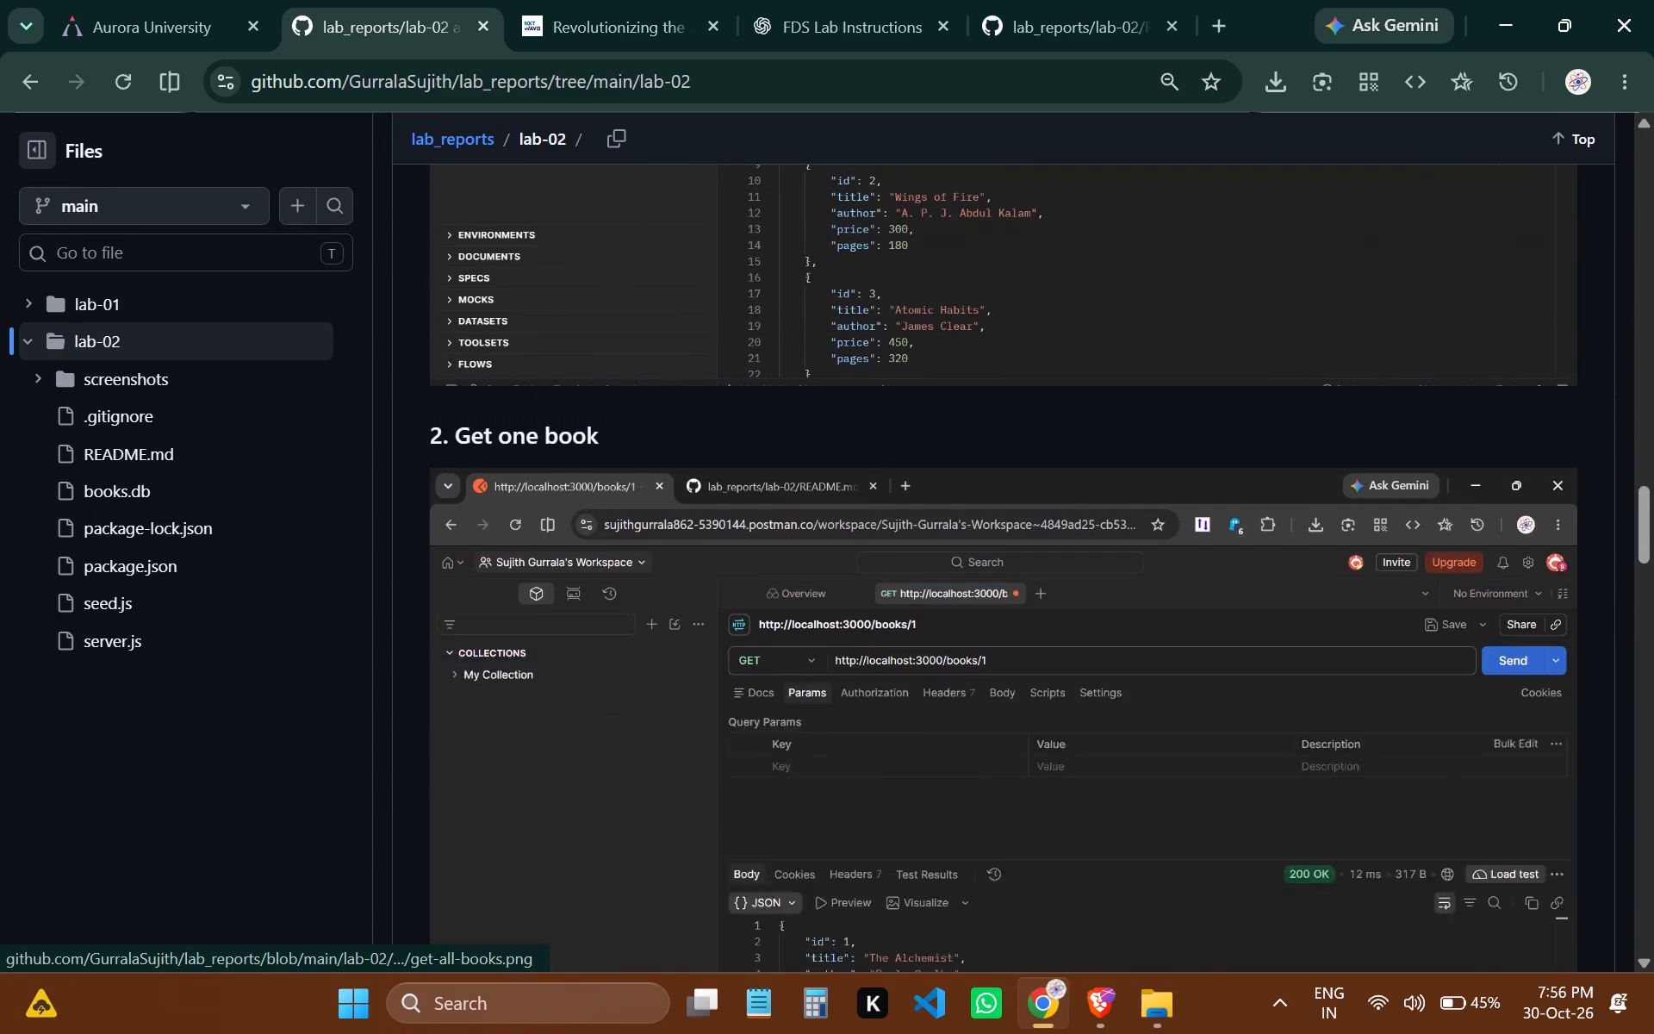
scroll(795, 508, down, 2)
scroll(795, 503, up, 2)
scroll(795, 501, down, 8)
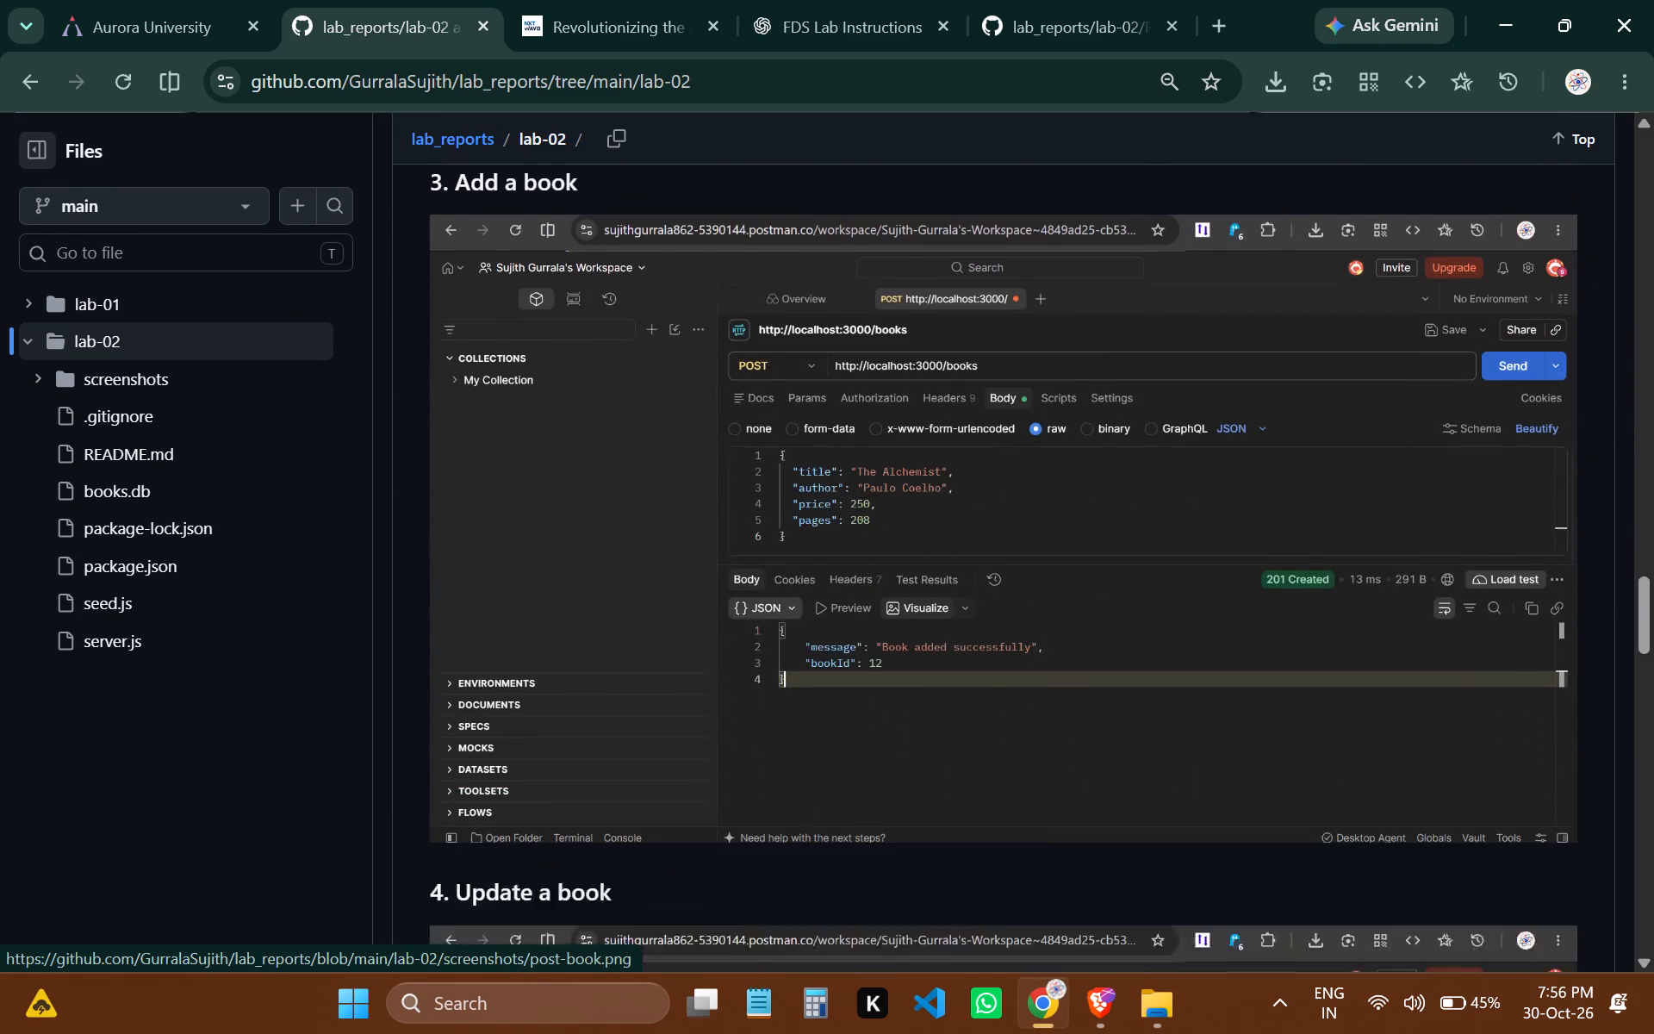
scroll(793, 498, down, 2)
click(487, 26)
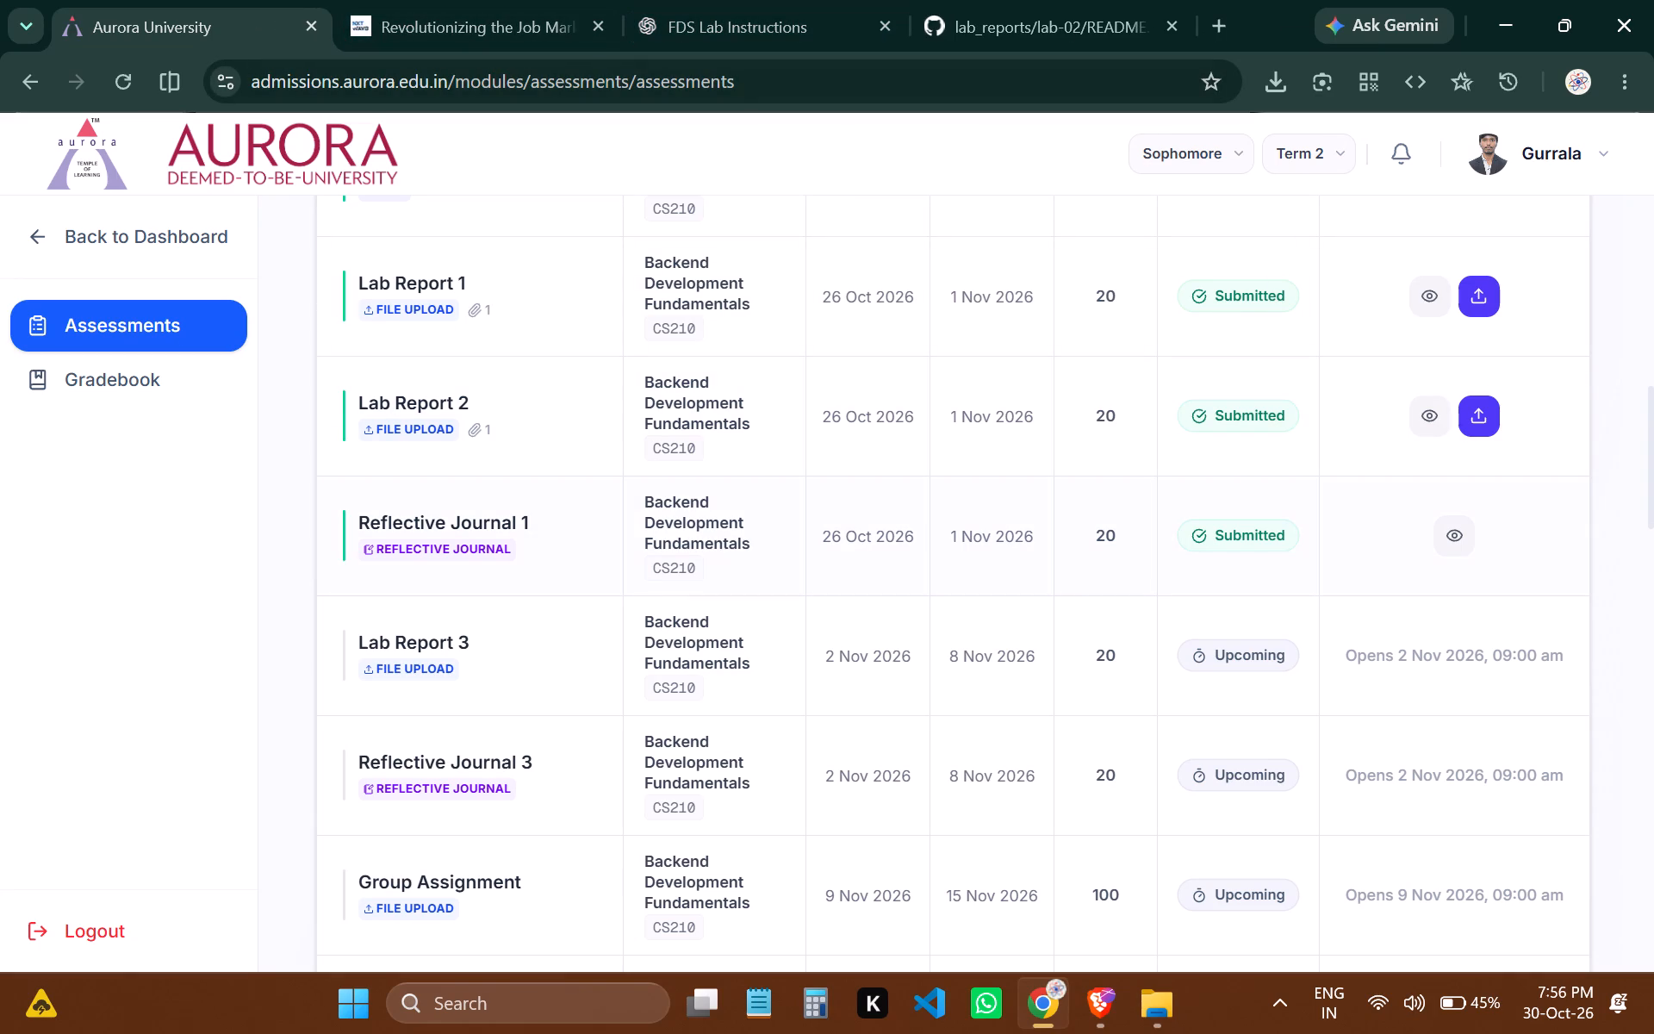
Open the submitted Lab Report 2 PDF from the assessments list.
click(1424, 414)
Close the leftover lab-02 README, FDS Lab Instructions and Revolutionizing the Job Market browser tabs.
click(1180, 16)
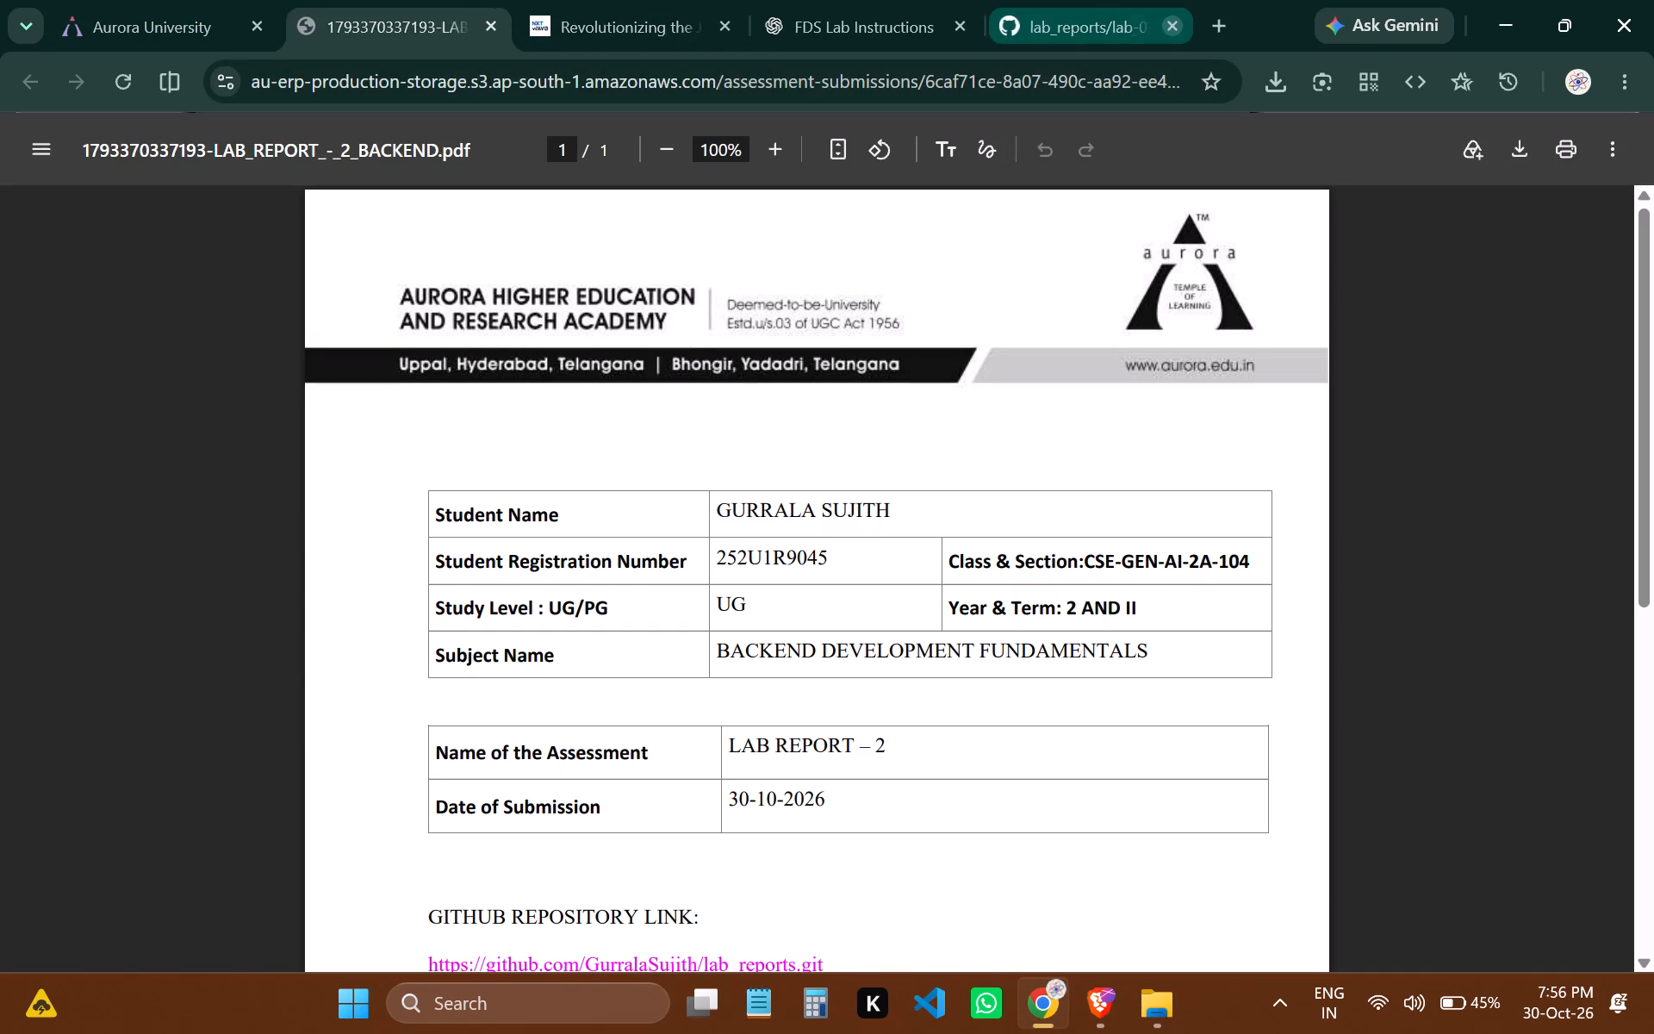
click(1172, 22)
click(948, 24)
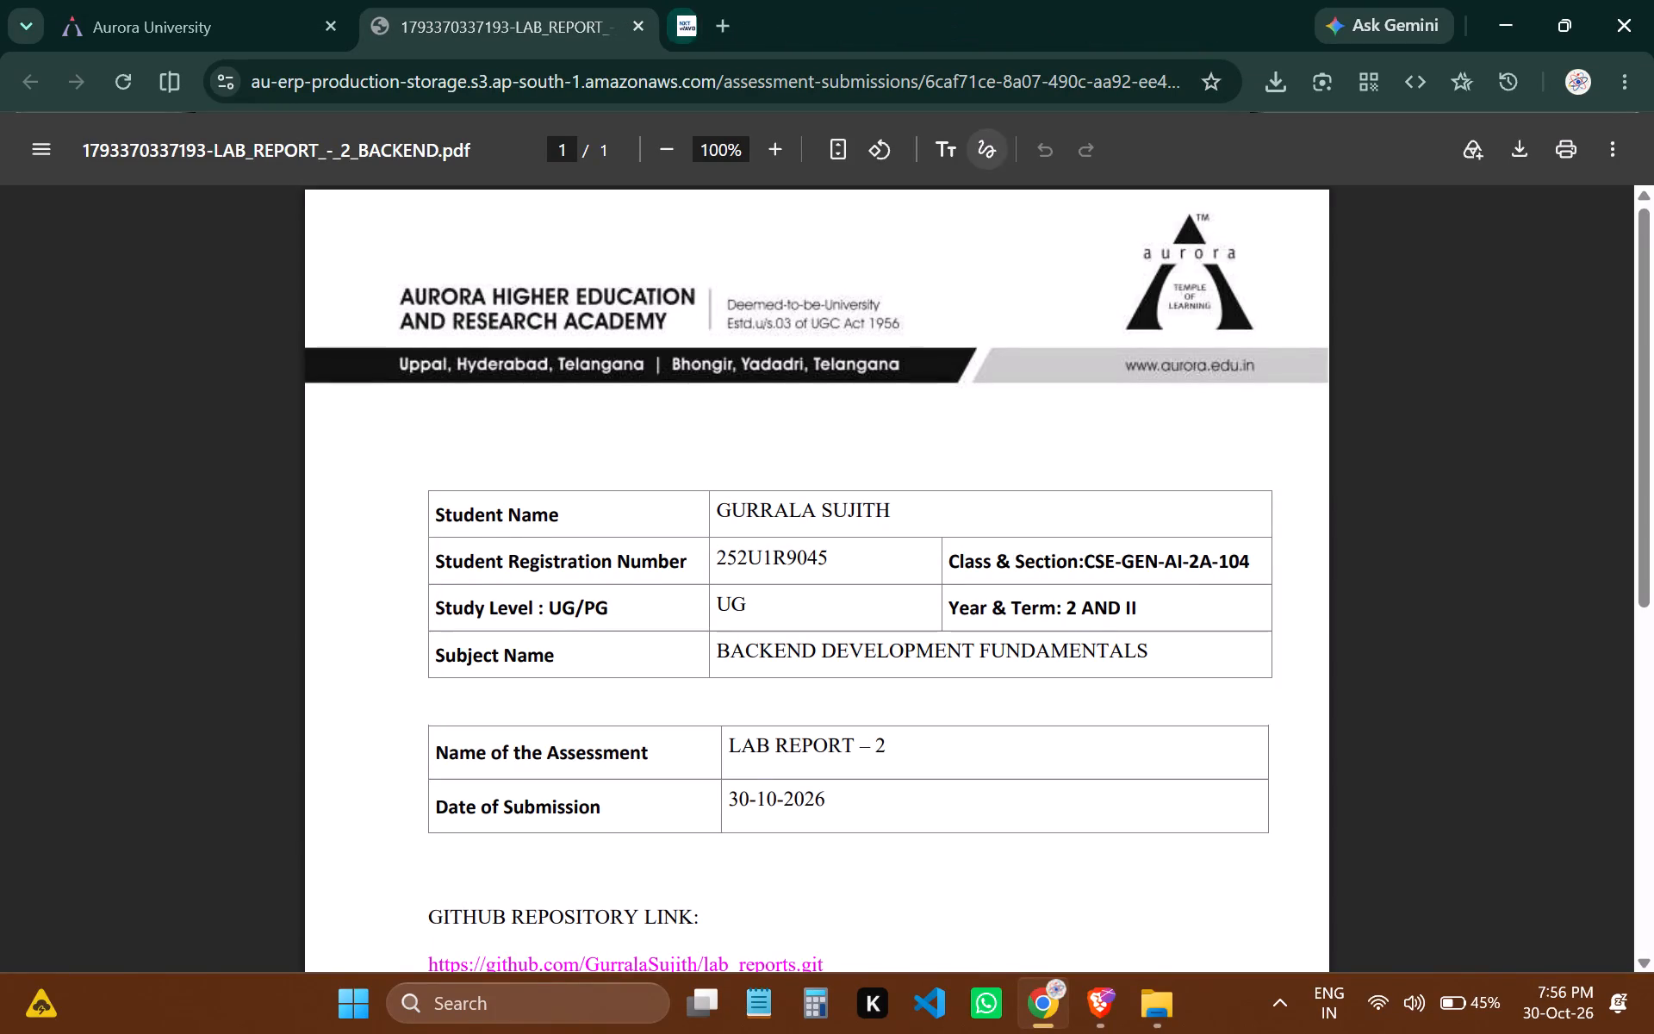
Check the details and links in the submitted Lab Report 2 PDF and close it.
scroll(914, 662, down, 5)
scroll(822, 622, up, 2)
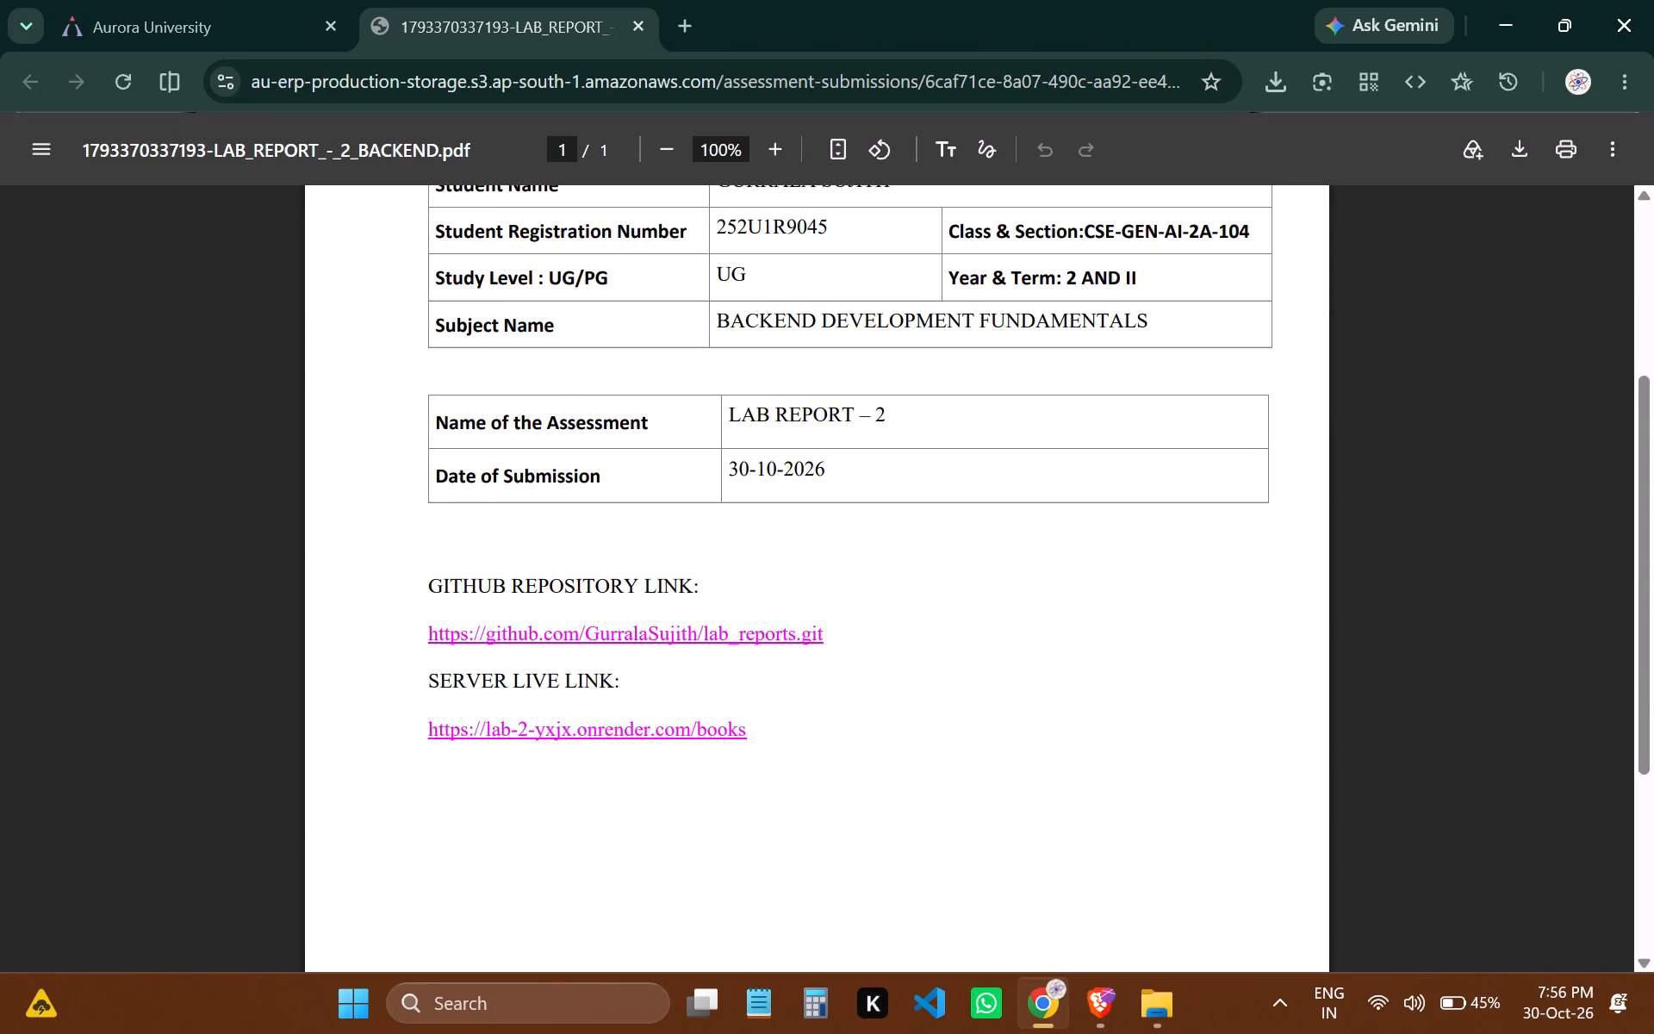
click(638, 30)
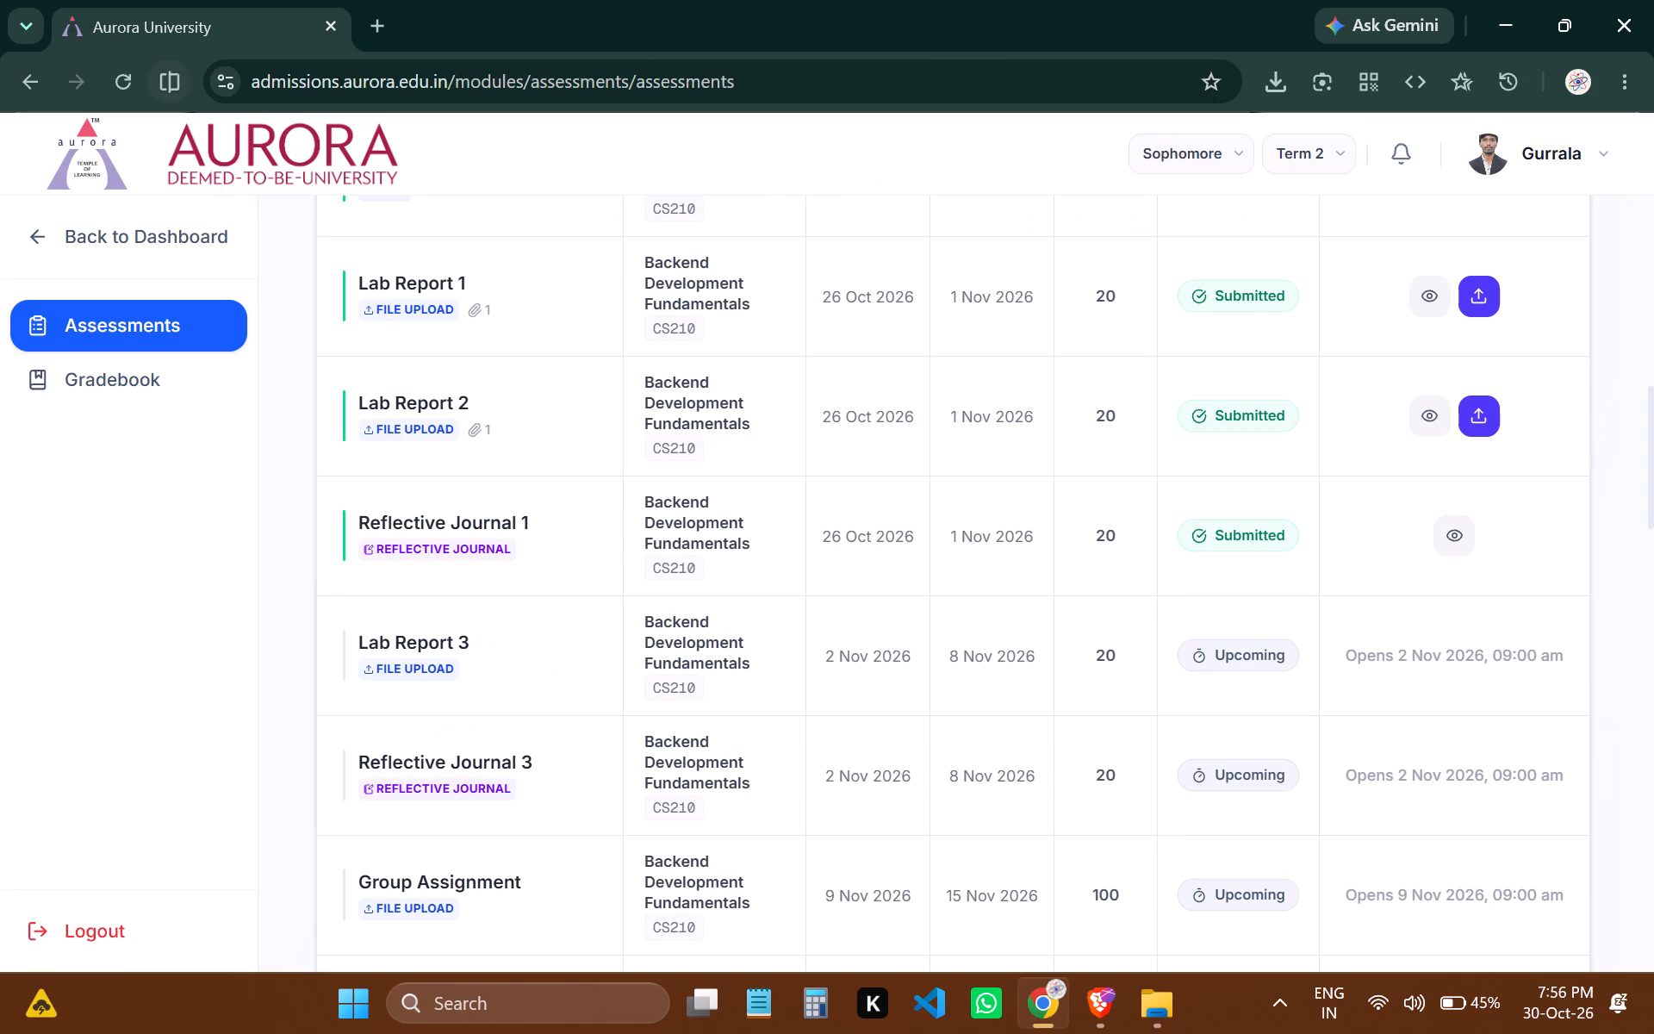
Leave the Backend Development Fundamentals assessments, return to the portal dashboard and open Academics.
click(142, 46)
scroll(615, 512, up, 5)
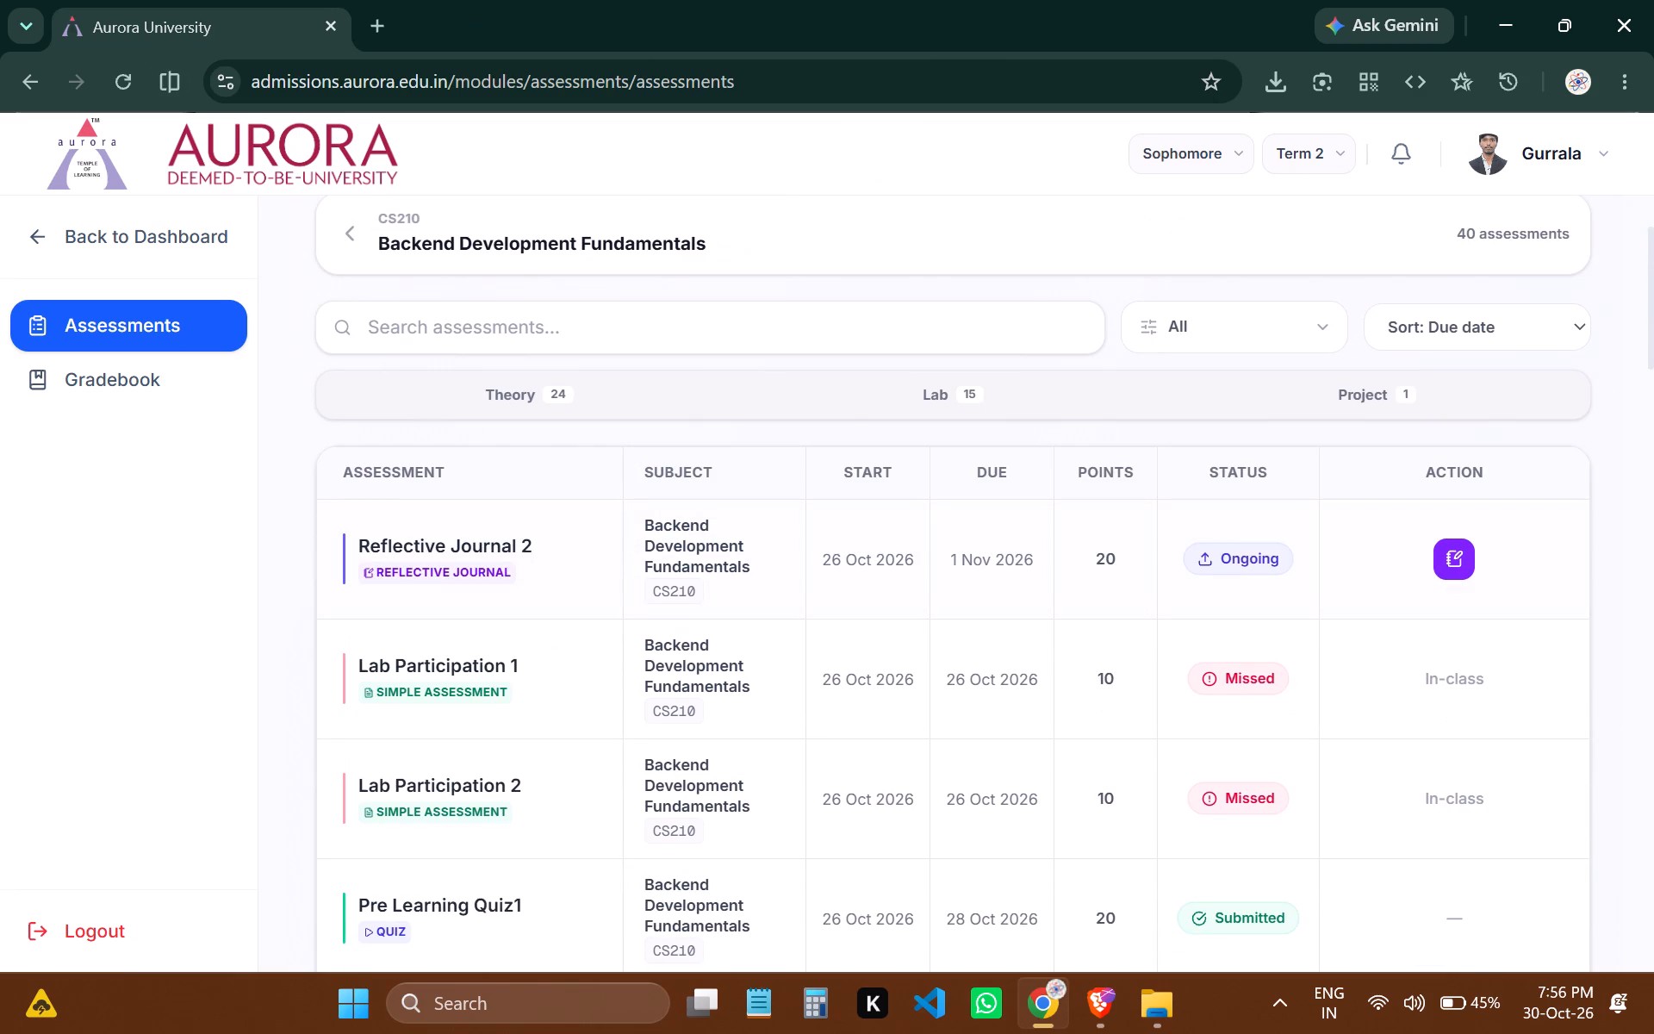
click(78, 366)
click(30, 240)
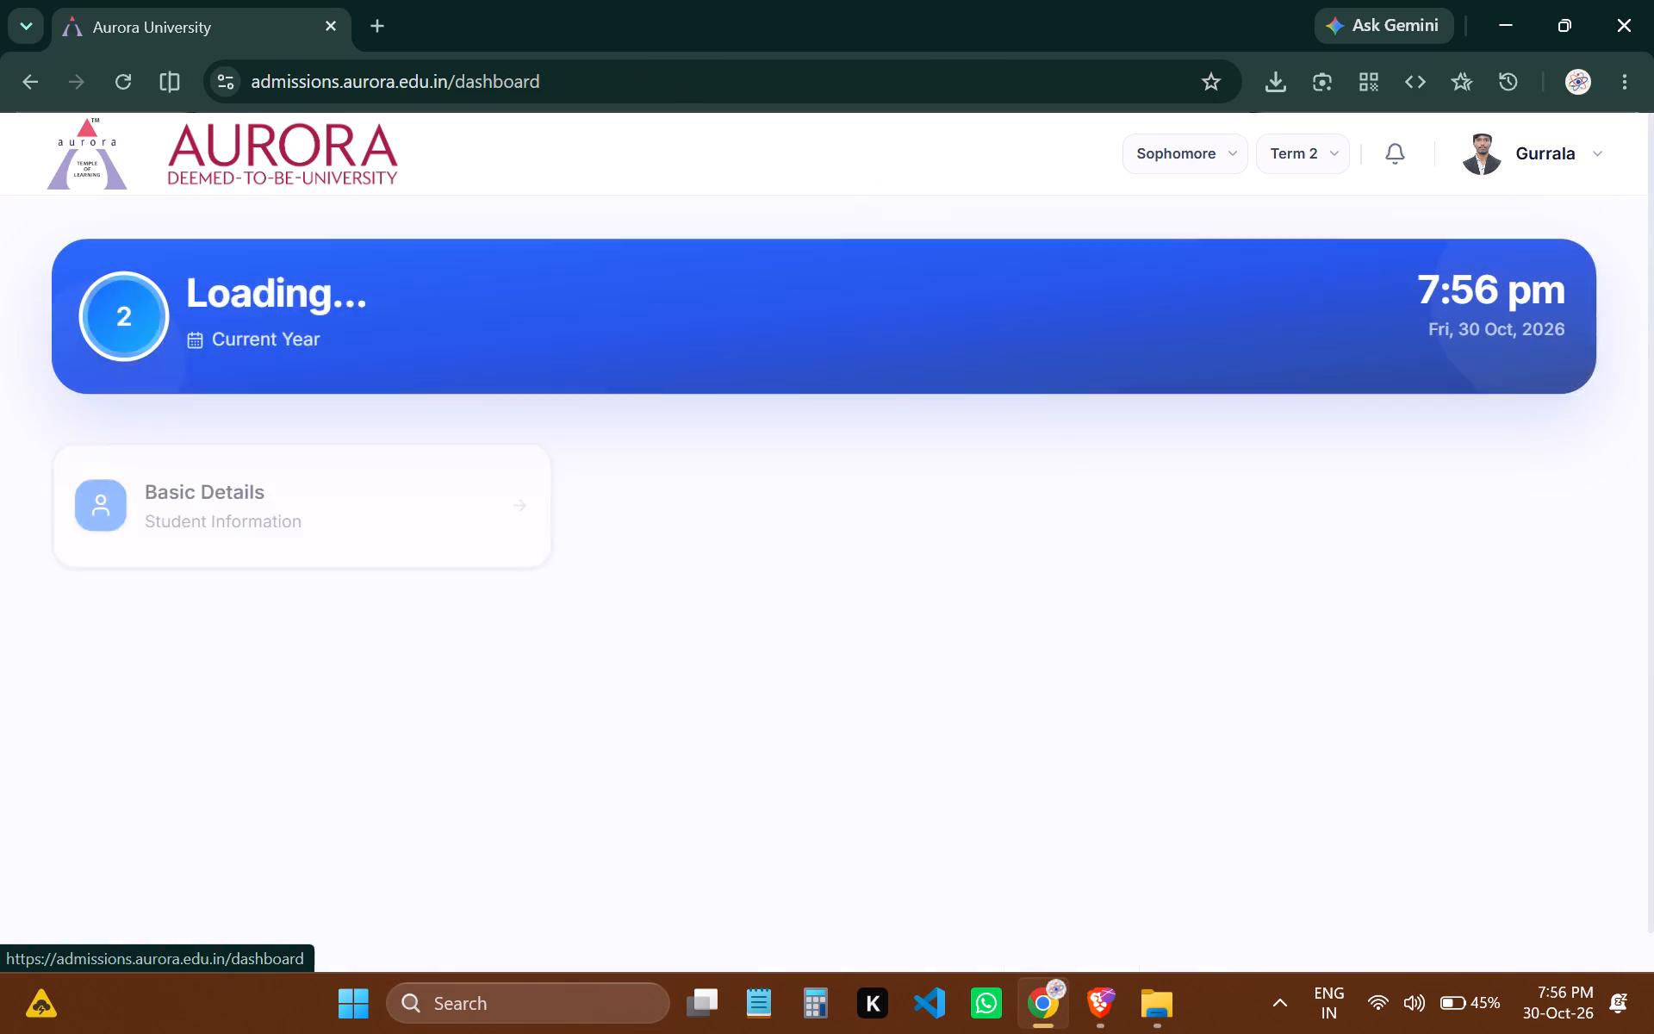
scroll(563, 537, down, 1)
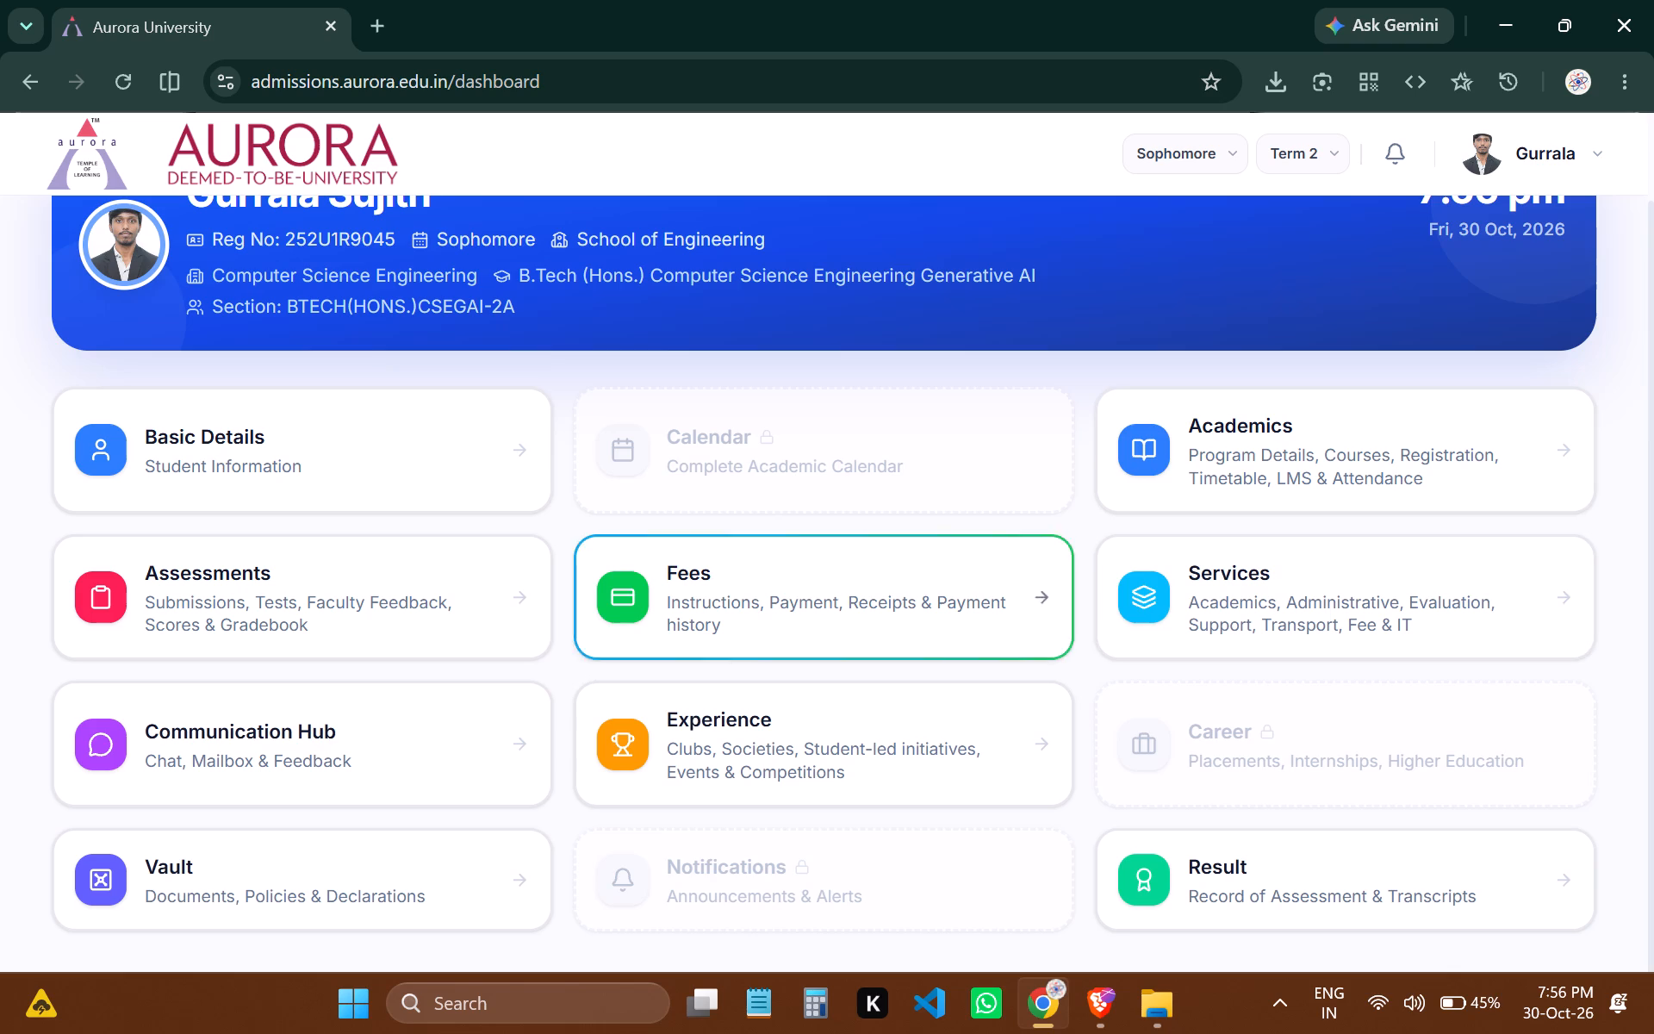
click(1247, 479)
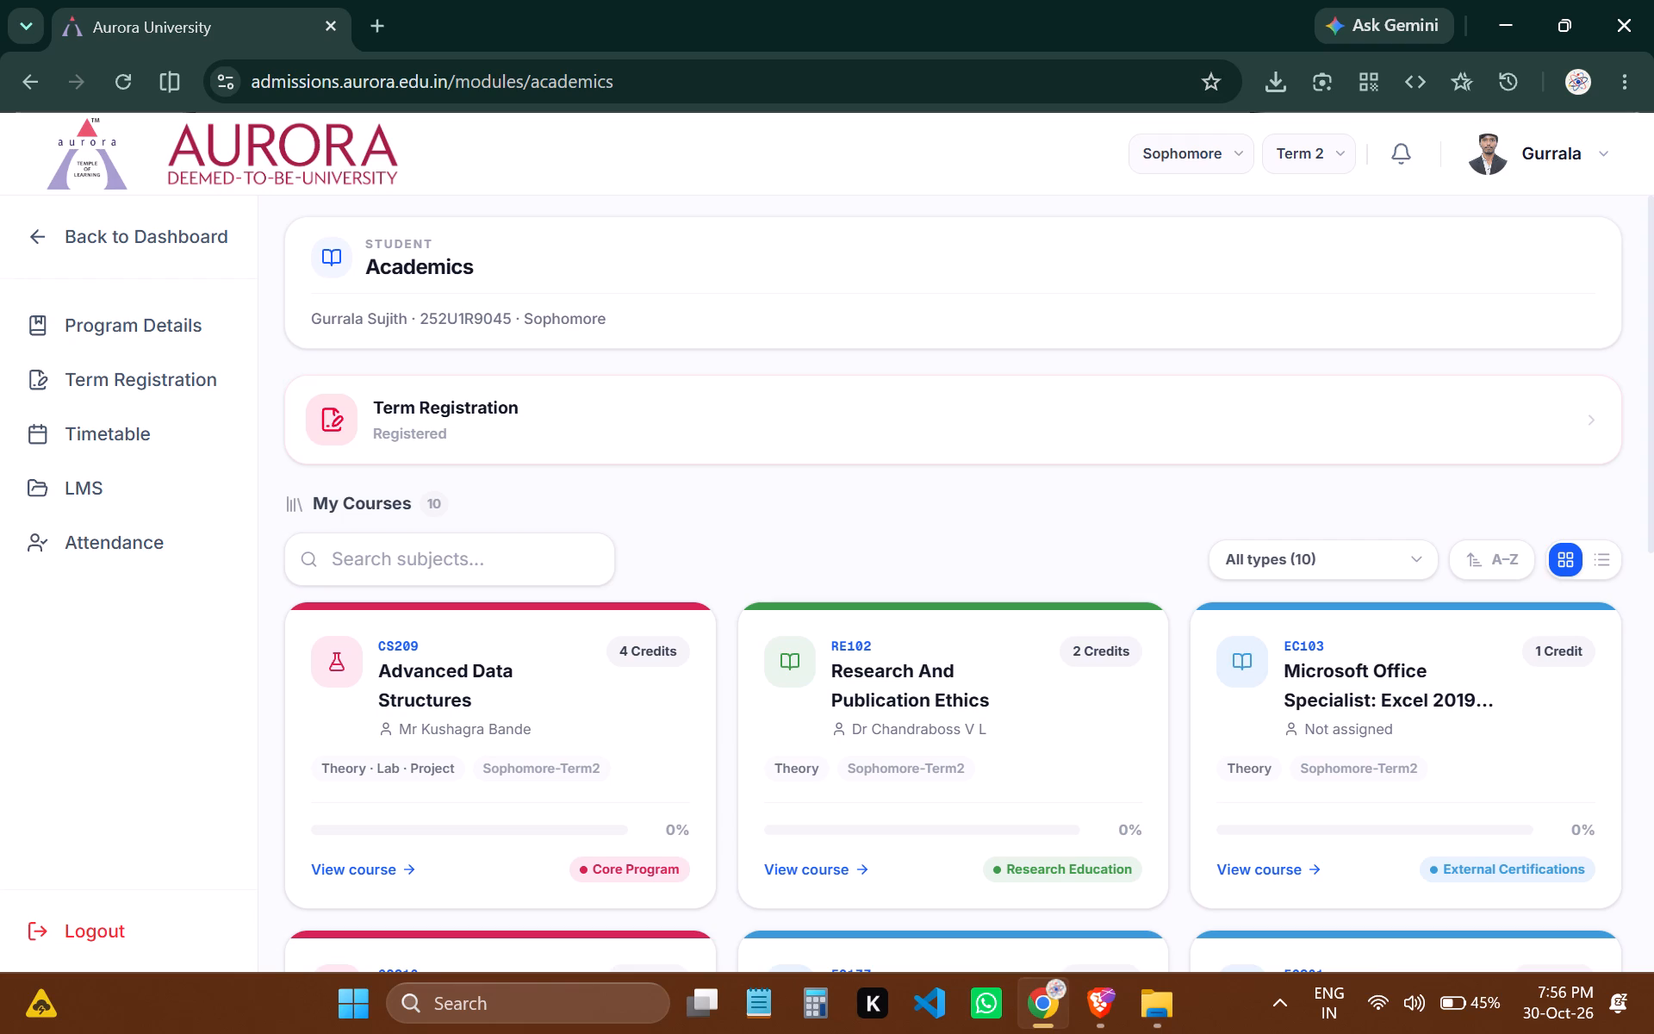
Look at the Backend Development Fundamentals course profile in Academics and return to the portal dashboard.
scroll(412, 645, down, 1)
scroll(679, 650, down, 1)
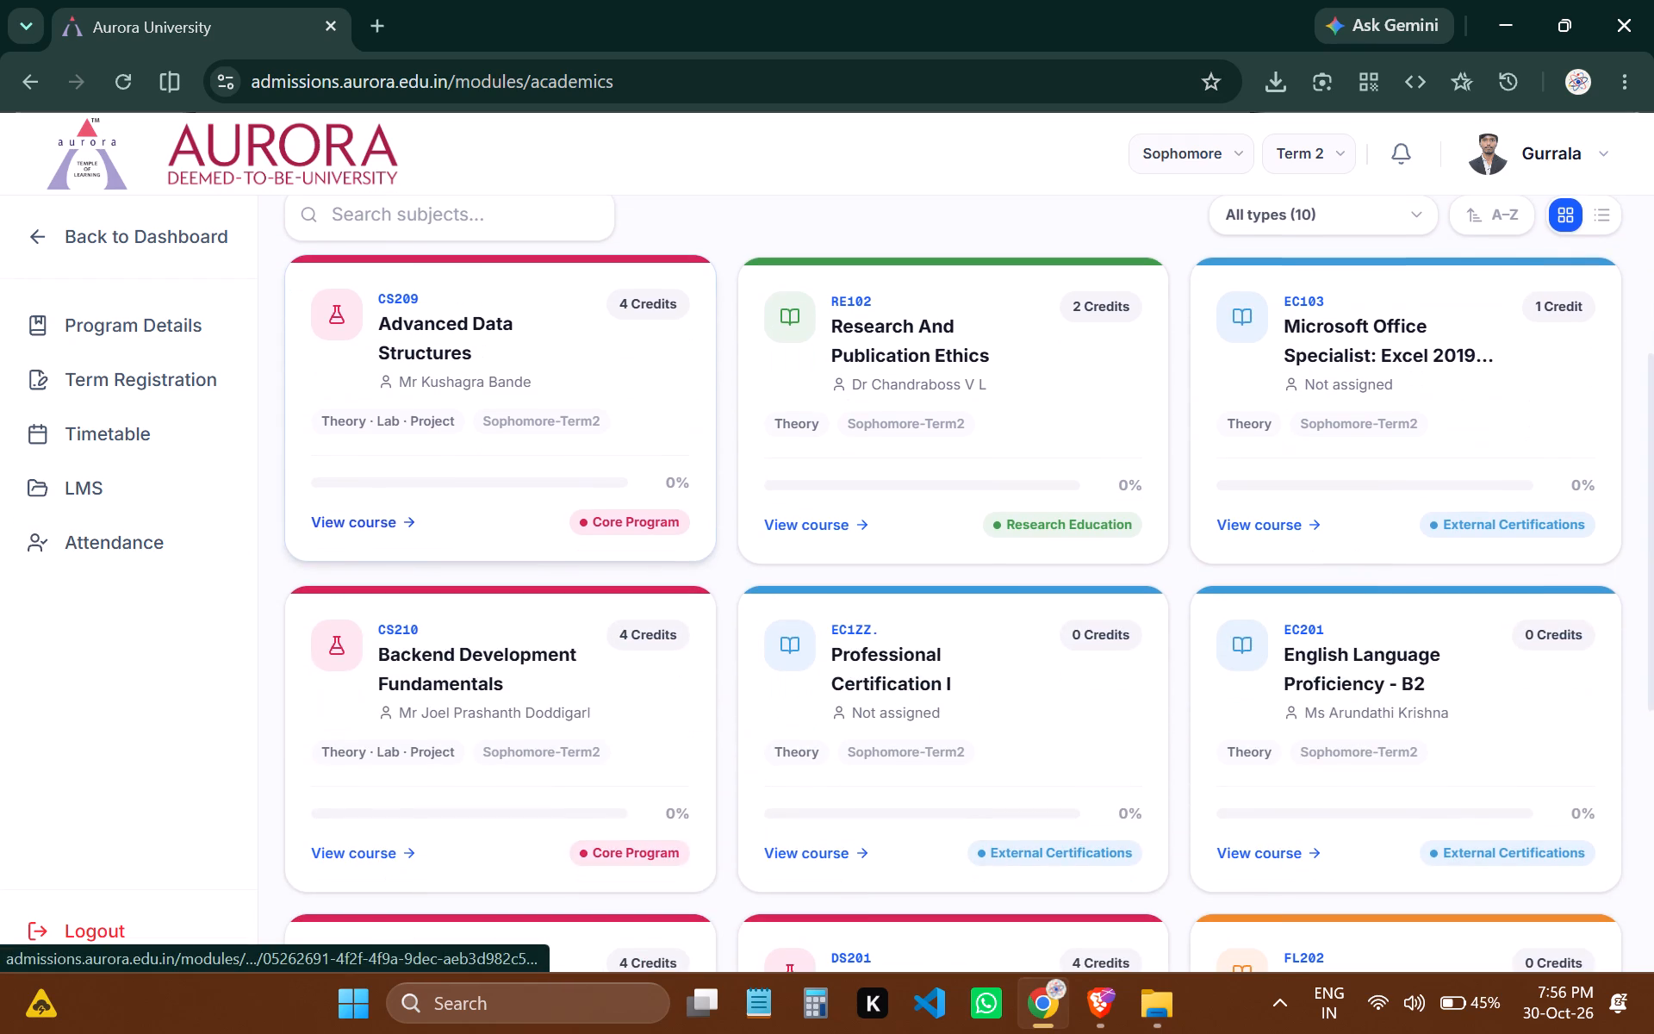
scroll(408, 640, down, 1)
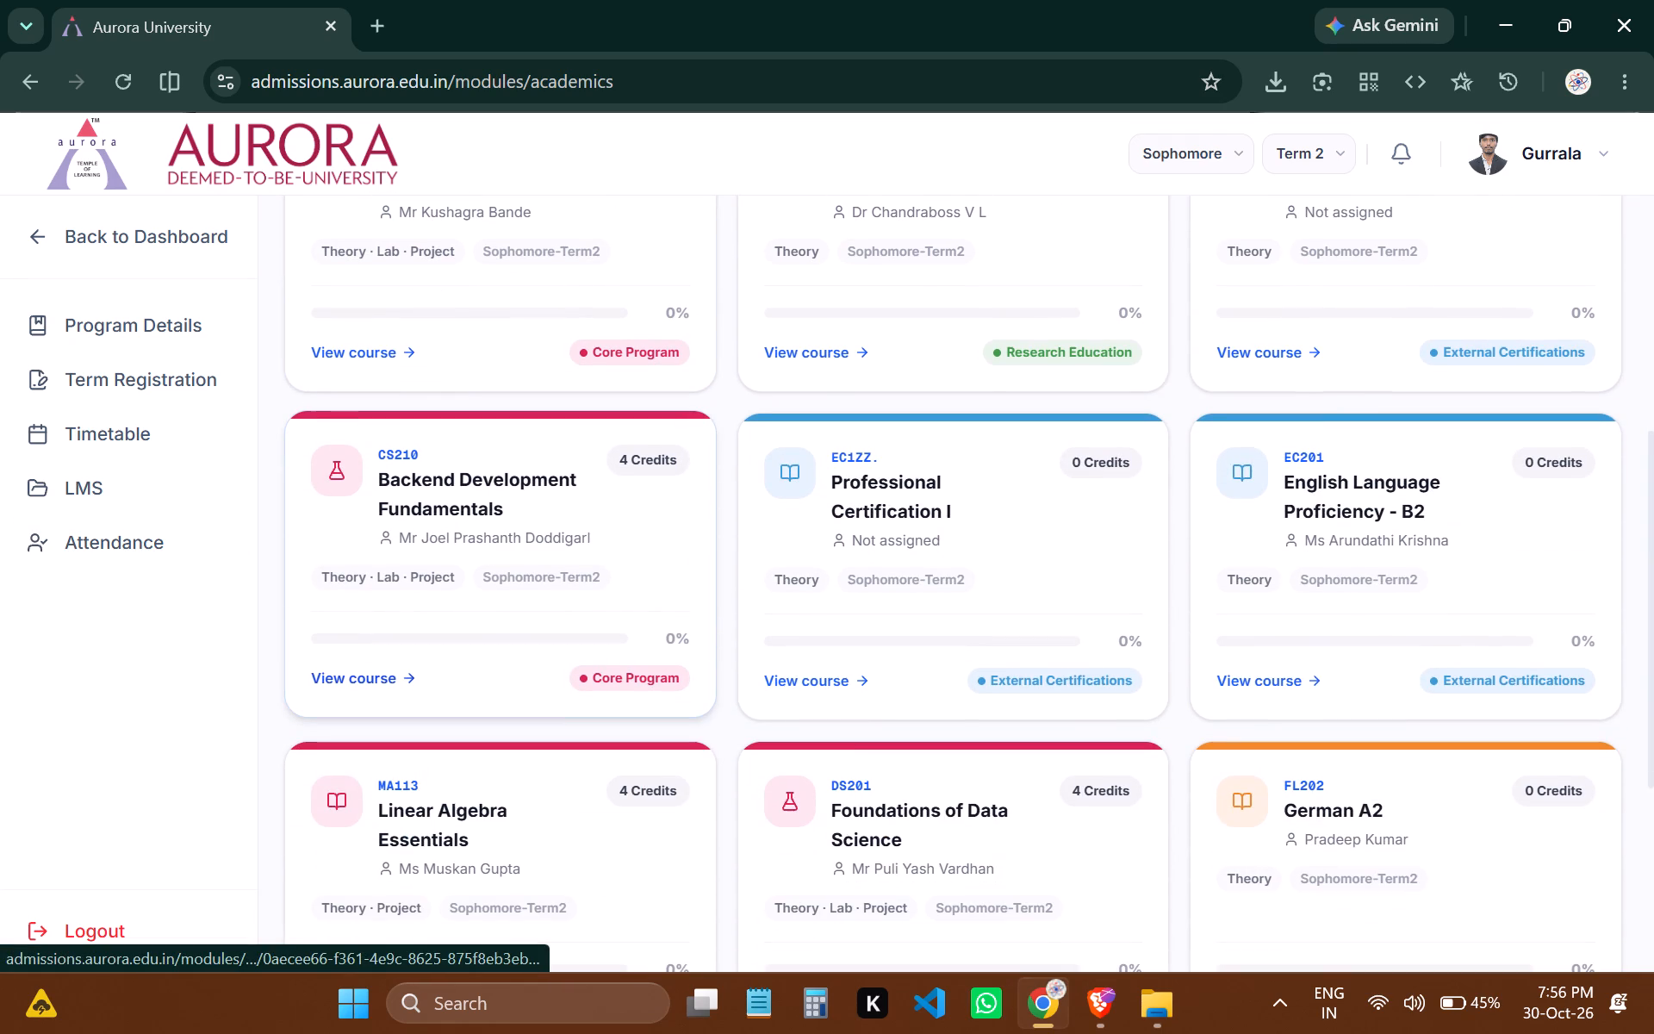
scroll(606, 680, up, 1)
scroll(577, 689, down, 1)
click(374, 688)
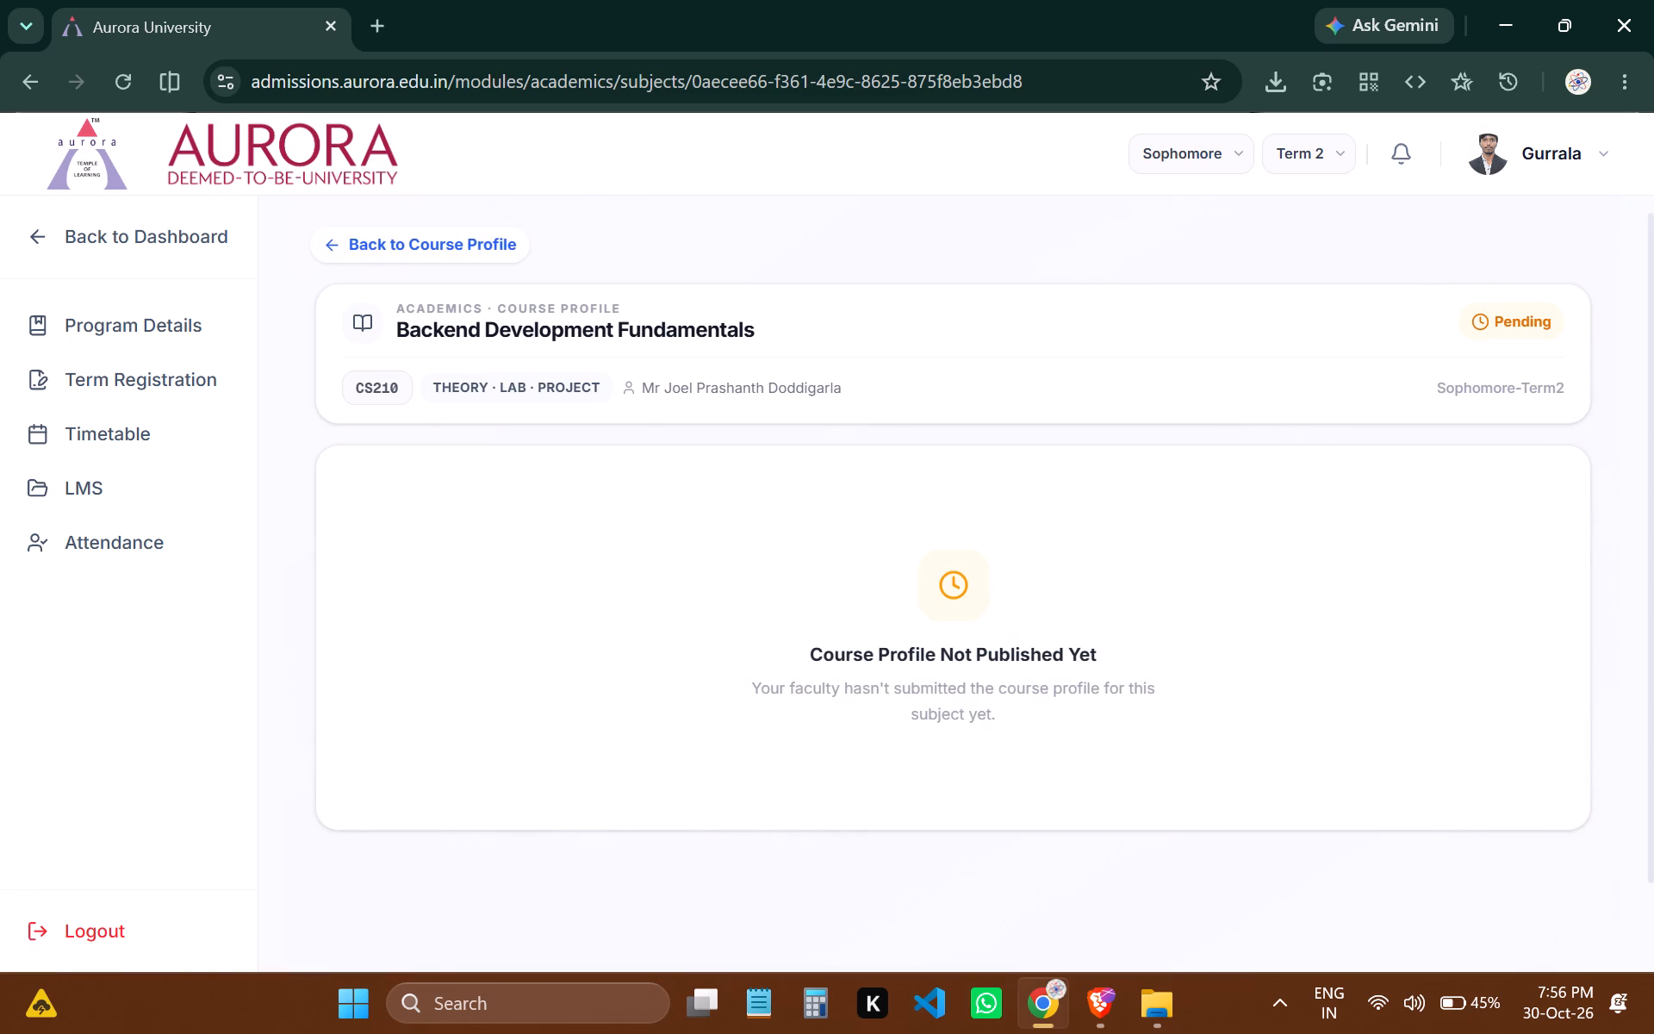
click(310, 249)
click(29, 243)
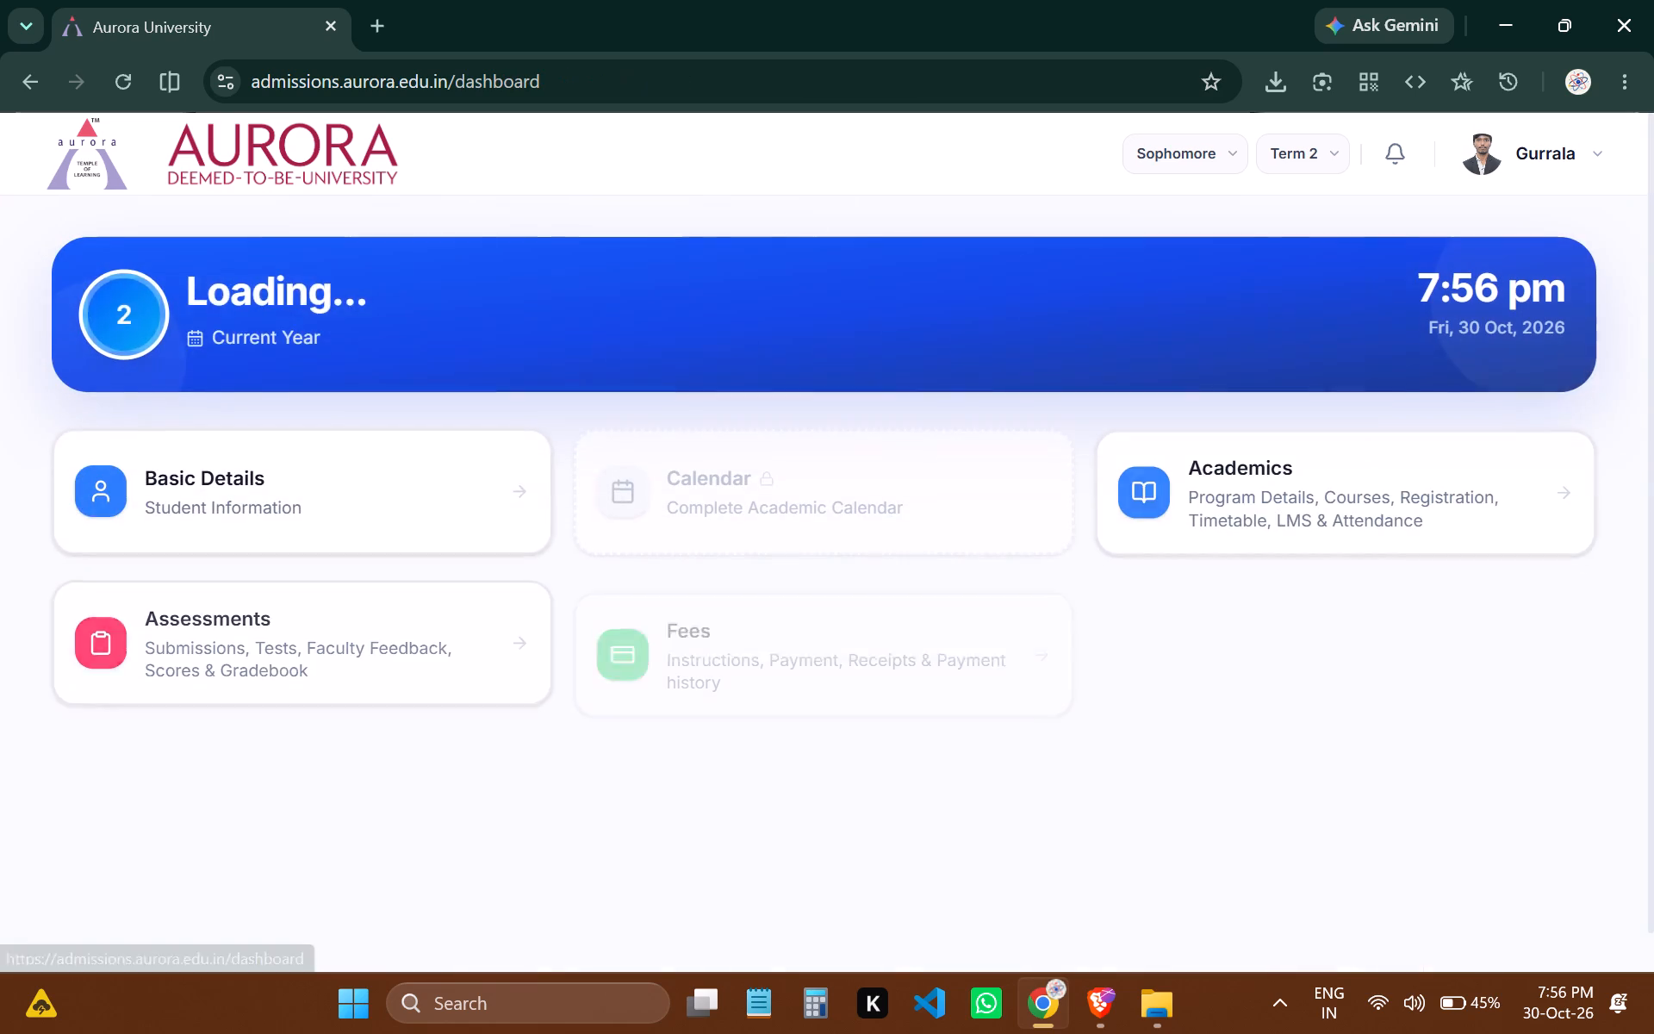
Open Assessments, check the Backend Development Fundamentals assessment list and go back to the subject overview.
click(384, 669)
scroll(581, 439, down, 2)
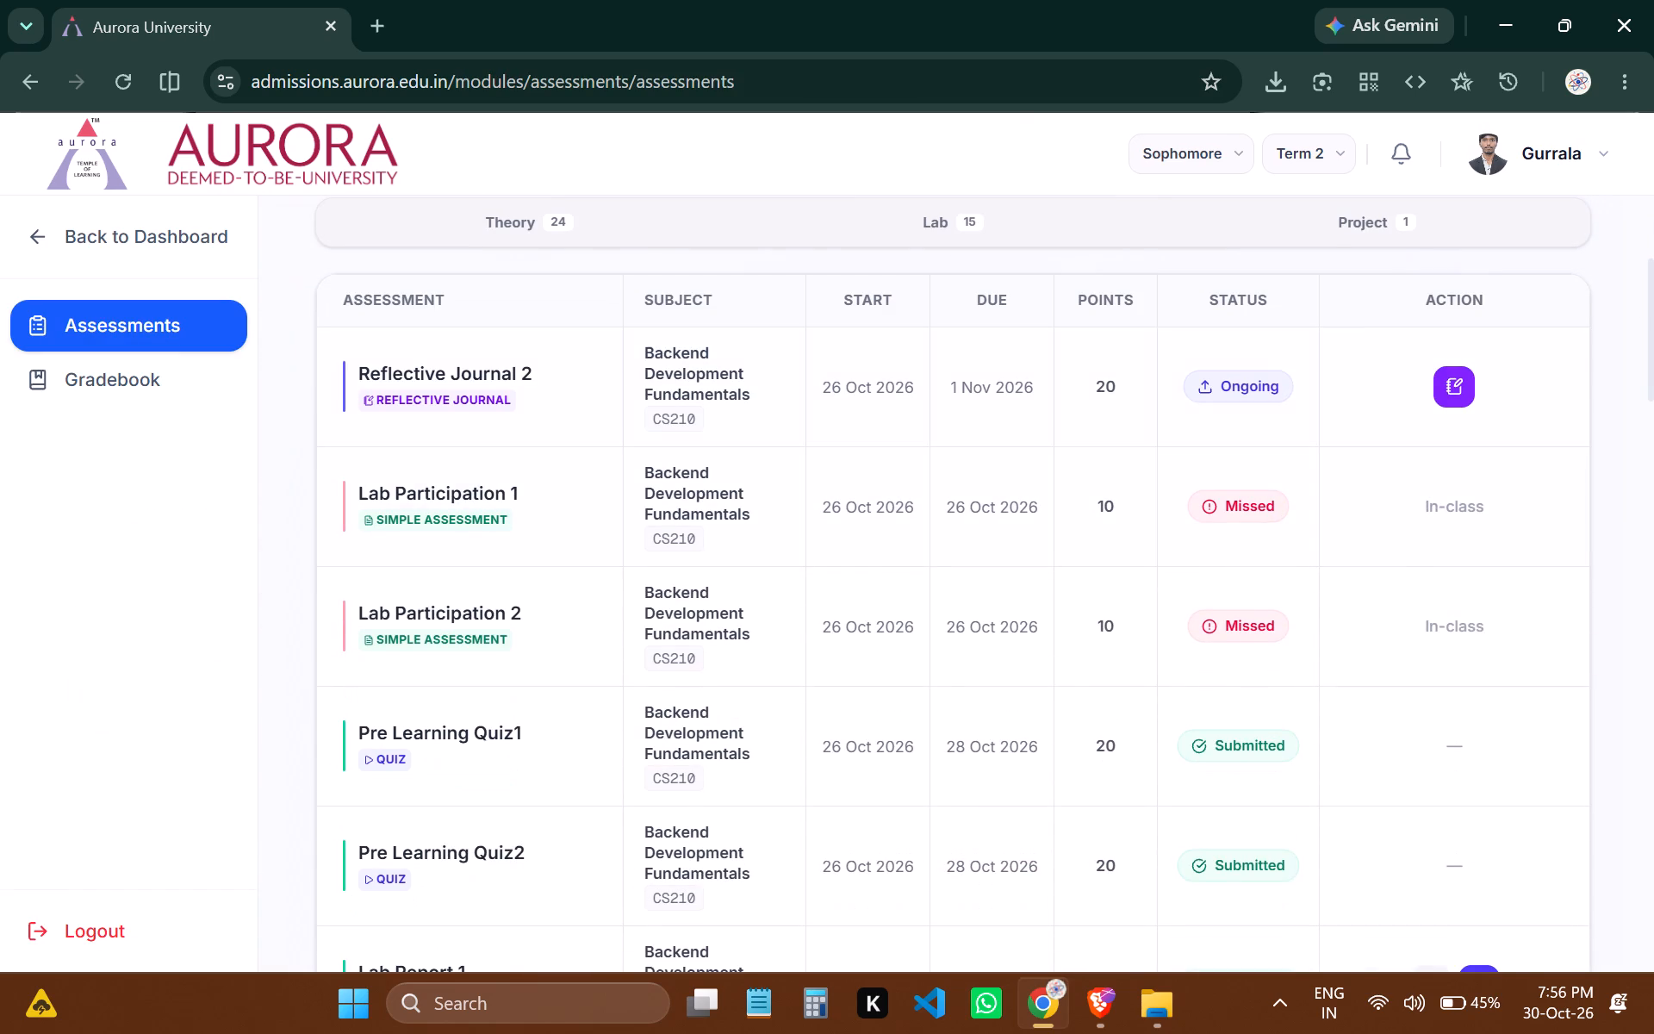
scroll(352, 286, up, 2)
click(339, 394)
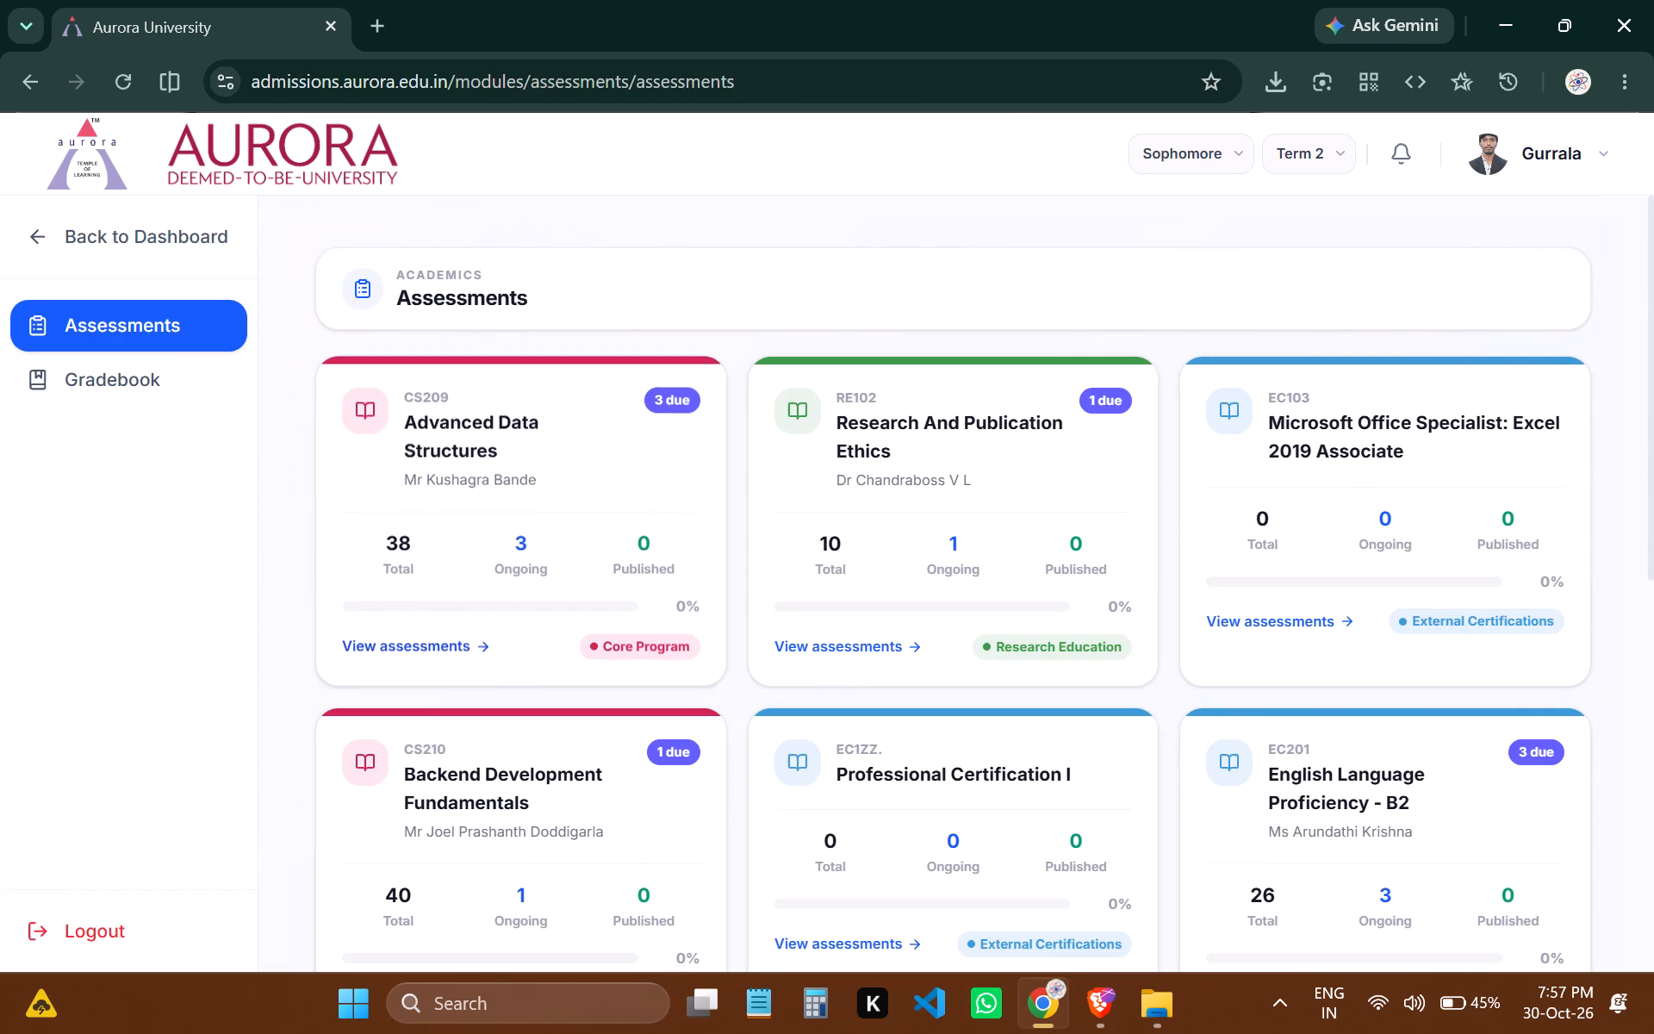
Review the Advanced Data Structures assessment list and return to the subject overview.
scroll(652, 455, down, 1)
click(463, 464)
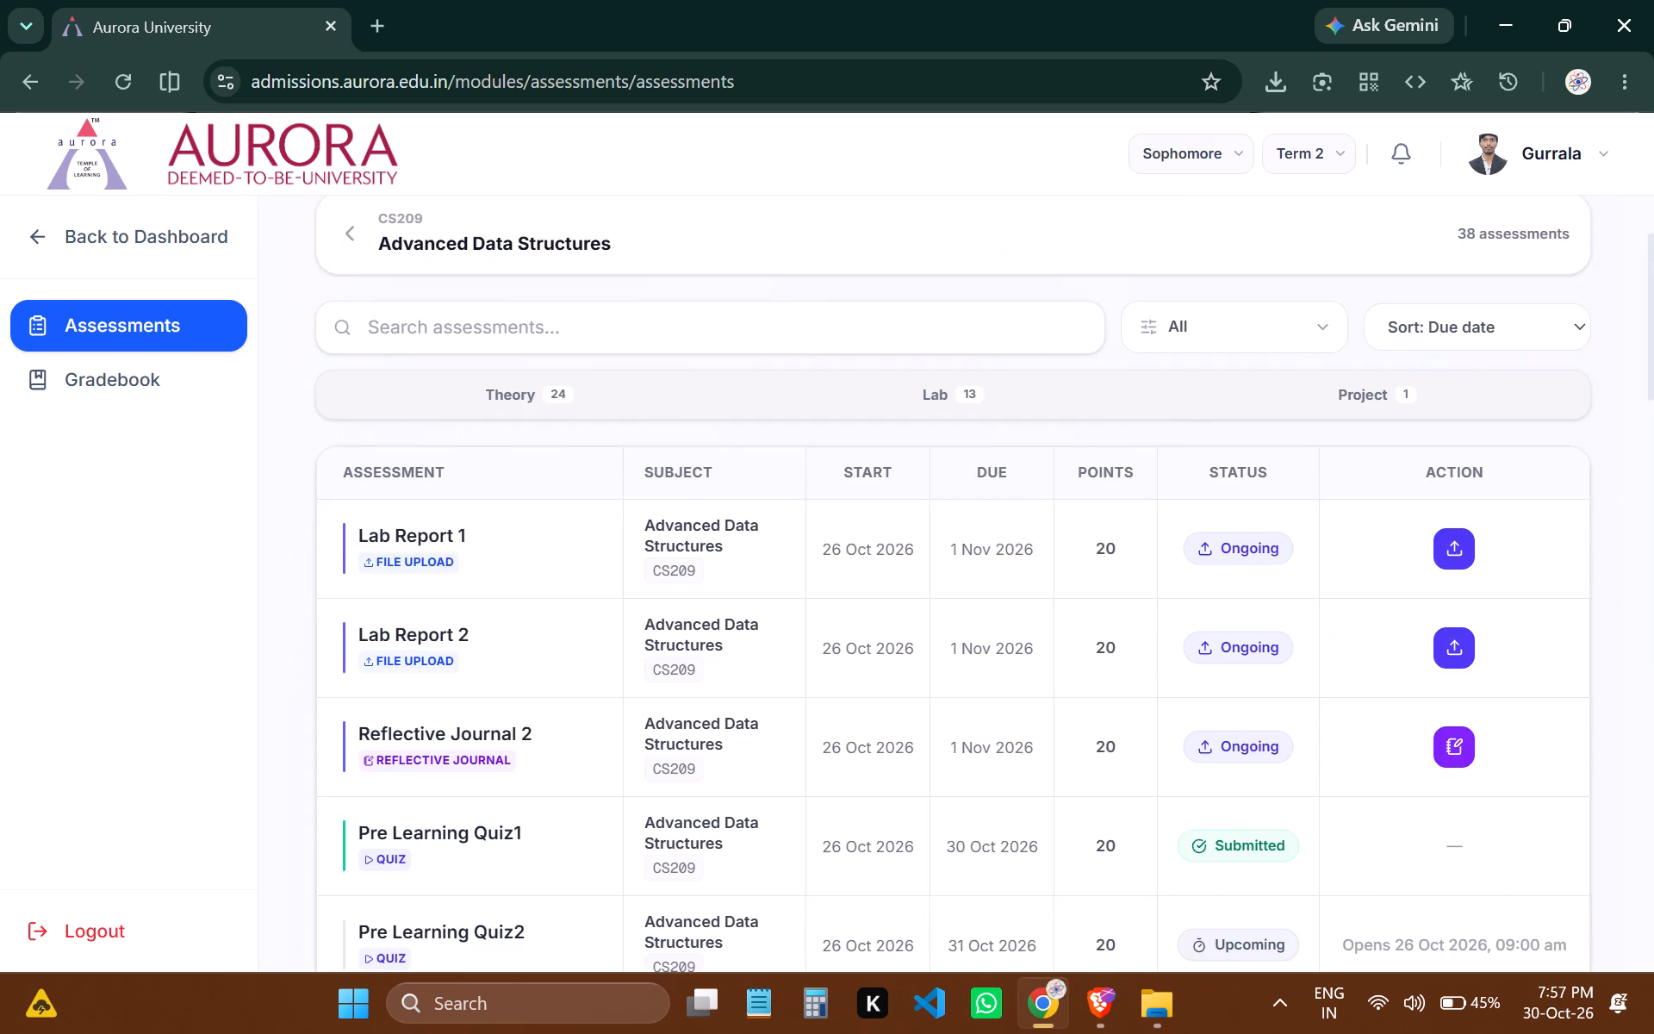
scroll(765, 472, down, 2)
scroll(796, 472, up, 2)
click(355, 240)
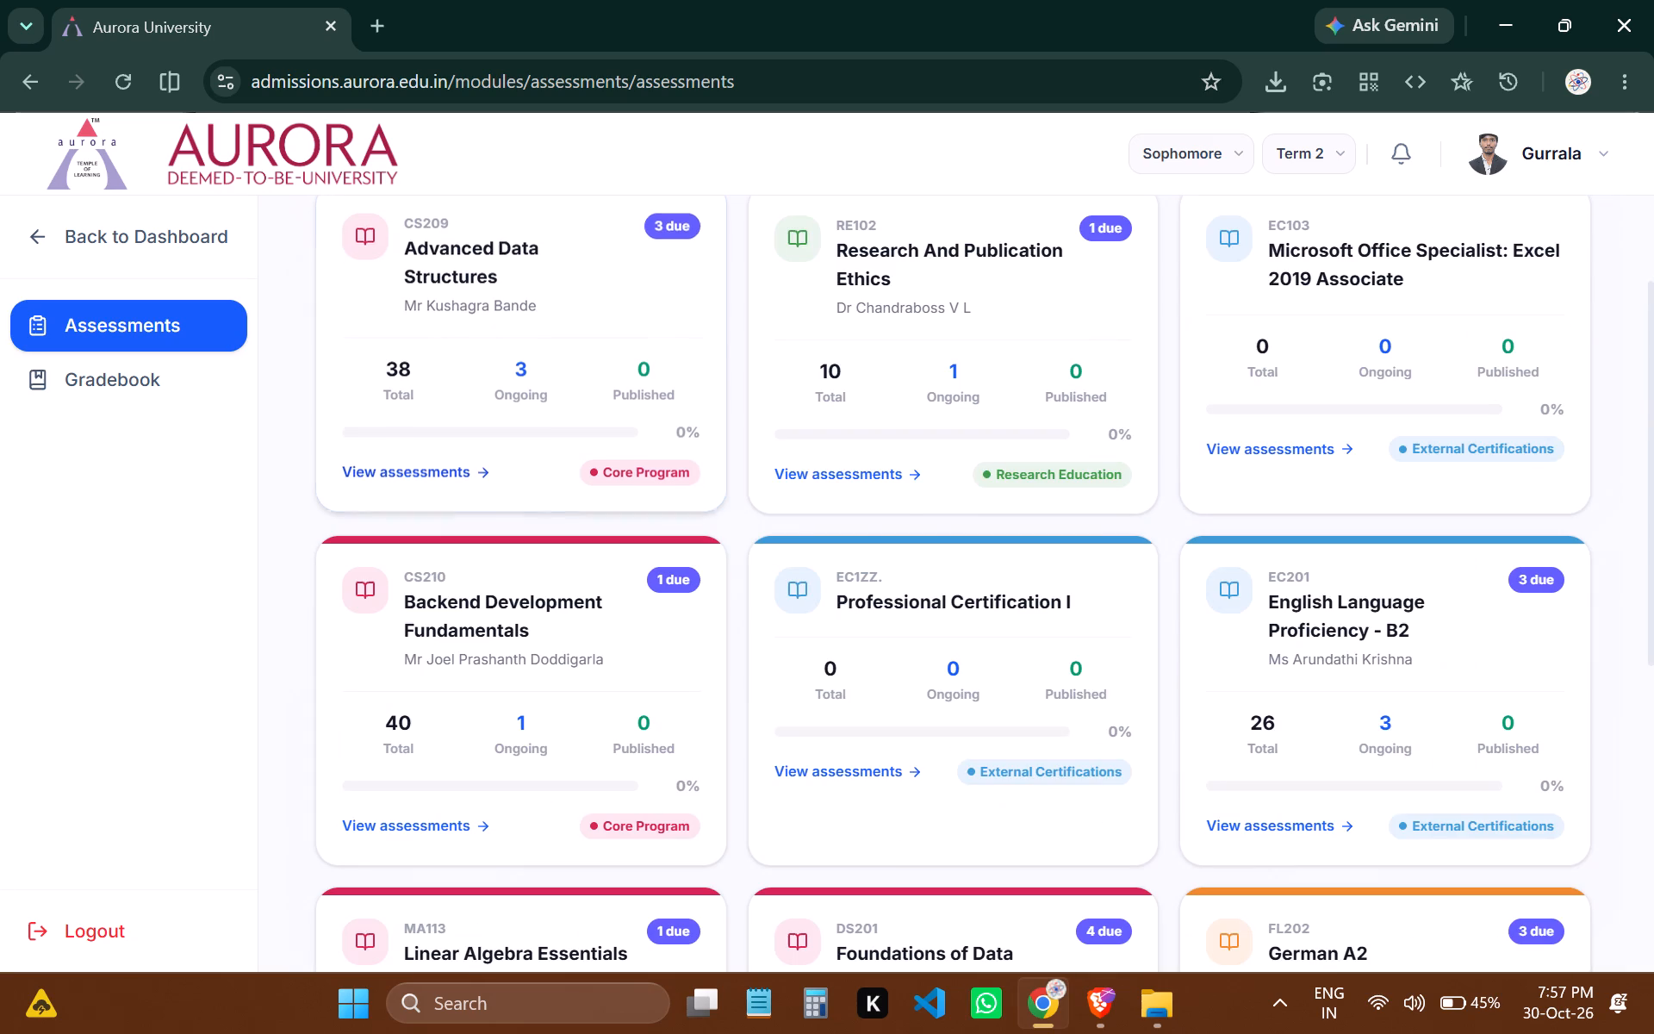
Open the reference PDF attached to Assignment 1 of Research And Publication Ethics and read its questions.
scroll(824, 489, up, 1)
scroll(954, 532, down, 1)
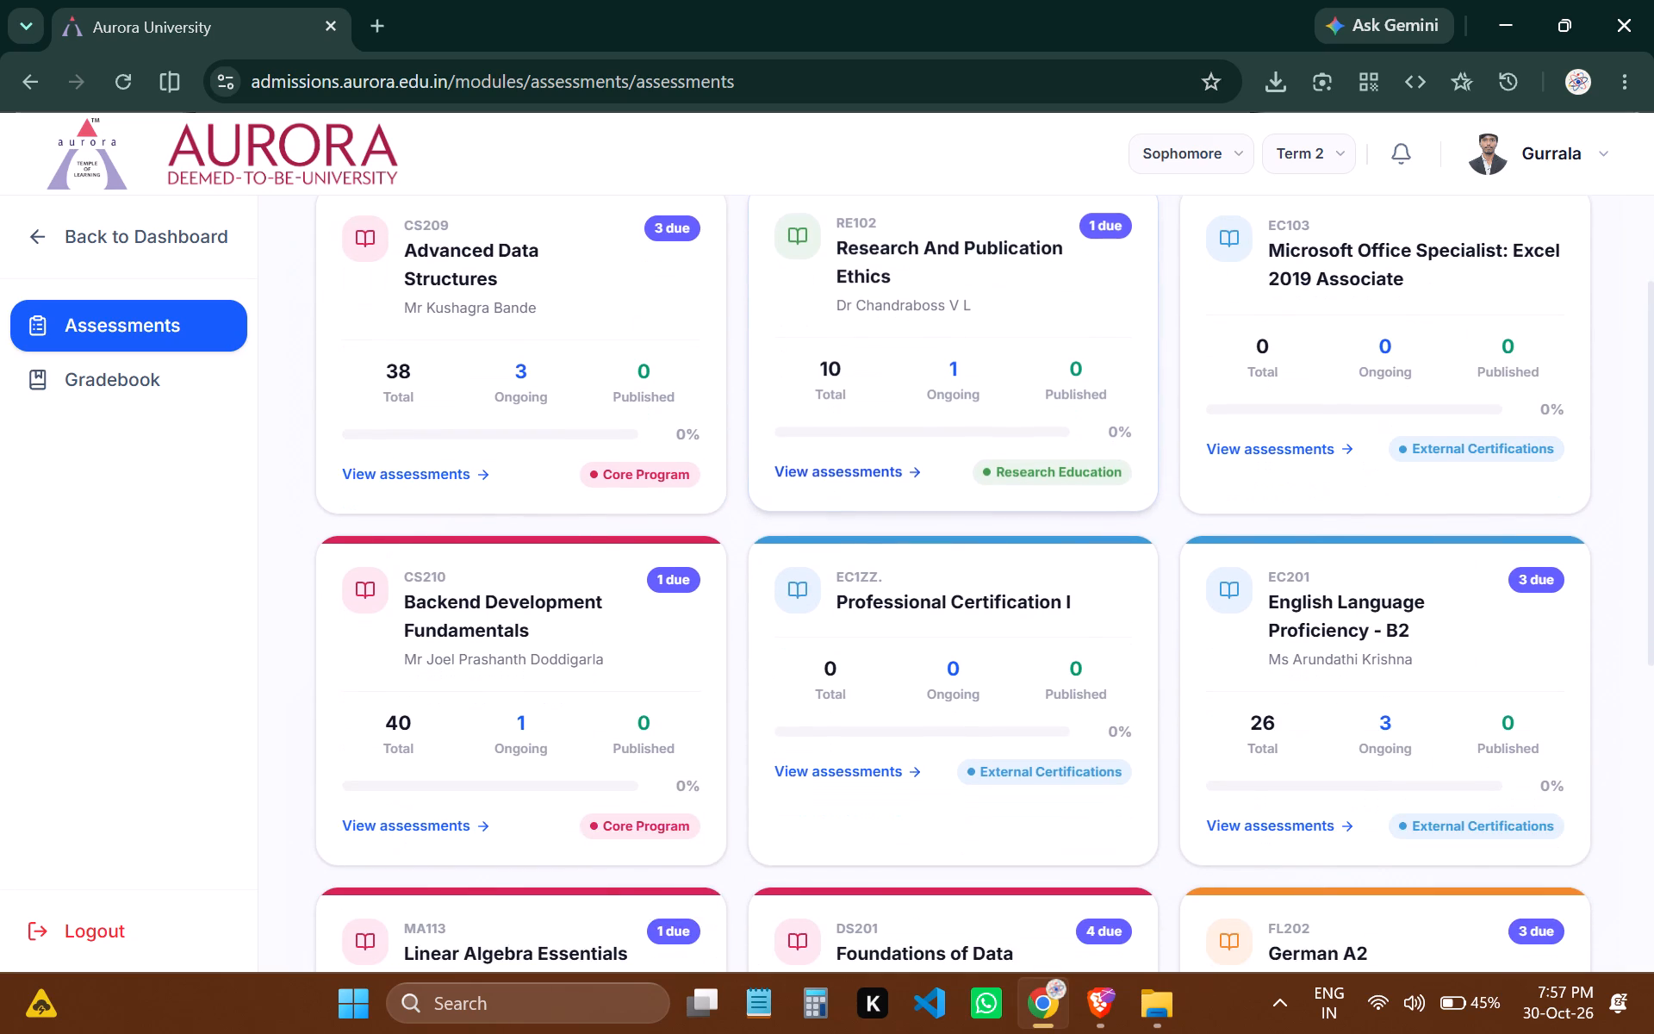
click(886, 470)
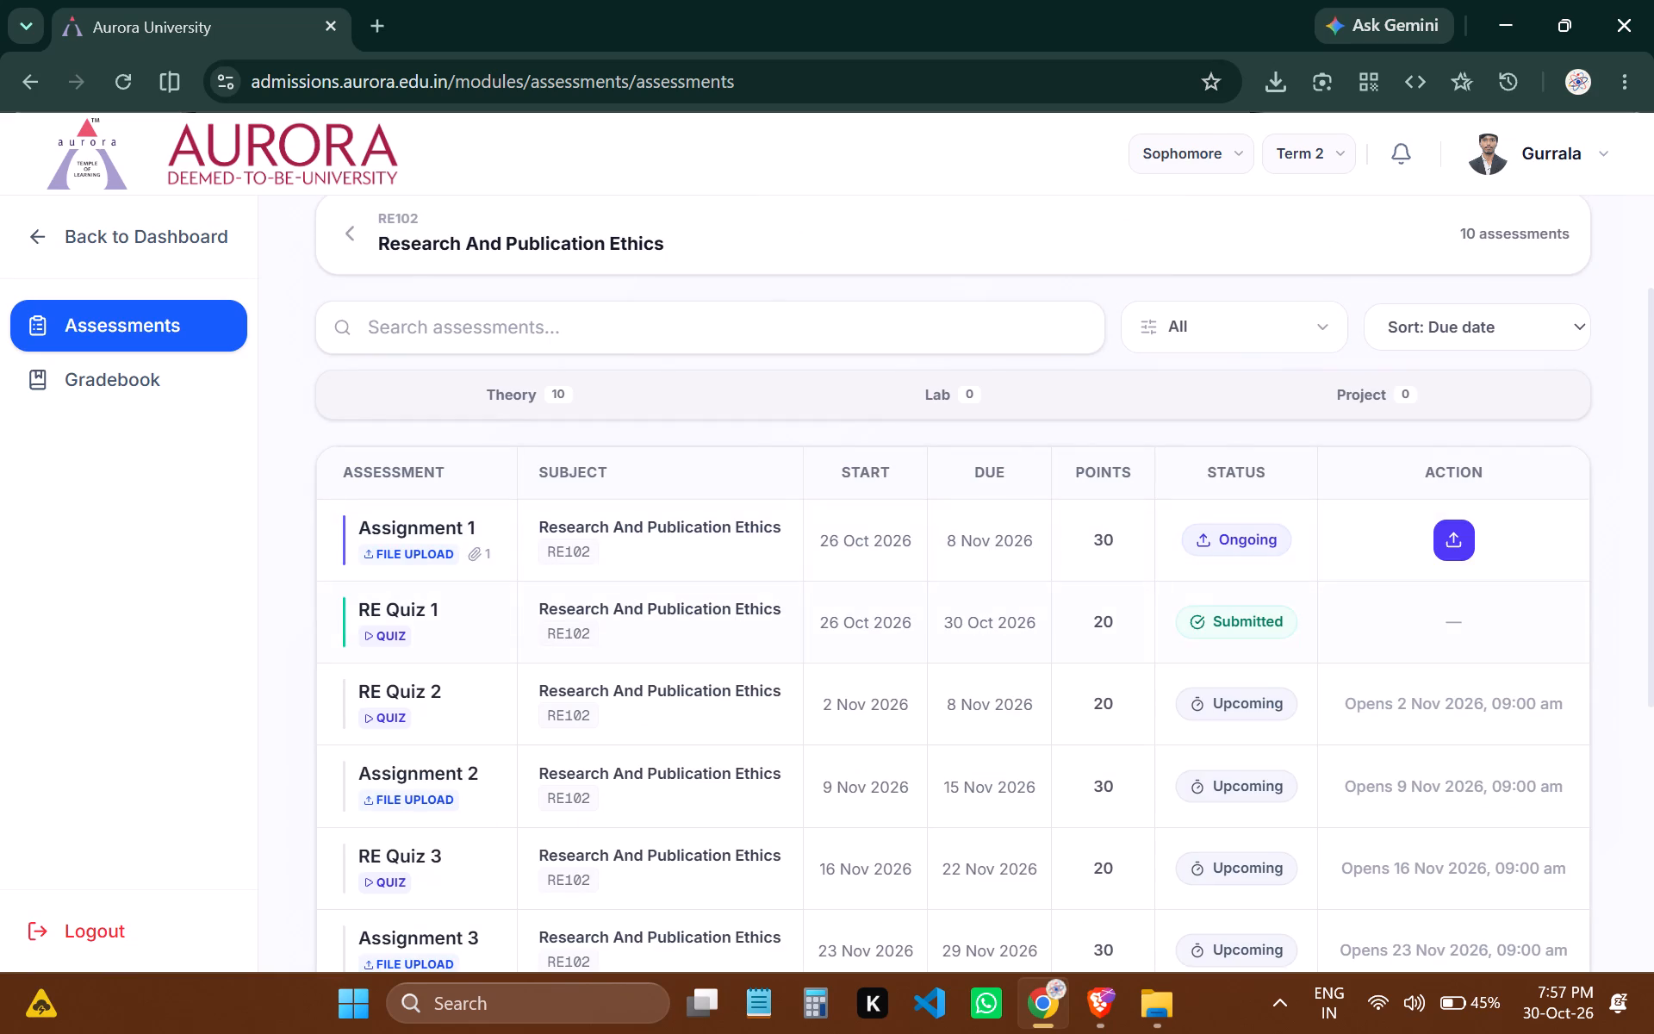
click(1261, 539)
scroll(1157, 645, down, 2)
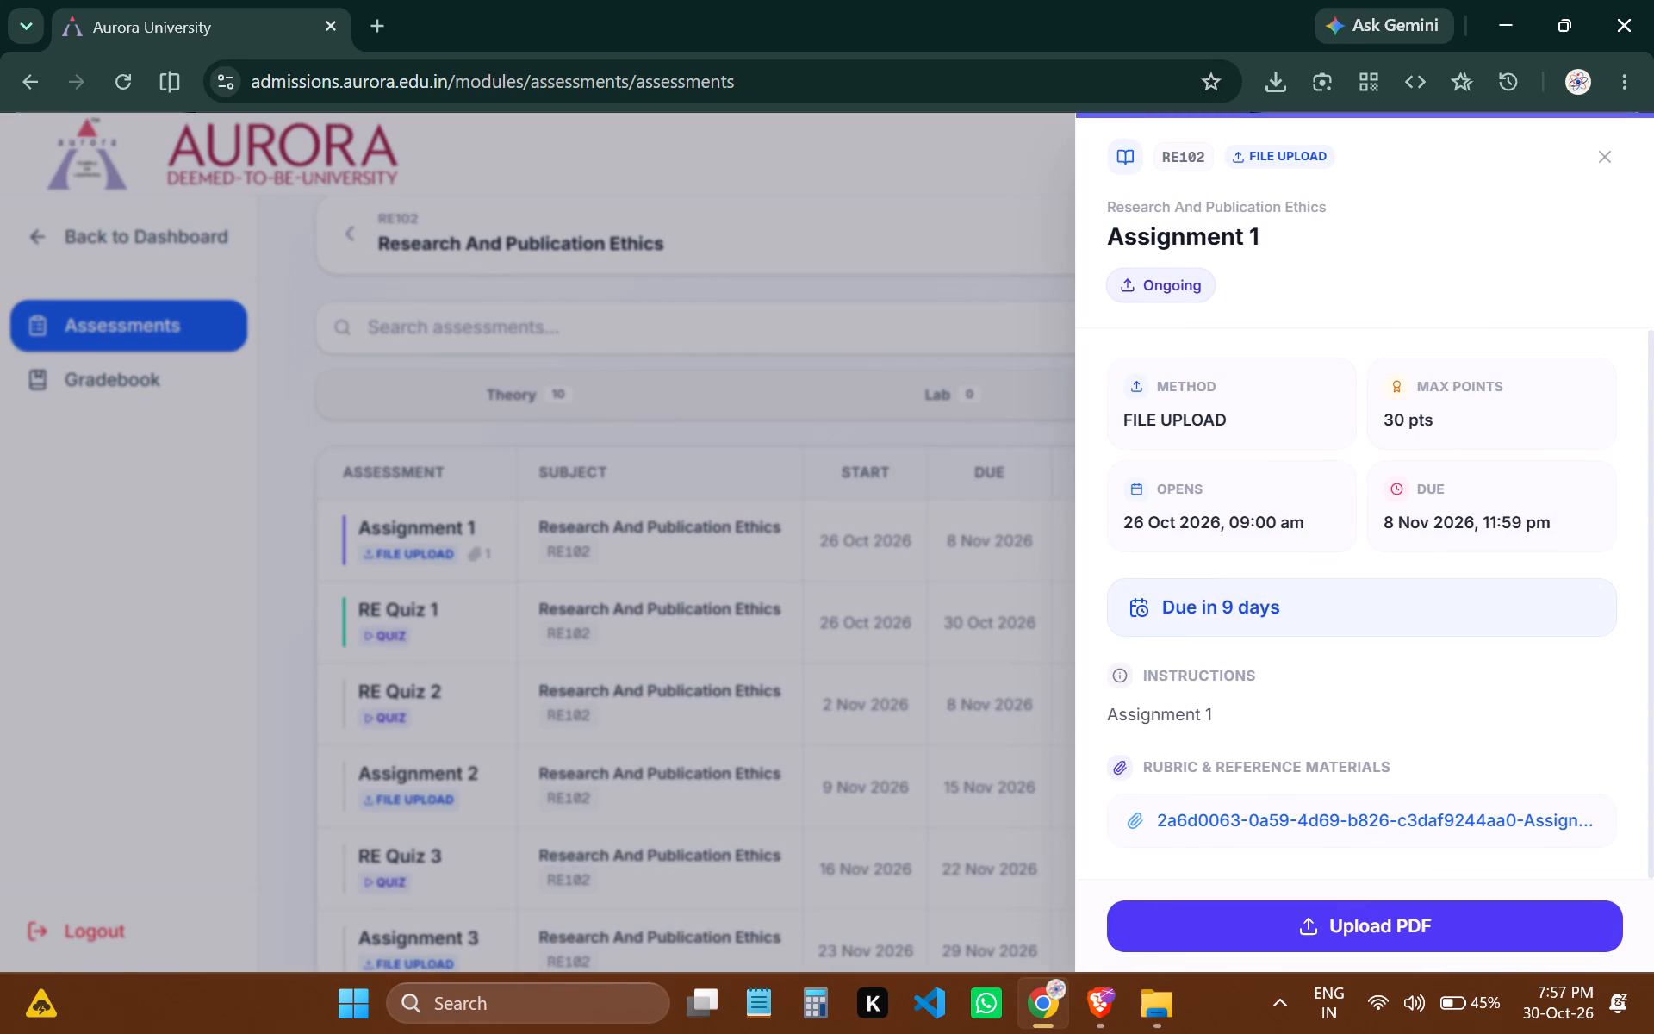
click(1195, 808)
scroll(617, 415, up, 3)
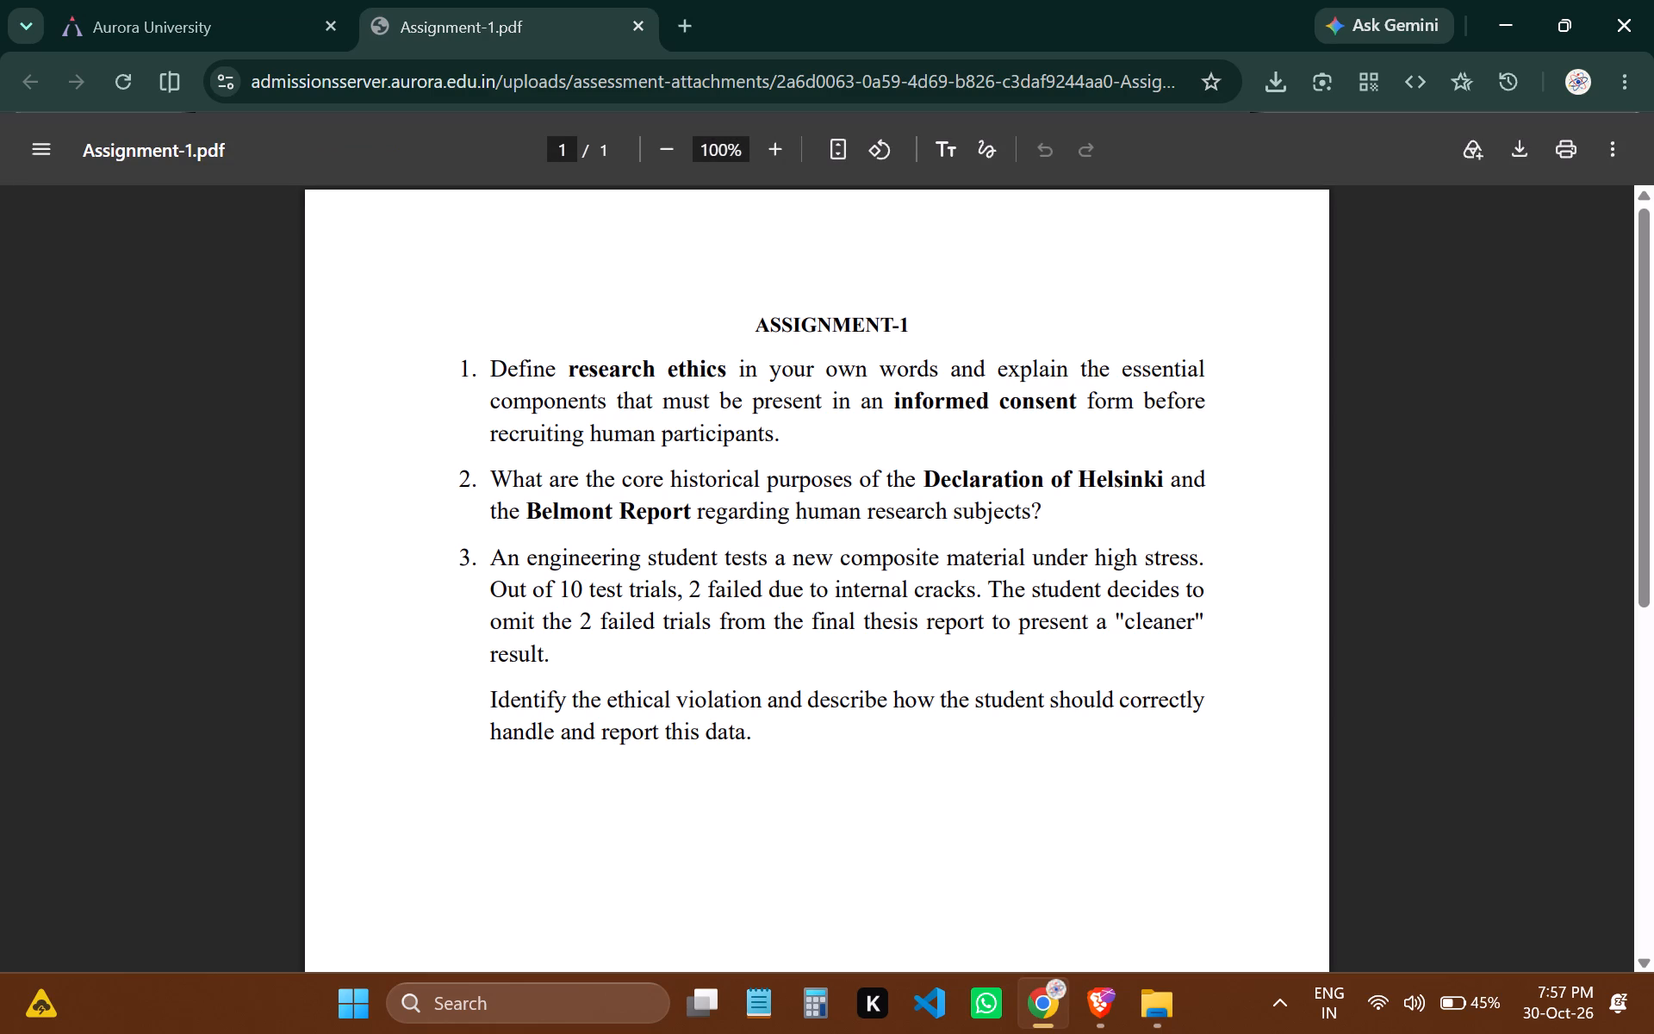
scroll(617, 415, down, 11)
scroll(1267, 255, up, 8)
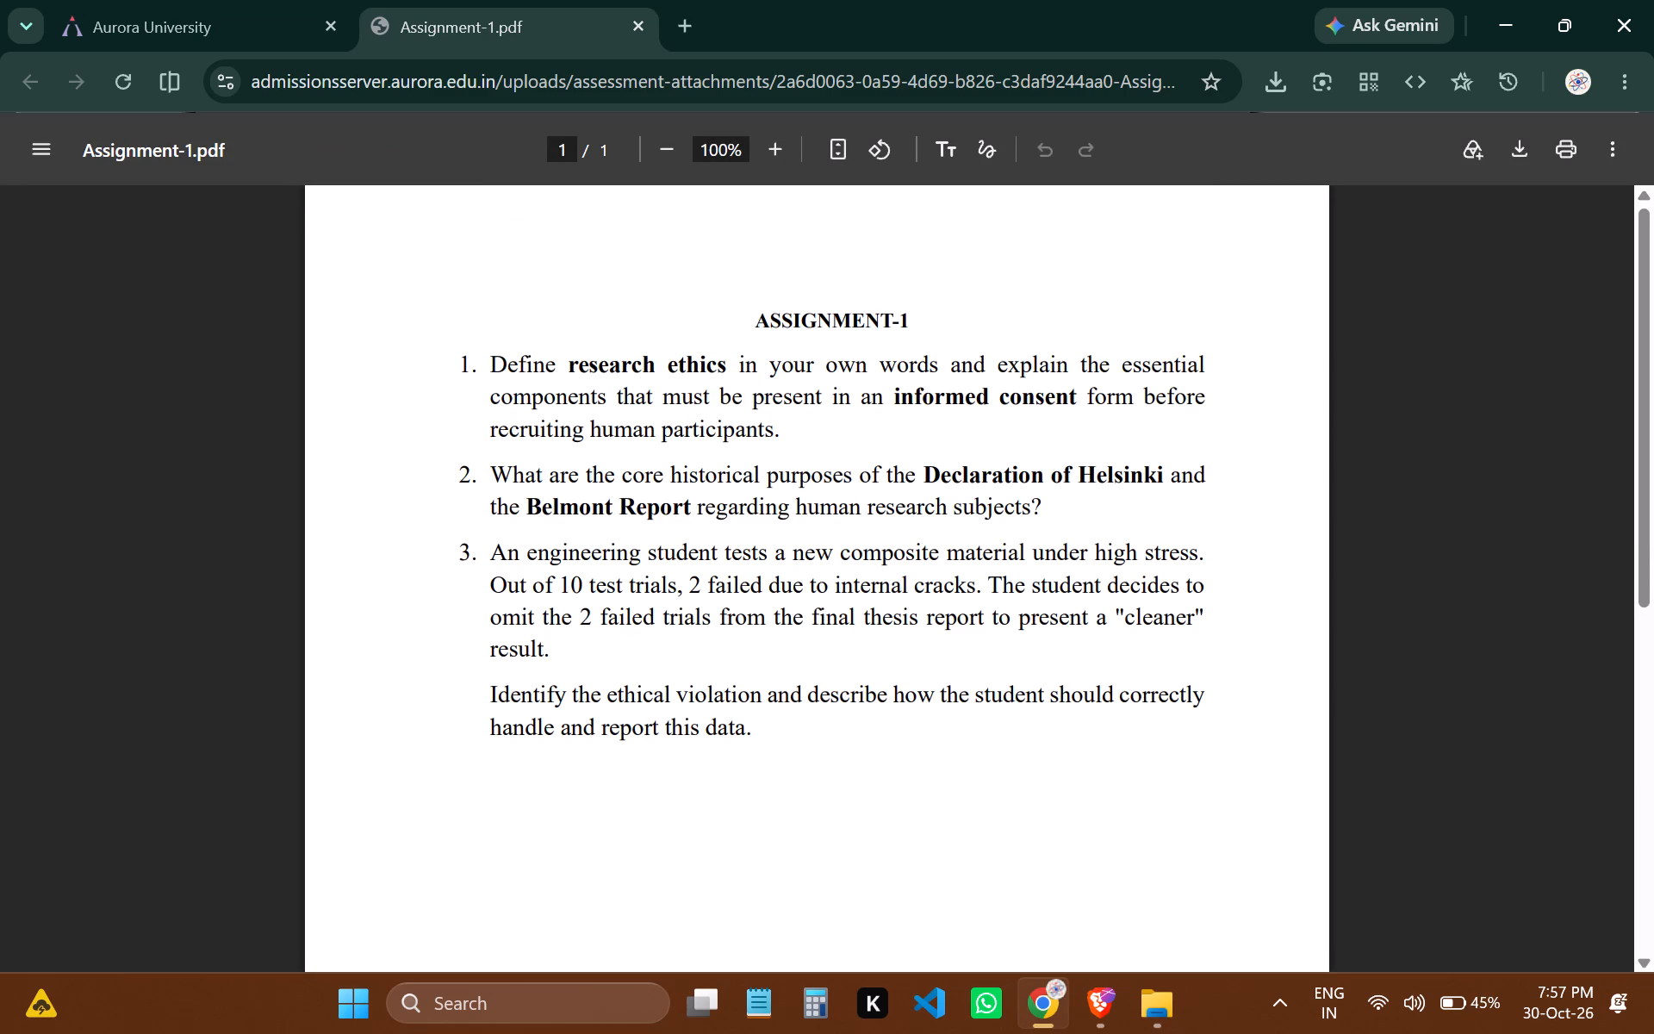
Save the reference PDF as Assignment-1 in the Downloads folder.
click(1533, 142)
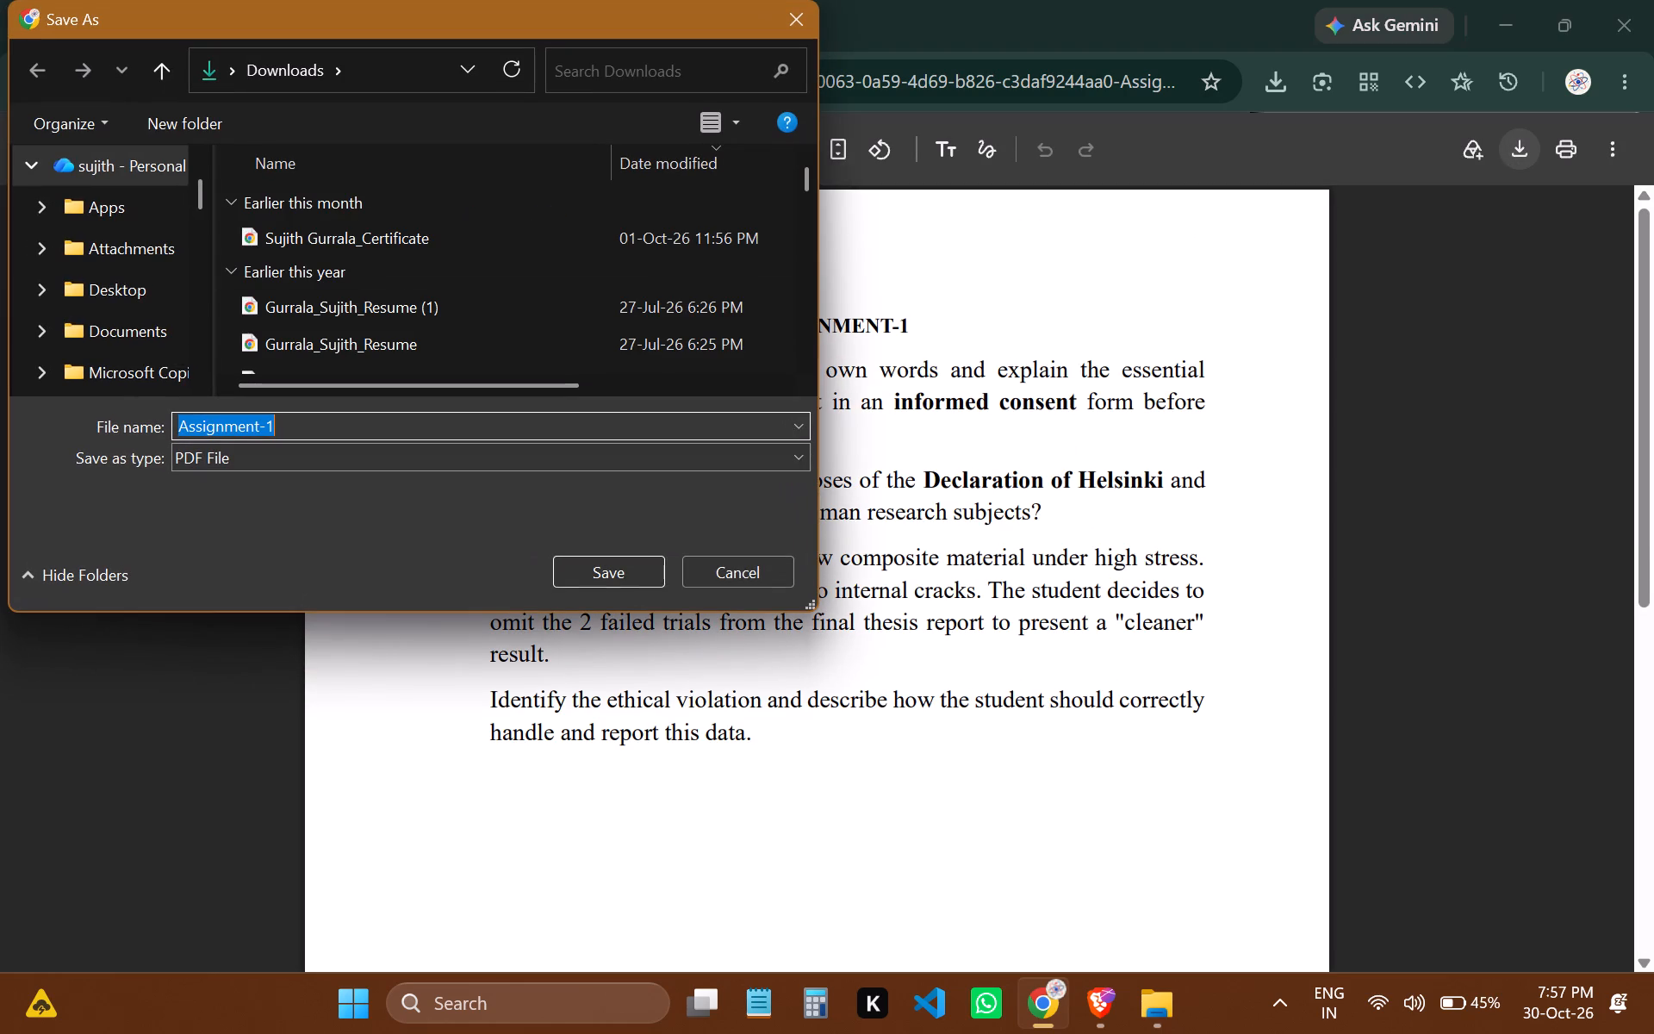
scroll(163, 342, down, 2)
click(117, 256)
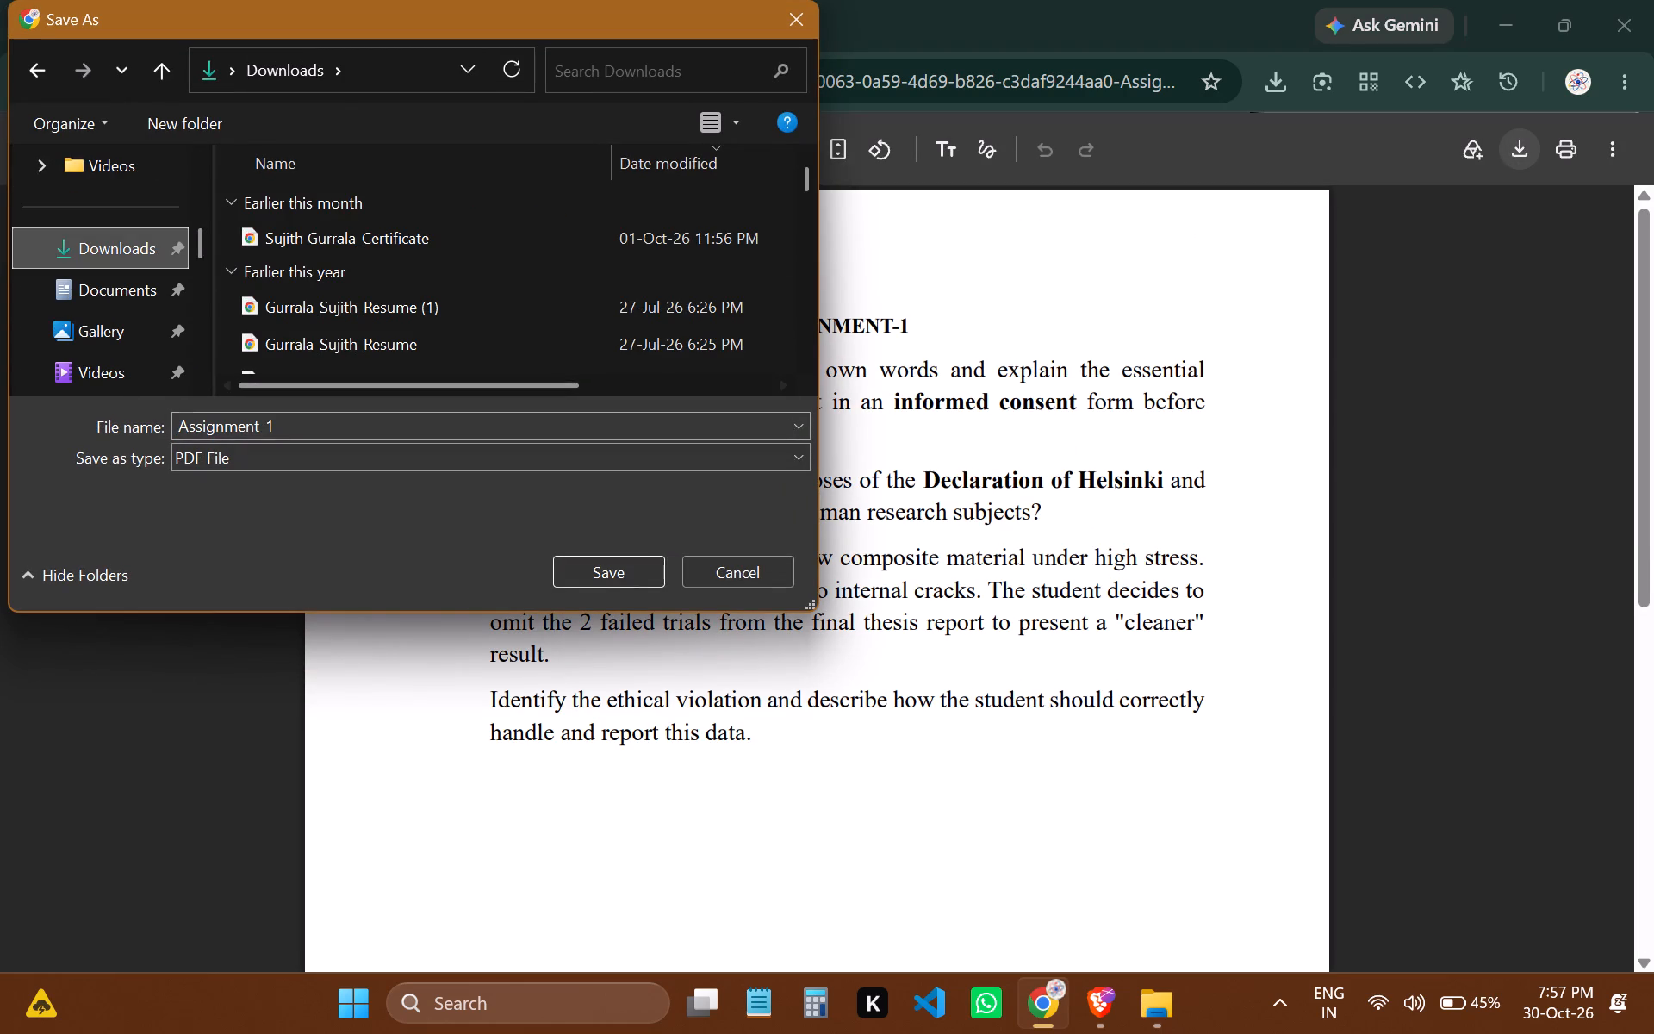
click(582, 577)
Return to the Aurora portal, close the Assignment 1 details and go back to the subject overview.
click(250, 21)
scroll(801, 695, down, 1)
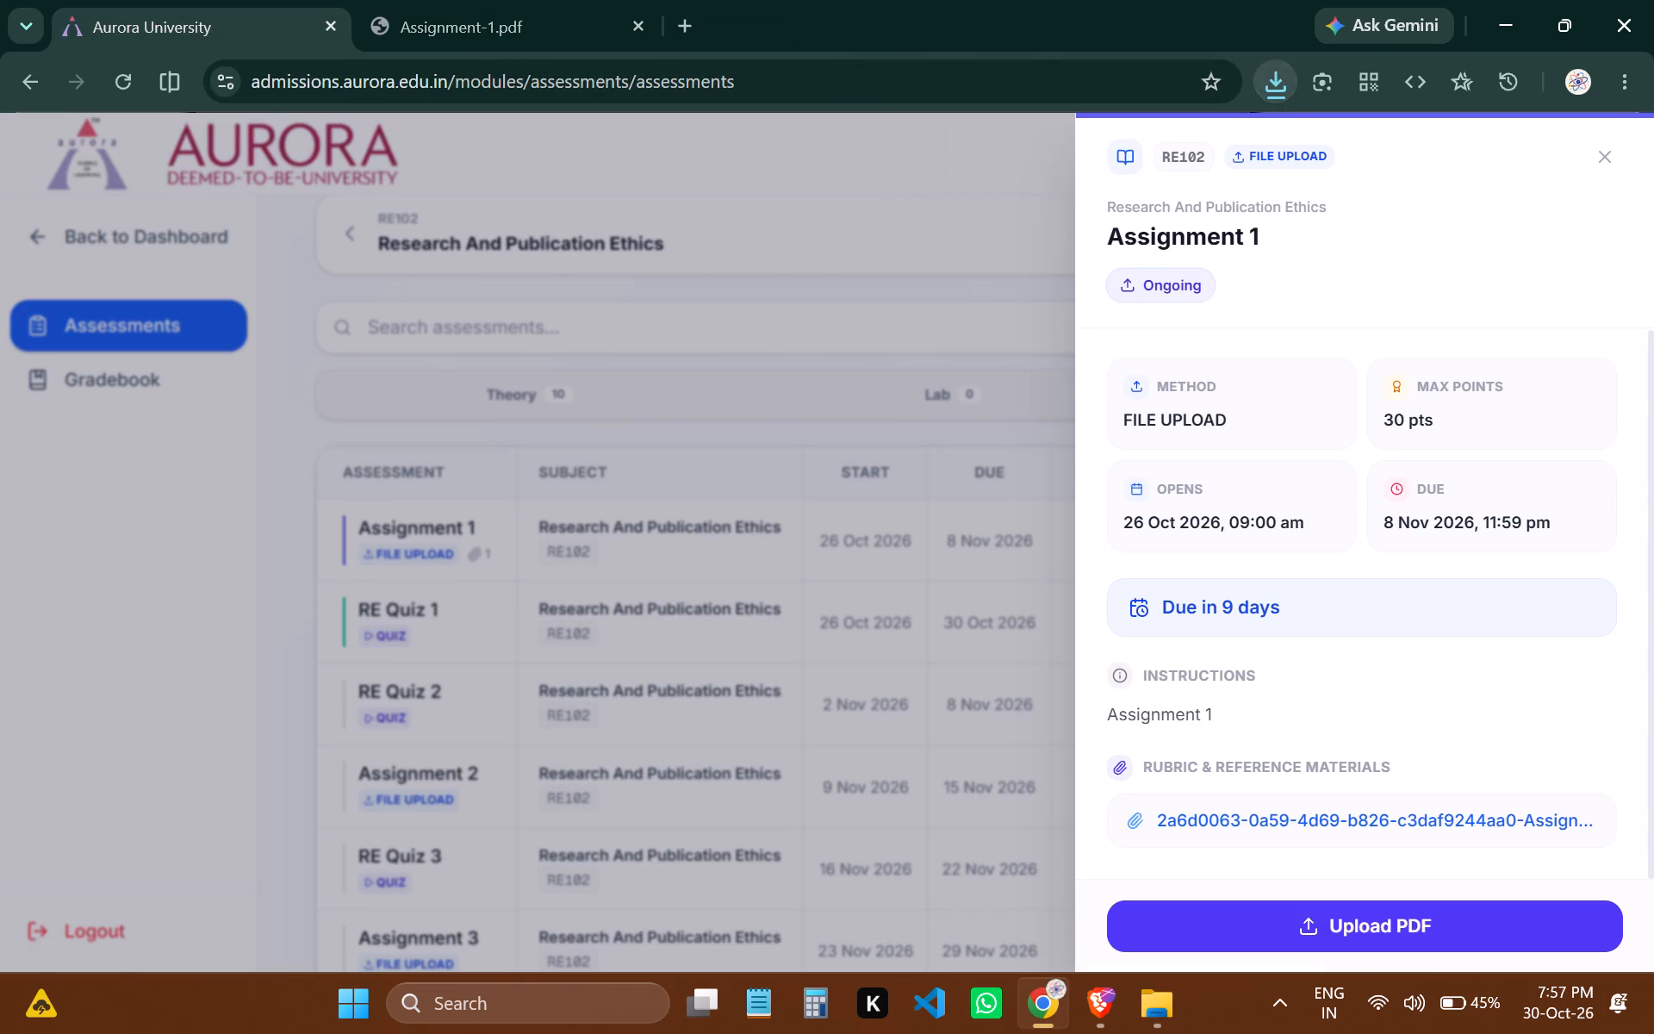
click(1609, 151)
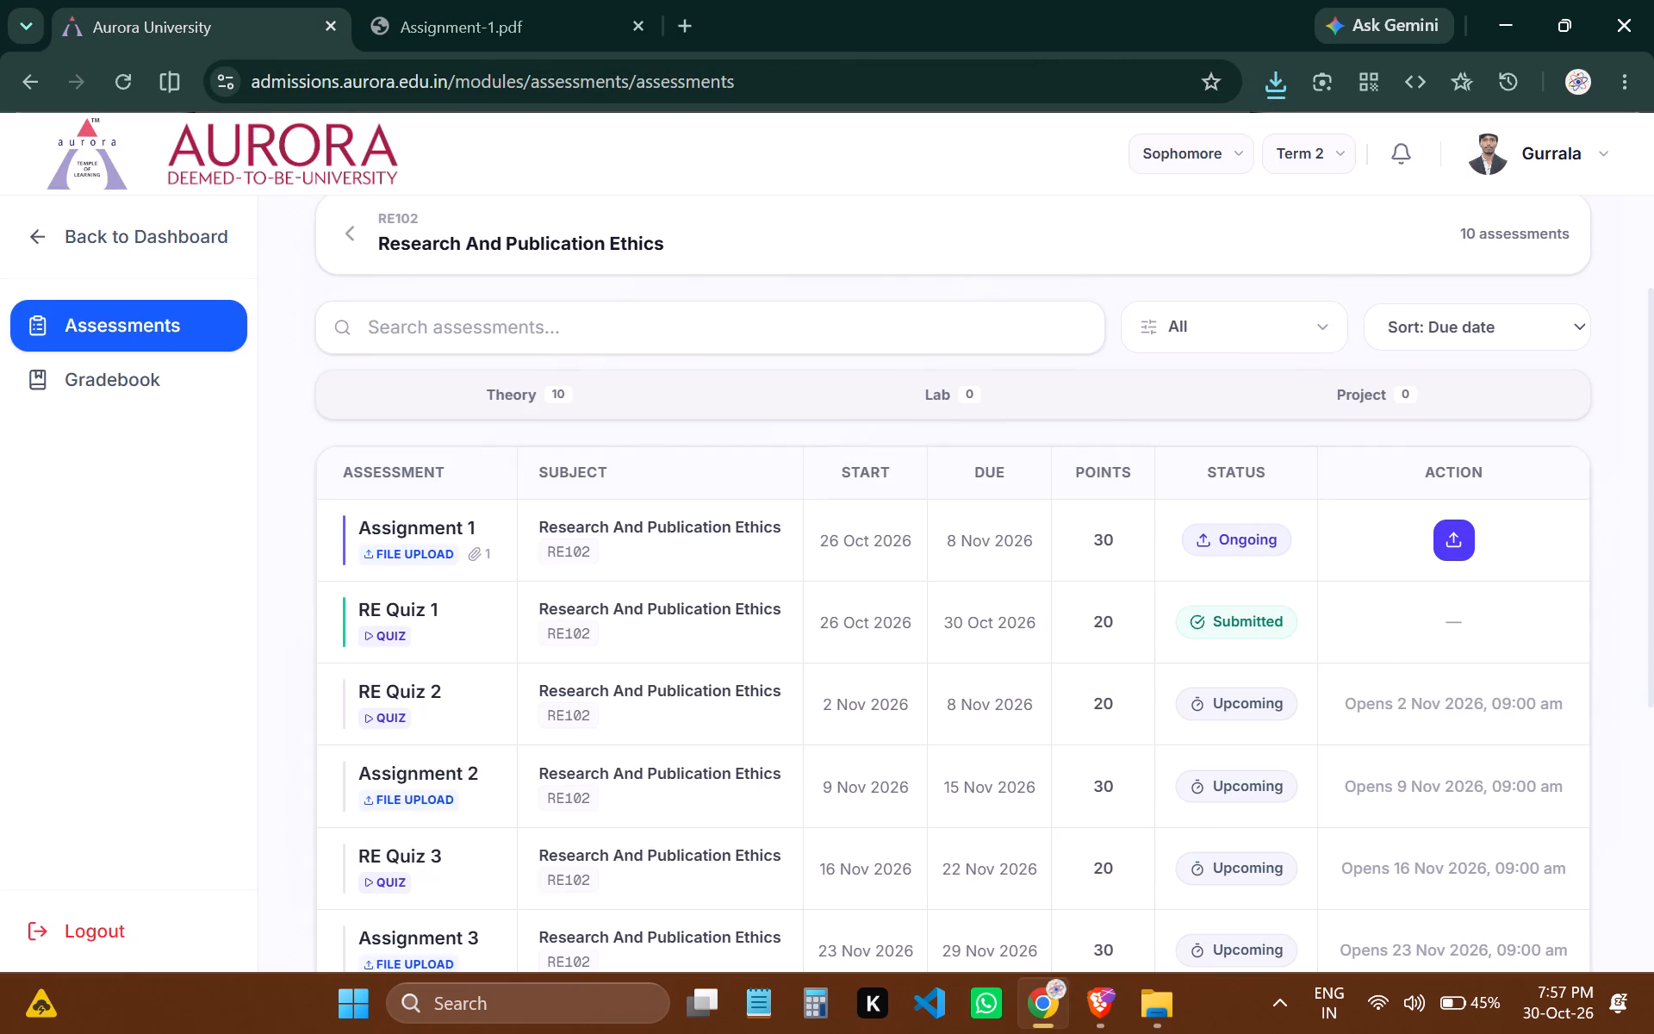
click(346, 234)
Review the English Language Proficiency - B2 assessment list and return to the subject overview.
scroll(936, 546, down, 1)
scroll(967, 542, up, 1)
scroll(1381, 494, up, 1)
scroll(1273, 514, down, 1)
scroll(482, 602, down, 1)
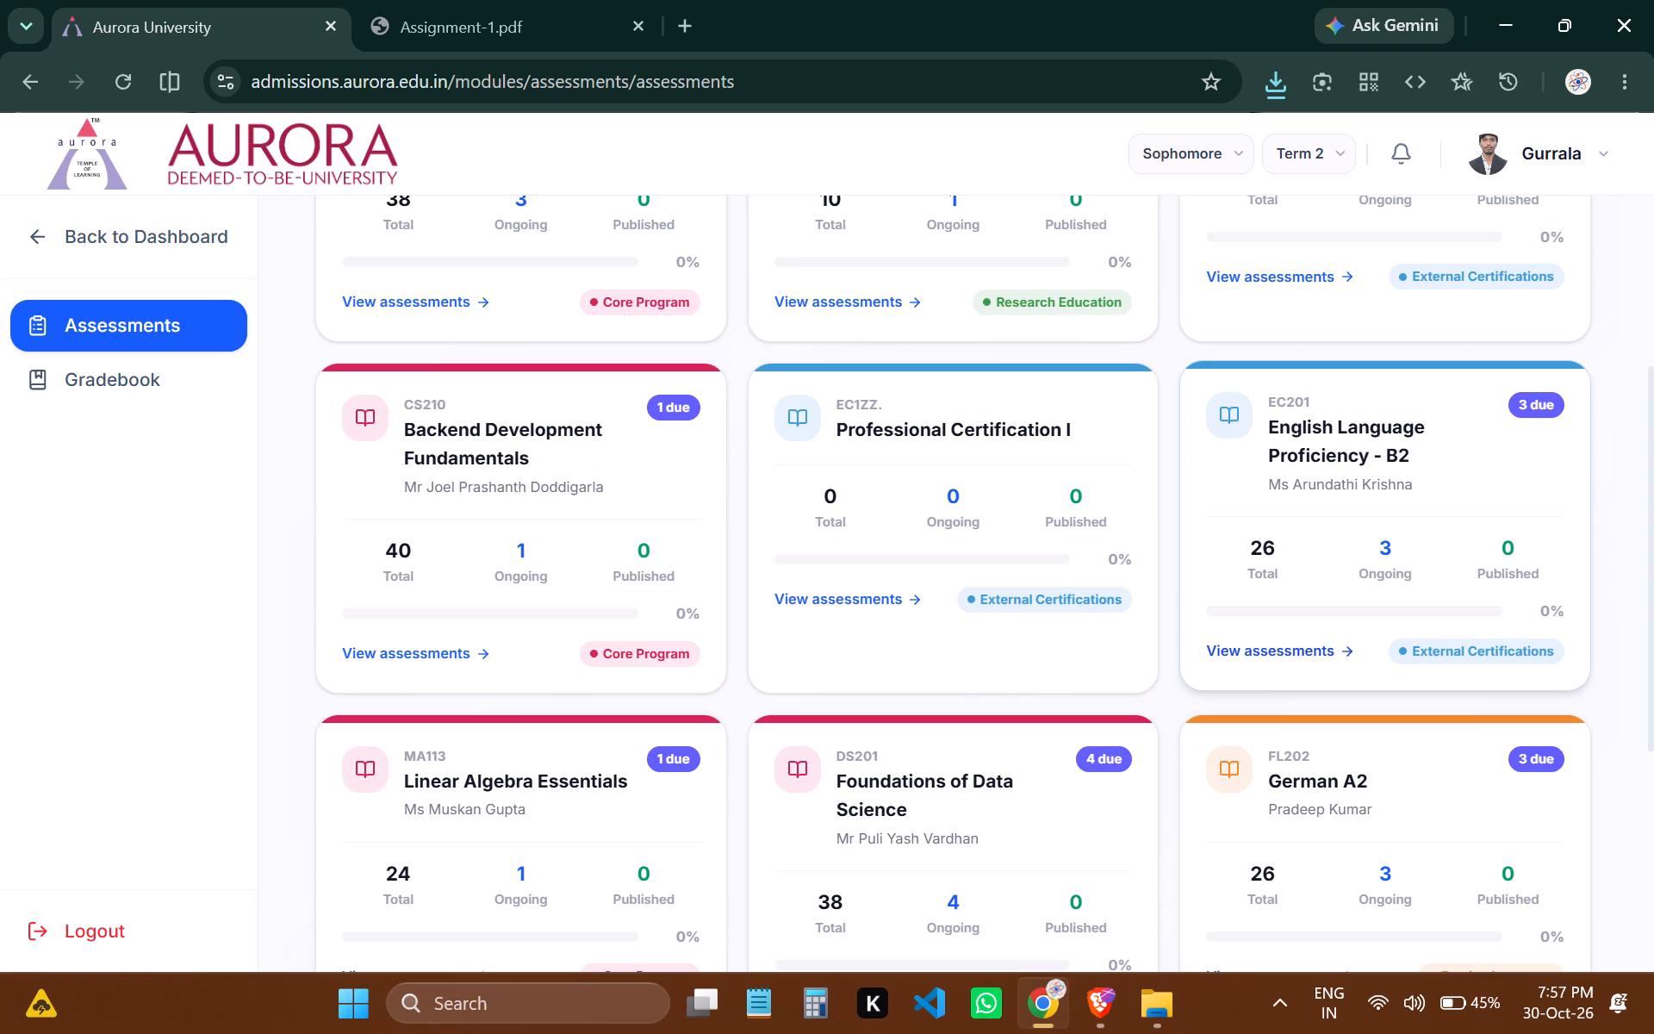
click(1237, 651)
scroll(988, 558, up, 1)
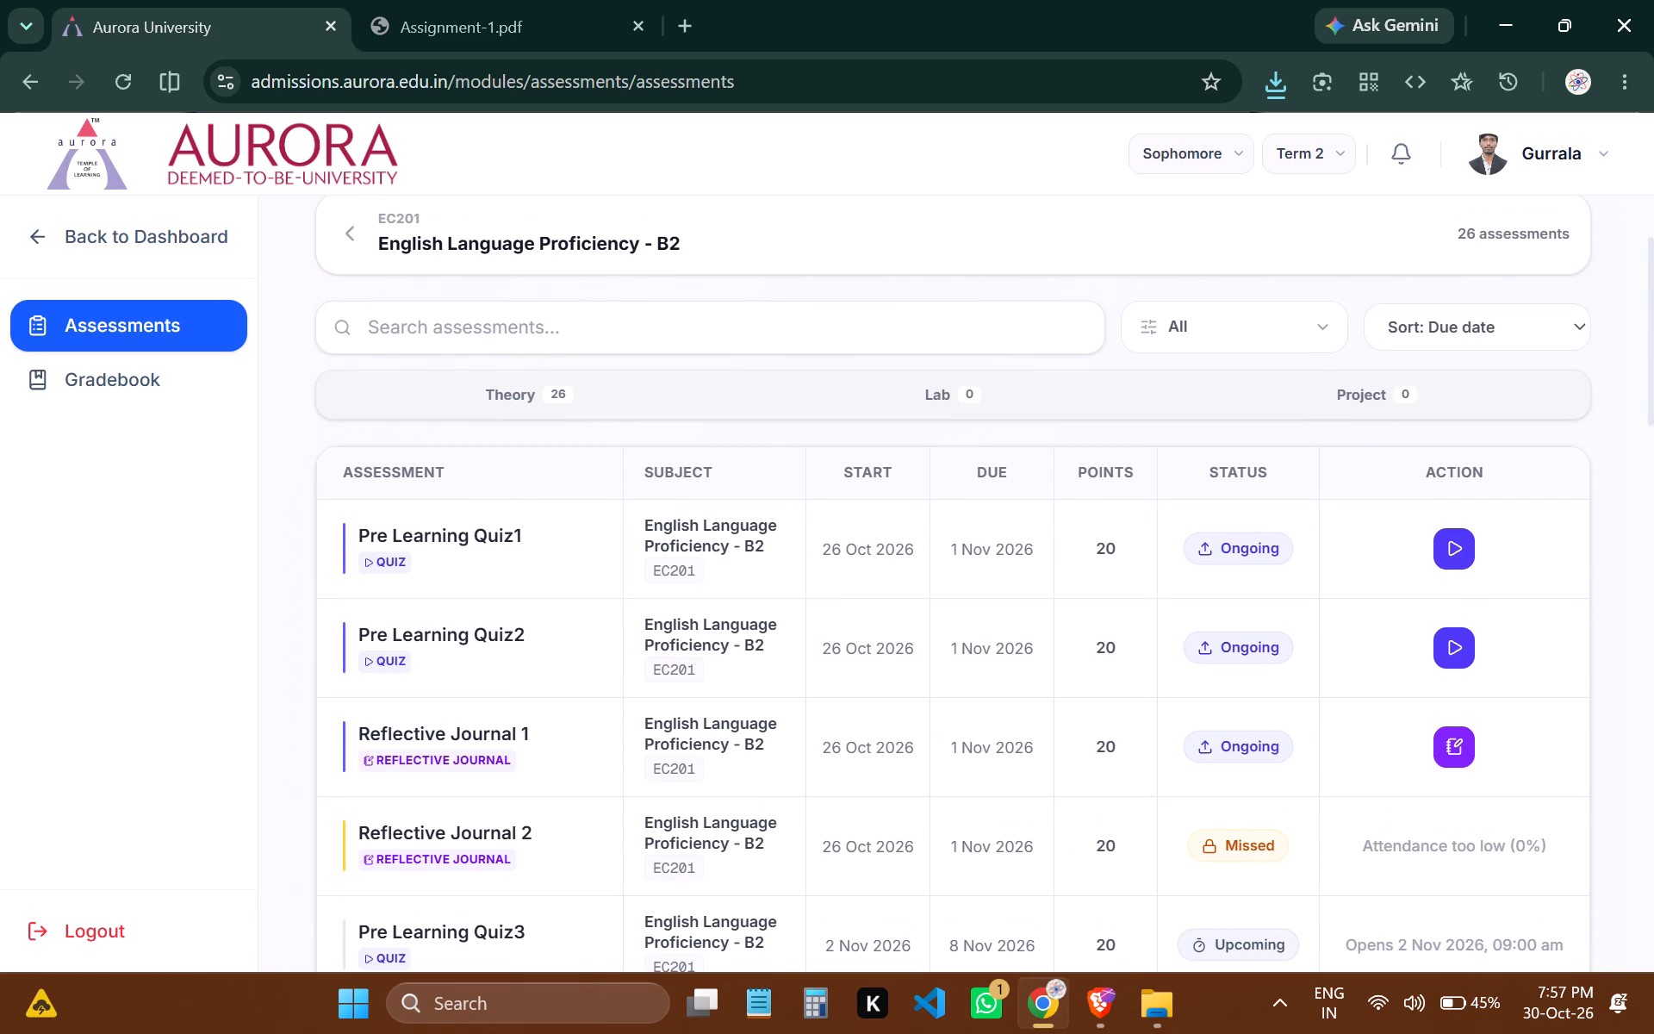
click(344, 238)
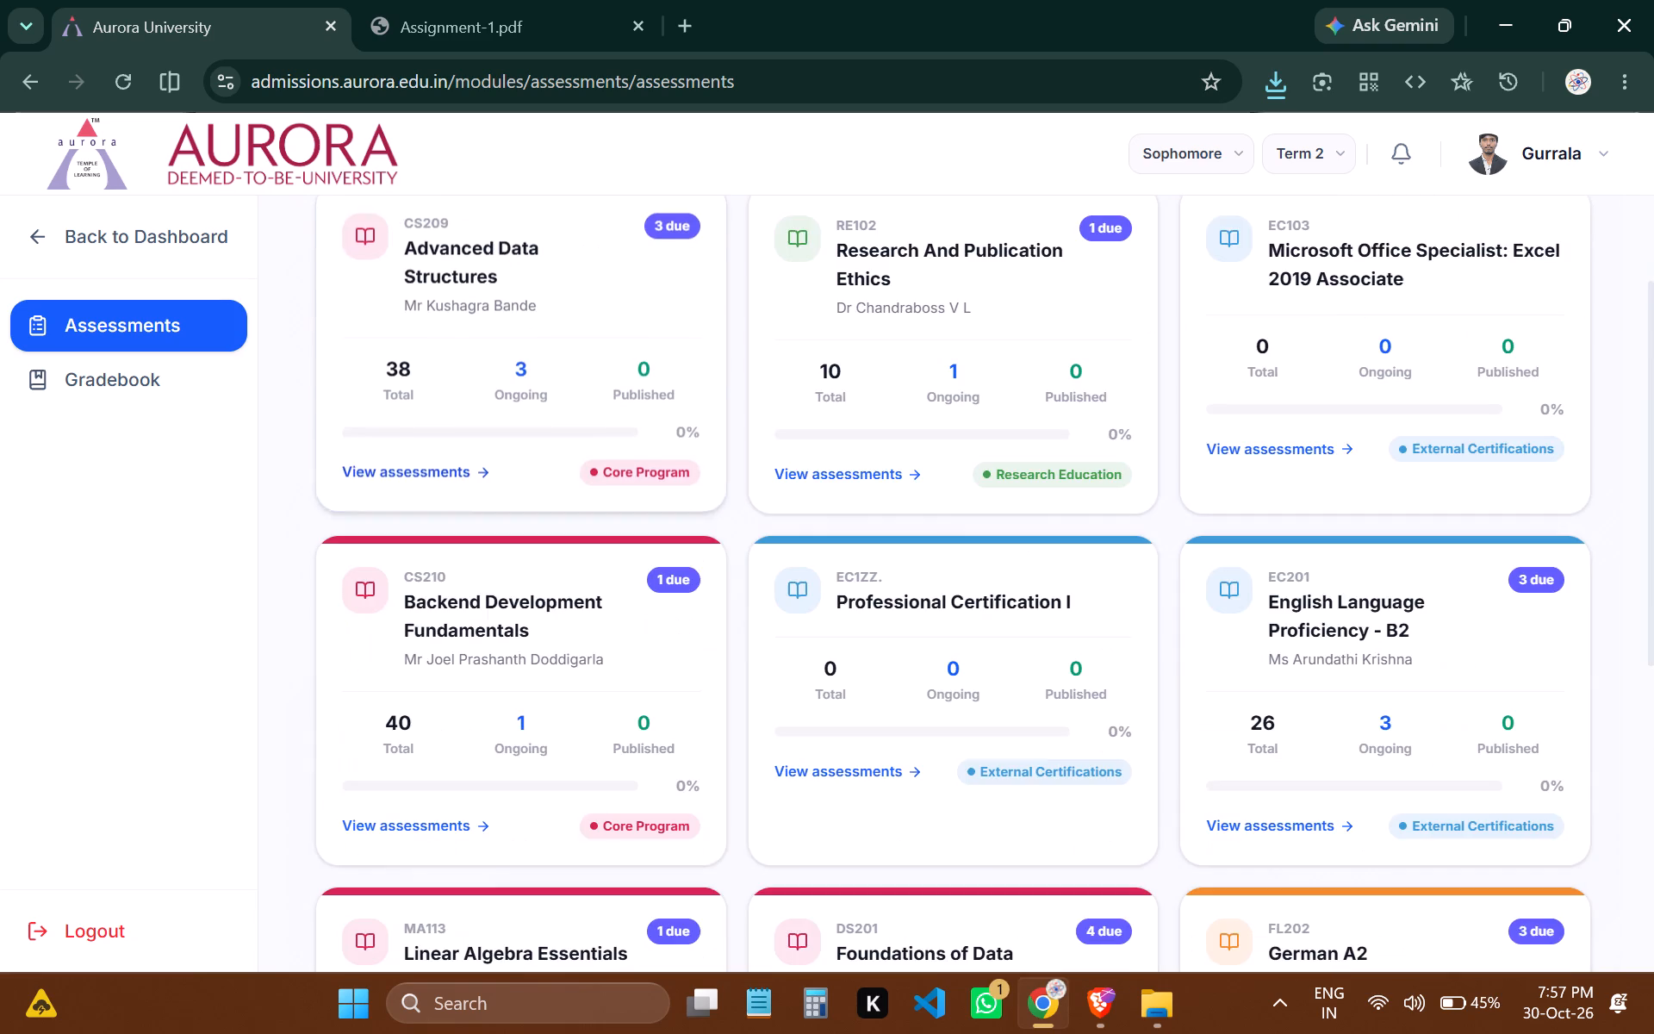
Review the Linear Algebra Essentials assessment list and return to the subject overview.
scroll(737, 655, down, 2)
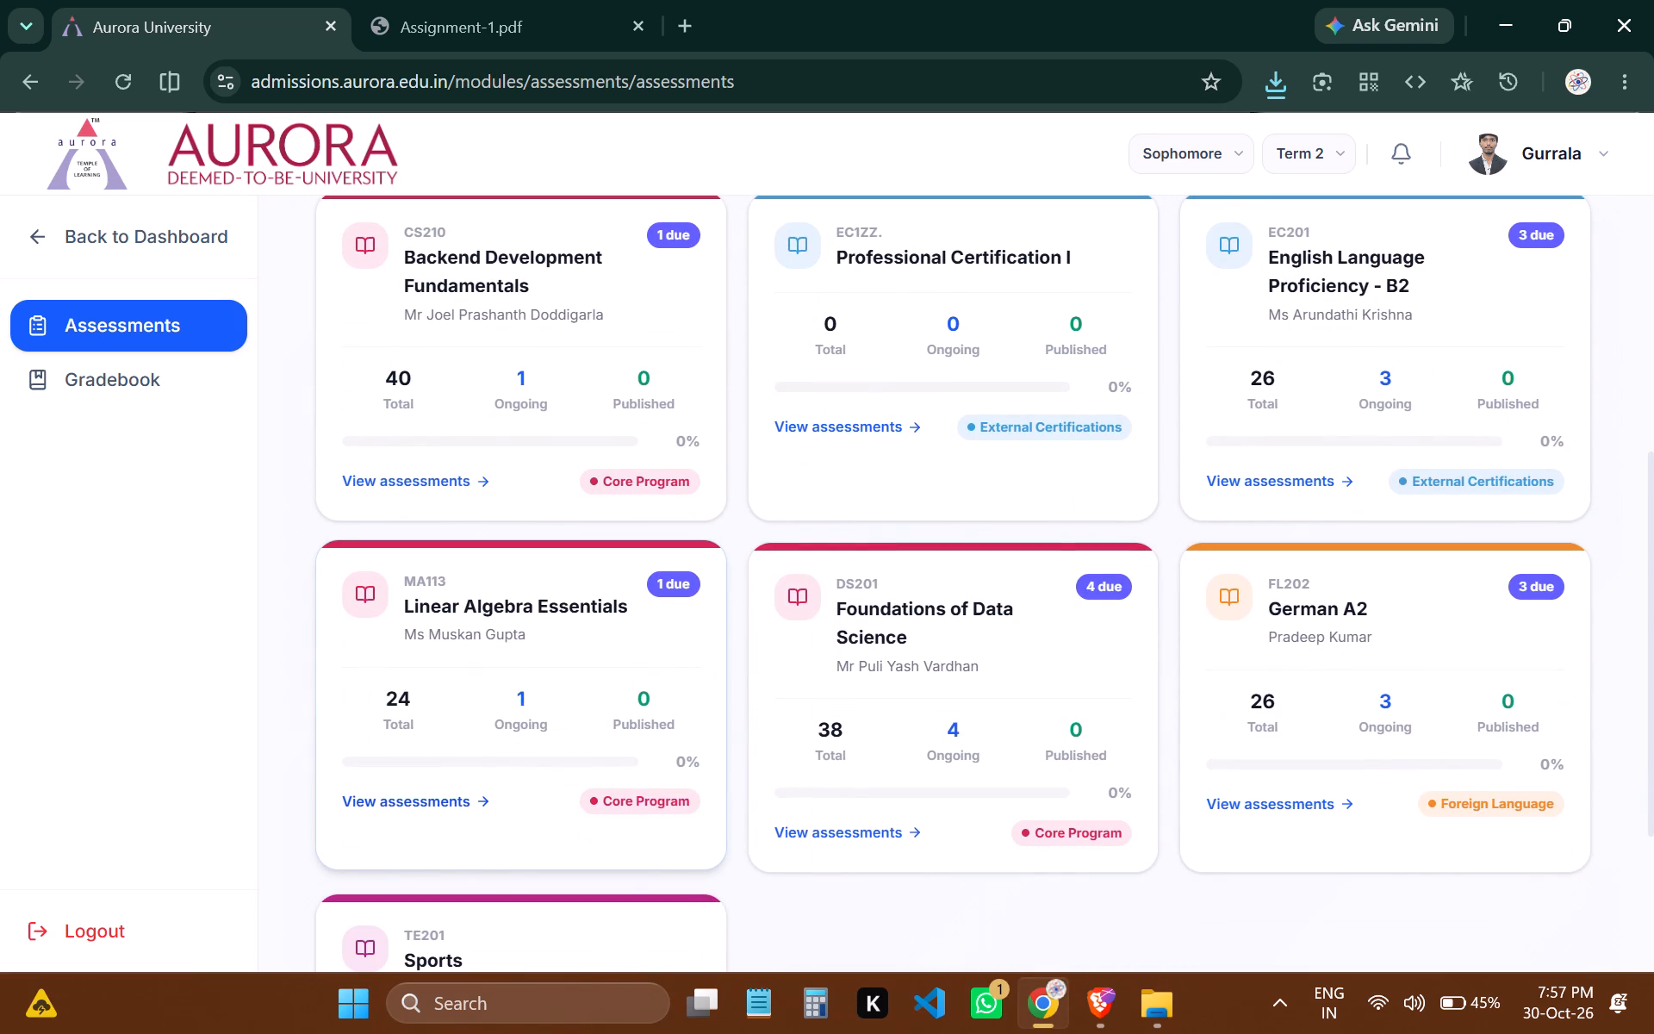
click(461, 796)
scroll(675, 551, up, 3)
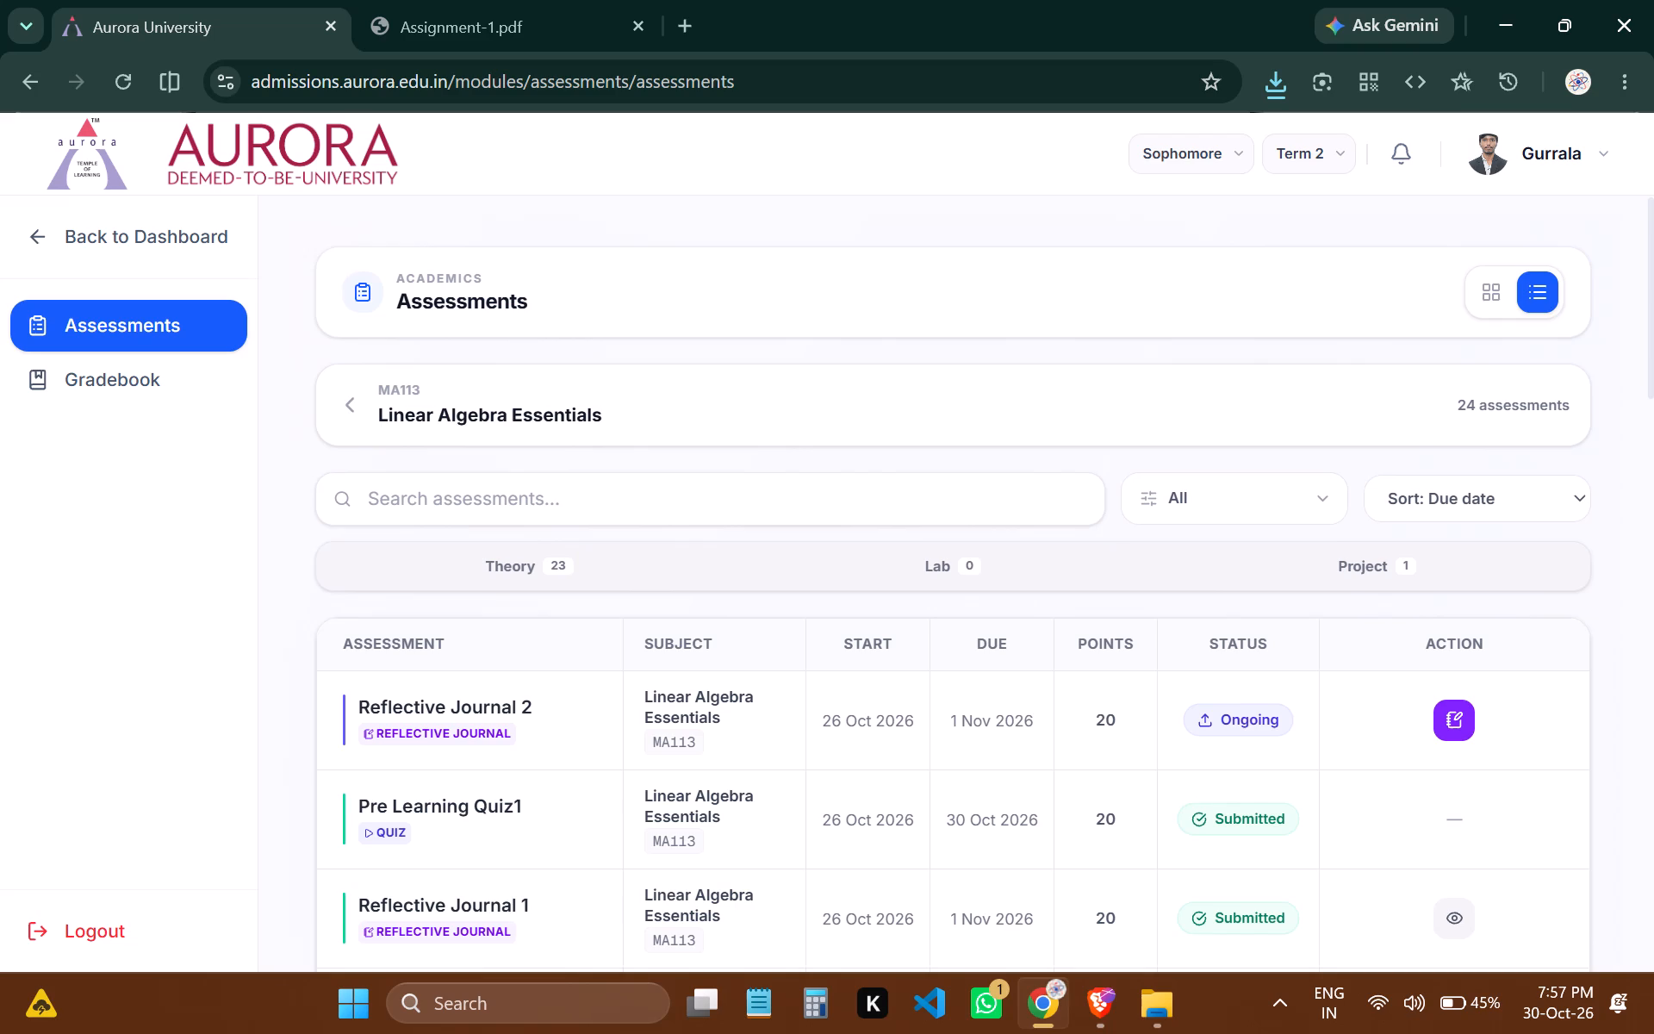
click(349, 406)
Examine the Foundations of Data Science assessments and their statuses, and return to the subject overview.
scroll(783, 703, down, 3)
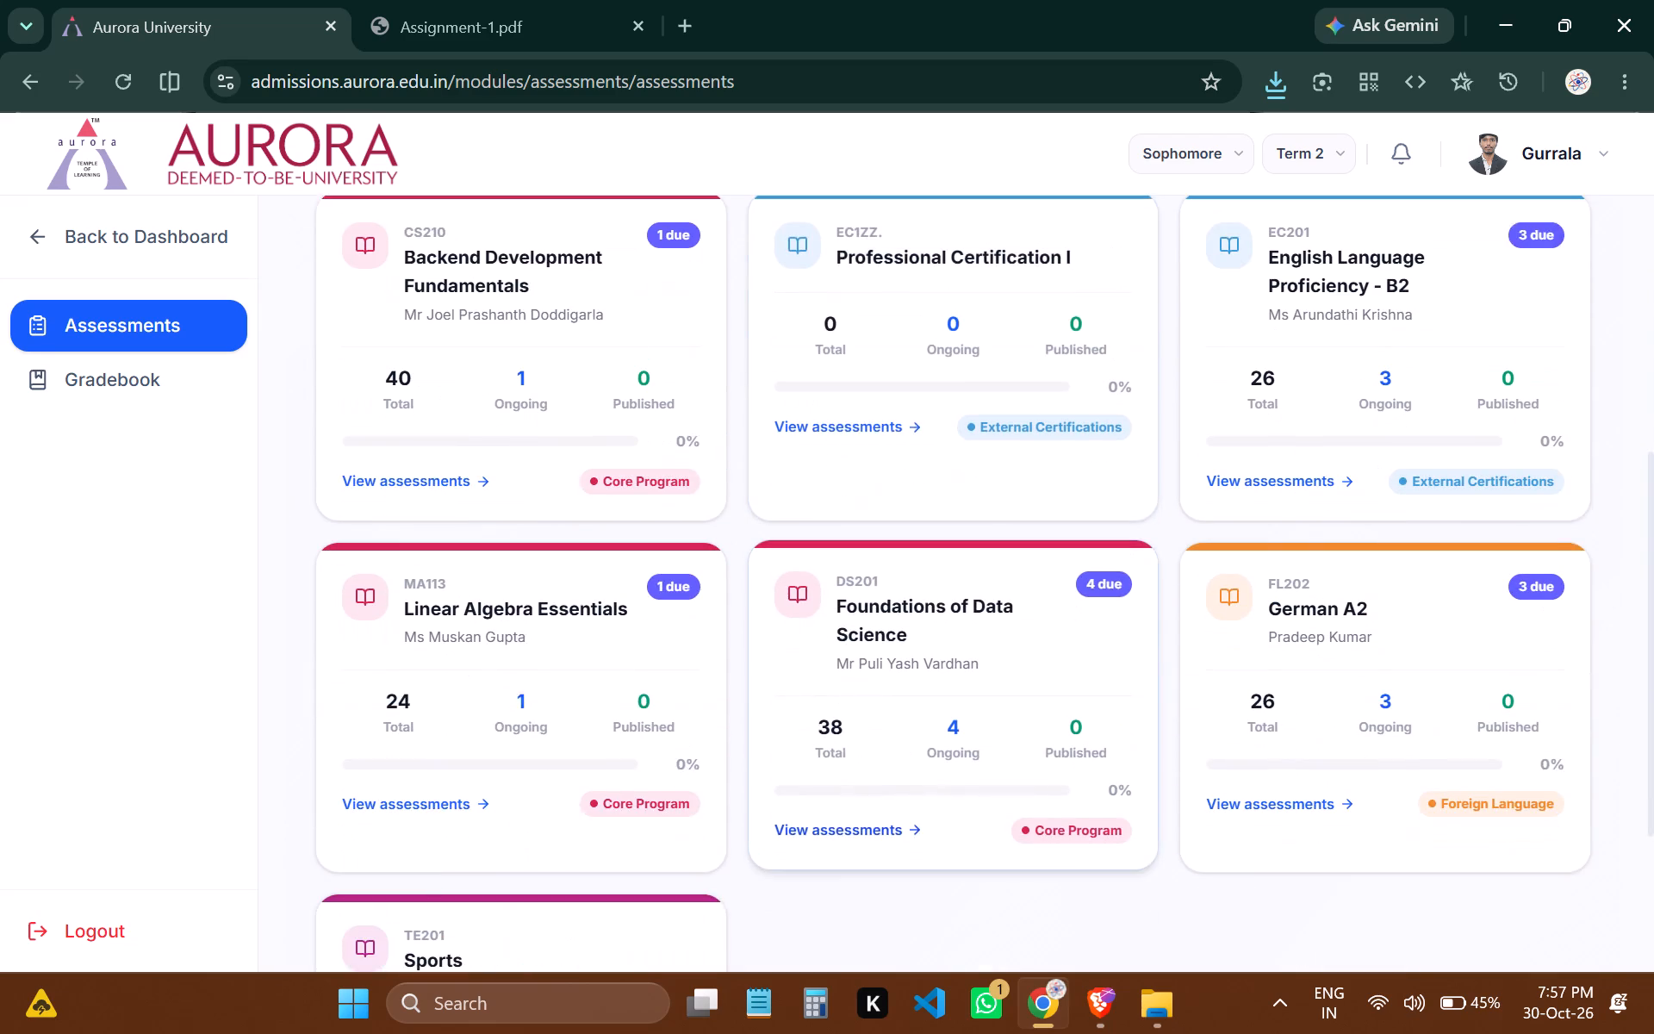
scroll(911, 697, down, 1)
click(892, 645)
scroll(890, 645, down, 1)
scroll(890, 643, up, 1)
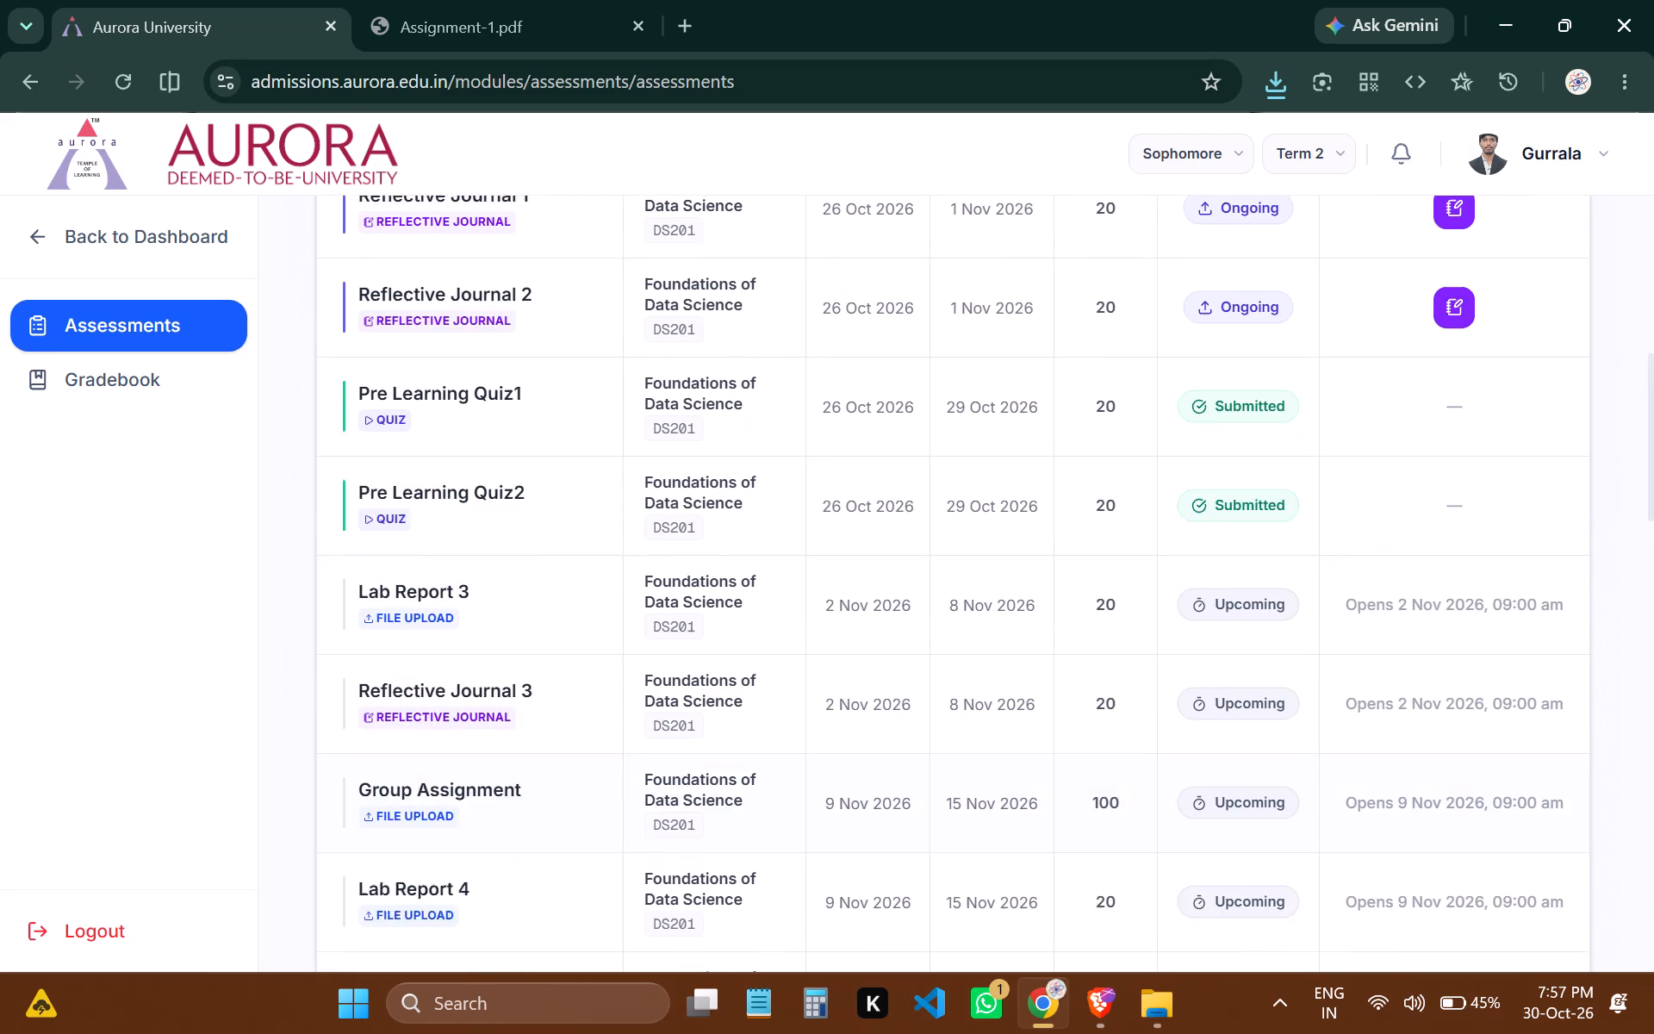
scroll(883, 644, up, 3)
scroll(888, 643, down, 1)
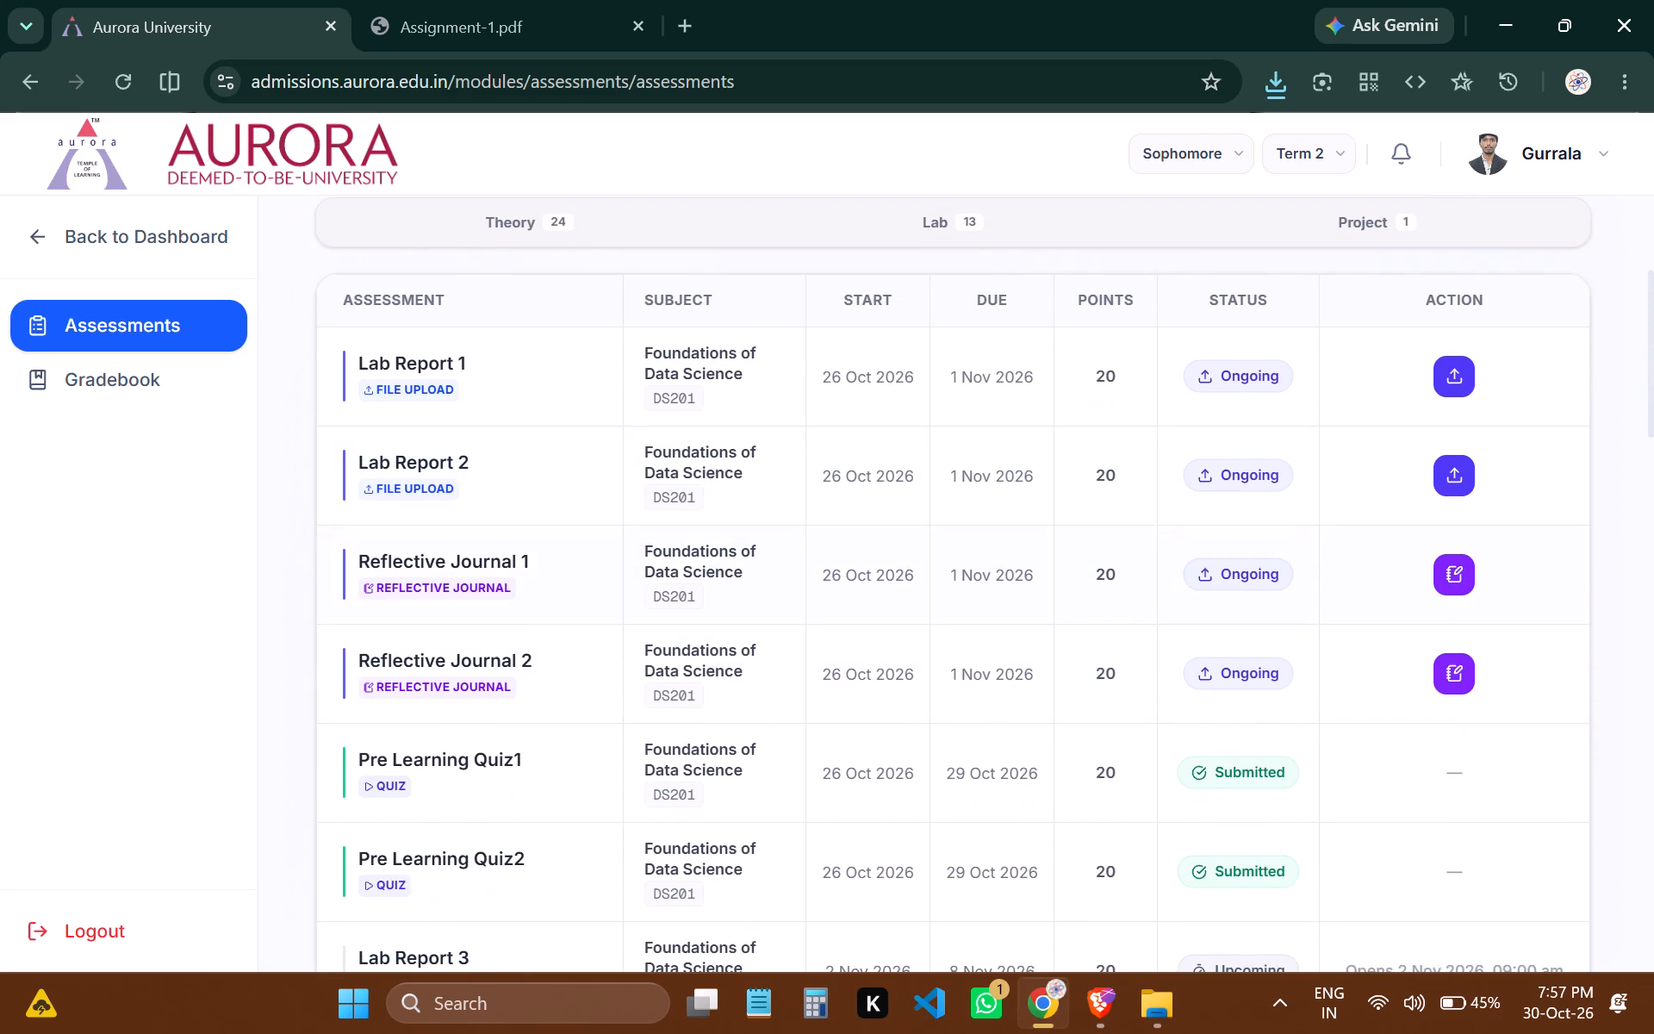
scroll(576, 509, up, 1)
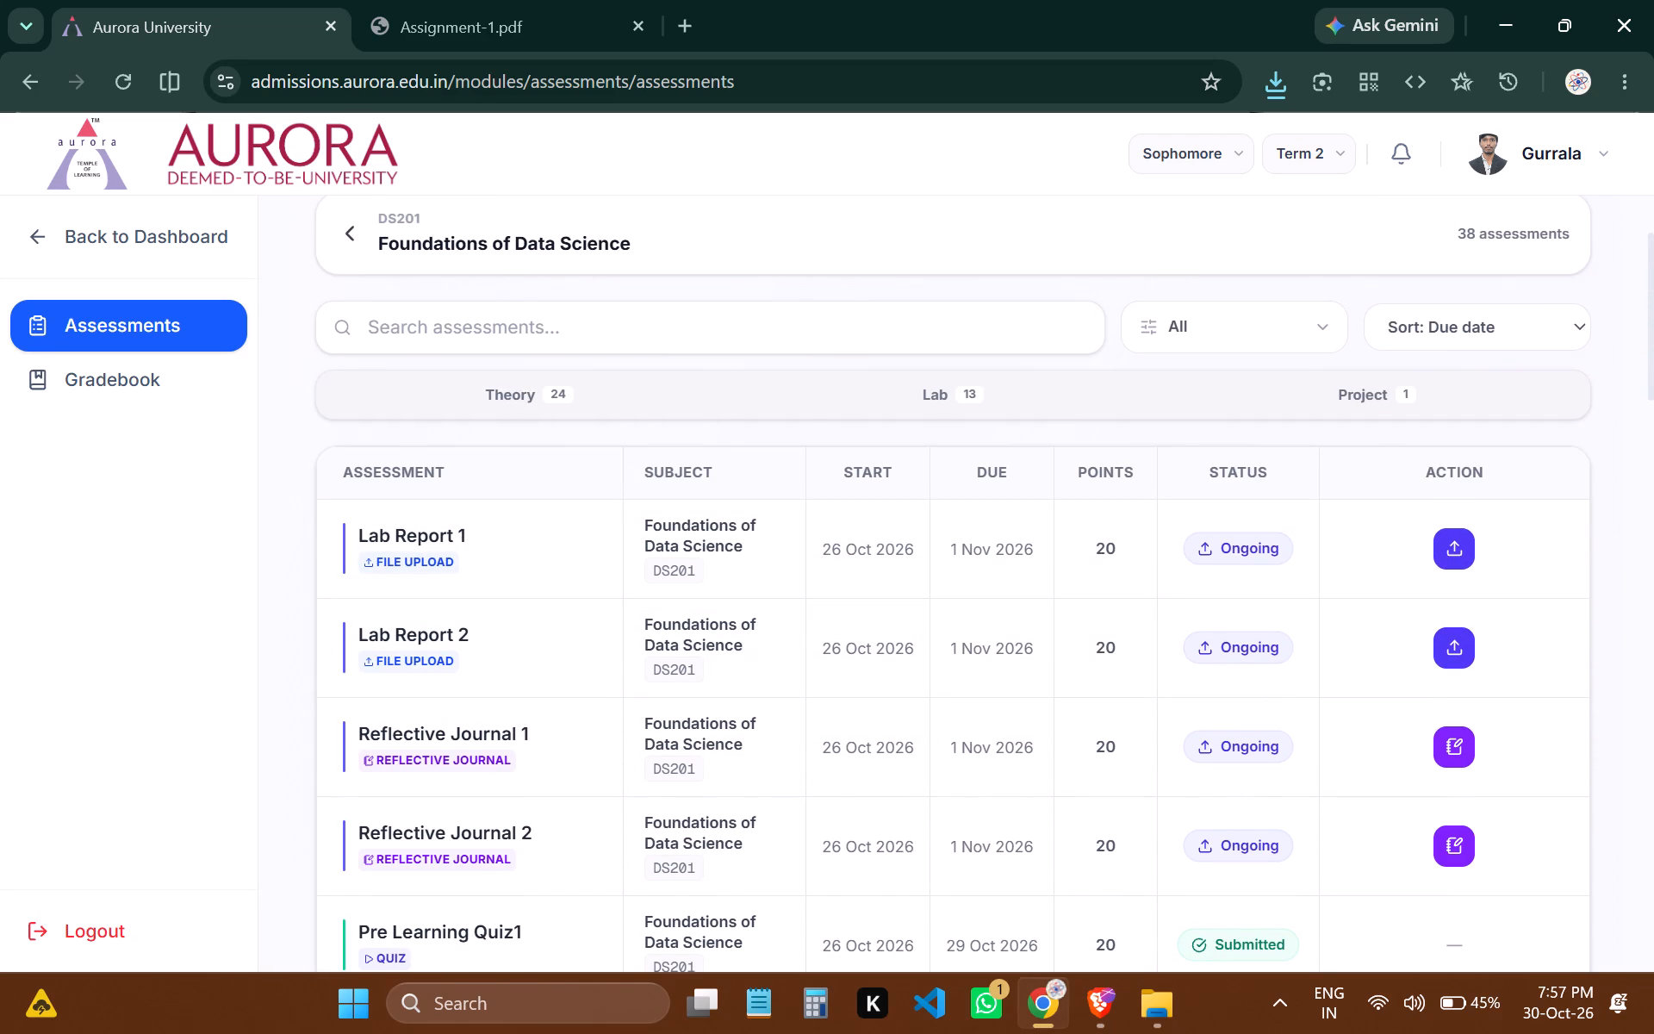
click(351, 240)
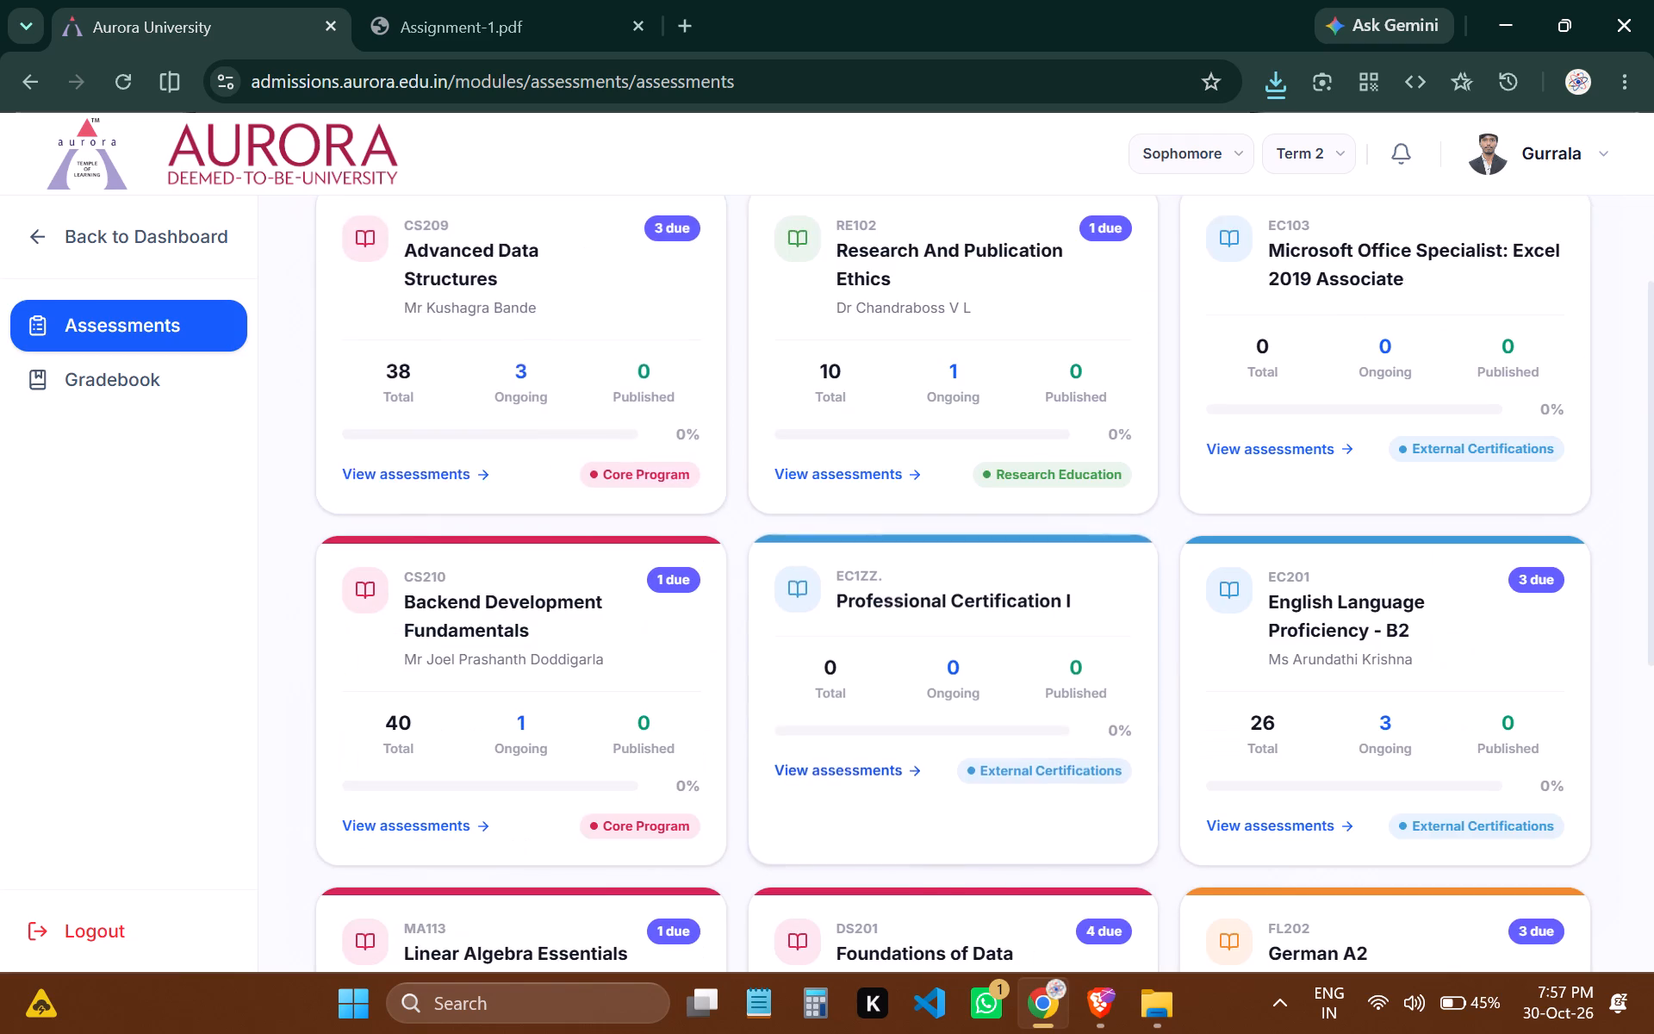
Recheck the ongoing Foundations of Data Science assessments and return to the subject overview.
scroll(991, 563, down, 2)
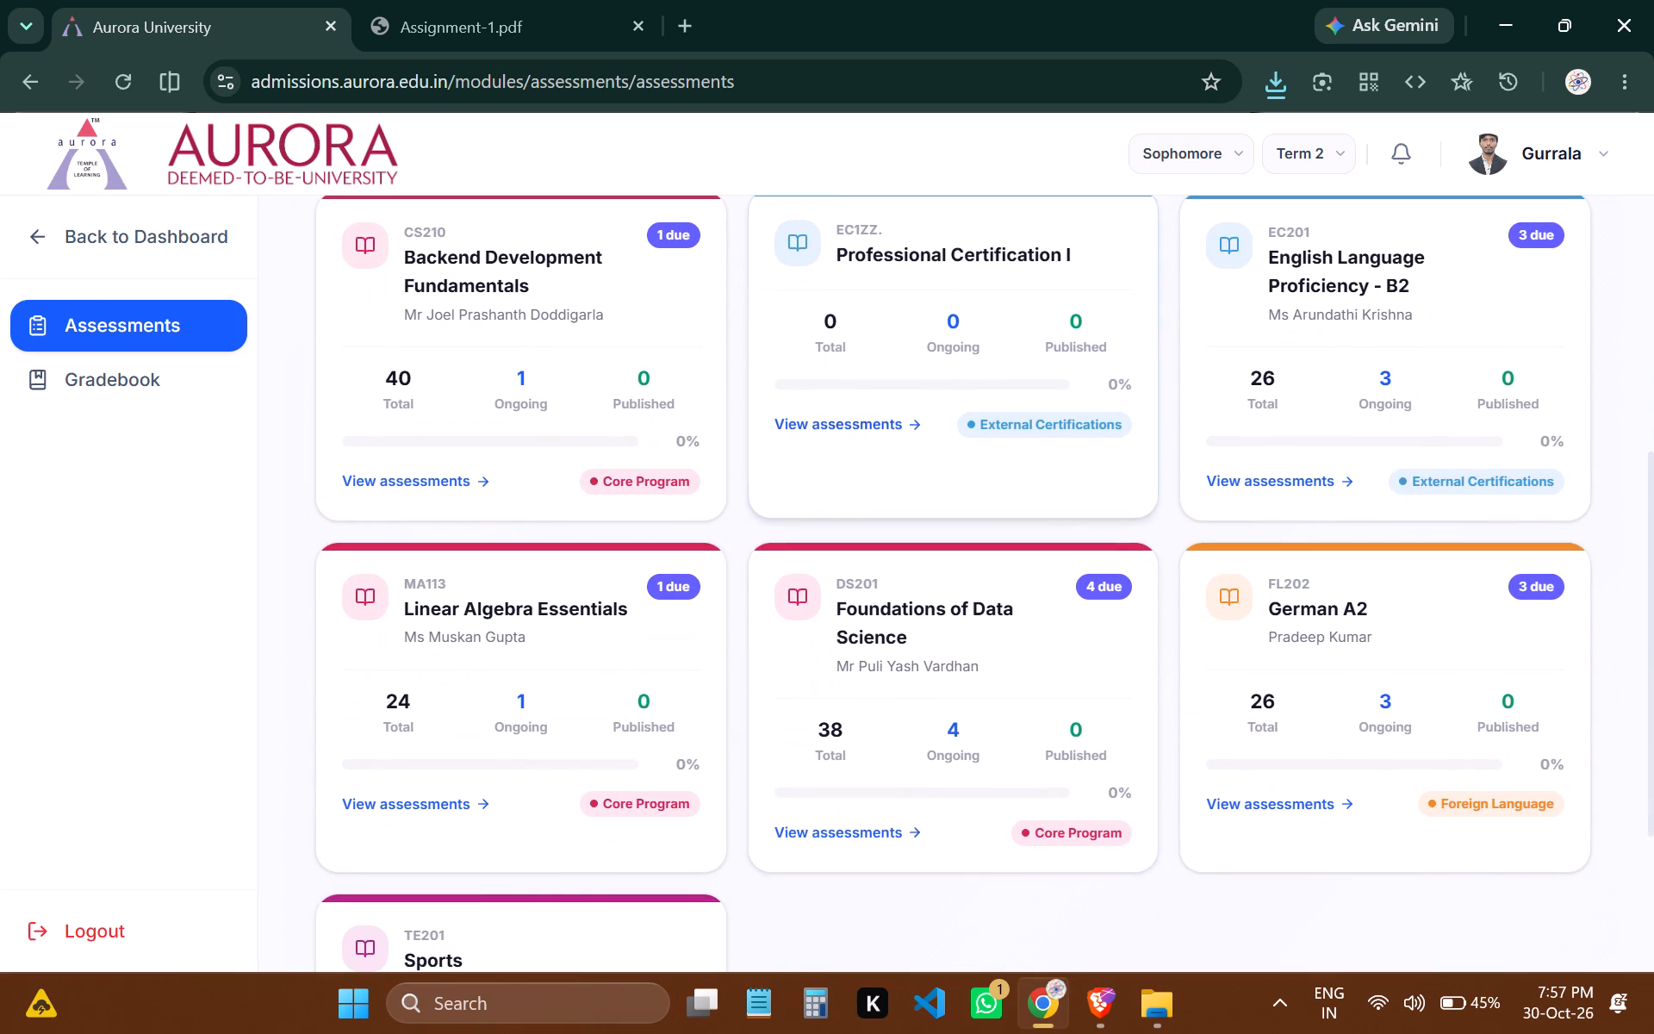
click(892, 829)
scroll(1152, 800, up, 3)
scroll(1232, 757, down, 1)
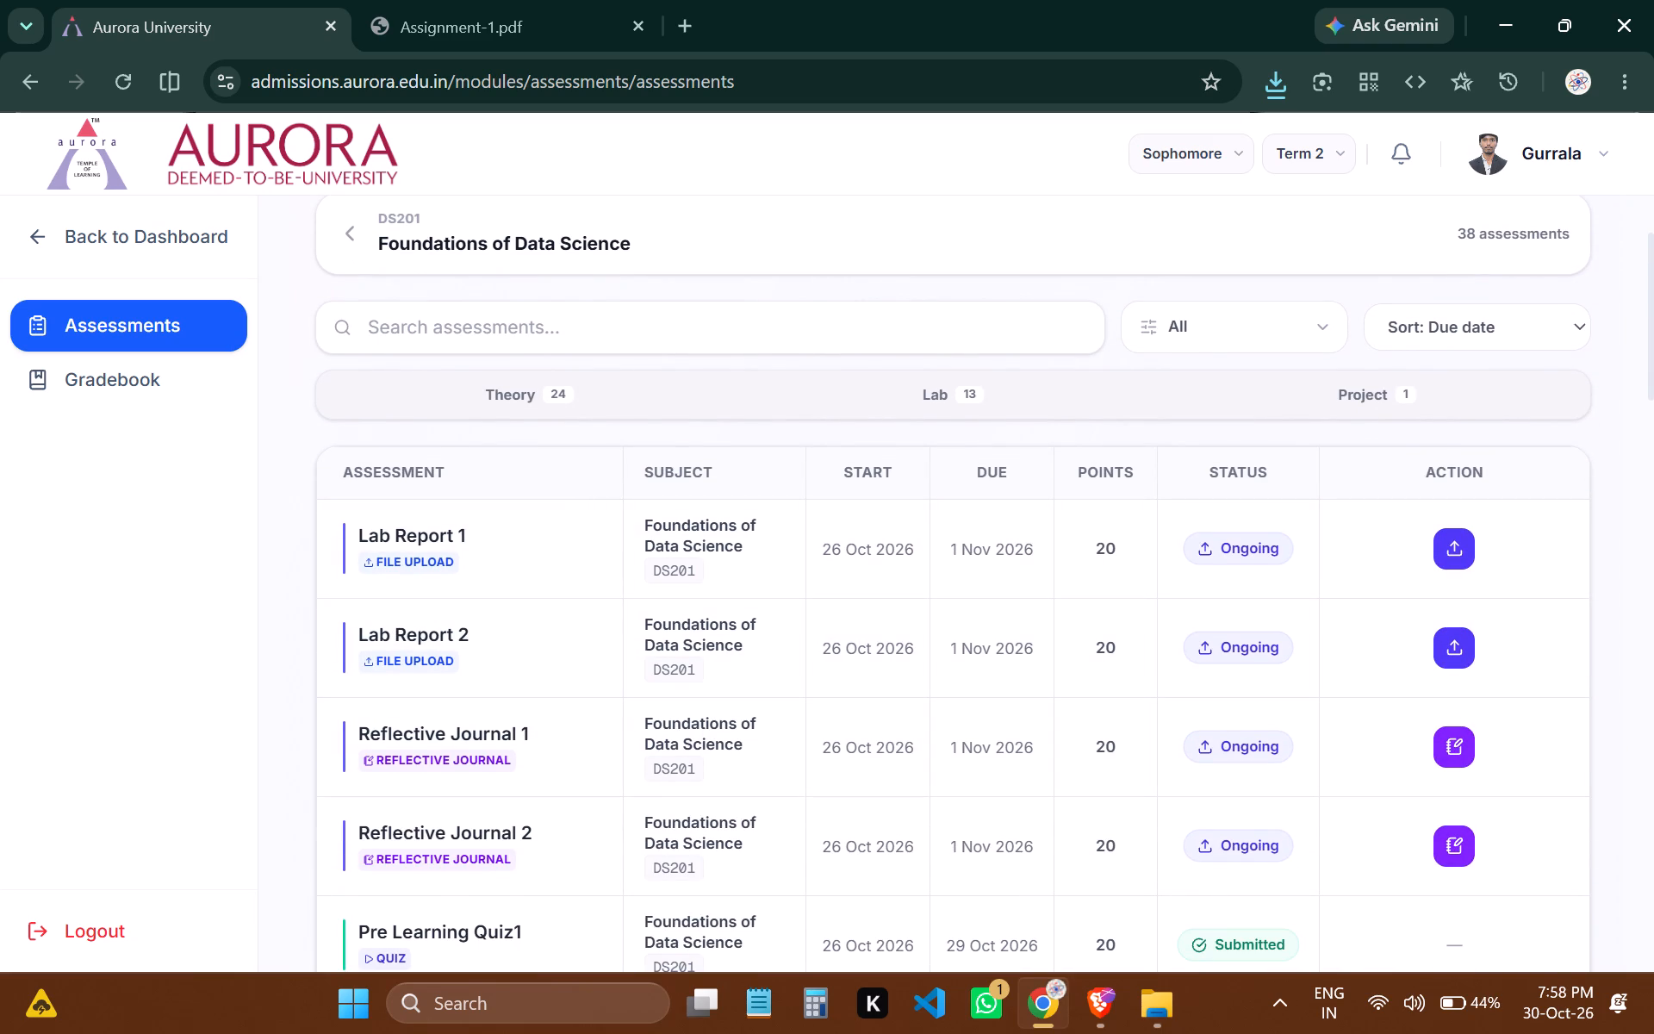
click(351, 236)
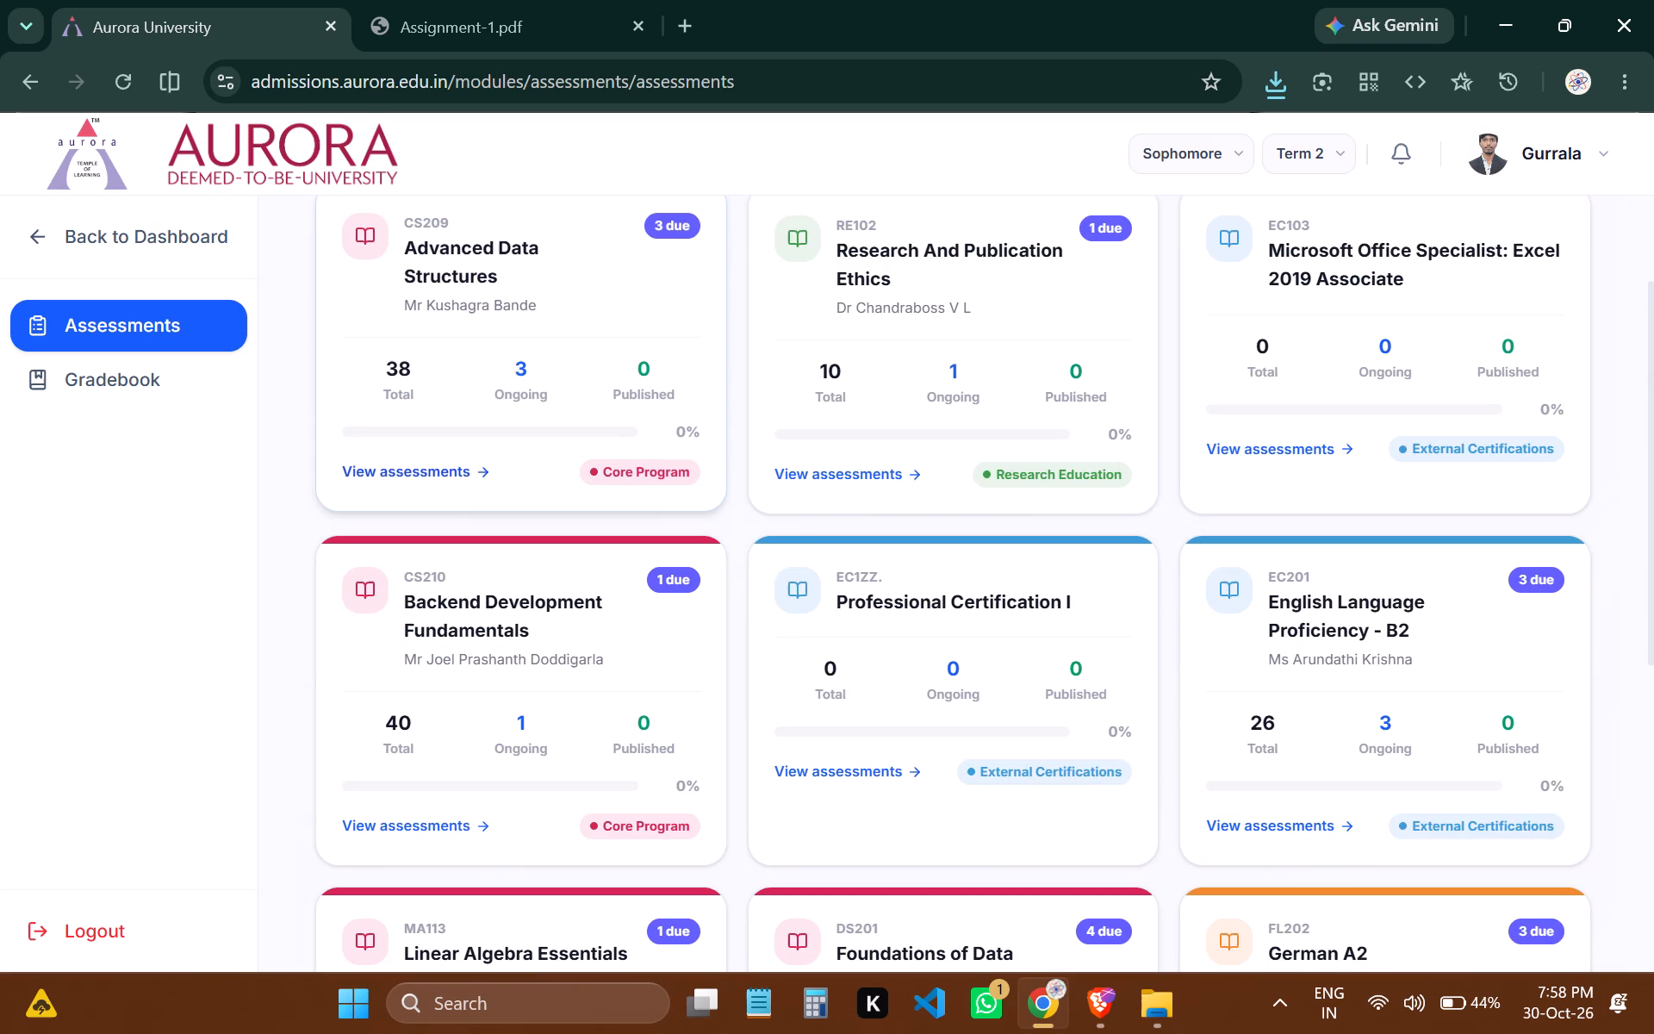